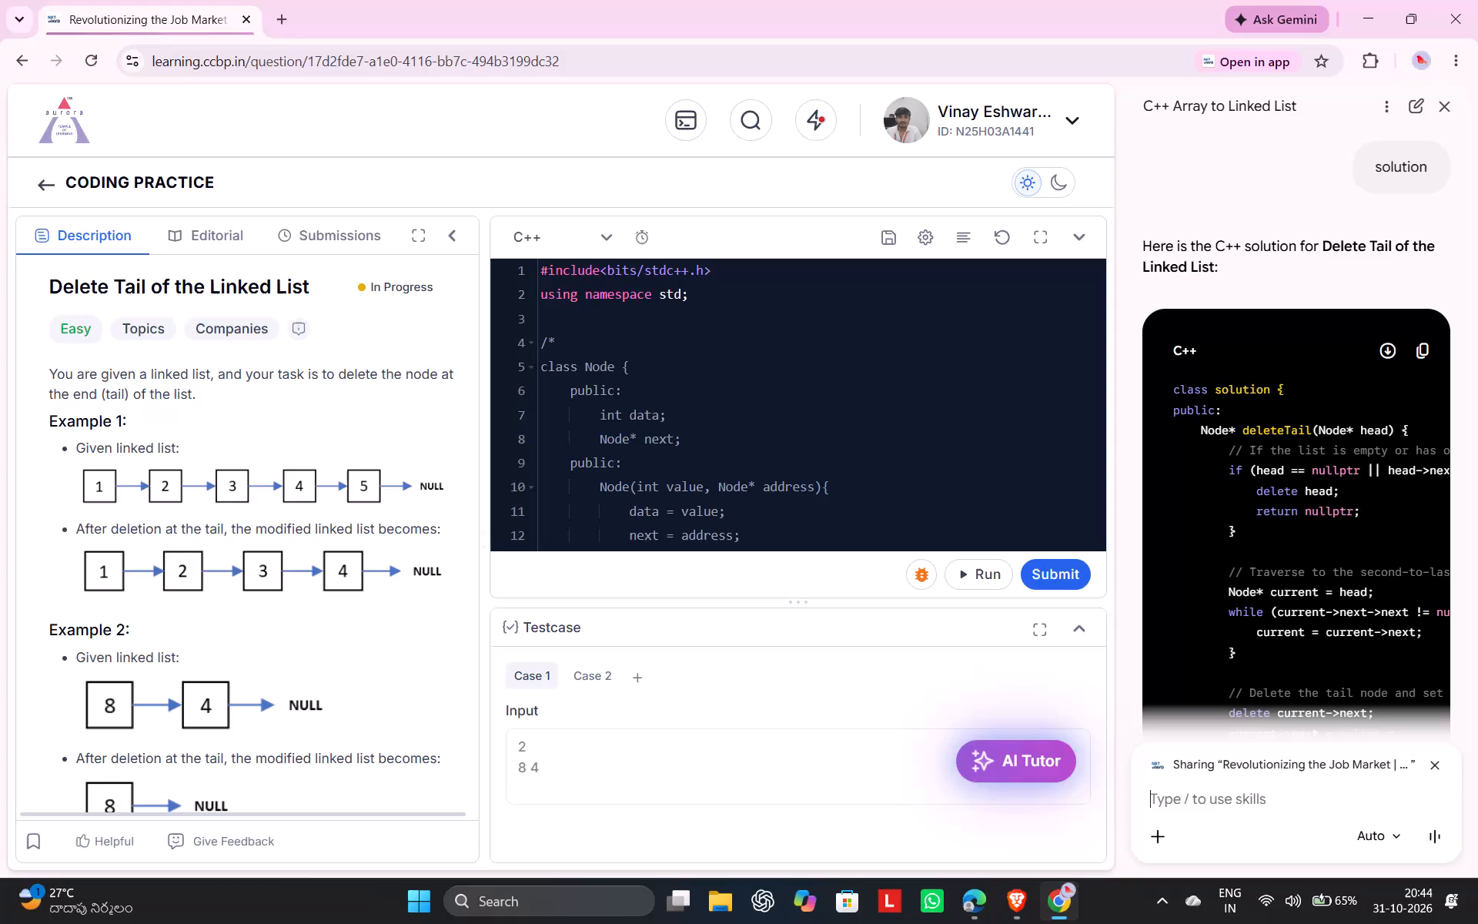
Switch to Brave and play the recommended "Hoyna Hoyna 8K Video Song" on YouTube.
{"action": "scroll", "coordinate": [1309, 698], "scroll_direction": "down", "scroll_amount": 1}
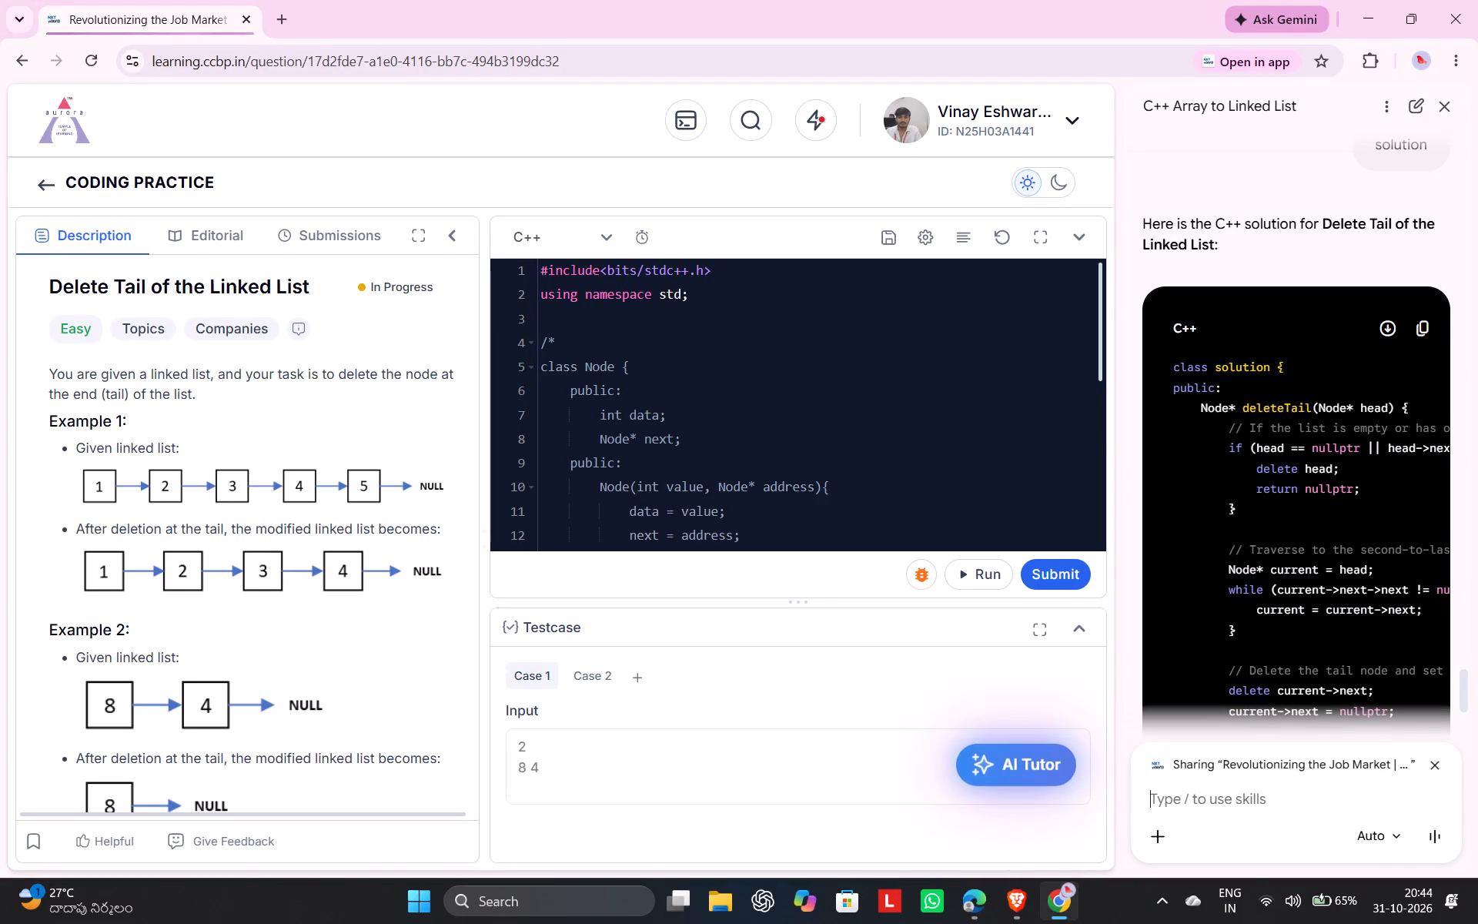
{"action": "left_click", "coordinate": [1007, 892]}
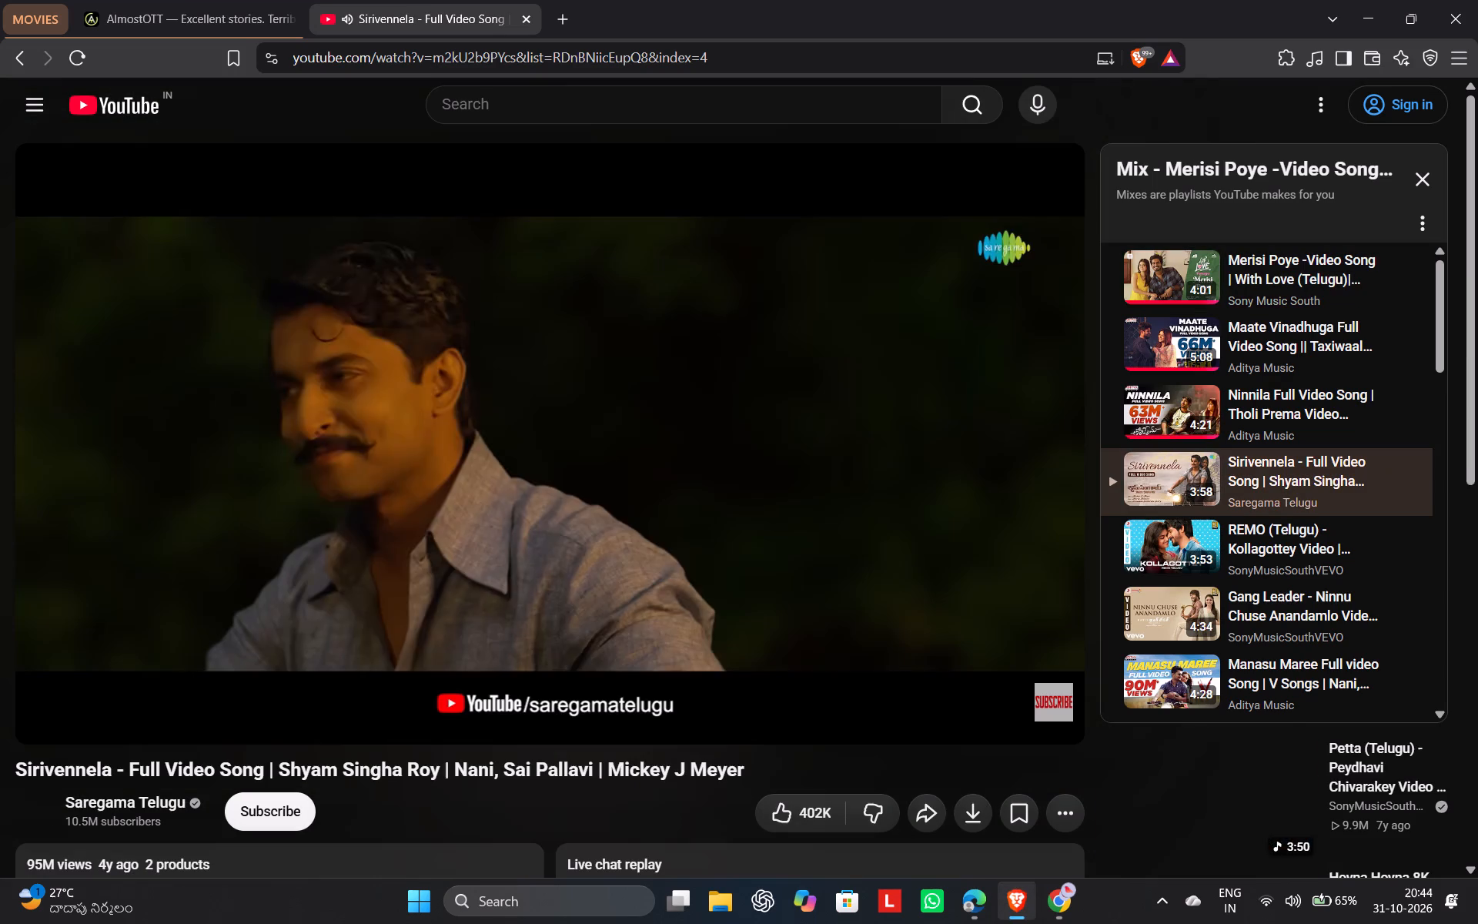
{"action": "scroll", "coordinate": [1257, 607], "scroll_direction": "down", "scroll_amount": 1}
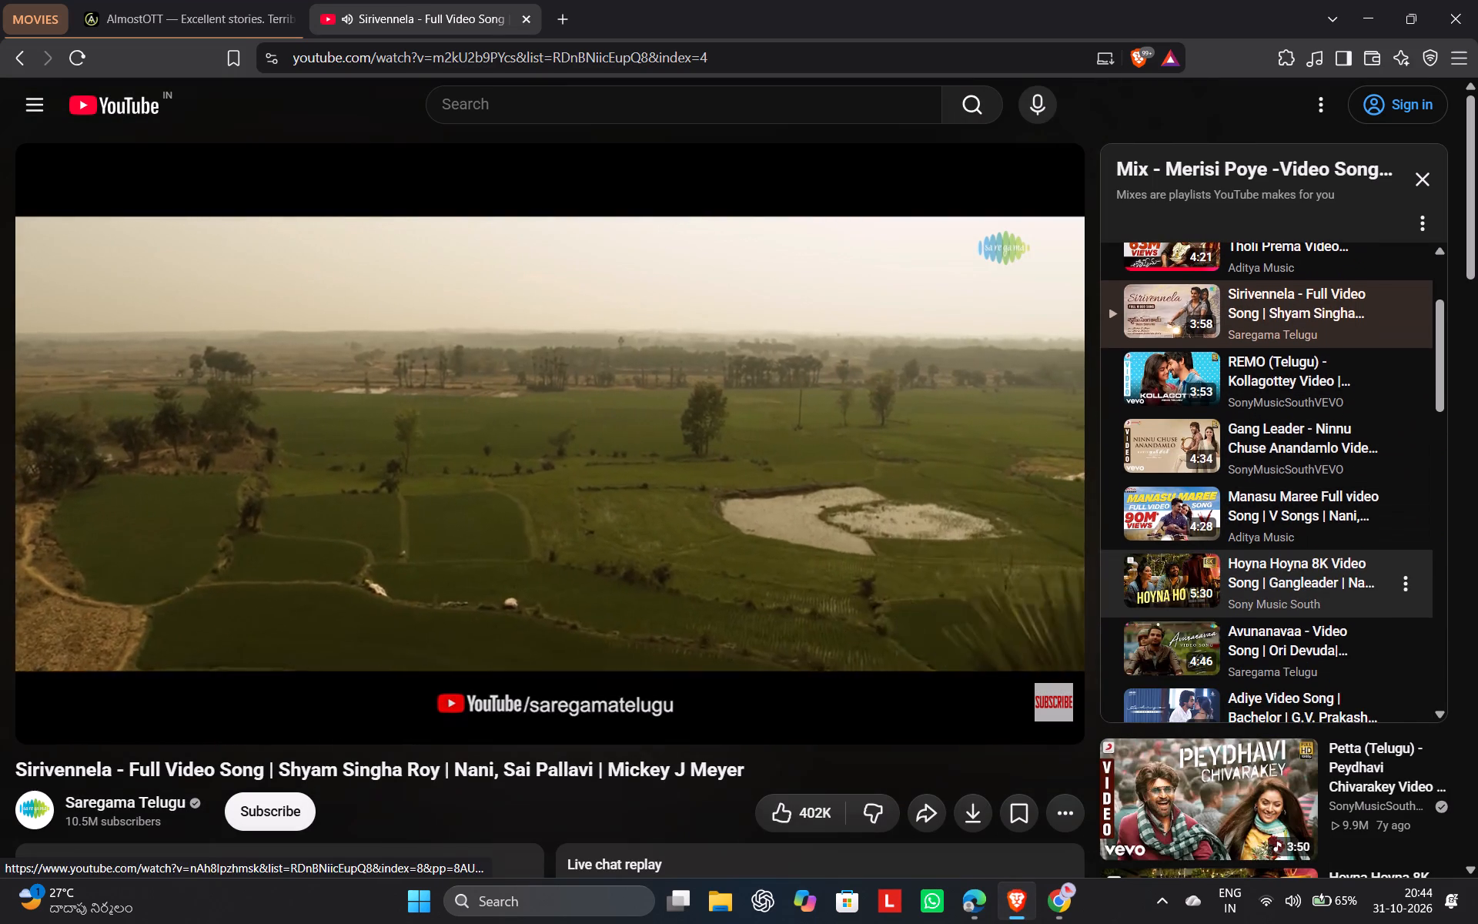
{"action": "scroll", "coordinate": [1256, 792], "scroll_direction": "down", "scroll_amount": 5}
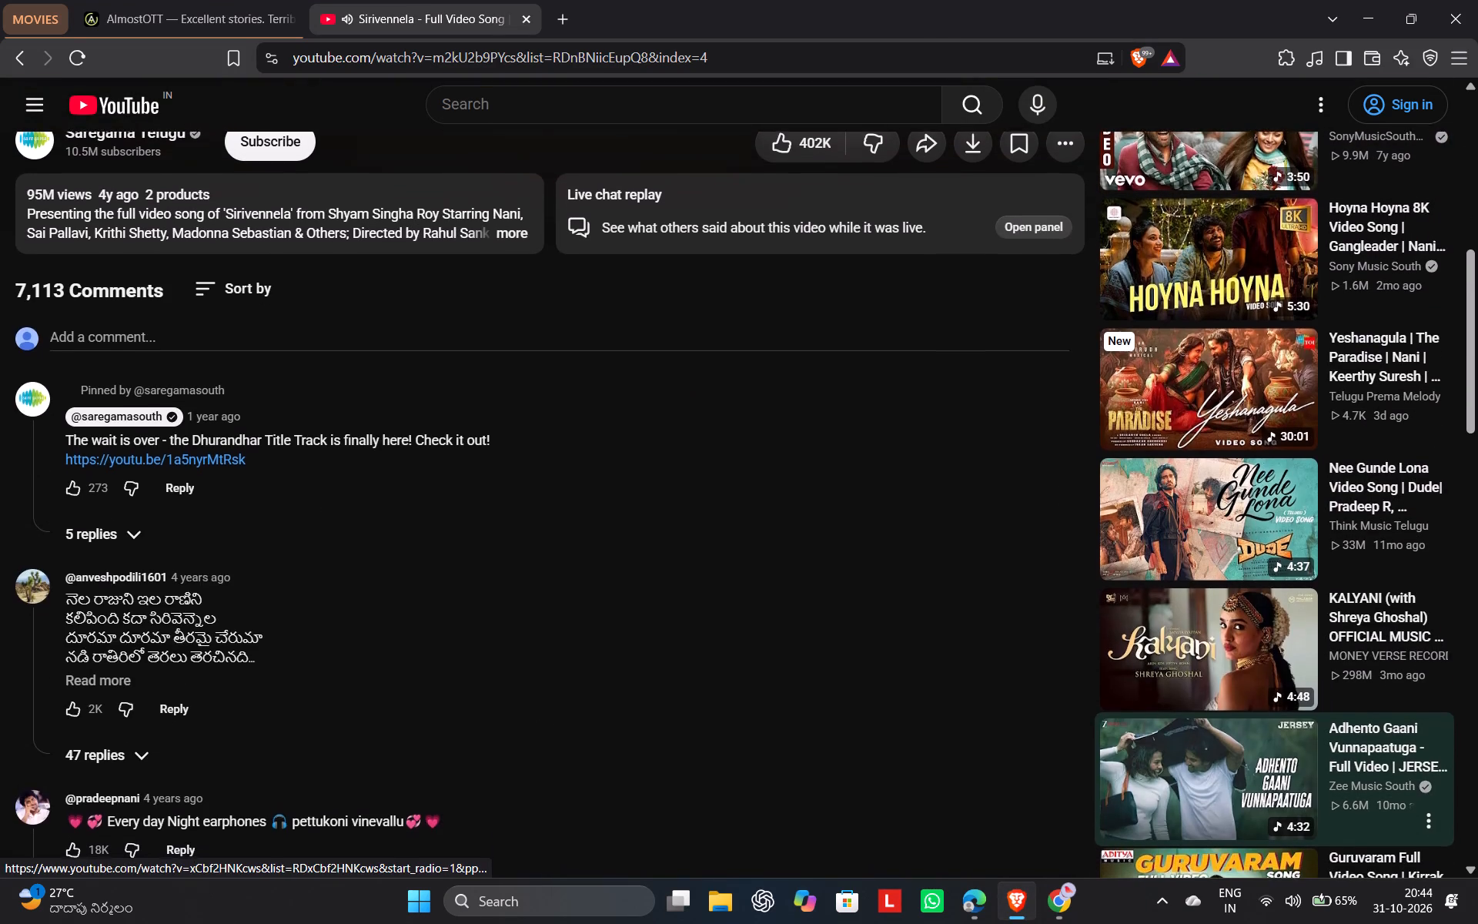
{"action": "scroll", "coordinate": [1256, 792], "scroll_direction": "down", "scroll_amount": 1}
{"action": "scroll", "coordinate": [1256, 792], "scroll_direction": "up", "scroll_amount": 1}
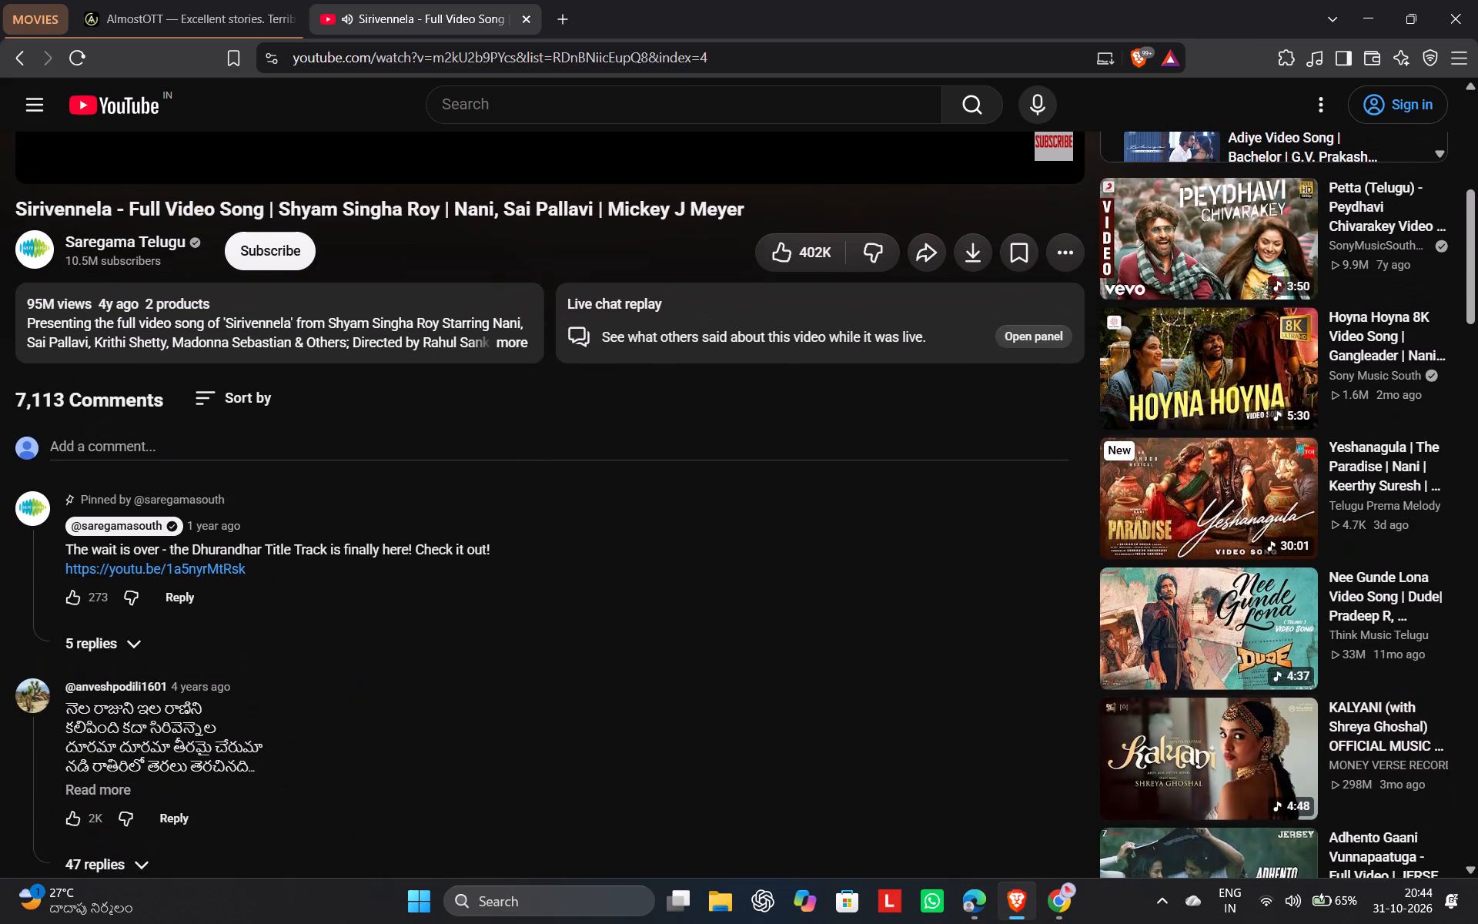
{"action": "left_click", "coordinate": [1160, 367]}
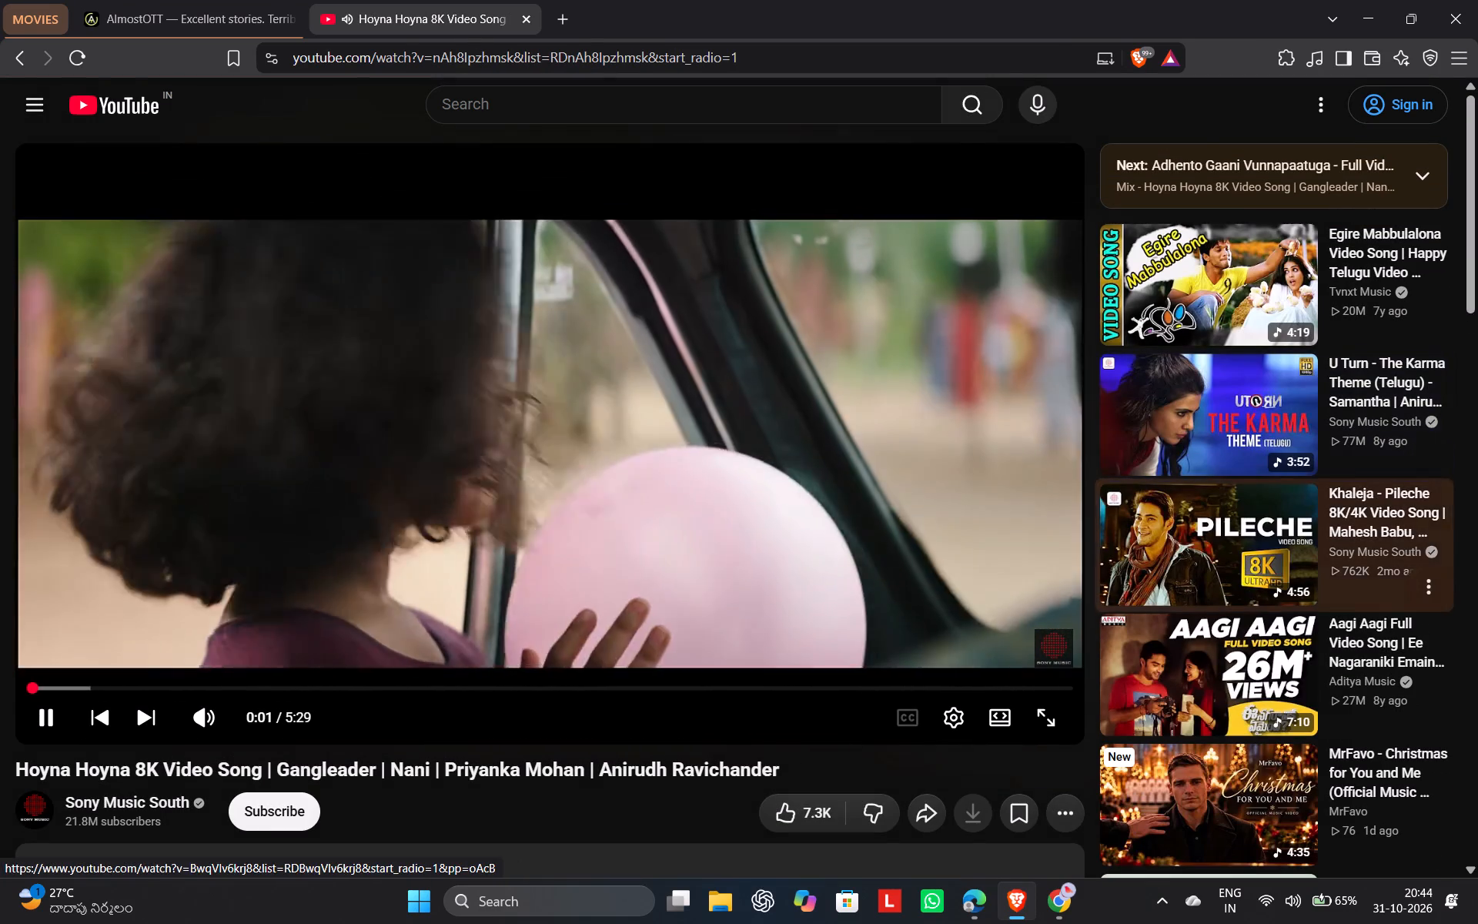
Browse the recommended videos and comments on the Hoyna Hoyna video page.
{"action": "scroll", "coordinate": [1209, 553], "scroll_direction": "down", "scroll_amount": 6}
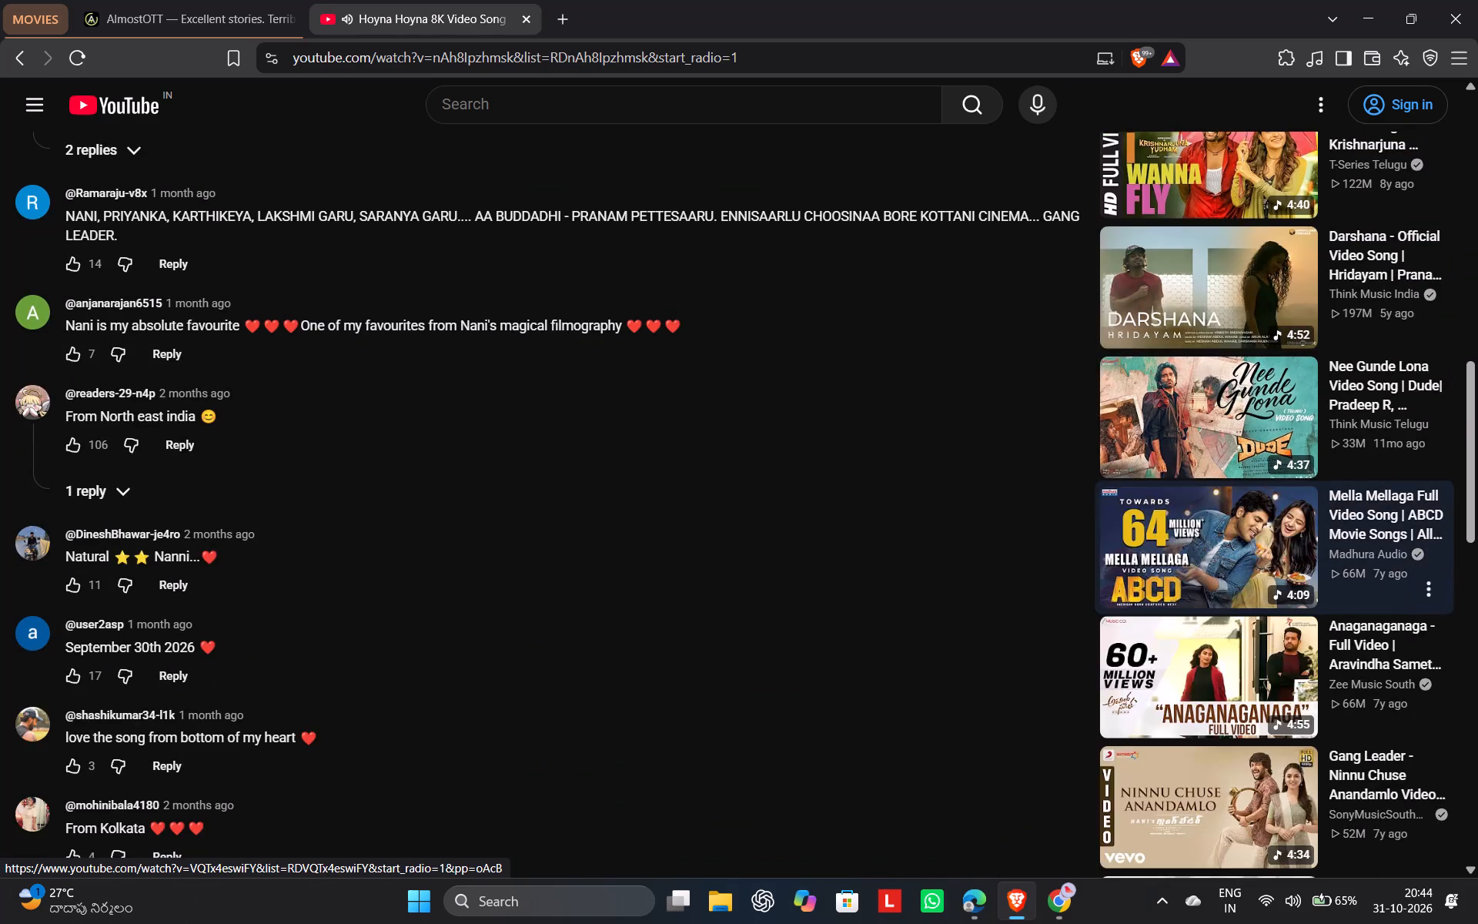
{"action": "scroll", "coordinate": [1209, 553], "scroll_direction": "down", "scroll_amount": 7}
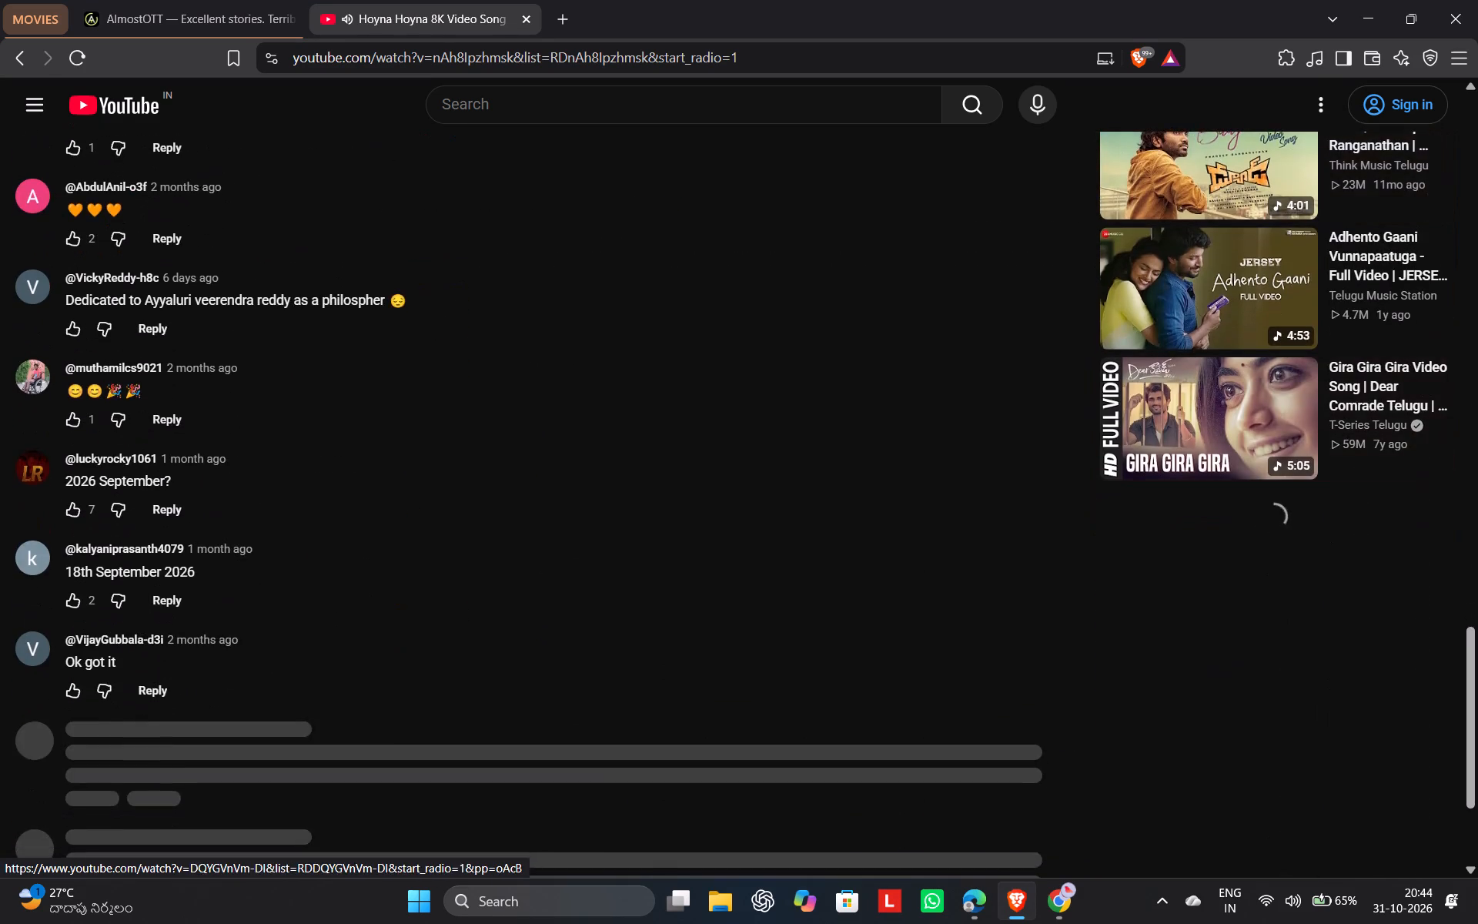
{"action": "scroll", "coordinate": [1209, 553], "scroll_direction": "down", "scroll_amount": 6}
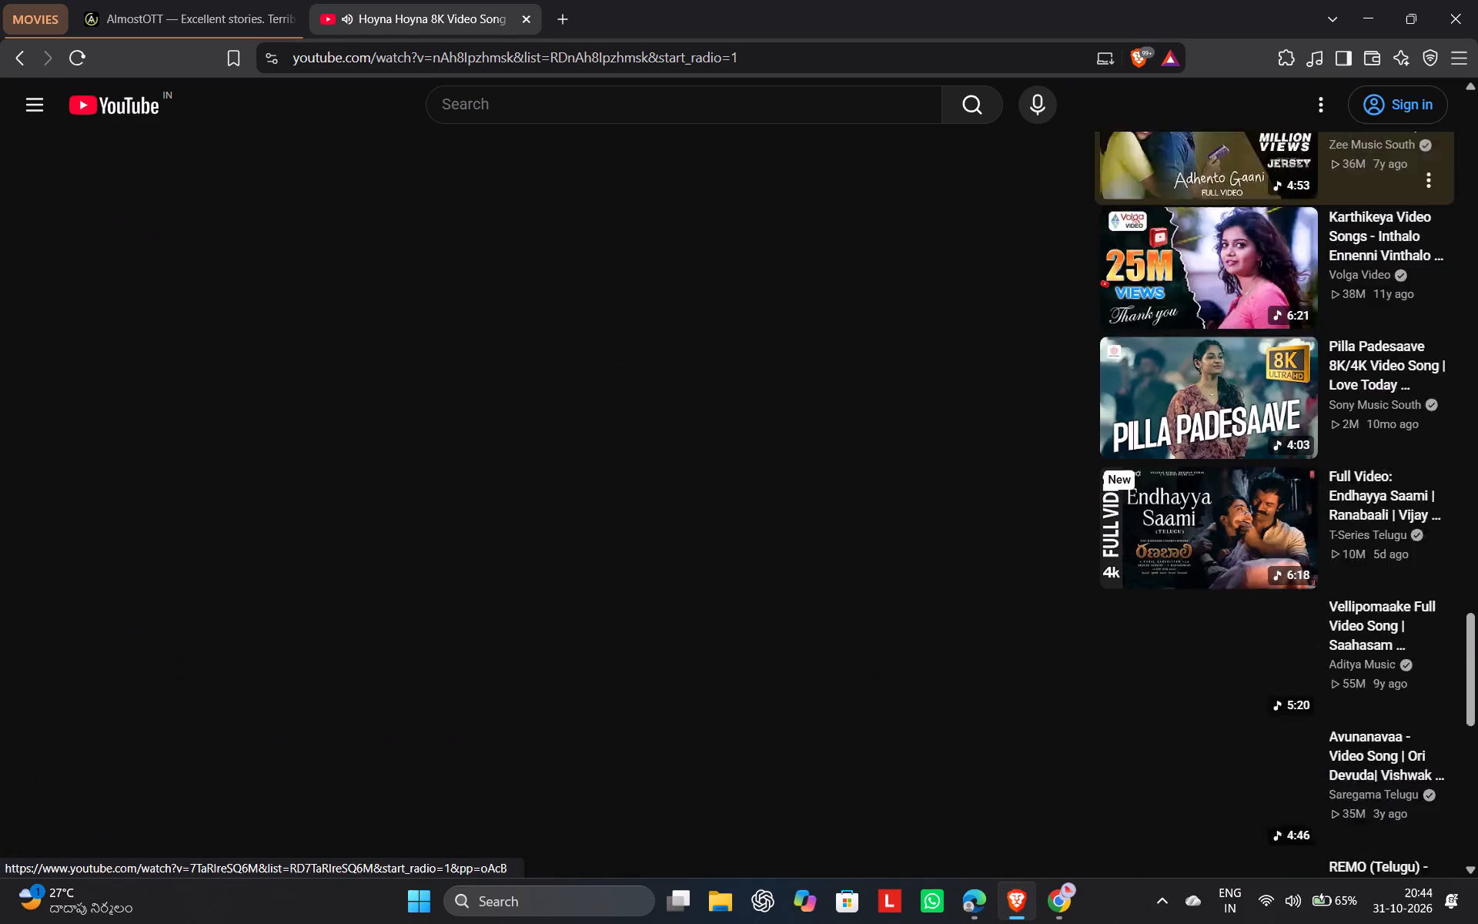
{"action": "scroll", "coordinate": [1209, 553], "scroll_direction": "down", "scroll_amount": 5}
{"action": "scroll", "coordinate": [1209, 553], "scroll_direction": "up", "scroll_amount": 14}
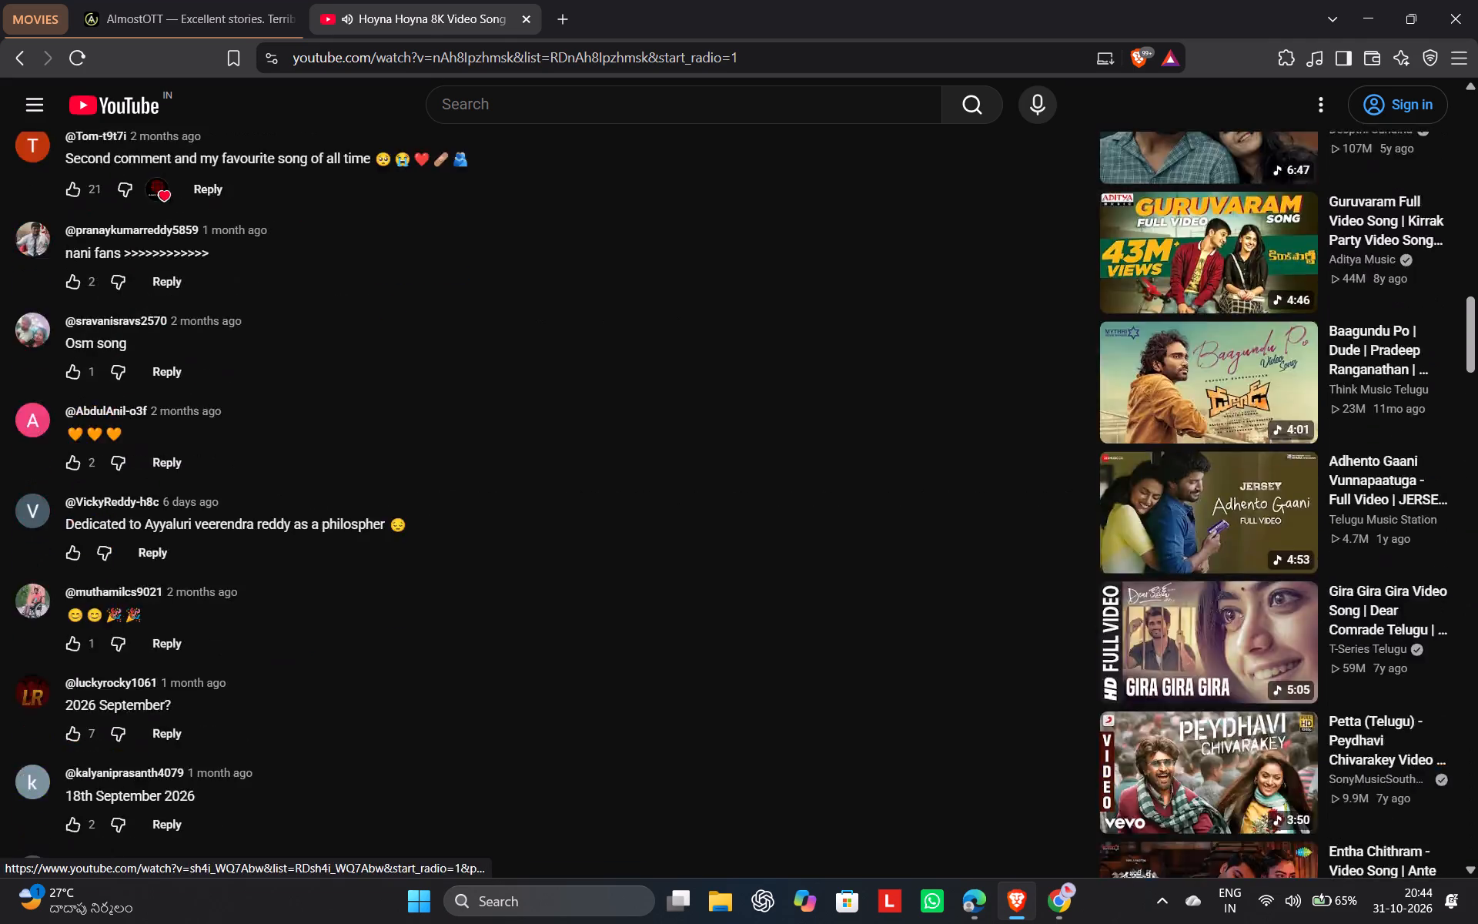
{"action": "scroll", "coordinate": [293, 374], "scroll_direction": "up", "scroll_amount": 8}
Play "Veera Veera Lyrical (Telugu)" from the YouTube home feed and expand its mix playlist.
{"action": "left_click", "coordinate": [138, 103]}
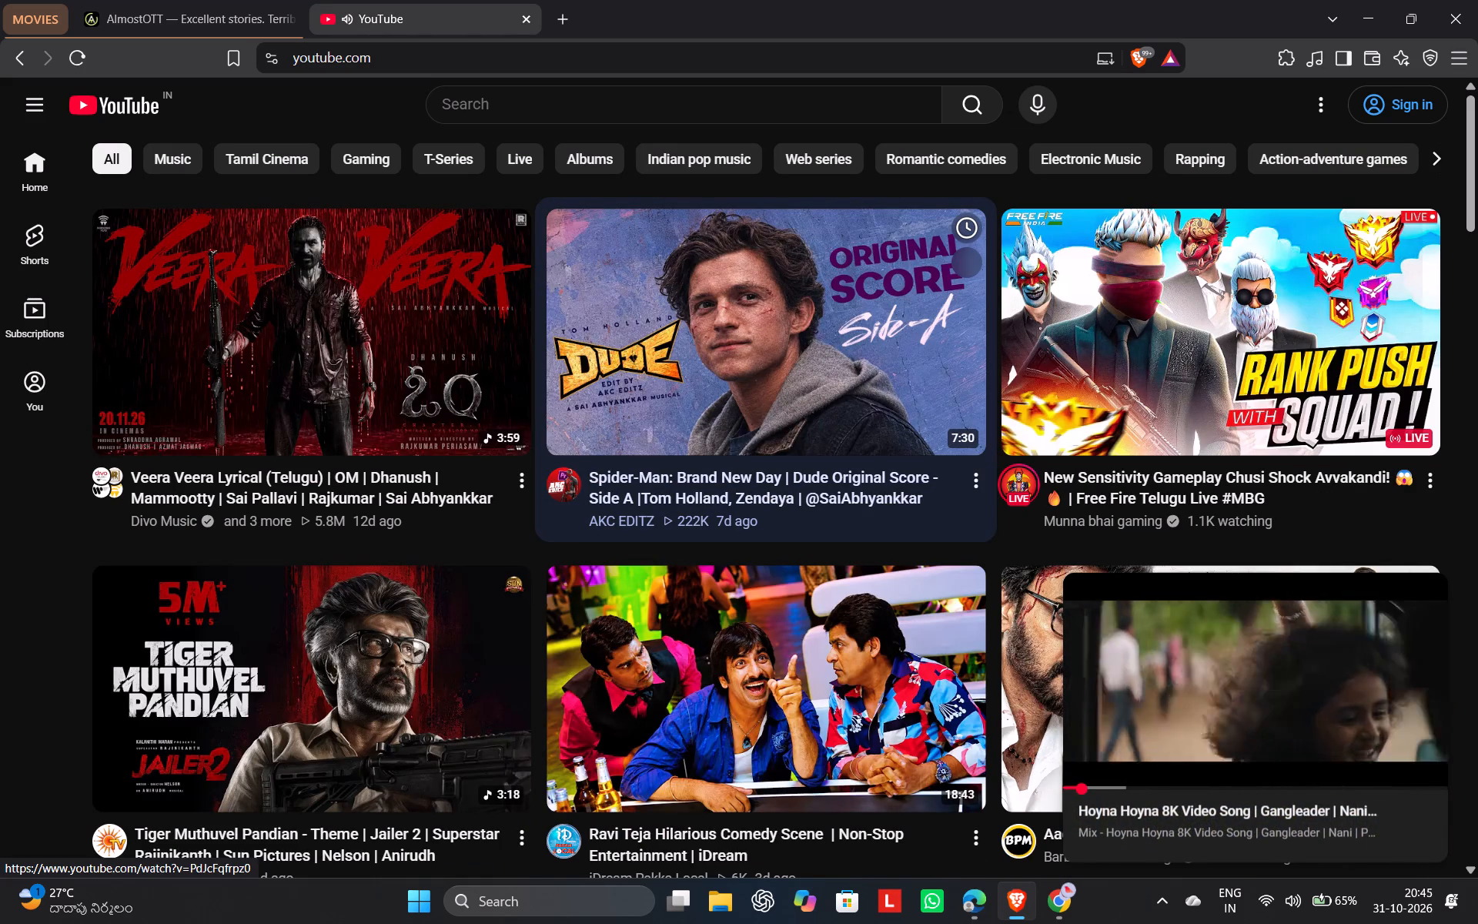
{"action": "scroll", "coordinate": [805, 506], "scroll_direction": "down", "scroll_amount": 1}
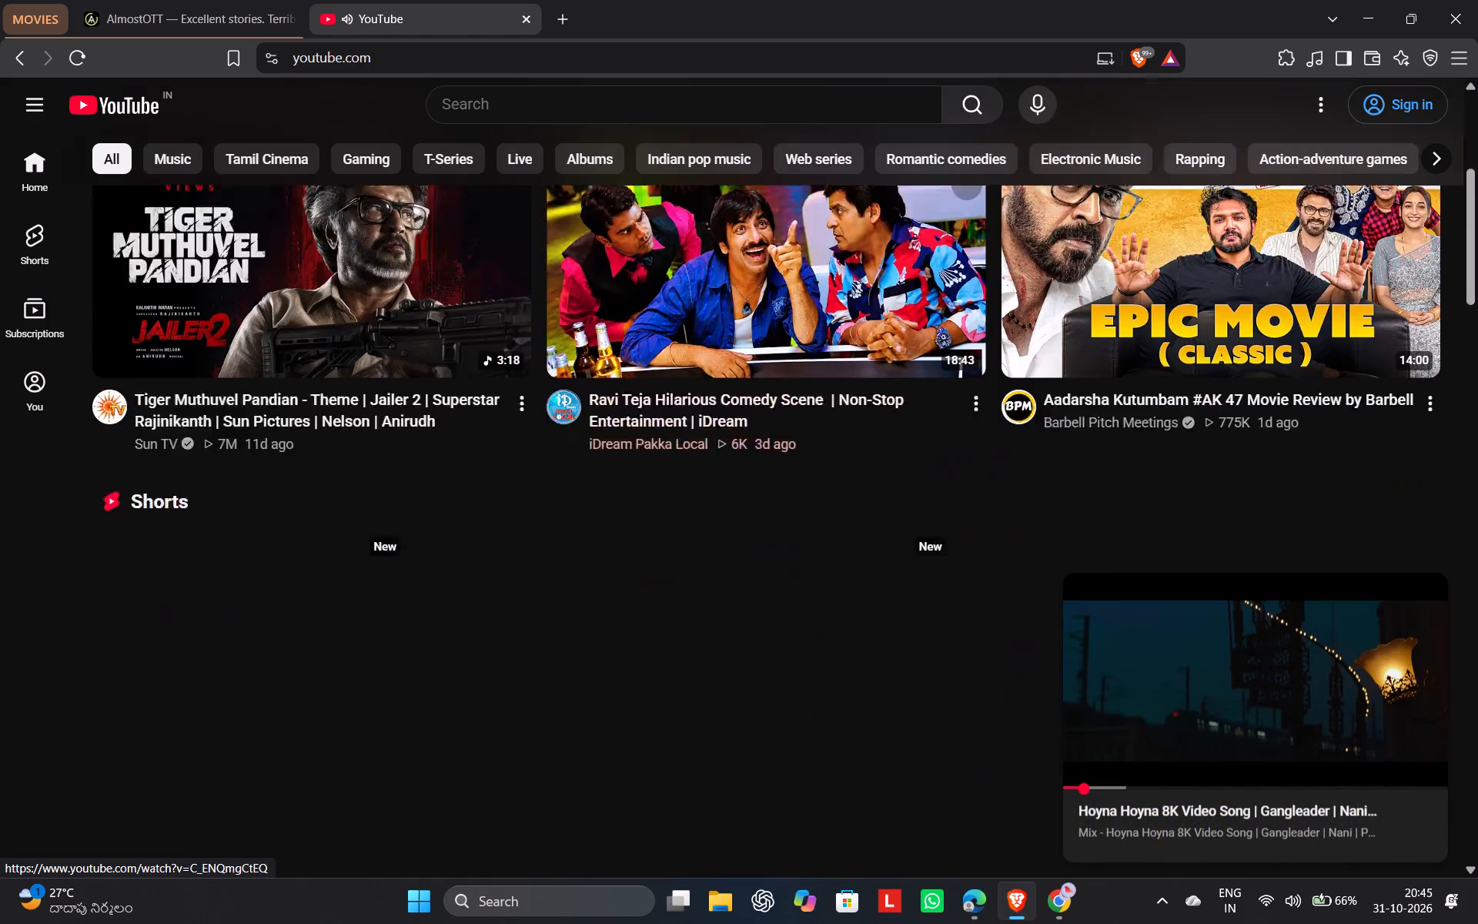
{"action": "scroll", "coordinate": [805, 506], "scroll_direction": "down", "scroll_amount": 4}
{"action": "scroll", "coordinate": [805, 506], "scroll_direction": "up", "scroll_amount": 7}
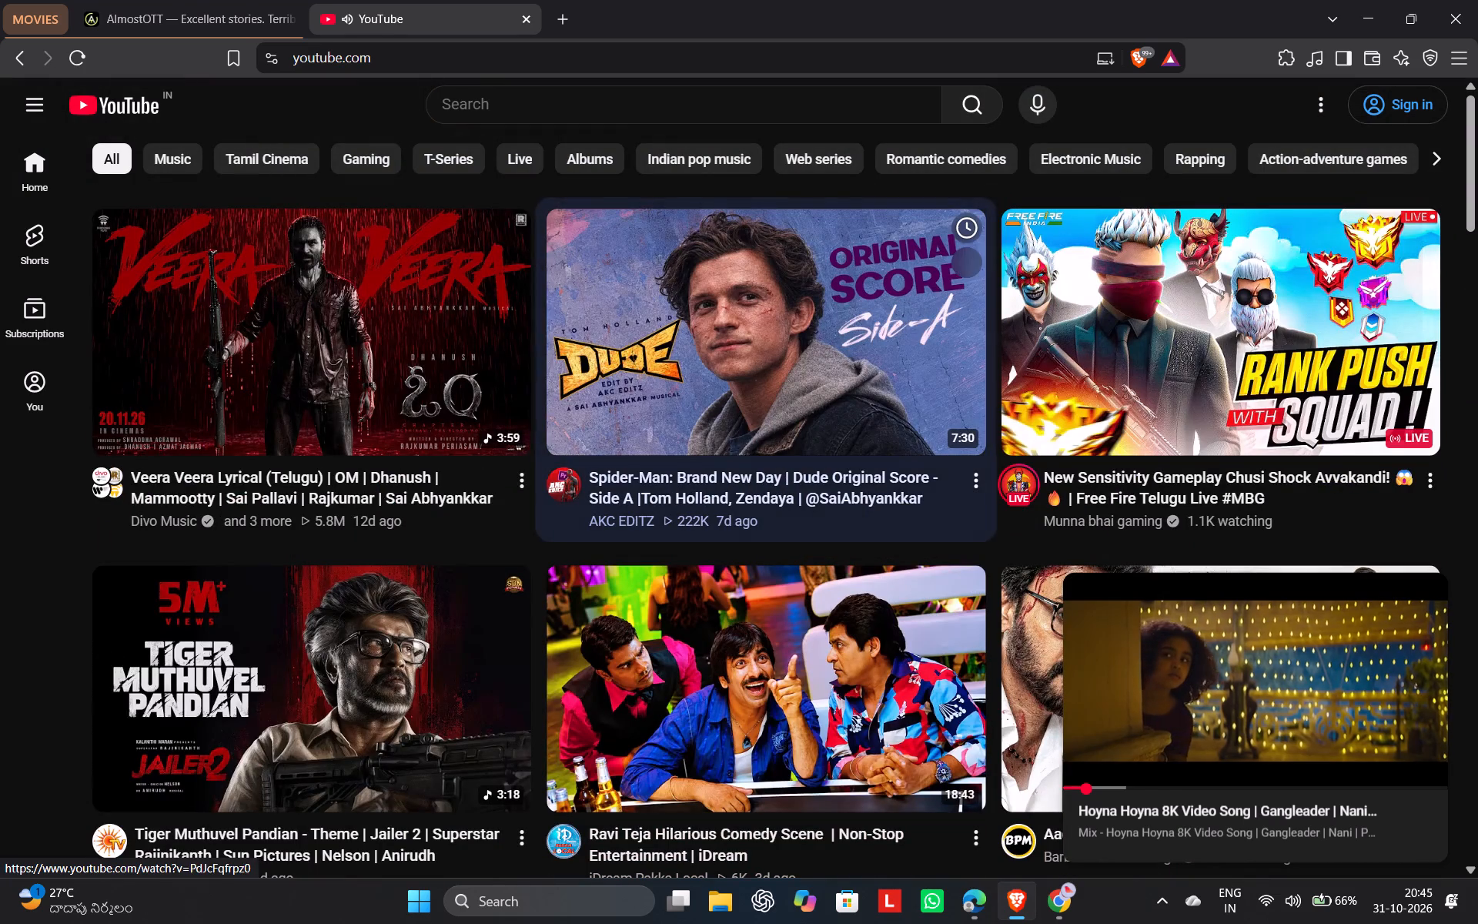
{"action": "left_click", "coordinate": [388, 339]}
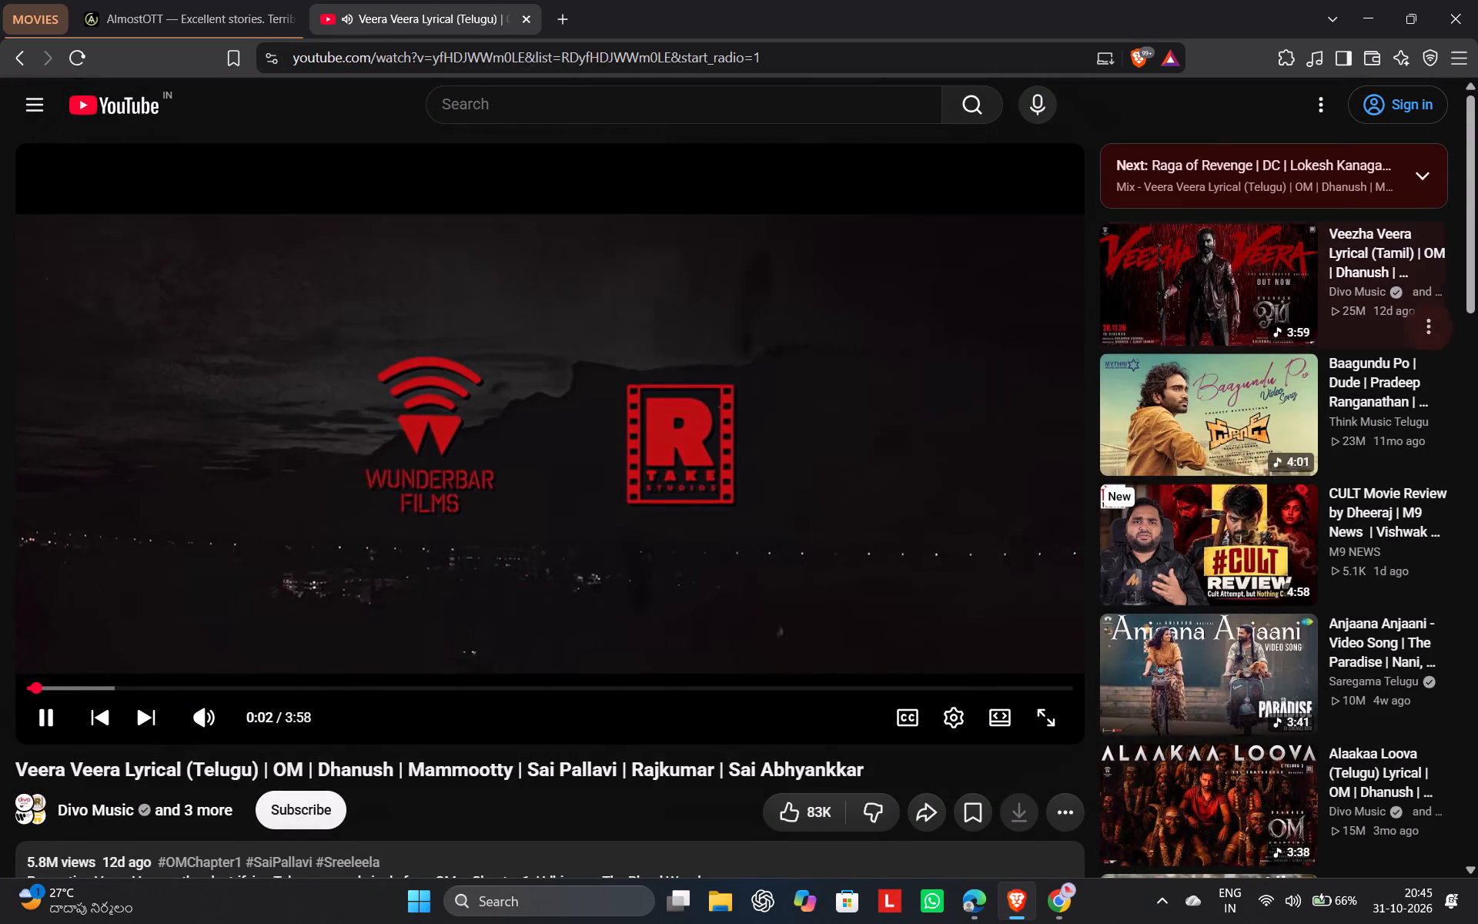
{"action": "left_click", "coordinate": [1334, 177]}
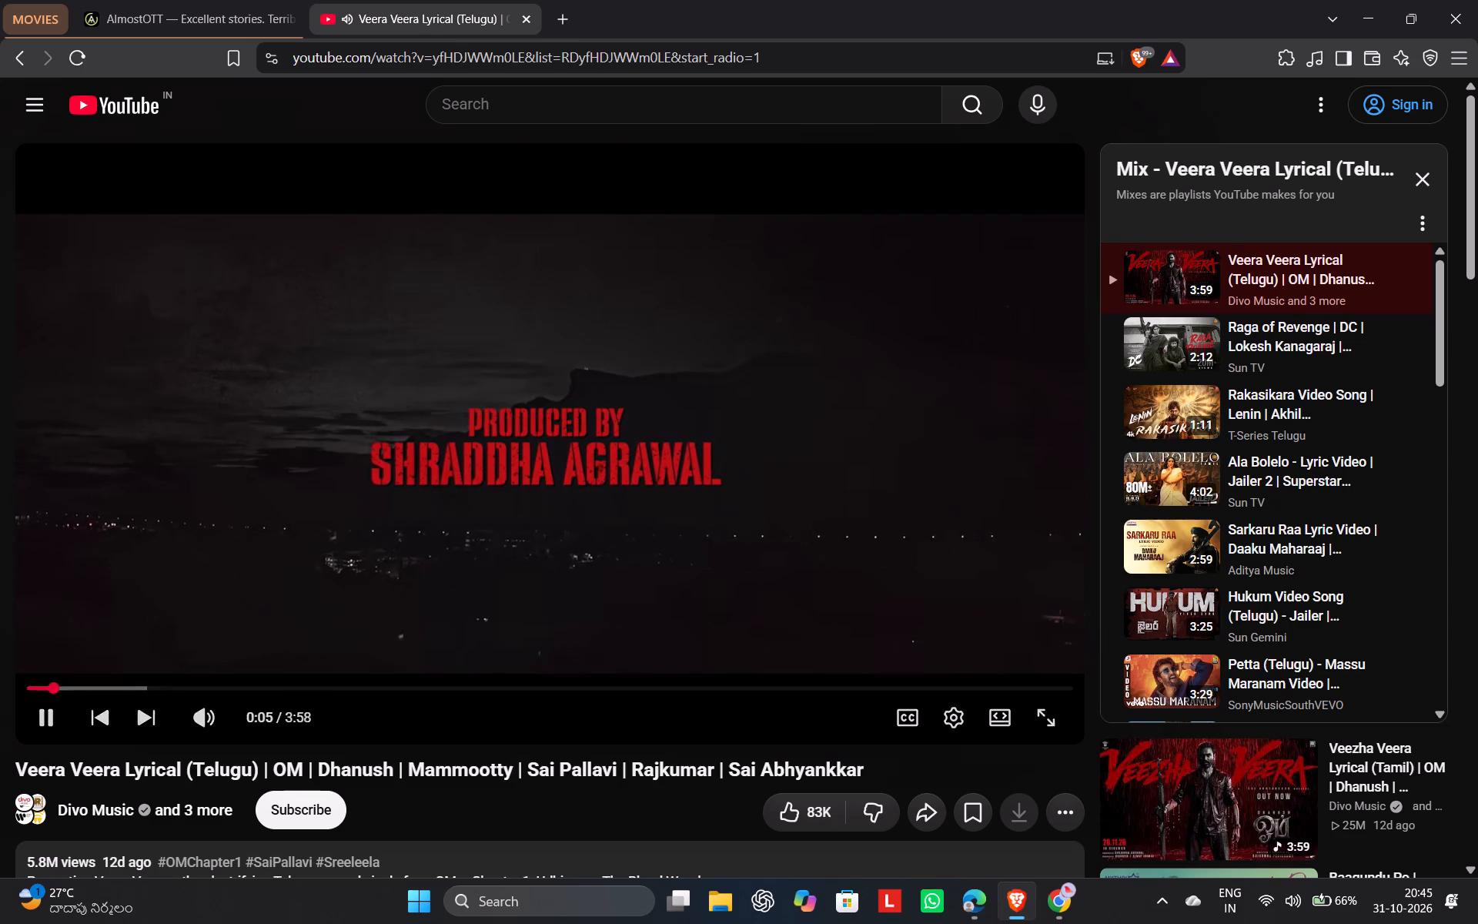
Switch to Chrome and replace the editor's entire template solution class with the deleteTail solution copied from Gemini.
{"action": "left_click", "coordinate": [1056, 904]}
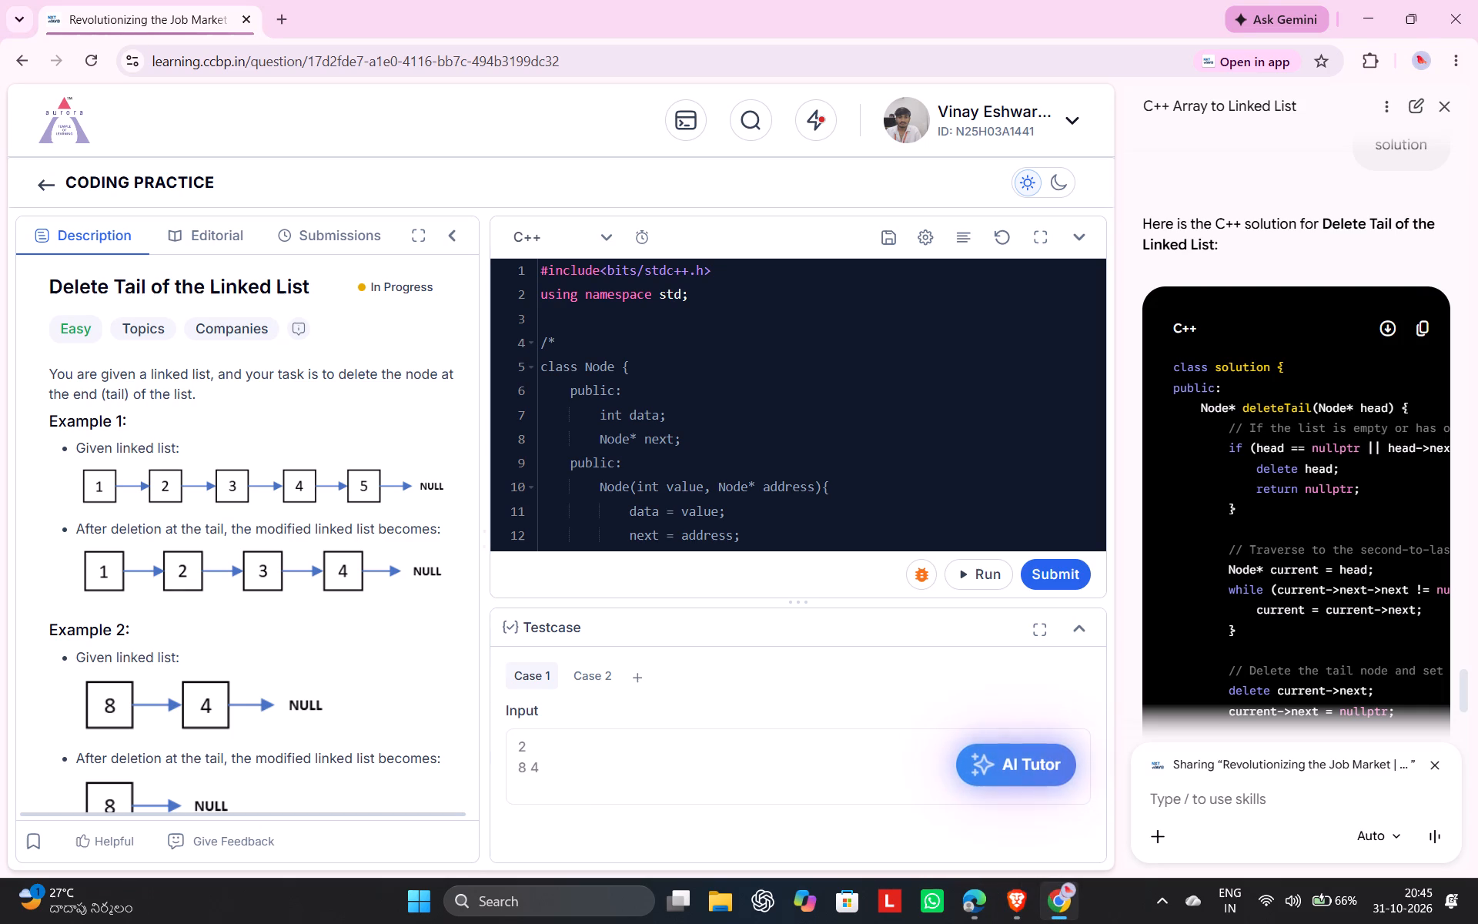
{"action": "scroll", "coordinate": [957, 365], "scroll_direction": "down", "scroll_amount": 3}
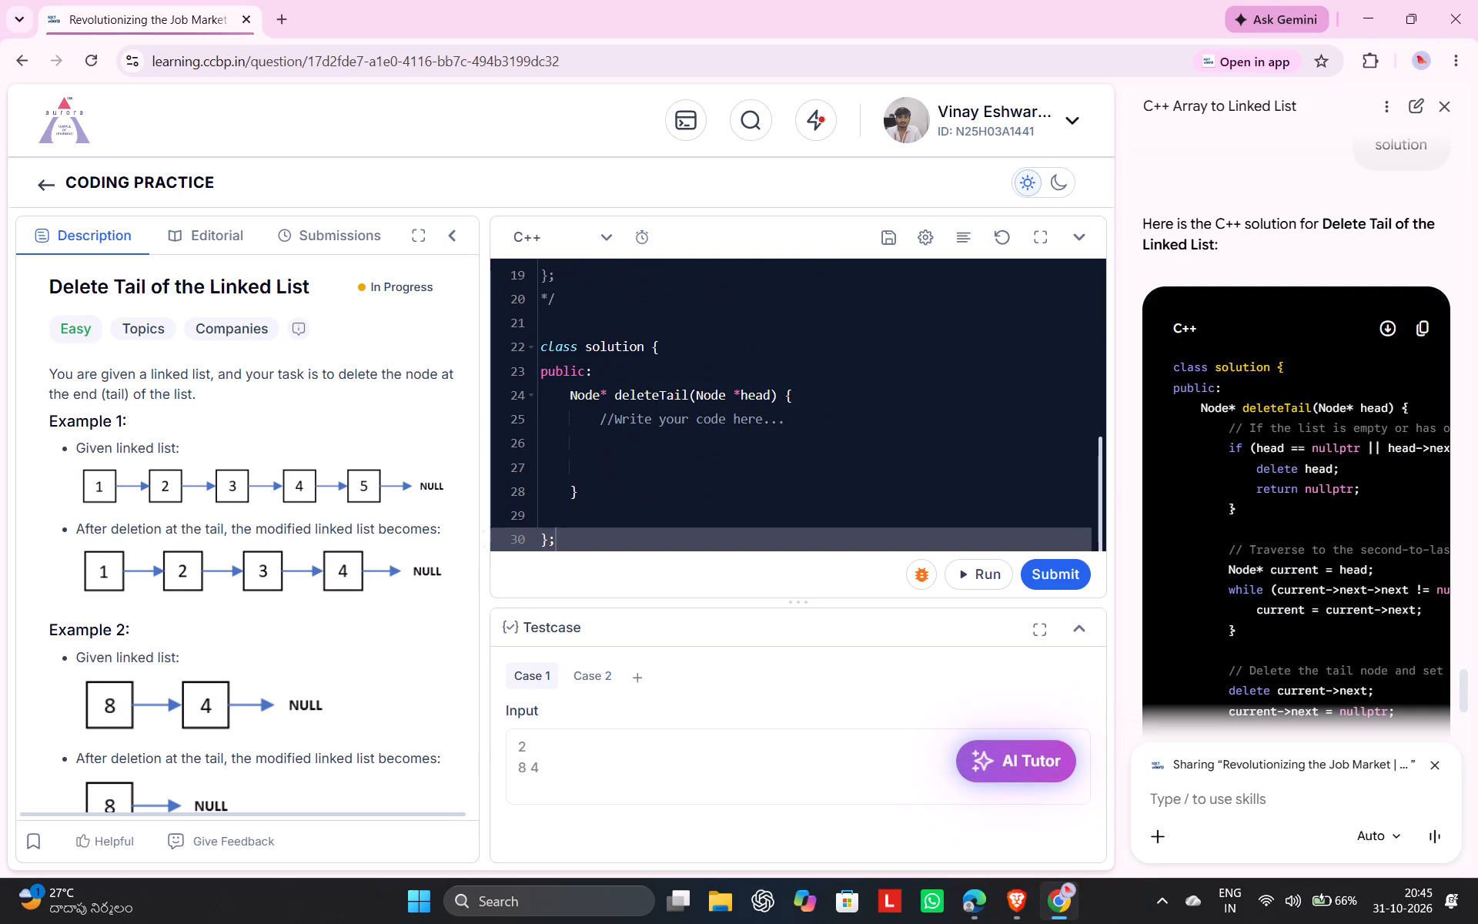
{"action": "left_click", "coordinate": [1414, 332]}
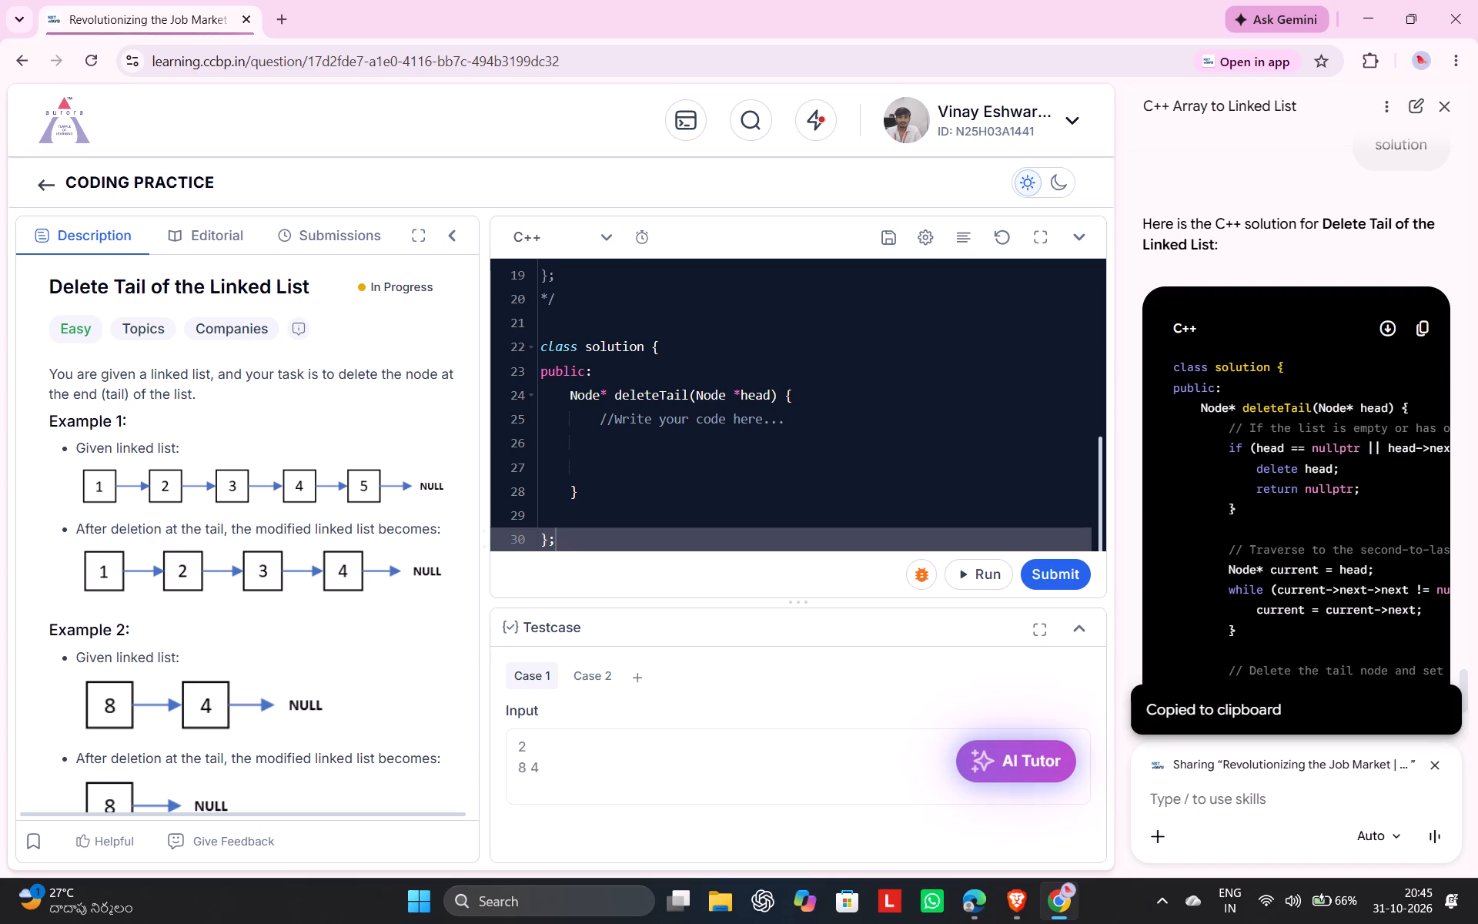
{"action": "left_click_drag", "start_coordinate": [668, 544], "coordinate": [543, 350]}
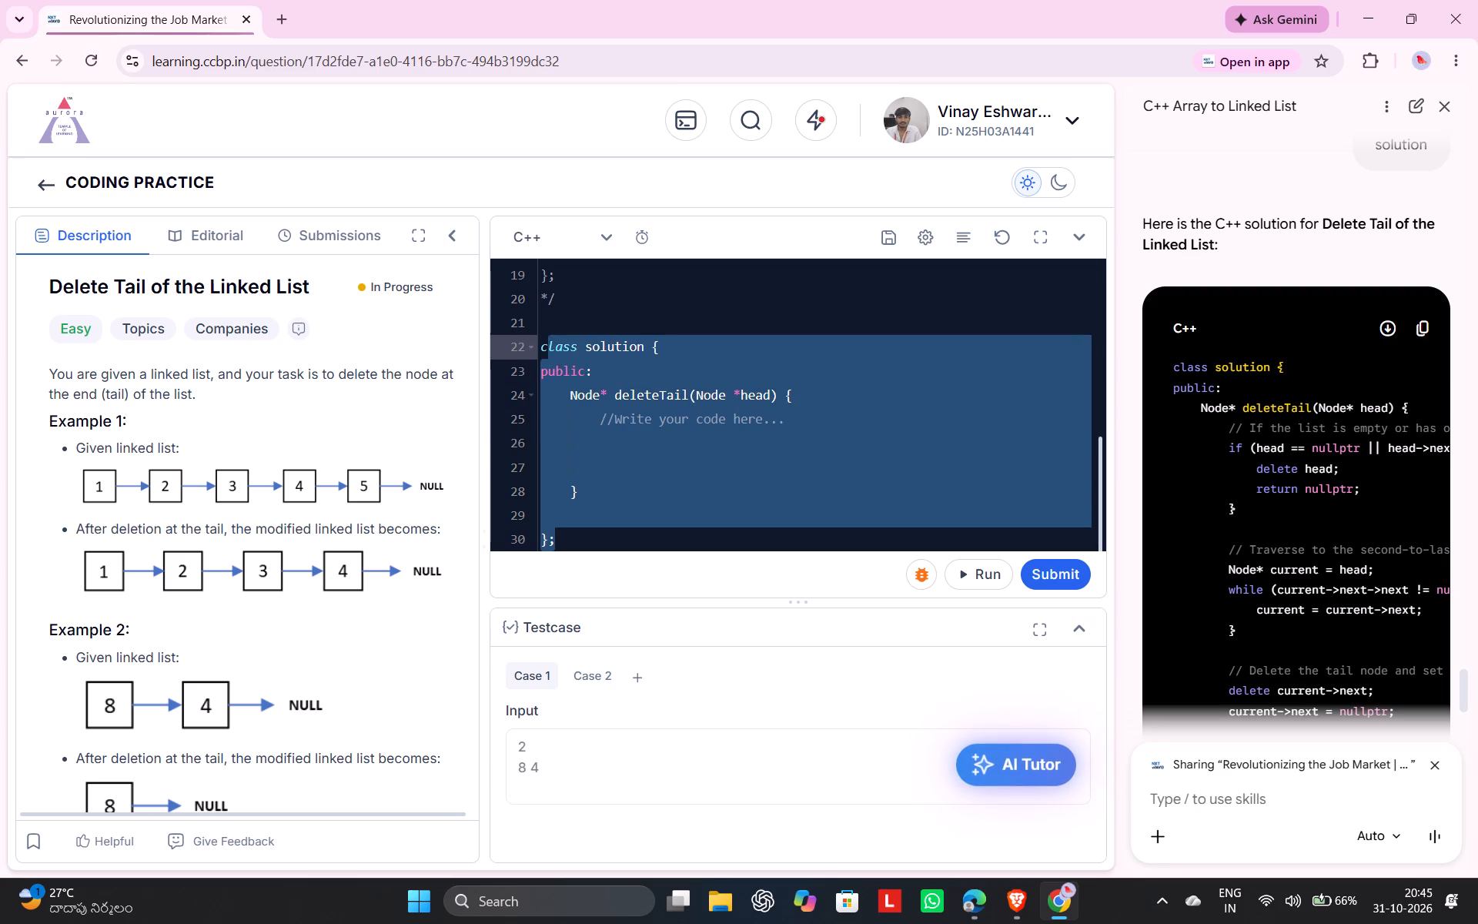
{"action": "left_click_drag", "start_coordinate": [543, 350], "coordinate": [536, 344]}
{"action": "key", "text": "ctrl+v"}
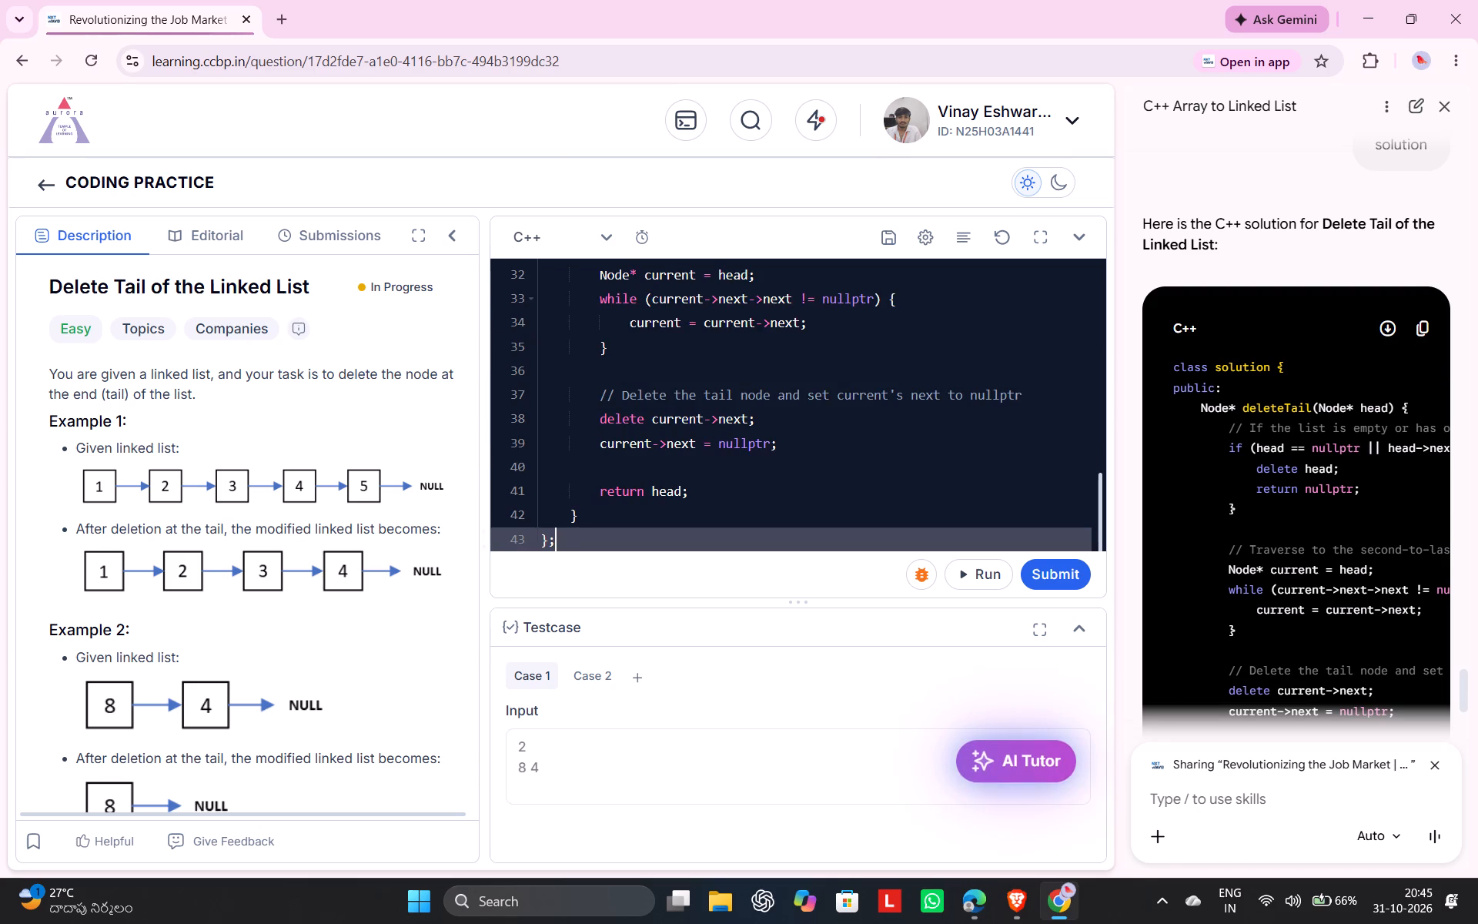
{"action": "left_click", "coordinate": [981, 577]}
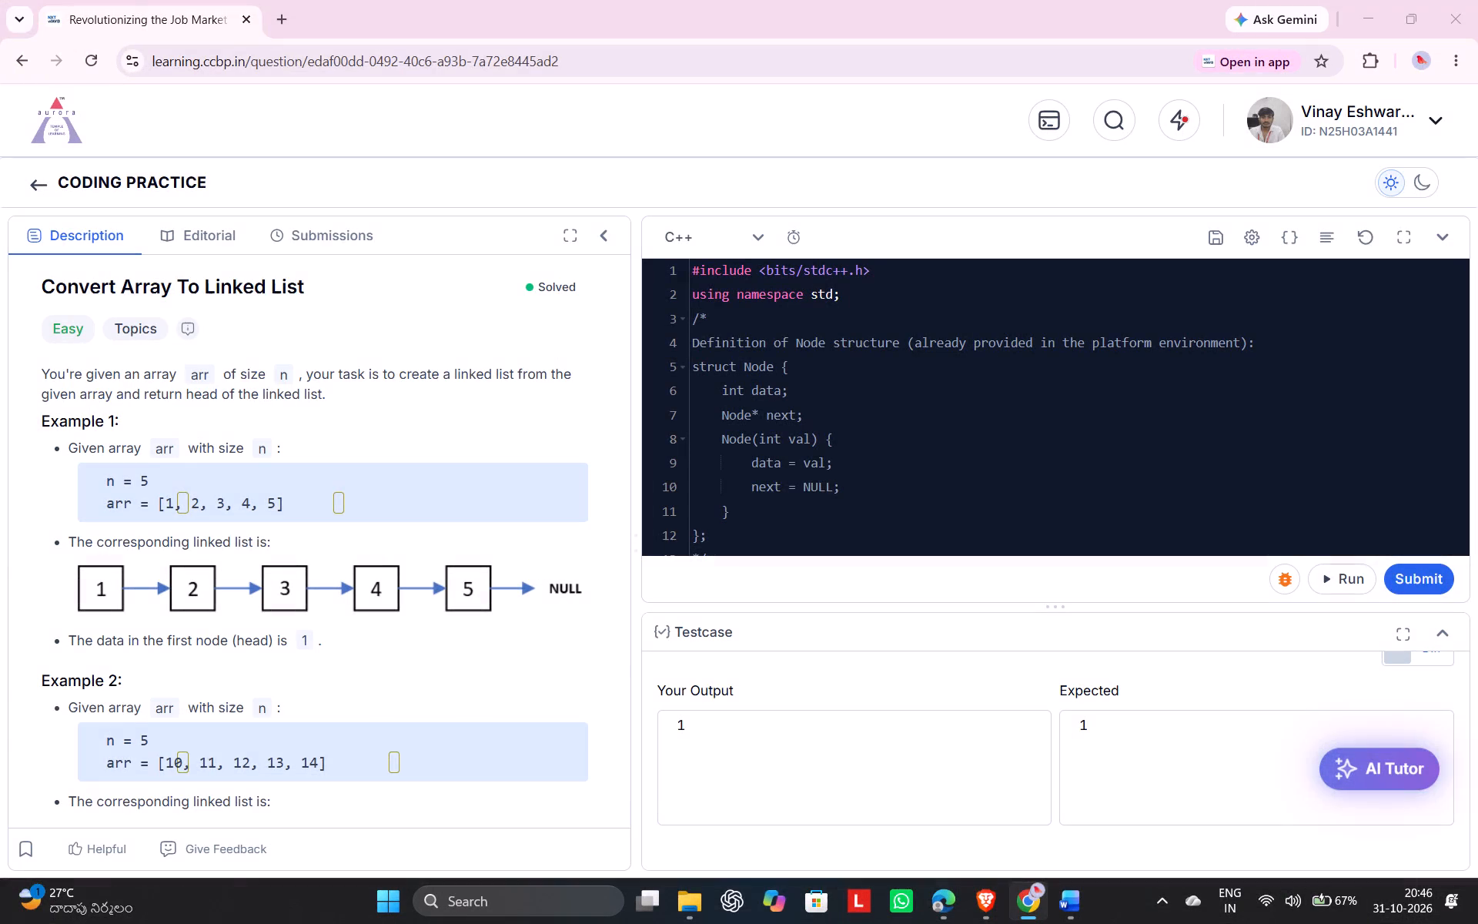
{"action": "left_click", "coordinate": [1060, 899]}
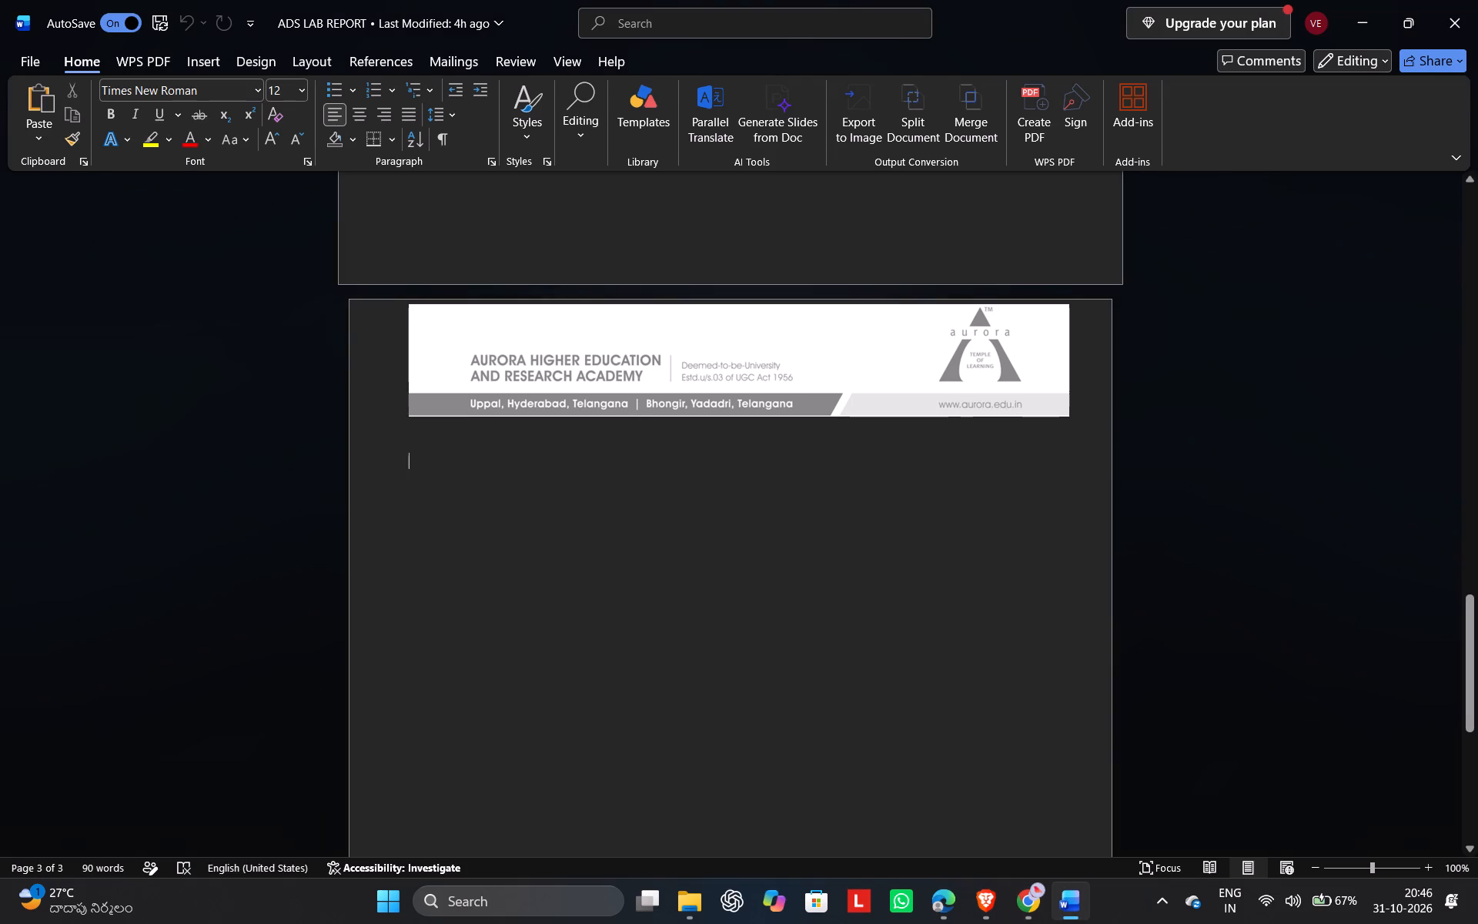
{"action": "key", "text": "ctrl+v"}
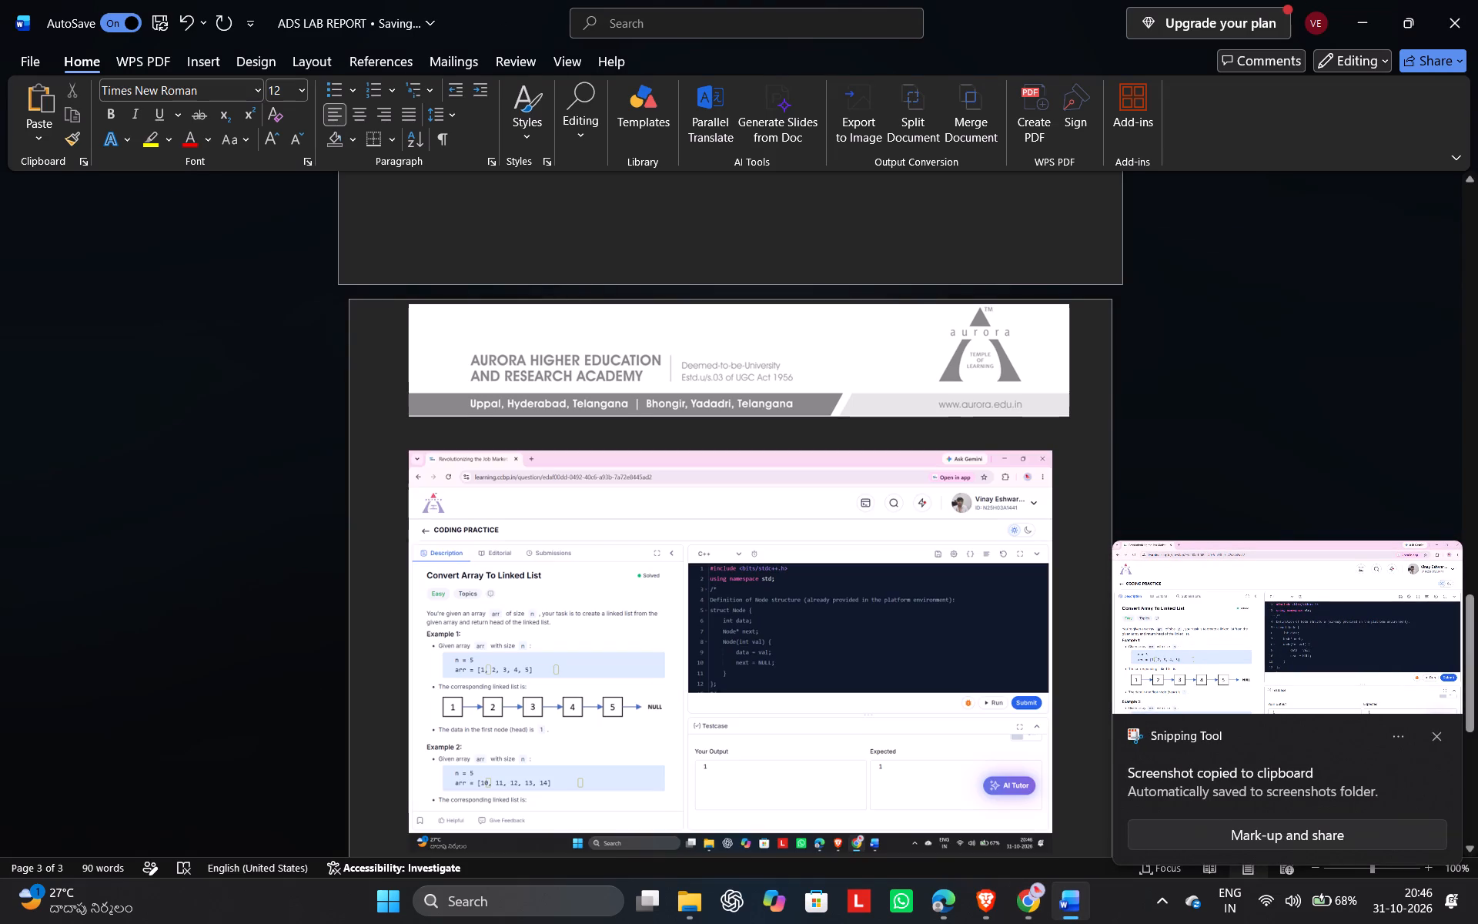
Add the label "CODE:" below the pasted screenshot, followed by a line break.
{"action": "key", "text": "Return"}
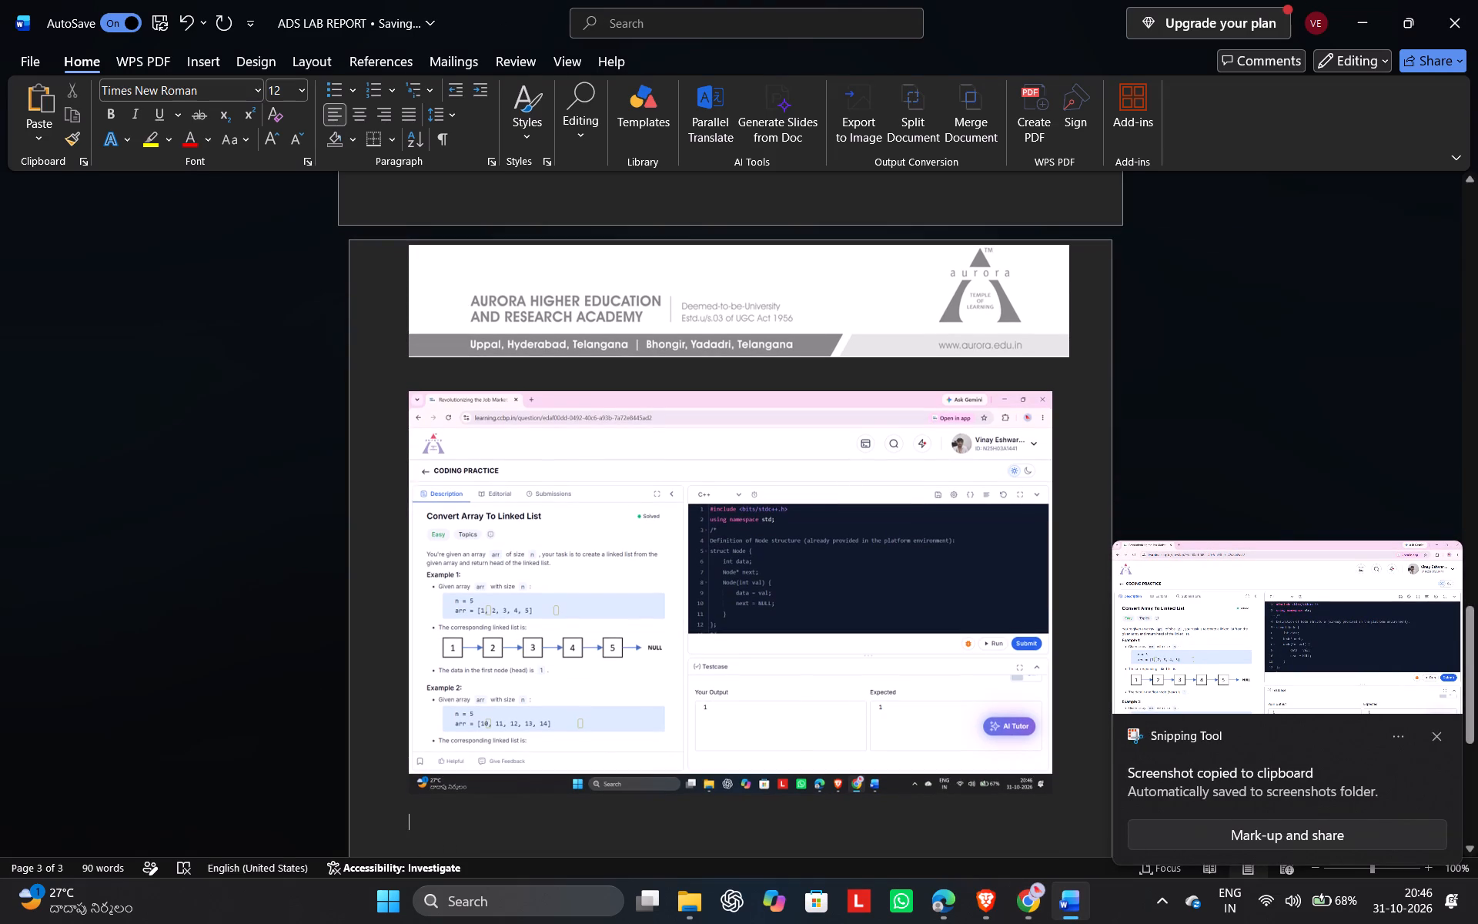
{"action": "type", "text": "CODE:"}
{"action": "key", "text": "shift+Return"}
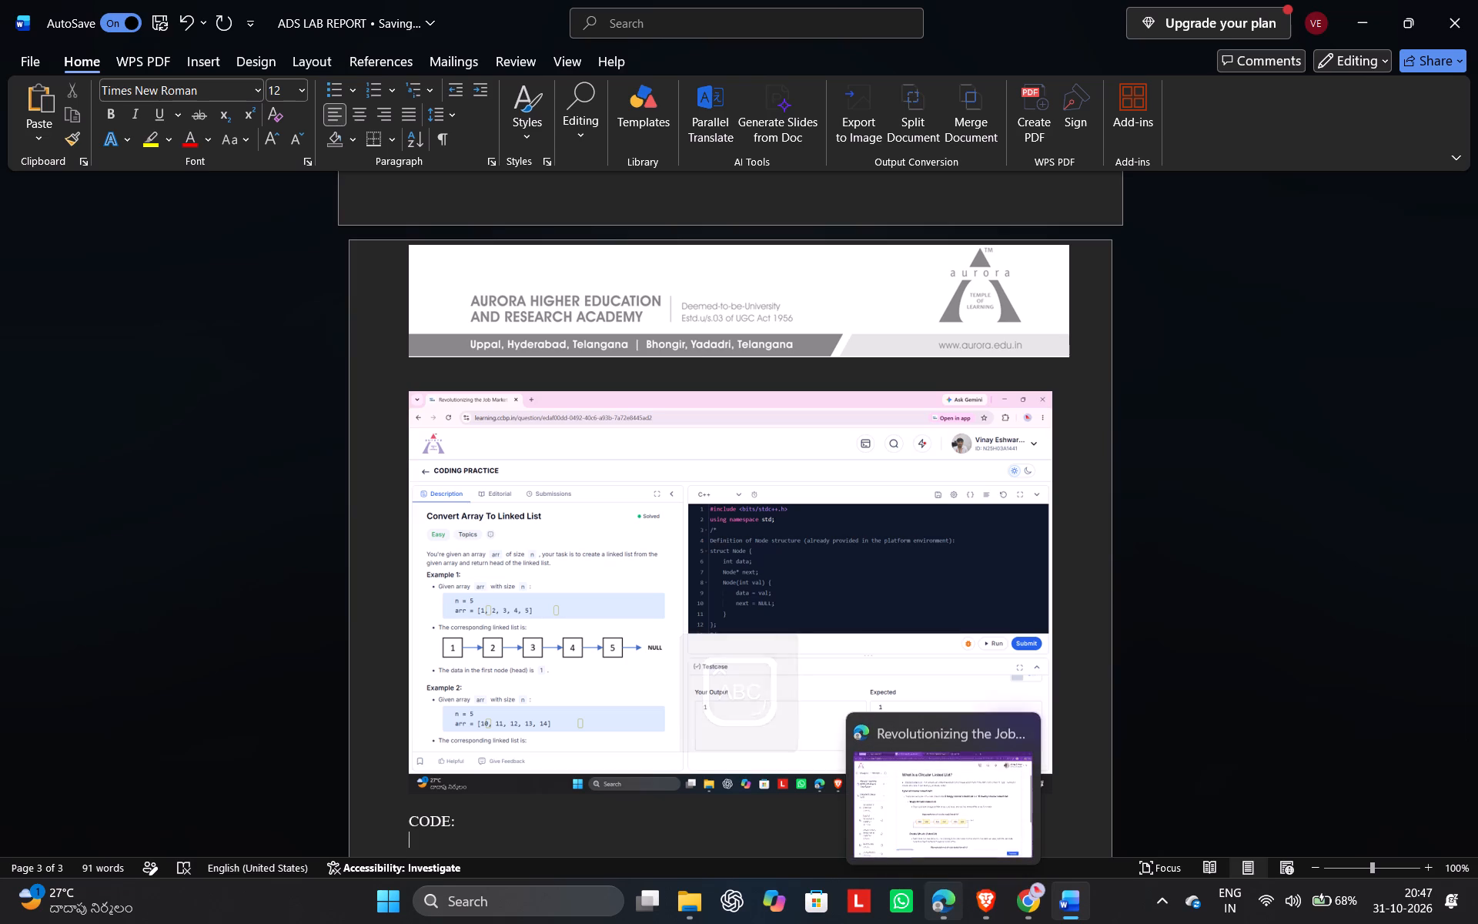
Switch to Chrome and close the Edge window containing the course page.
{"action": "left_click", "coordinate": [1014, 906]}
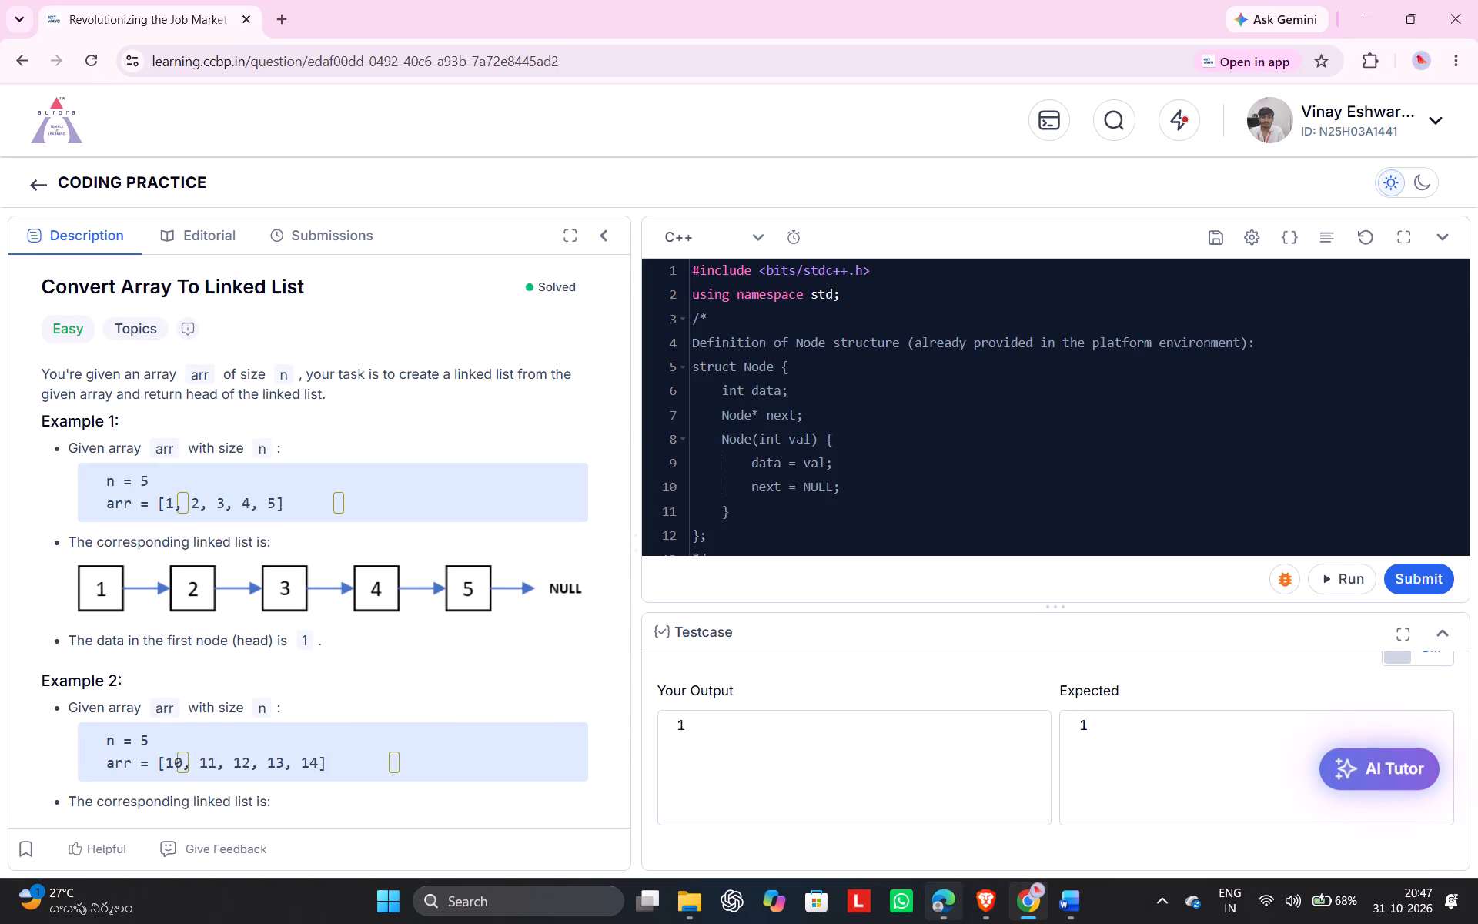
{"action": "left_click", "coordinate": [1019, 720]}
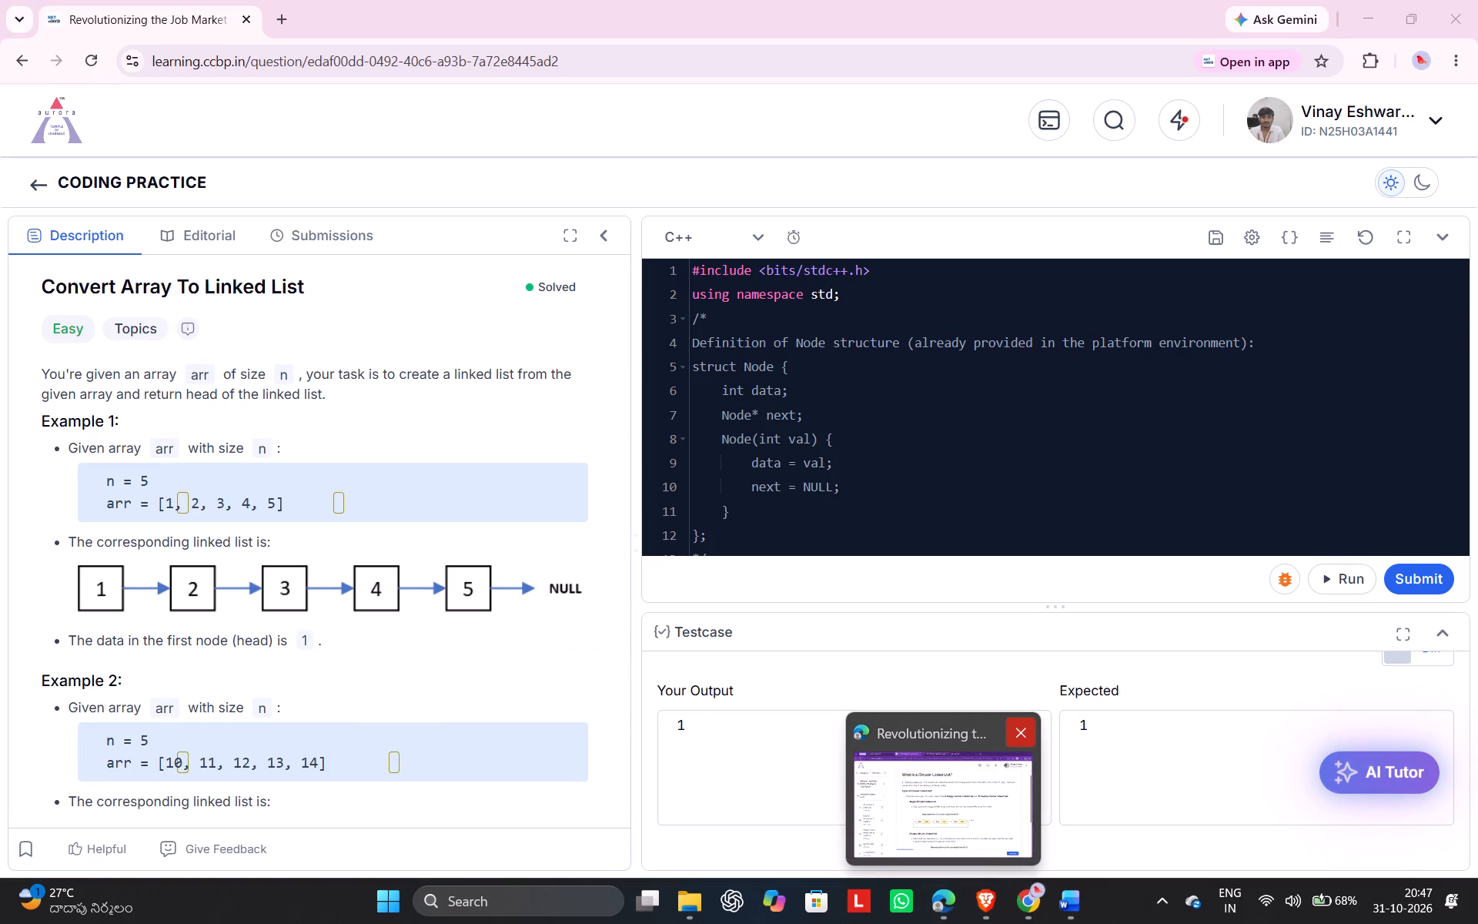
{"action": "left_click", "coordinate": [1019, 732]}
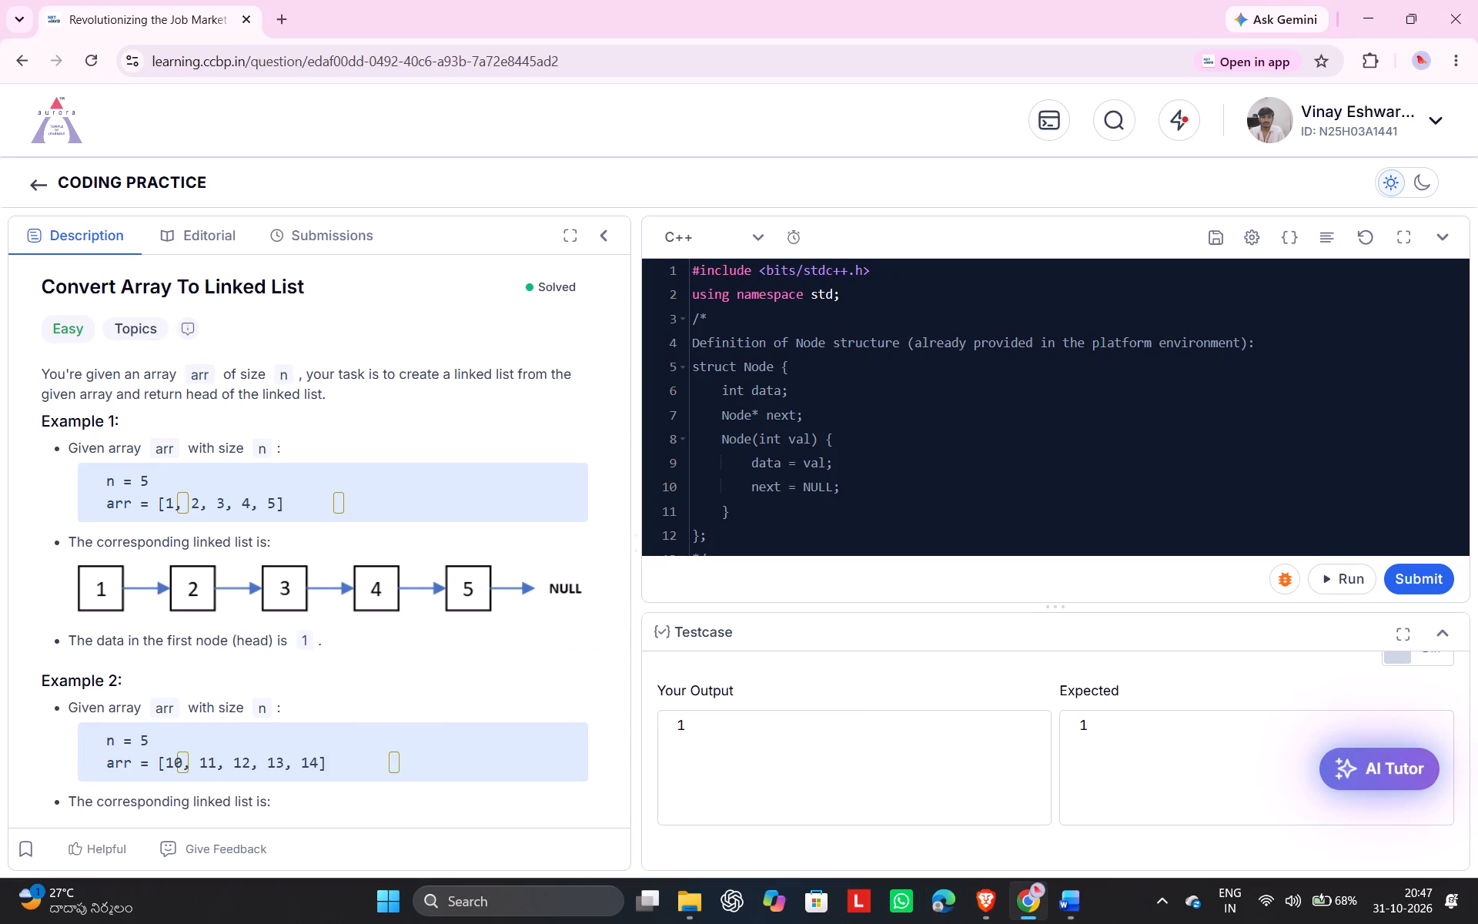
Copy the entire Convert Array To Linked List code into the Word report under "CODE:" and add a new line after it.
{"action": "left_click", "coordinate": [944, 444]}
{"action": "key", "text": "ctrl+a"}
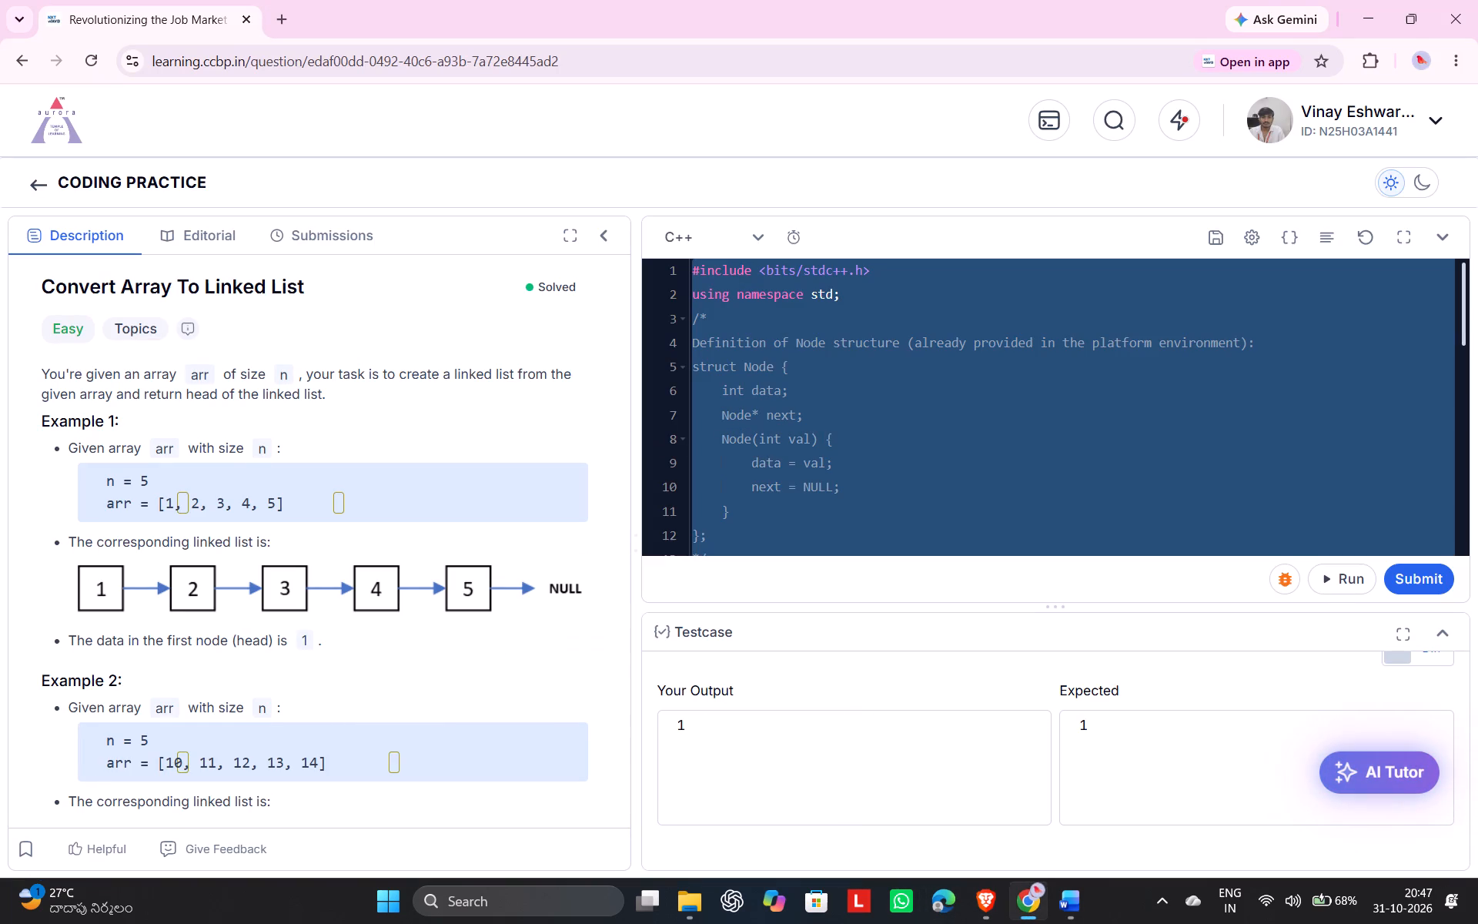
{"action": "key", "text": "ctrl+c"}
{"action": "left_click", "coordinate": [1076, 904]}
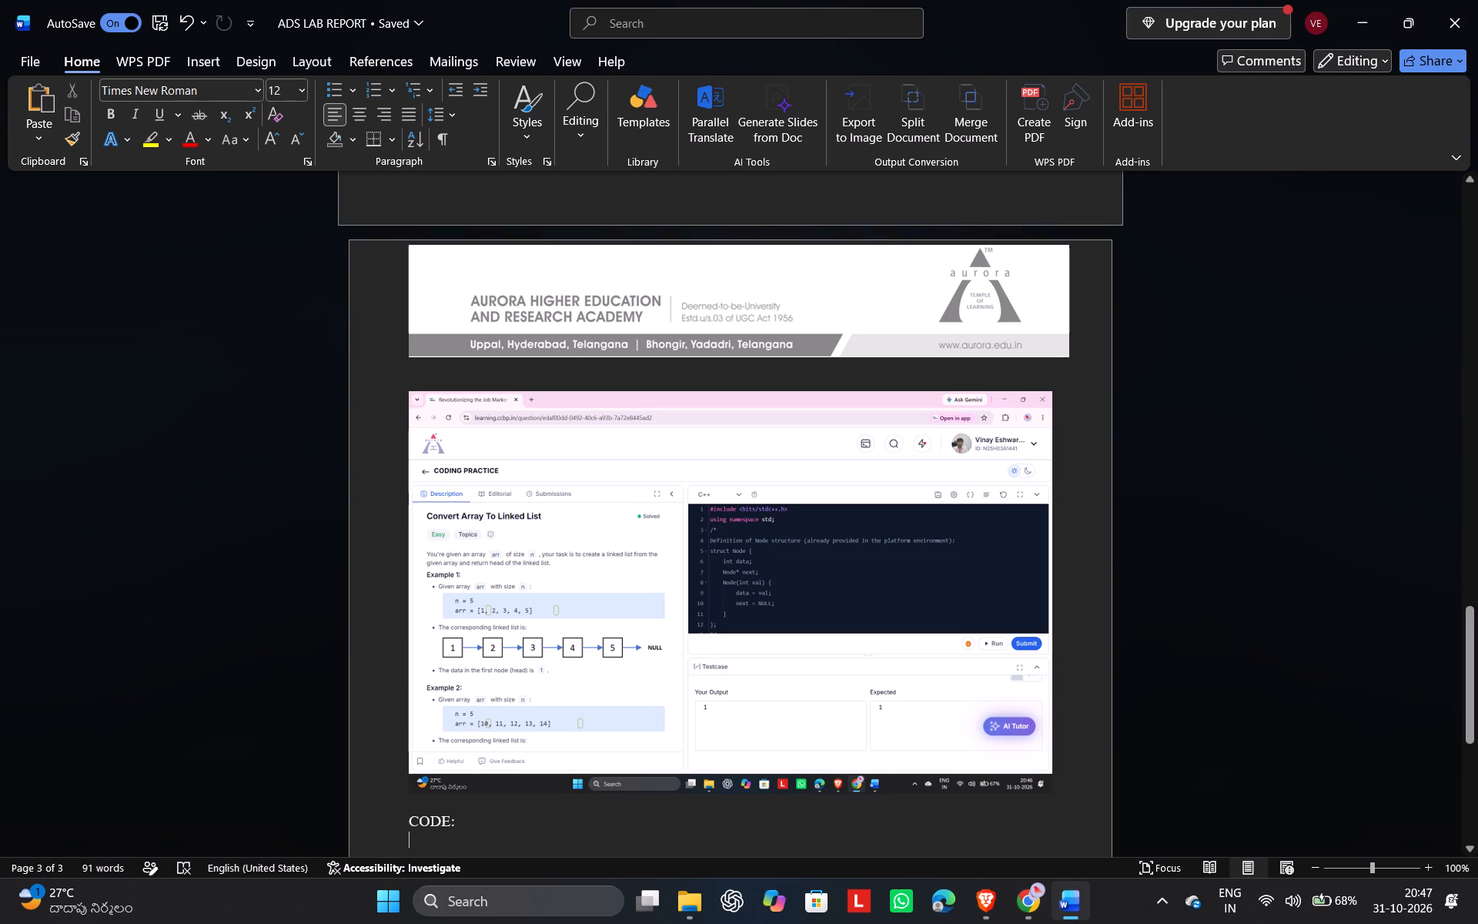
{"action": "key", "text": "ctrl+v"}
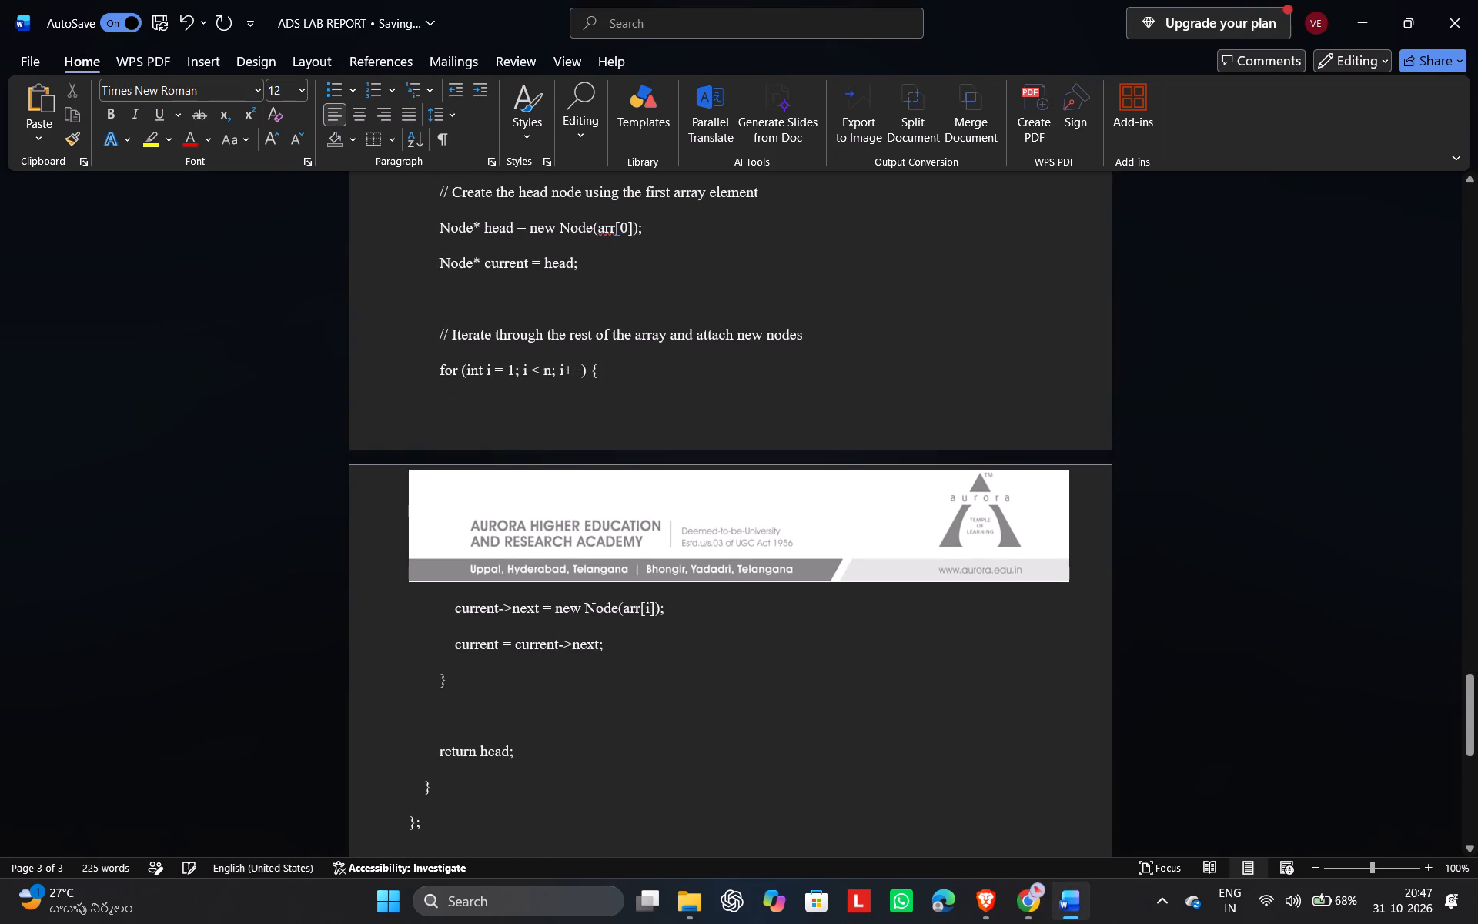
{"action": "key", "text": "Return"}
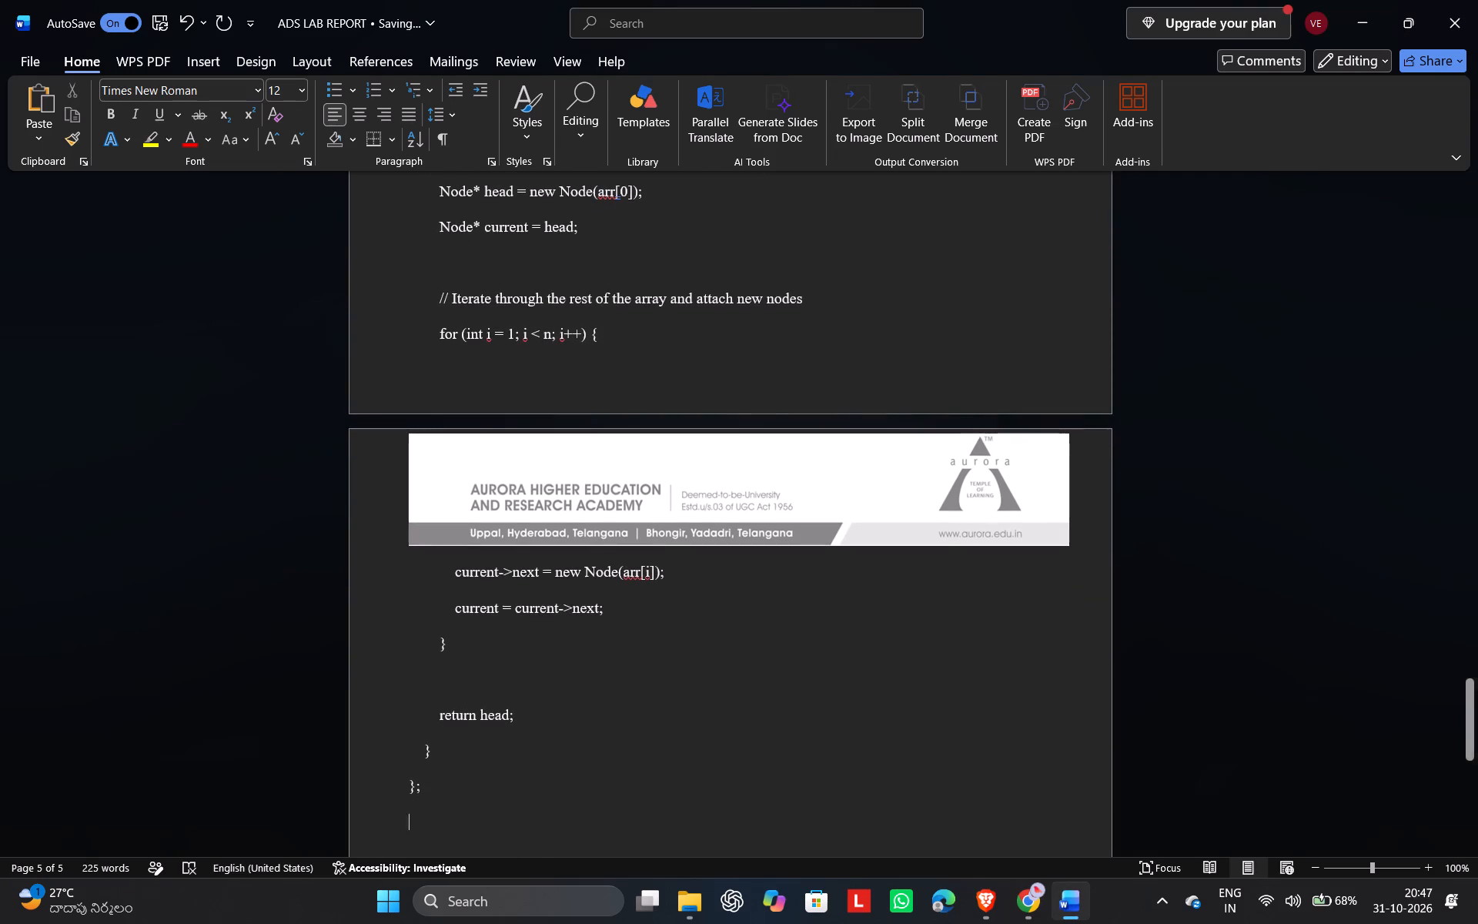
Switch to Chrome, return to the question list and open the Linked List Traversal question.
{"action": "left_click", "coordinate": [1021, 898]}
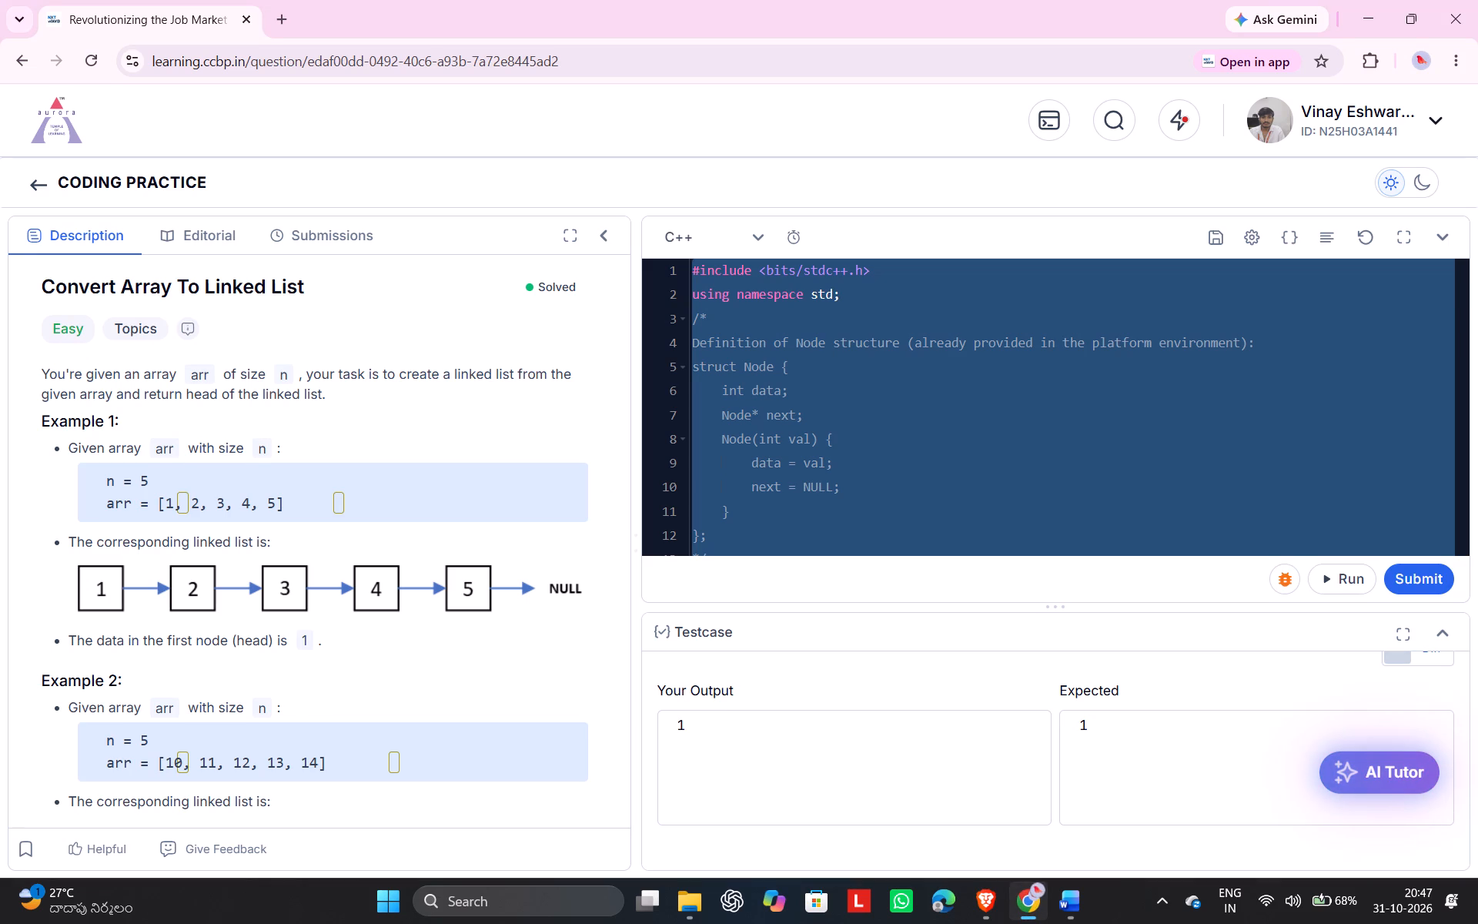
{"action": "left_click", "coordinate": [38, 182]}
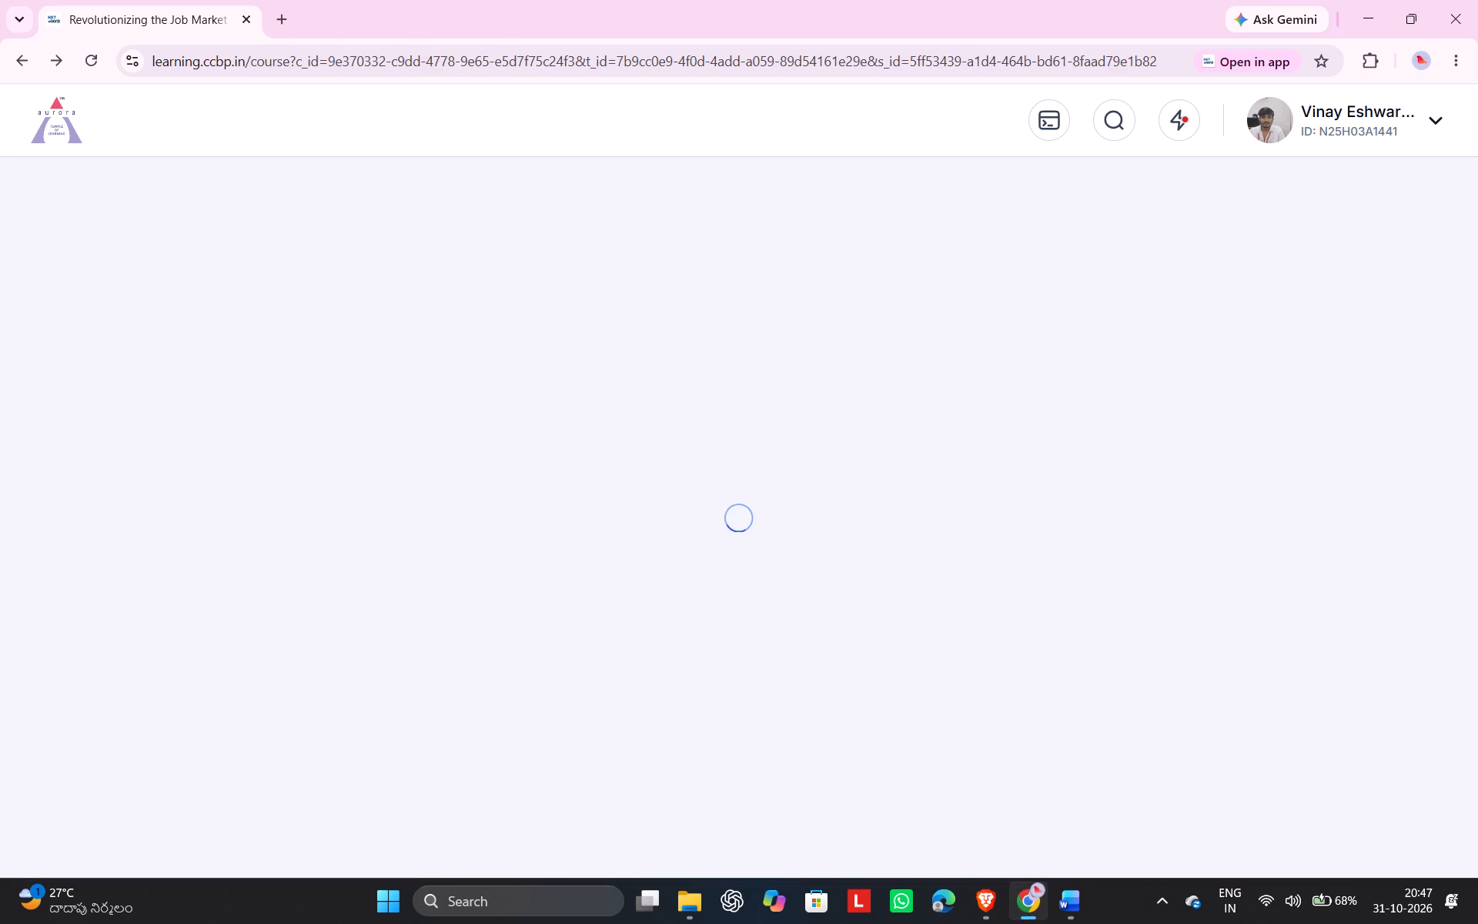
{"action": "left_click", "coordinate": [537, 399]}
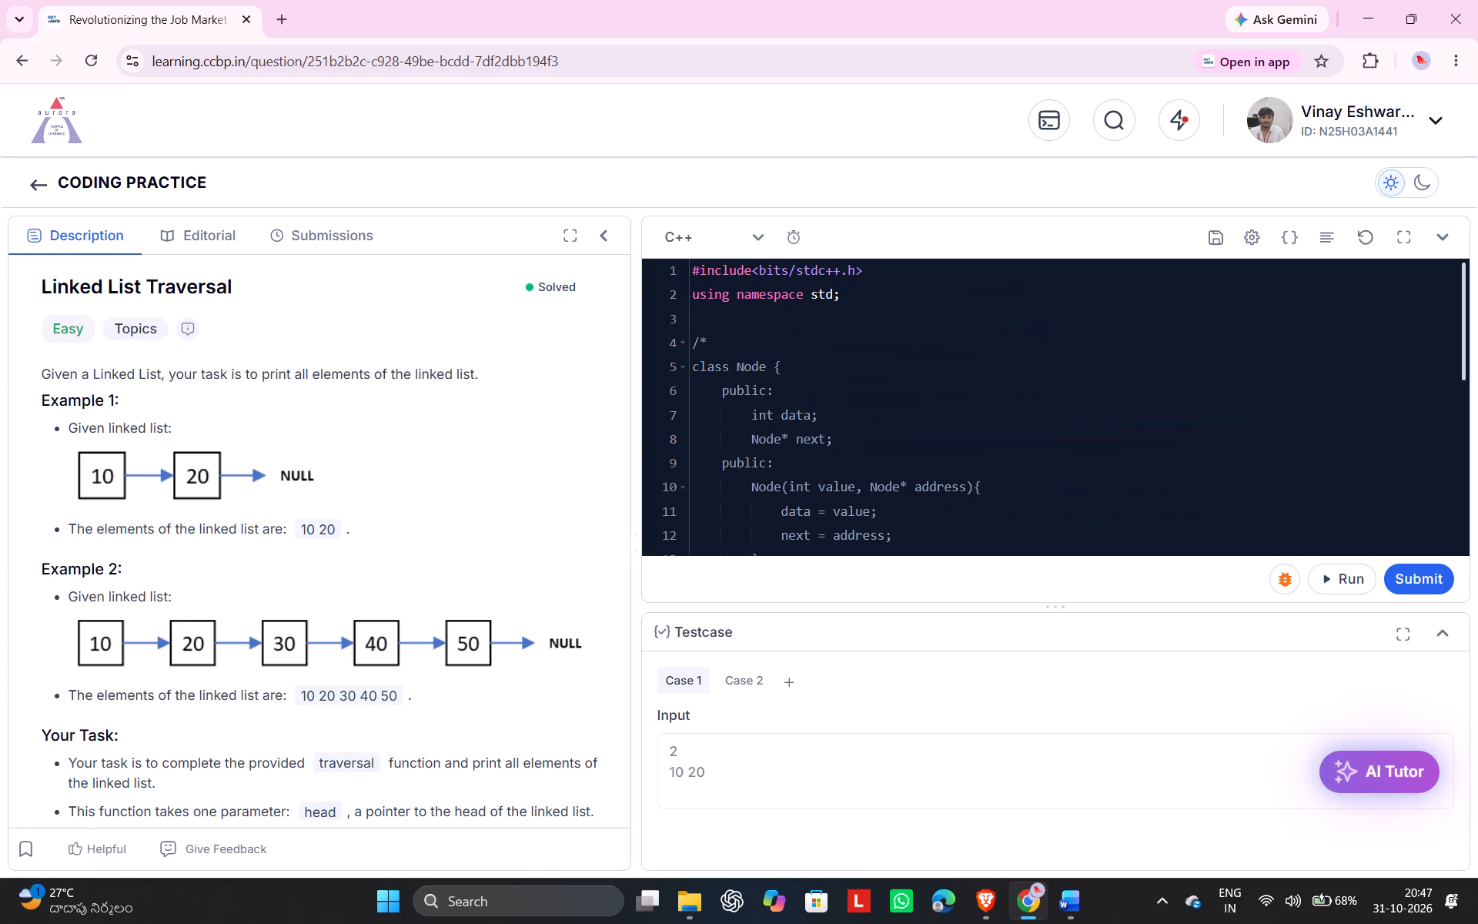
Run the Linked List Traversal code and bring its solution class and the actual and expected outputs into view.
{"action": "left_click", "coordinate": [1339, 569]}
{"action": "scroll", "coordinate": [1125, 476], "scroll_direction": "down", "scroll_amount": 1}
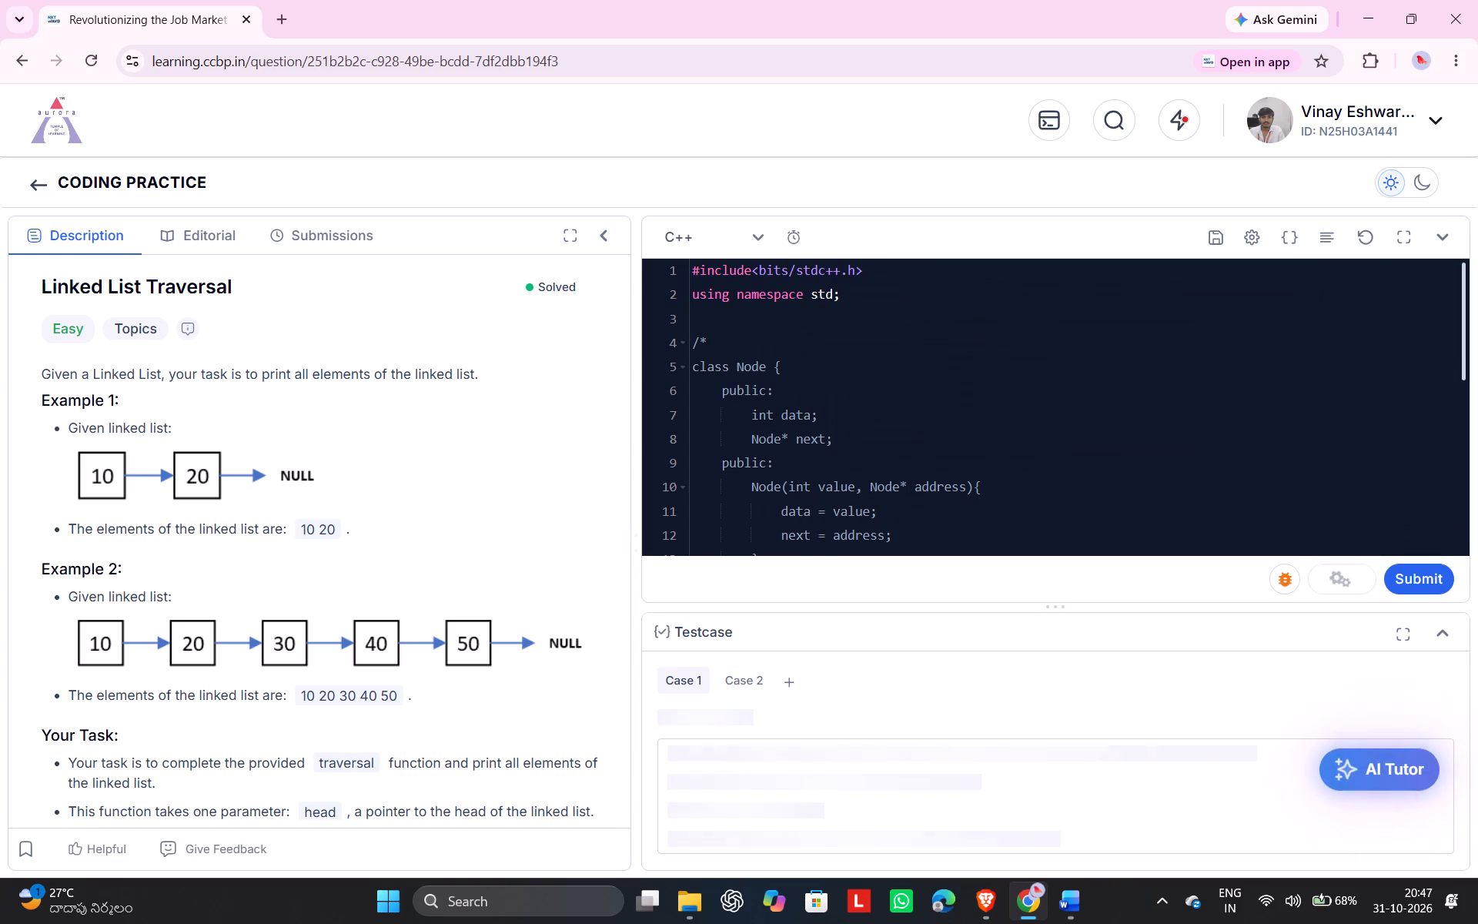
{"action": "scroll", "coordinate": [1125, 476], "scroll_direction": "down", "scroll_amount": 4}
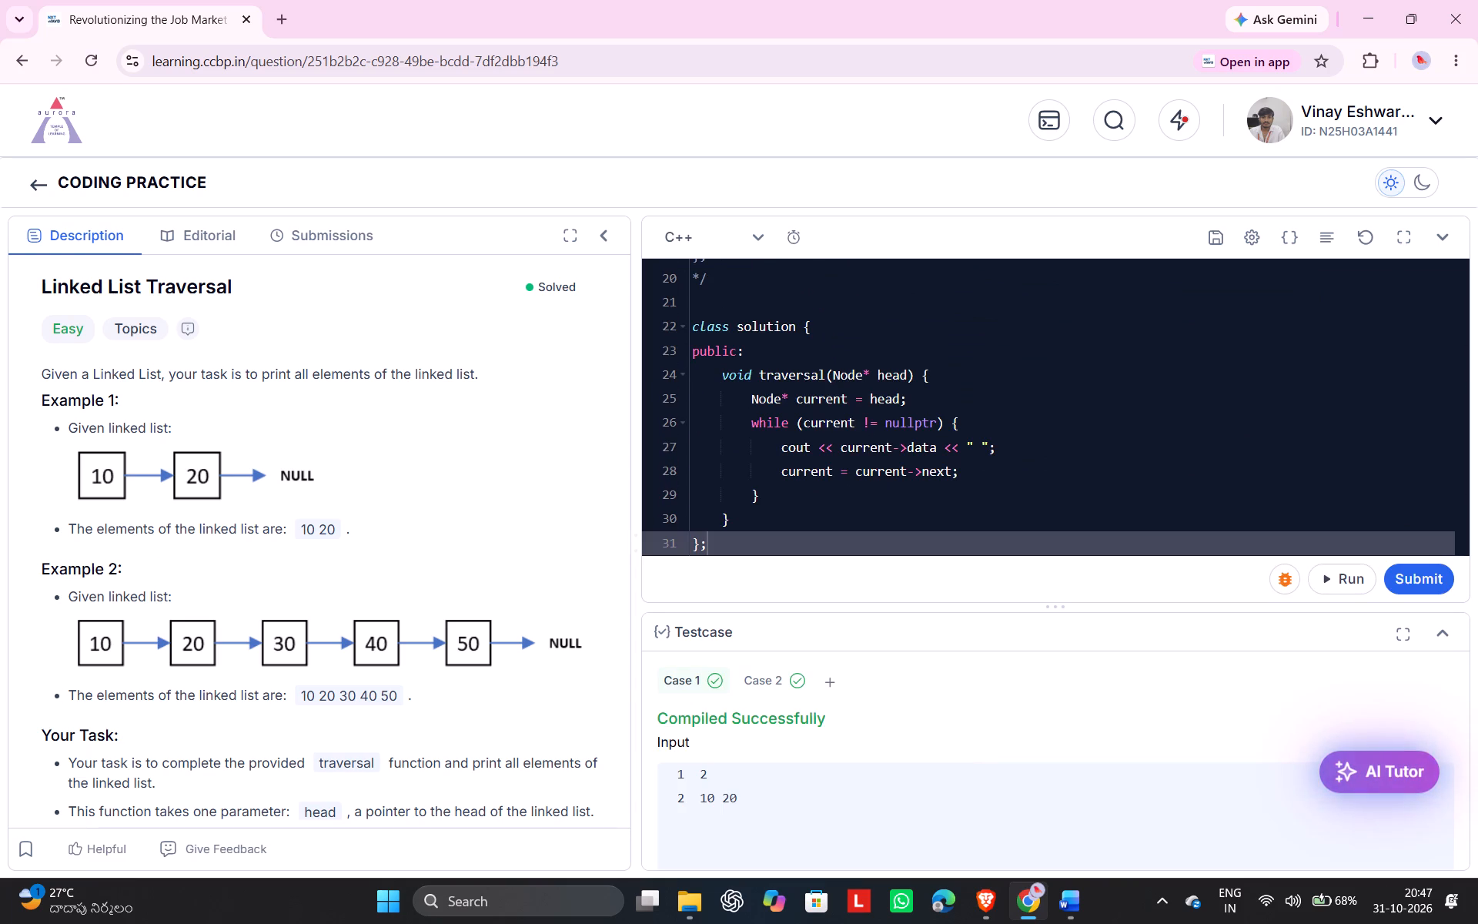
{"action": "scroll", "coordinate": [1065, 742], "scroll_direction": "down", "scroll_amount": 3}
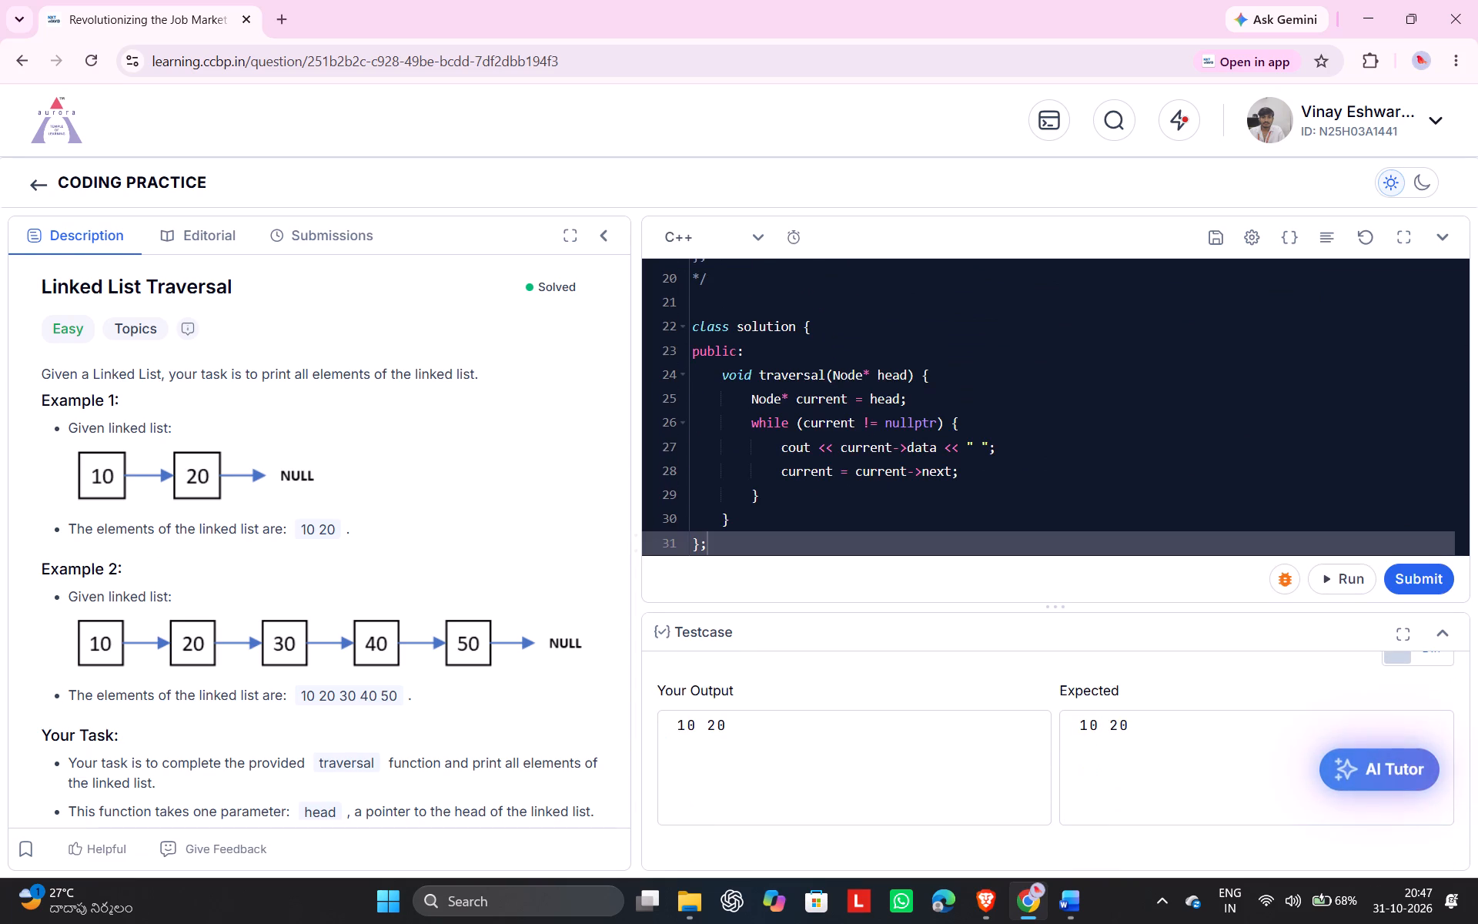
Capture a full-screen screenshot of the Linked List Traversal question with its code and output.
{"action": "key", "text": "shift+super+s"}
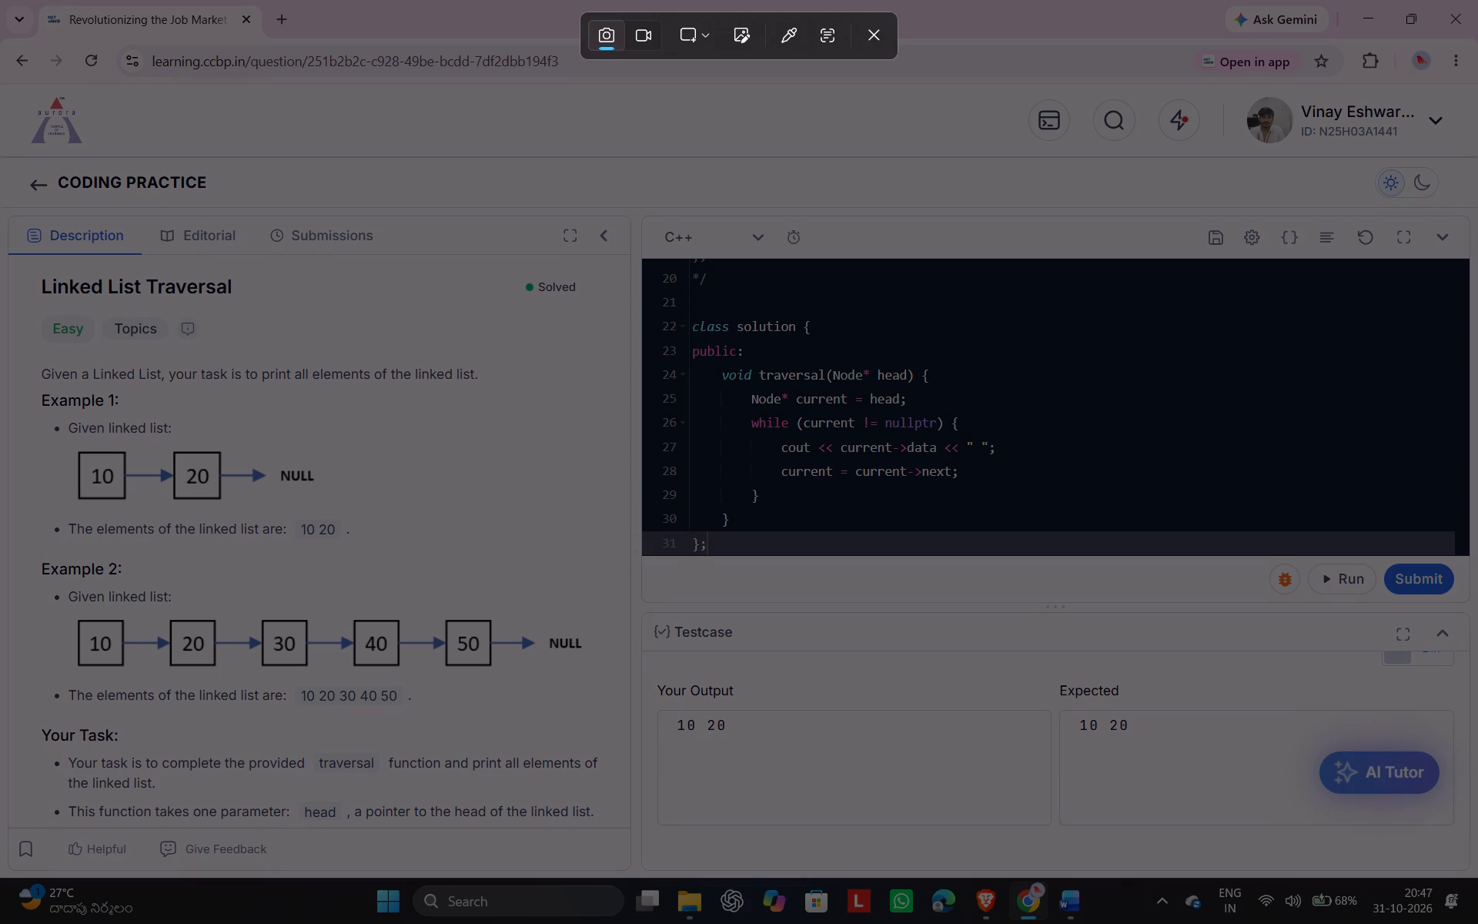
{"action": "left_click", "coordinate": [702, 36]}
{"action": "left_click", "coordinate": [707, 99]}
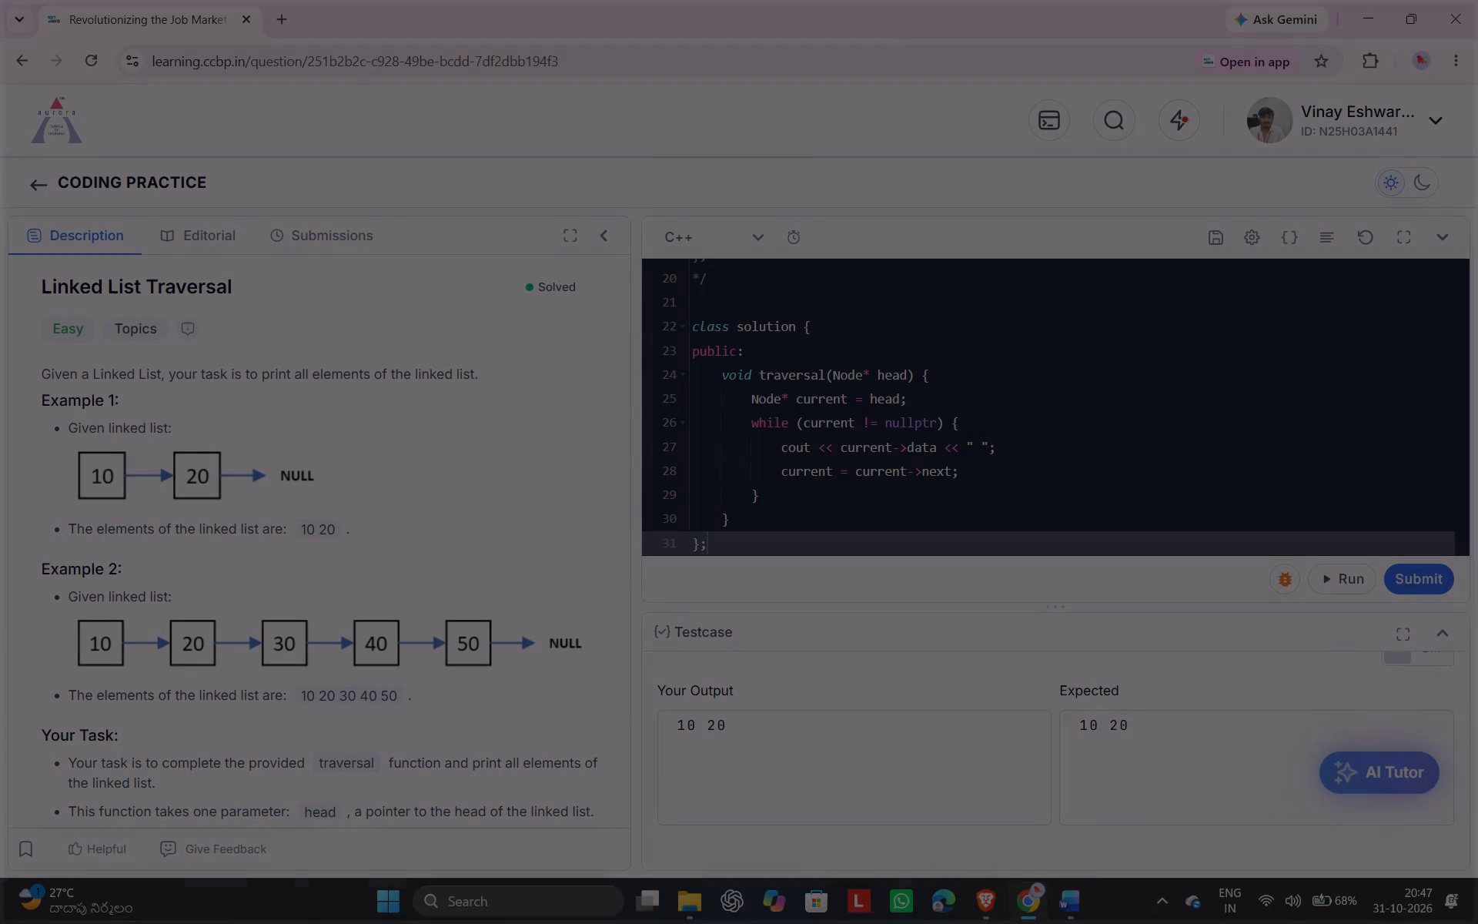
Switch to Word, paste the Linked List Traversal screenshot at the end of the report and add a "CODE:" line below it.
{"action": "left_click", "coordinate": [1043, 916]}
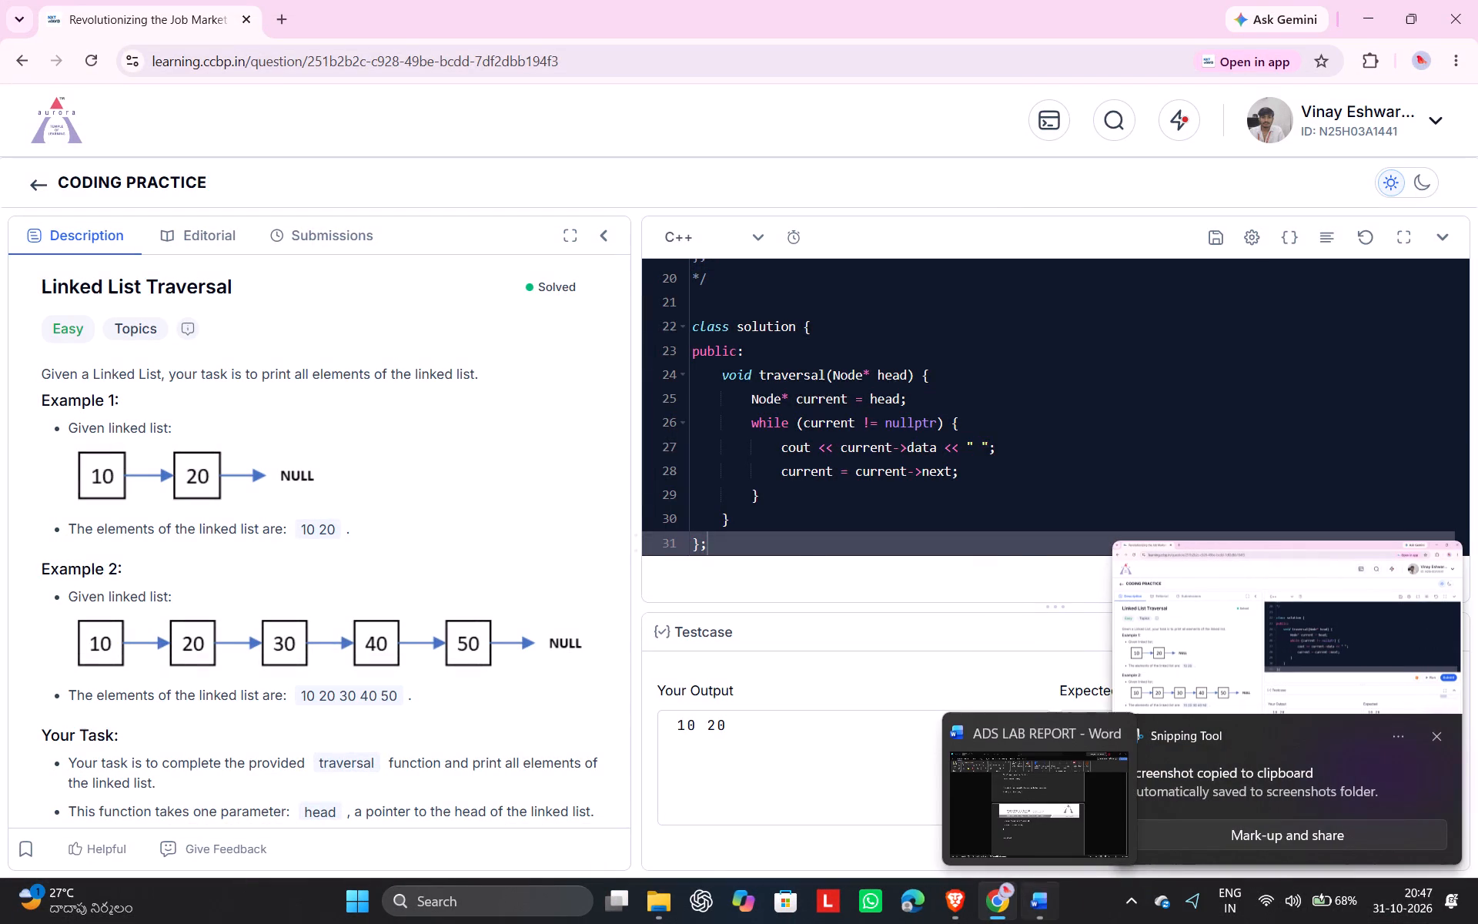
{"action": "scroll", "coordinate": [536, 762], "scroll_direction": "down", "scroll_amount": 1}
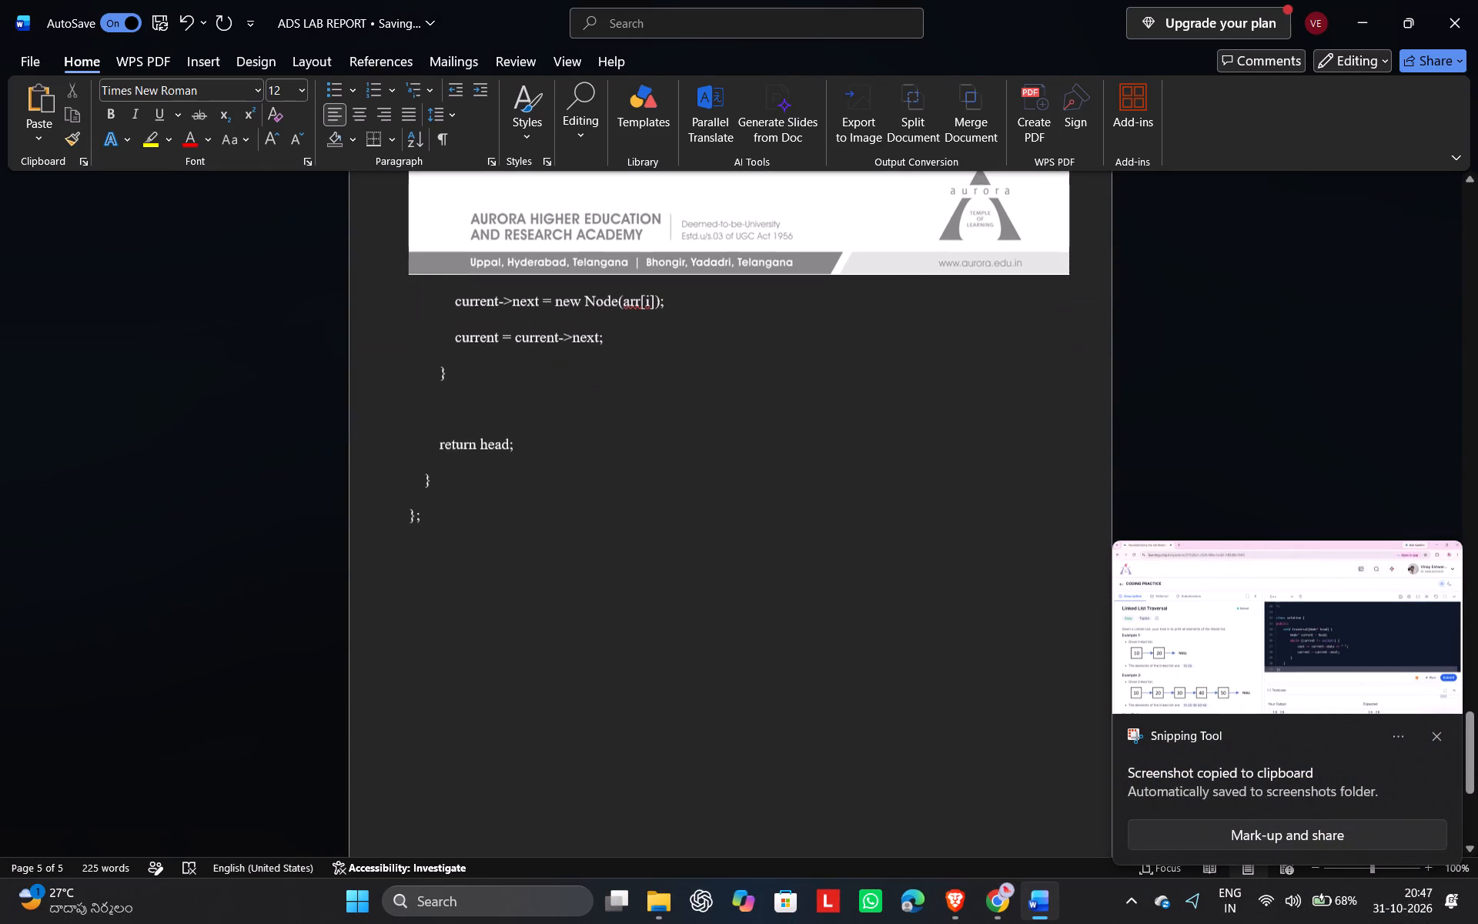
{"action": "key", "text": "ctrl+v"}
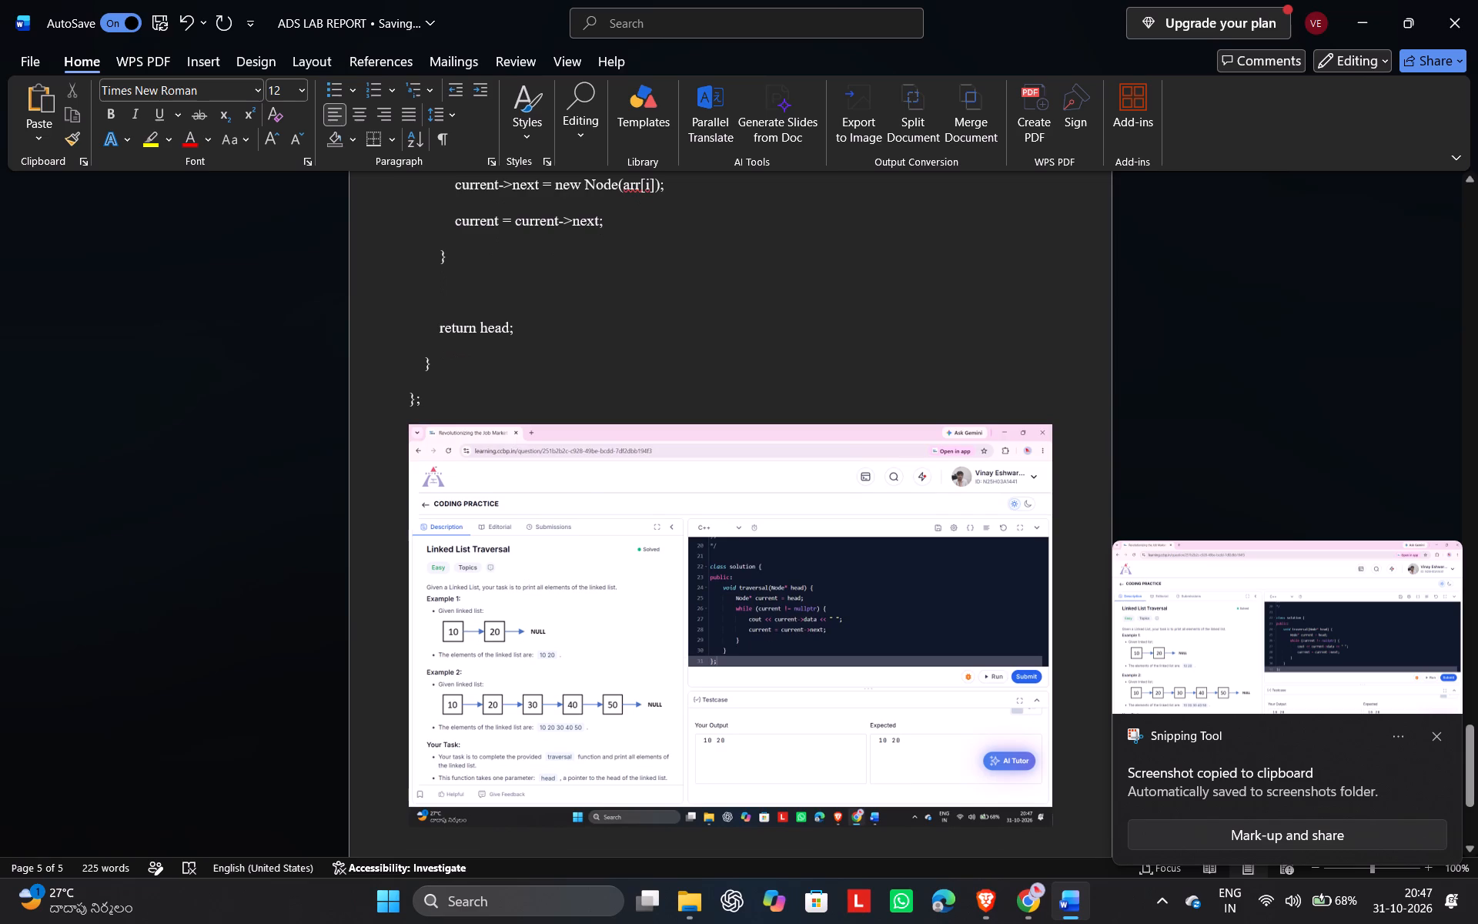
{"action": "key", "text": "Return"}
{"action": "type", "text": "CODE:"}
{"action": "key", "text": "shift+Return"}
{"action": "scroll", "coordinate": [841, 784], "scroll_direction": "down", "scroll_amount": 1}
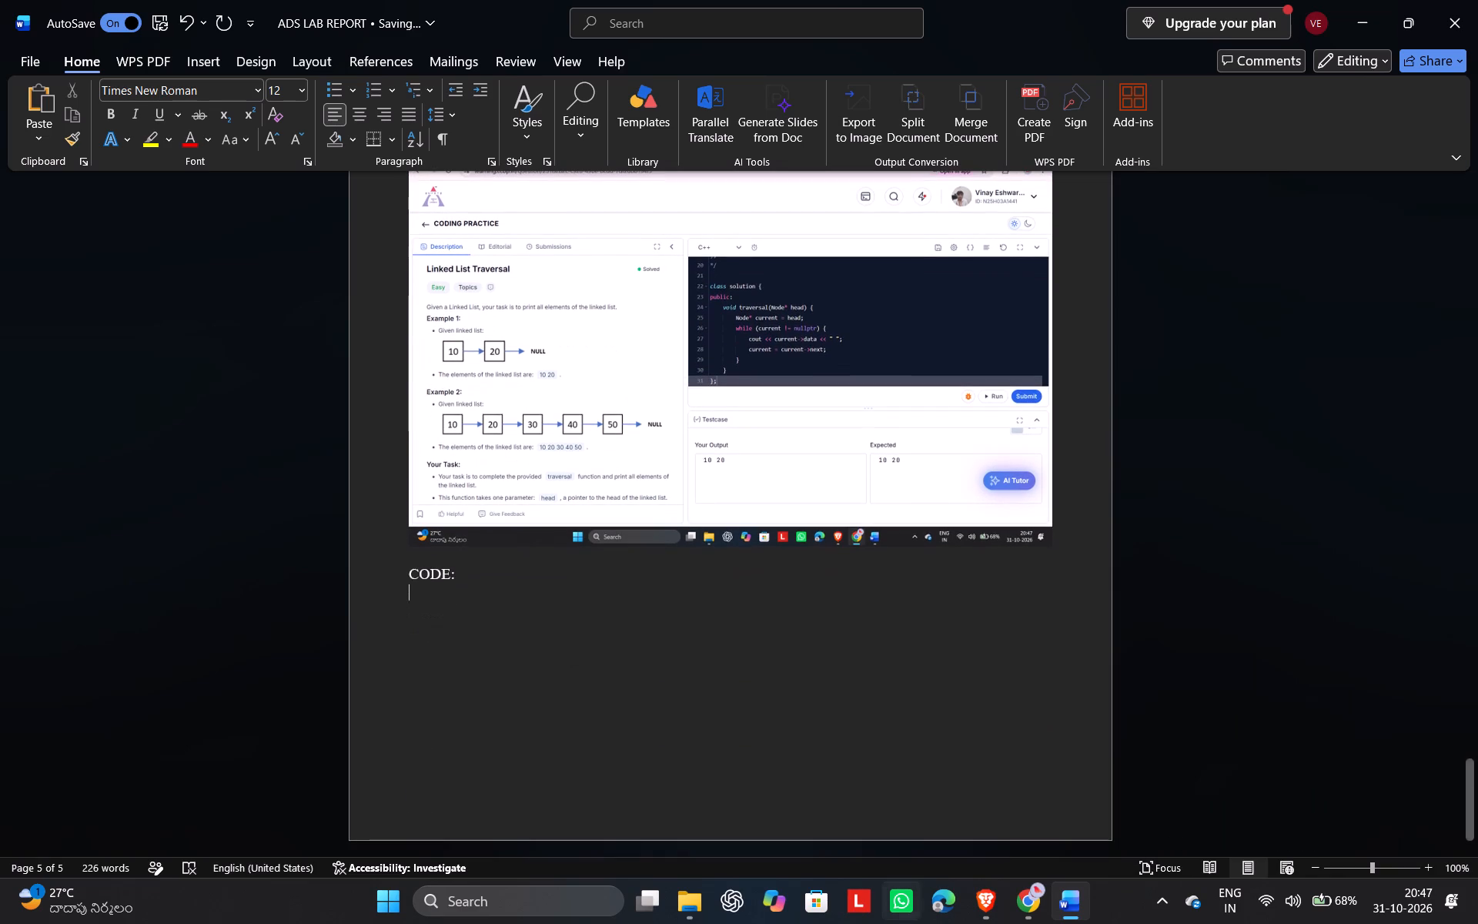
Copy the entire Linked List Traversal code from Chrome into the Word report under "CODE:" and add a new line after it.
{"action": "left_click", "coordinate": [1025, 907]}
{"action": "left_click", "coordinate": [885, 426]}
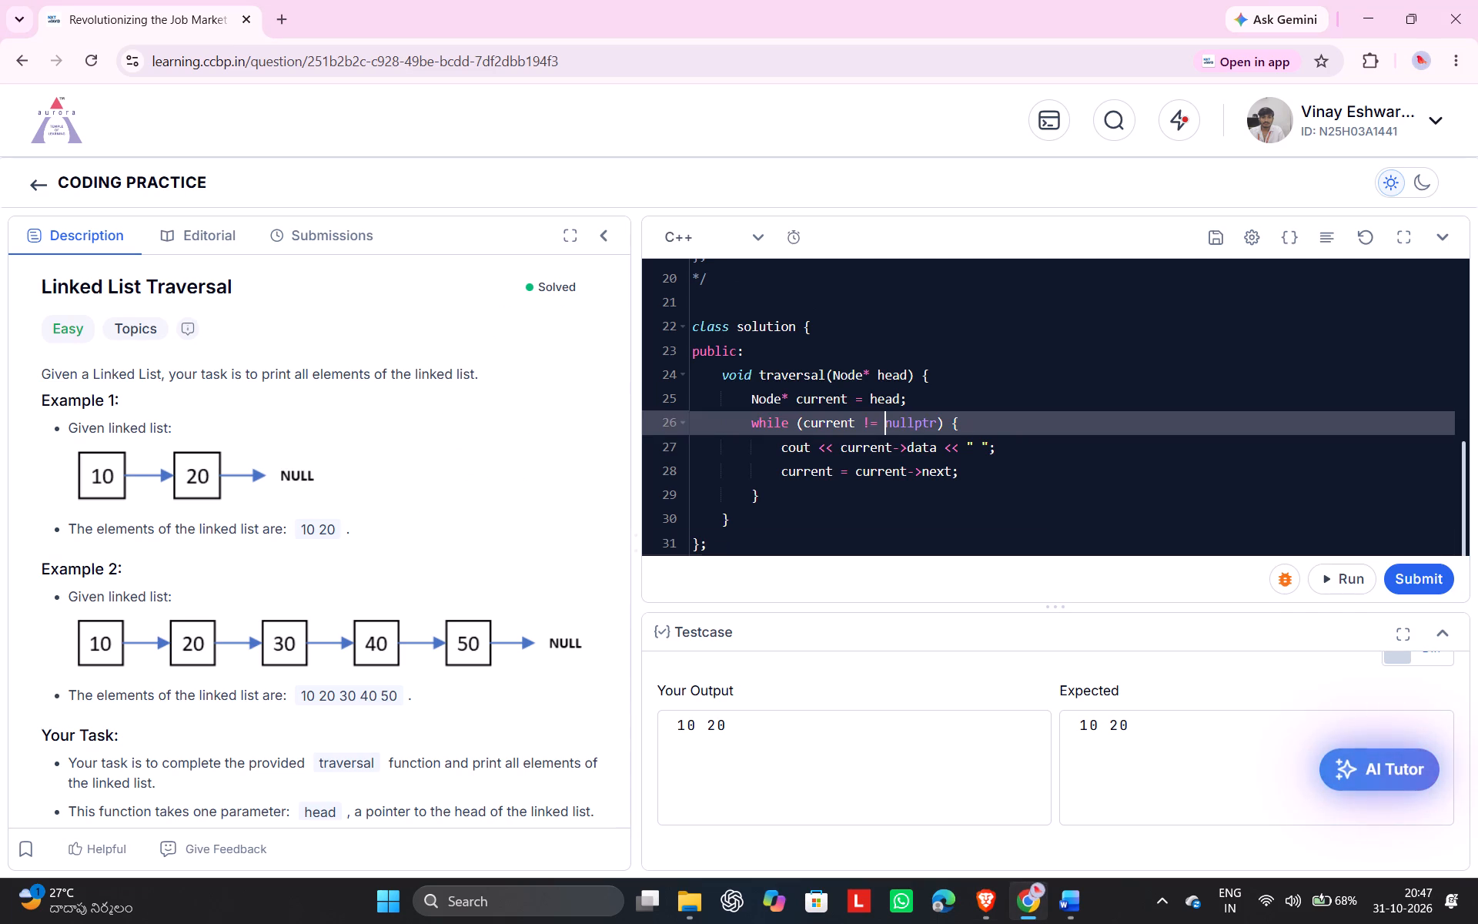
{"action": "key", "text": "ctrl+a"}
{"action": "key", "text": "ctrl+c"}
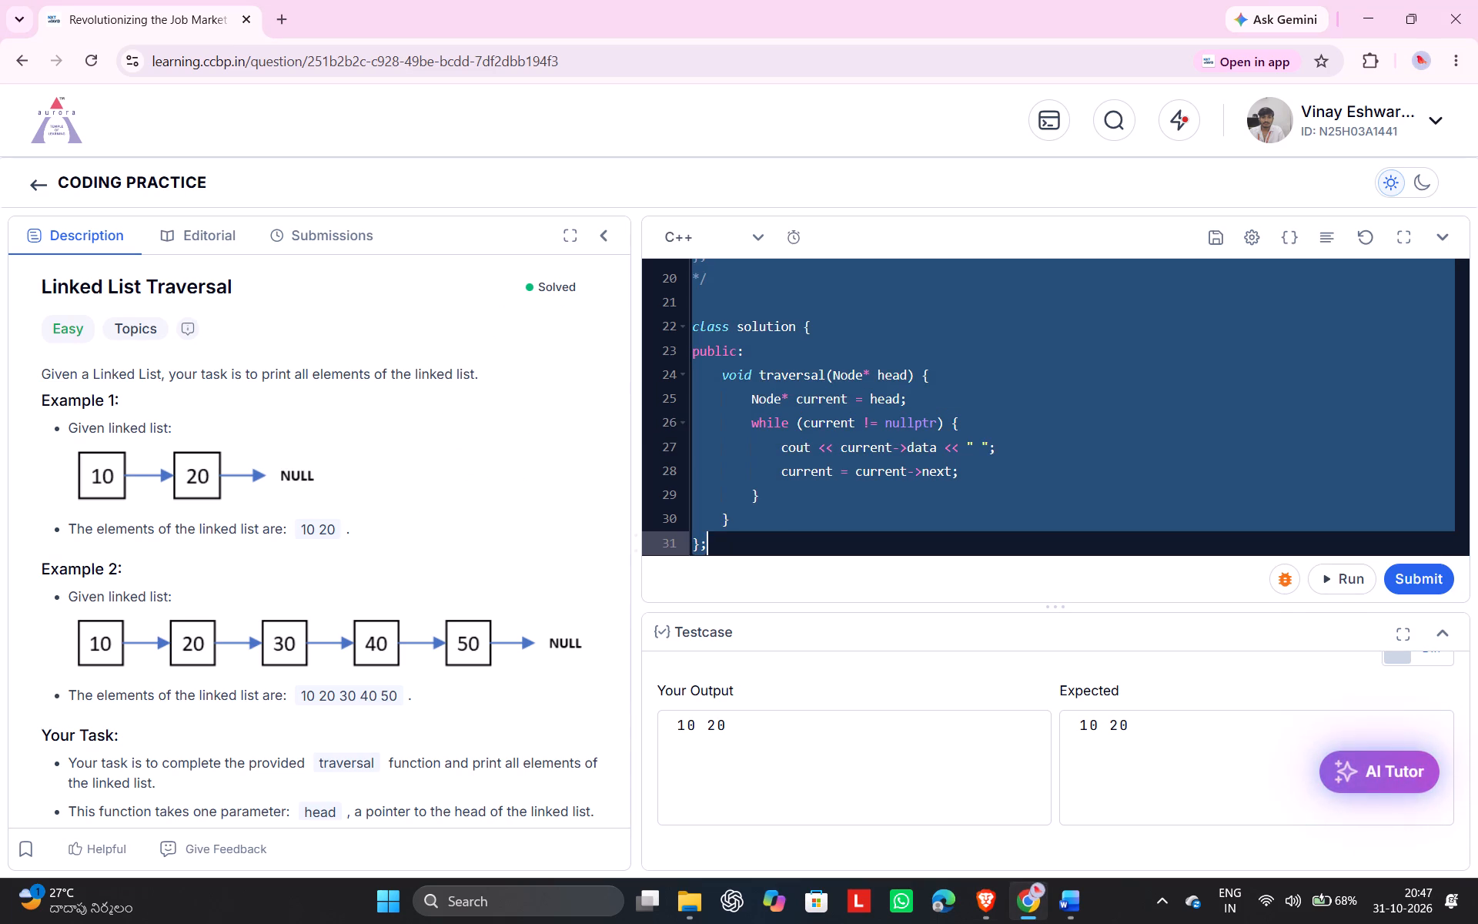
{"action": "left_click", "coordinate": [1075, 923]}
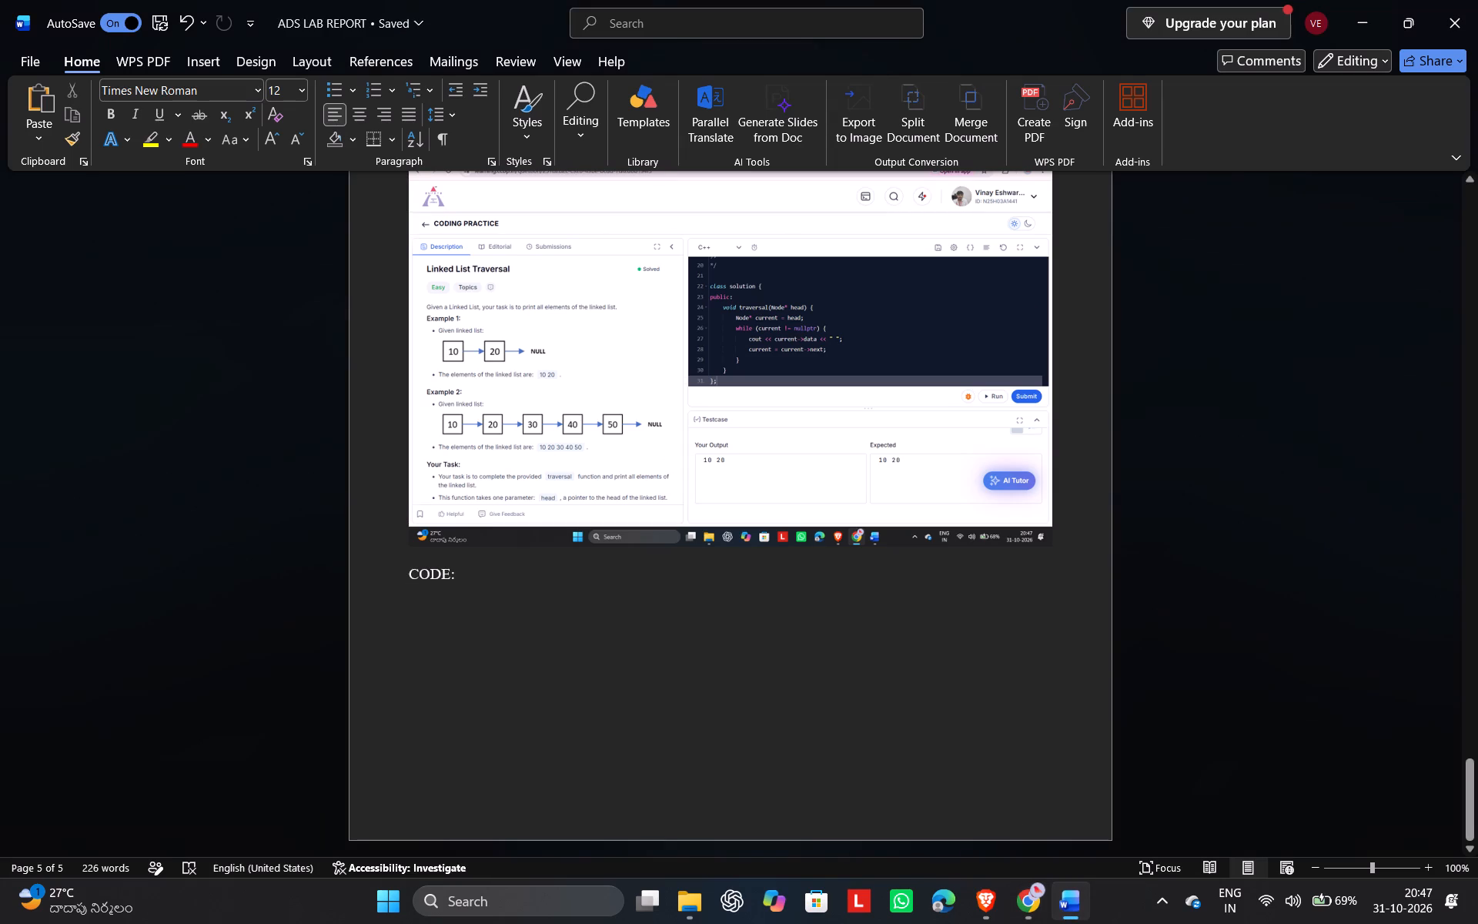
{"action": "key", "text": "ctrl+v"}
{"action": "key", "text": "Return"}
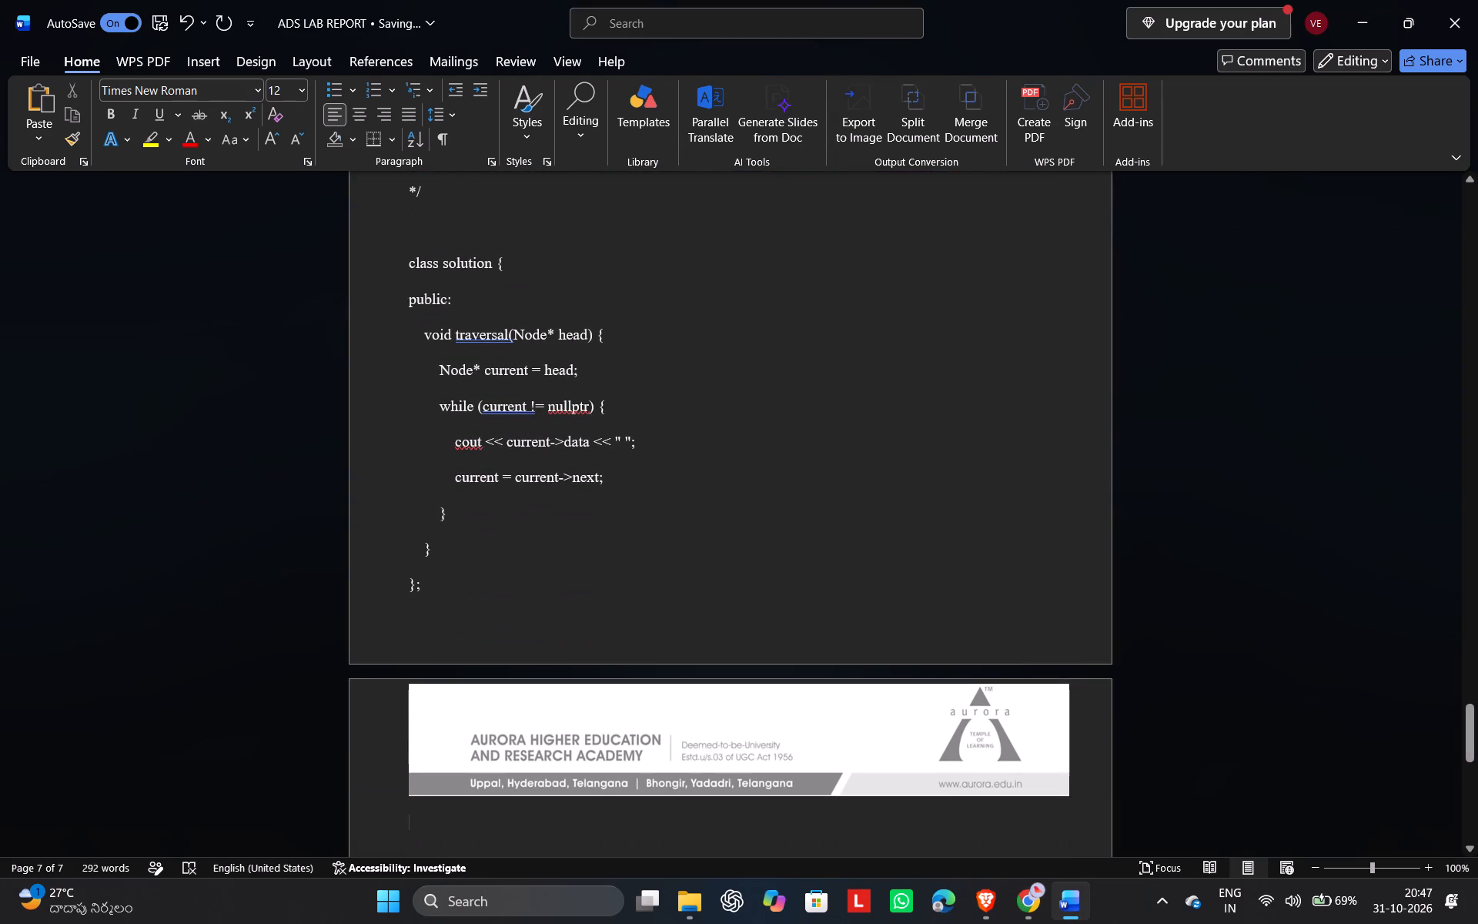
{"action": "scroll", "coordinate": [795, 400], "scroll_direction": "down", "scroll_amount": 1}
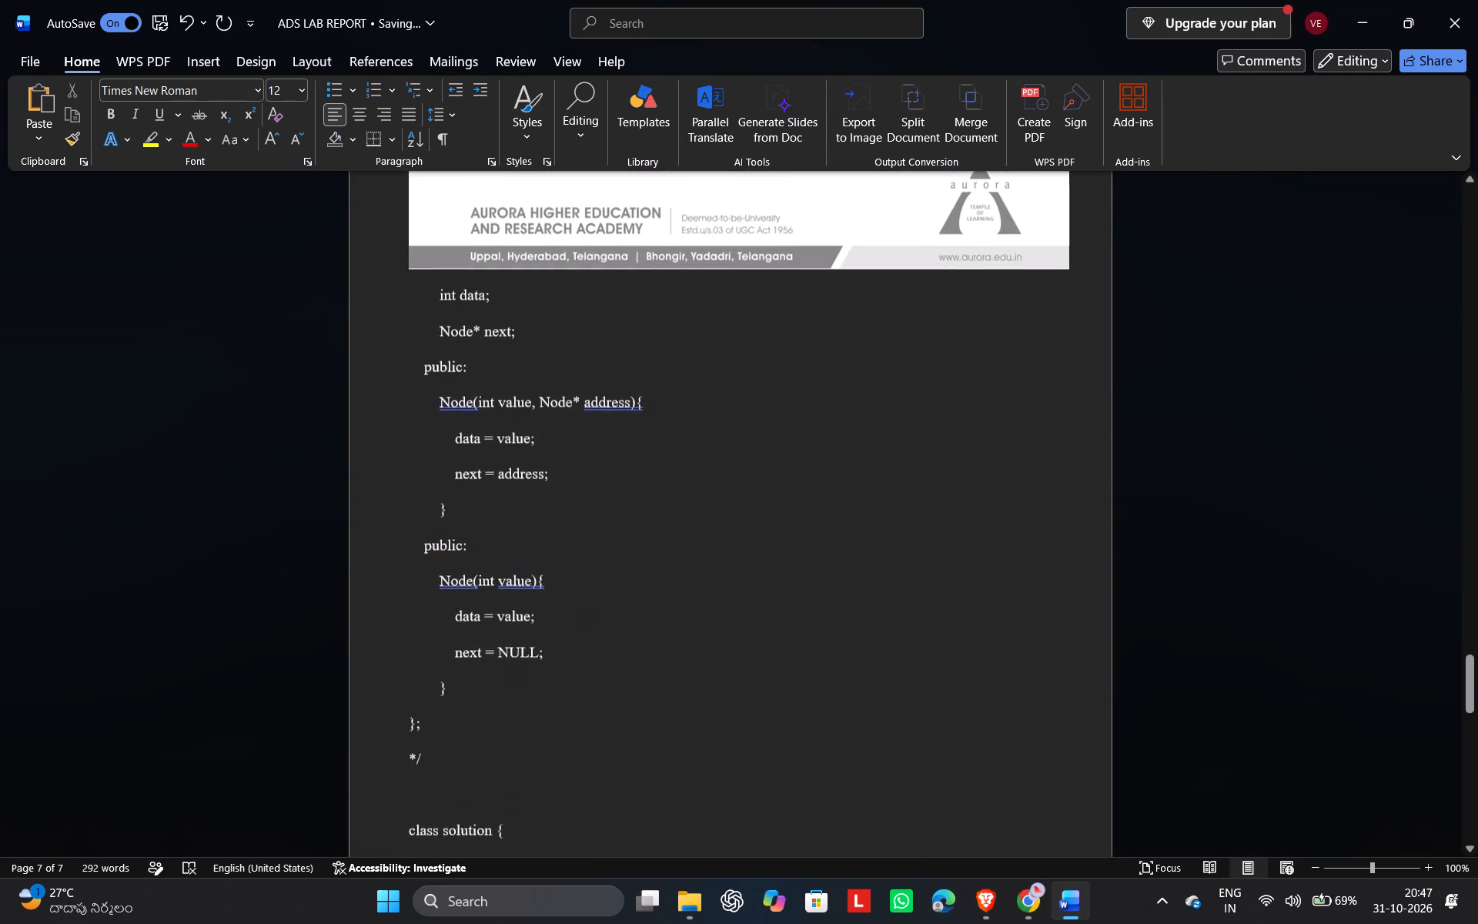
{"action": "scroll", "coordinate": [795, 400], "scroll_direction": "down", "scroll_amount": 1}
{"action": "scroll", "coordinate": [795, 400], "scroll_direction": "up", "scroll_amount": 1}
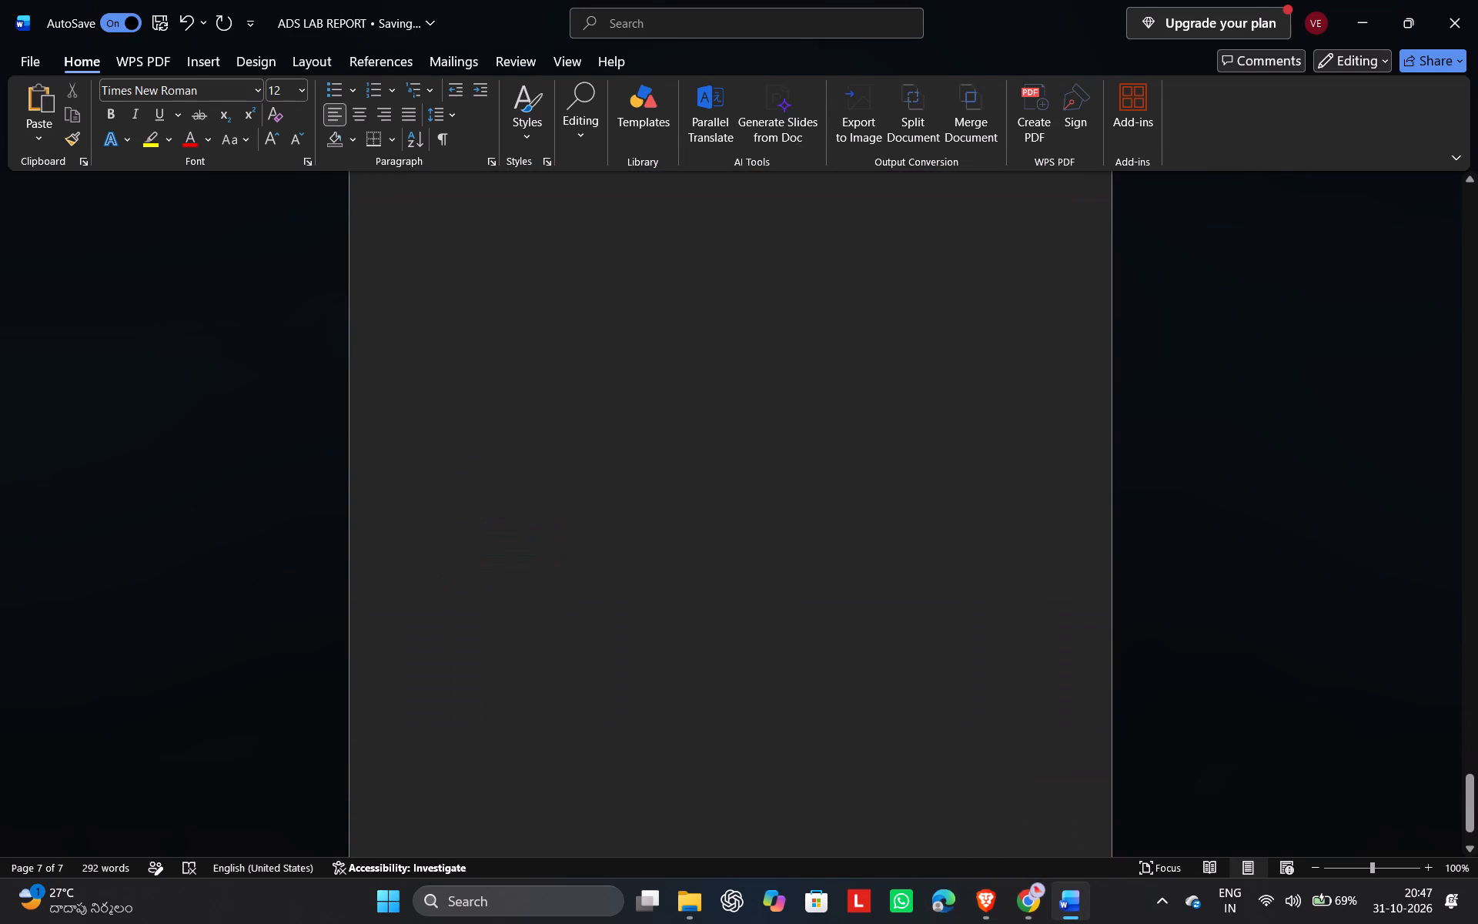
{"action": "scroll", "coordinate": [795, 400], "scroll_direction": "up", "scroll_amount": 1}
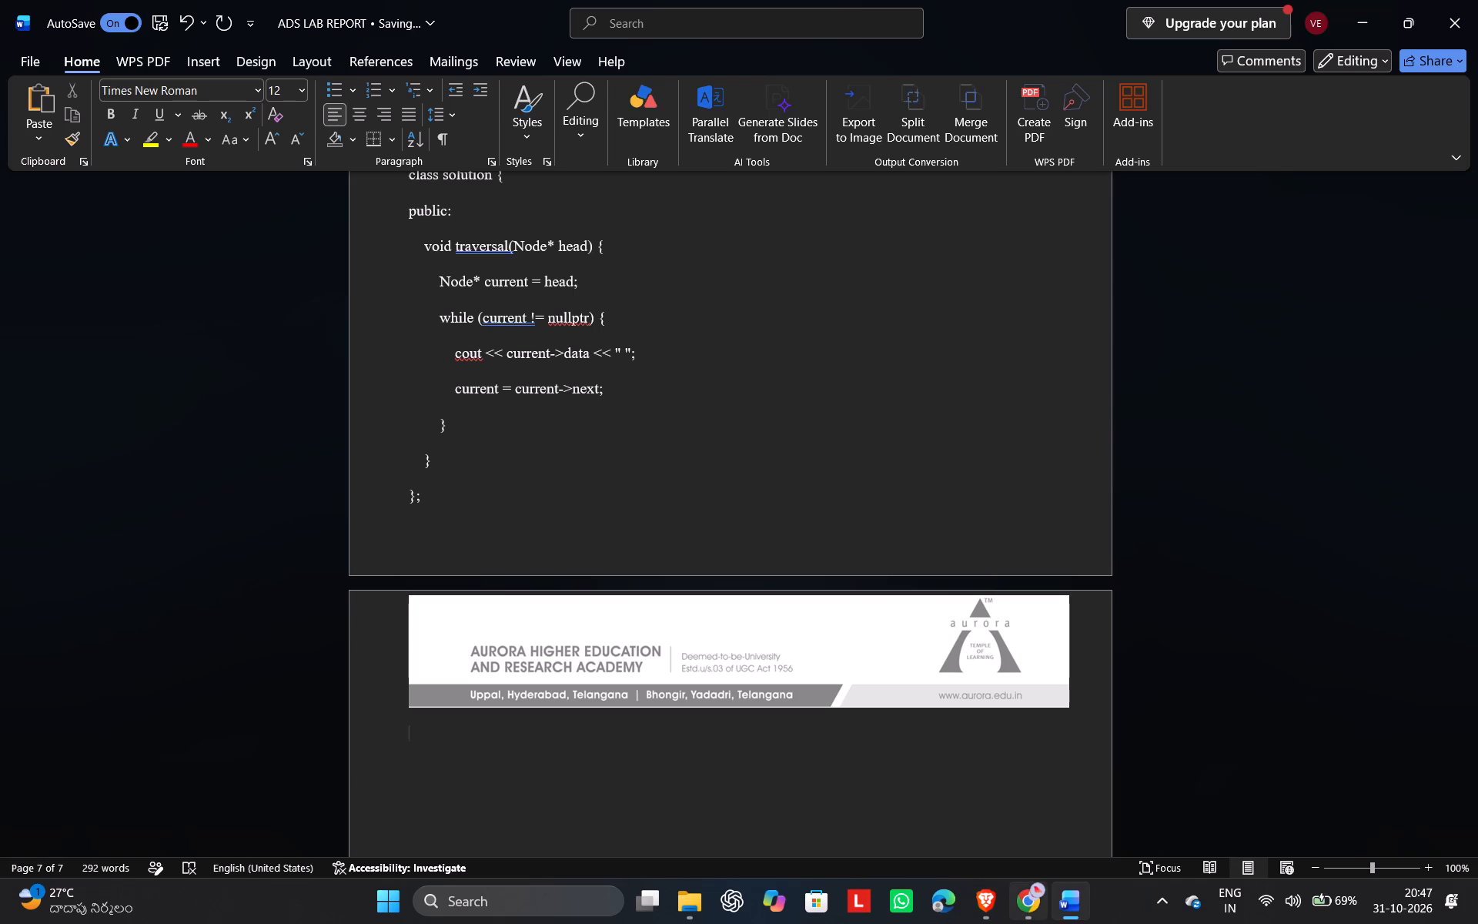
Switch to Chrome and return to the Module II coding practice question list.
{"action": "left_click", "coordinate": [1042, 904]}
{"action": "left_click", "coordinate": [41, 176]}
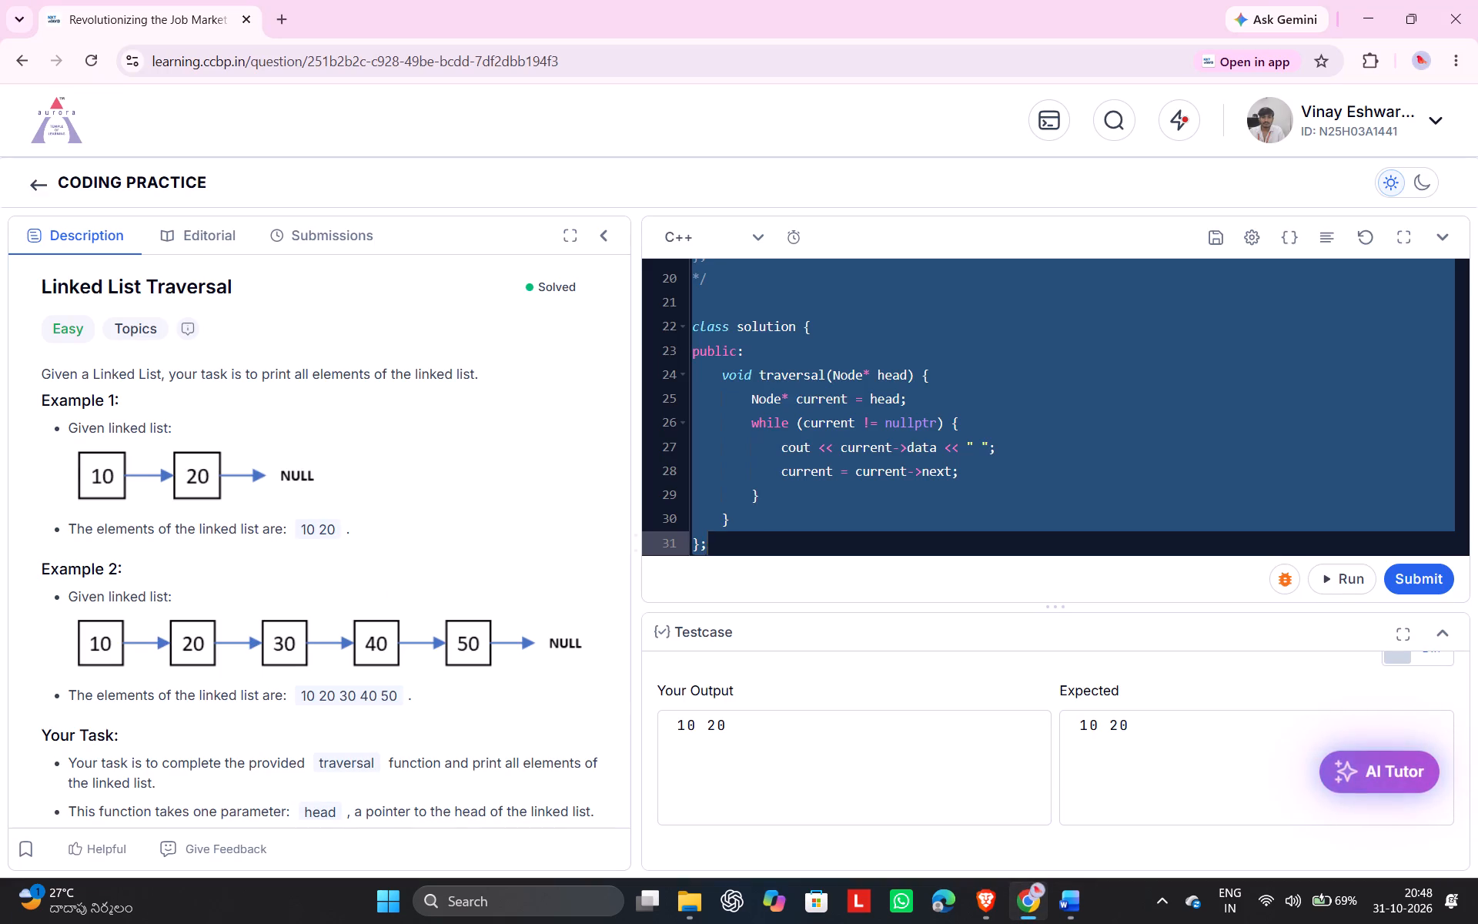
Switch to Brave and play the Ala Bolelo lyric video from the YouTube mix.
{"action": "left_click", "coordinate": [997, 920]}
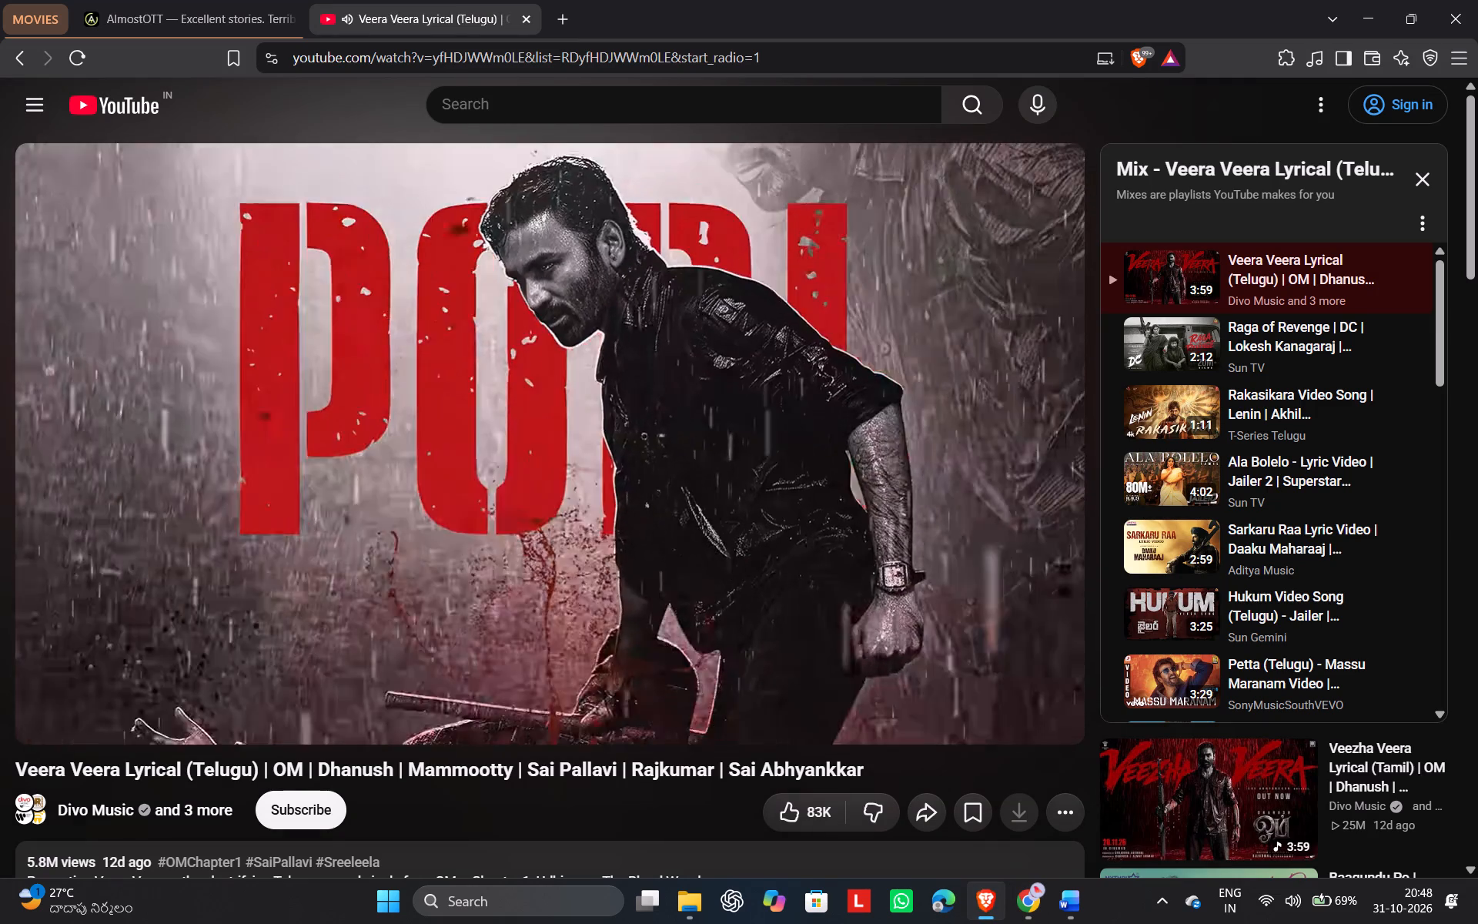
{"action": "scroll", "coordinate": [1199, 460], "scroll_direction": "down", "scroll_amount": 2}
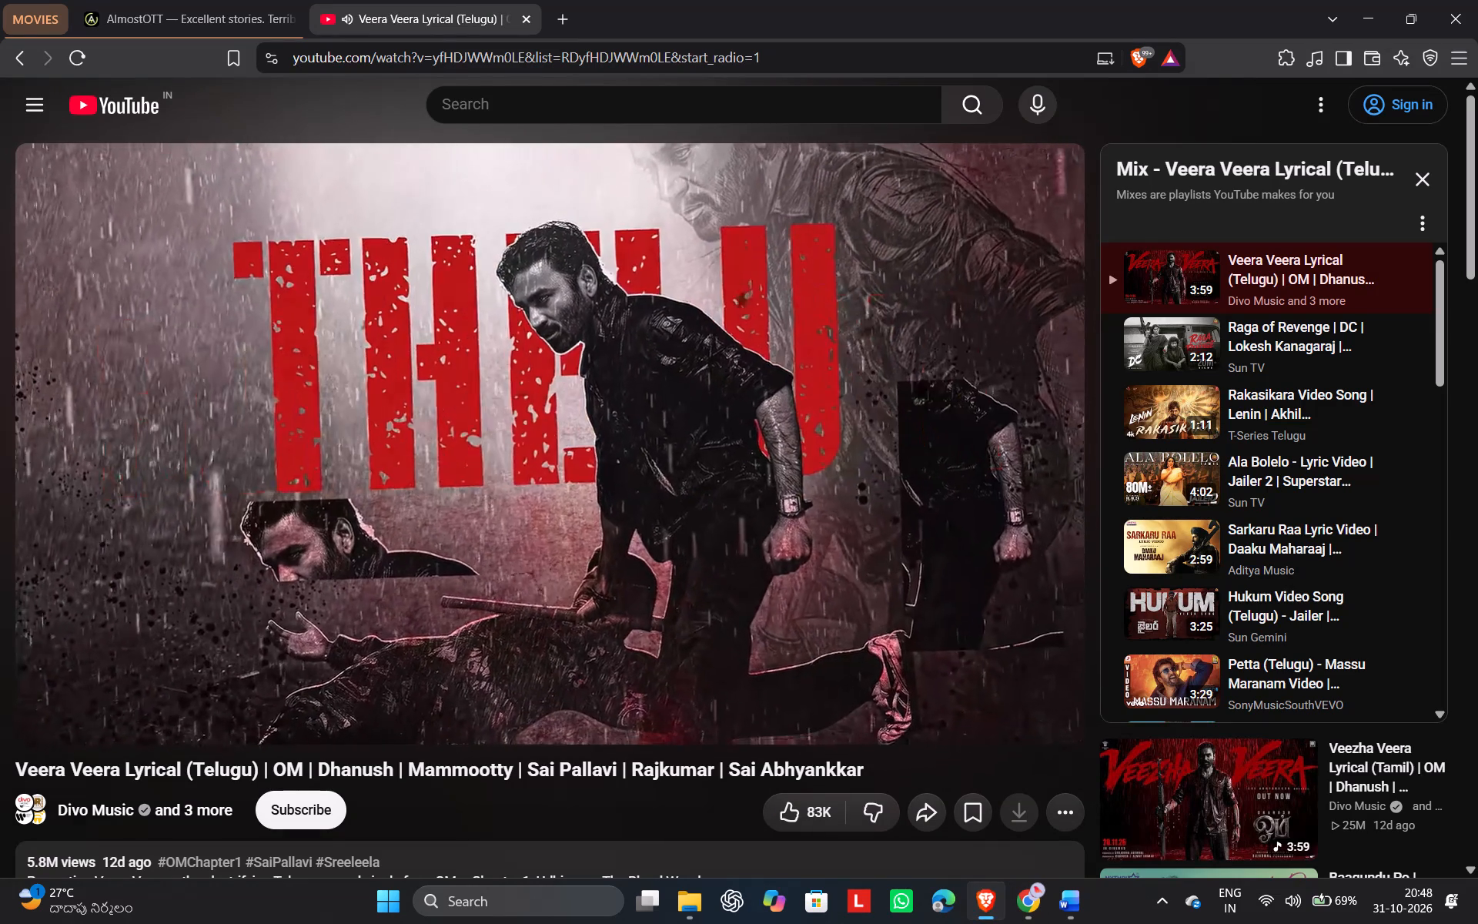
{"action": "left_click", "coordinate": [1197, 484]}
{"action": "scroll", "coordinate": [1197, 484], "scroll_direction": "up", "scroll_amount": 1}
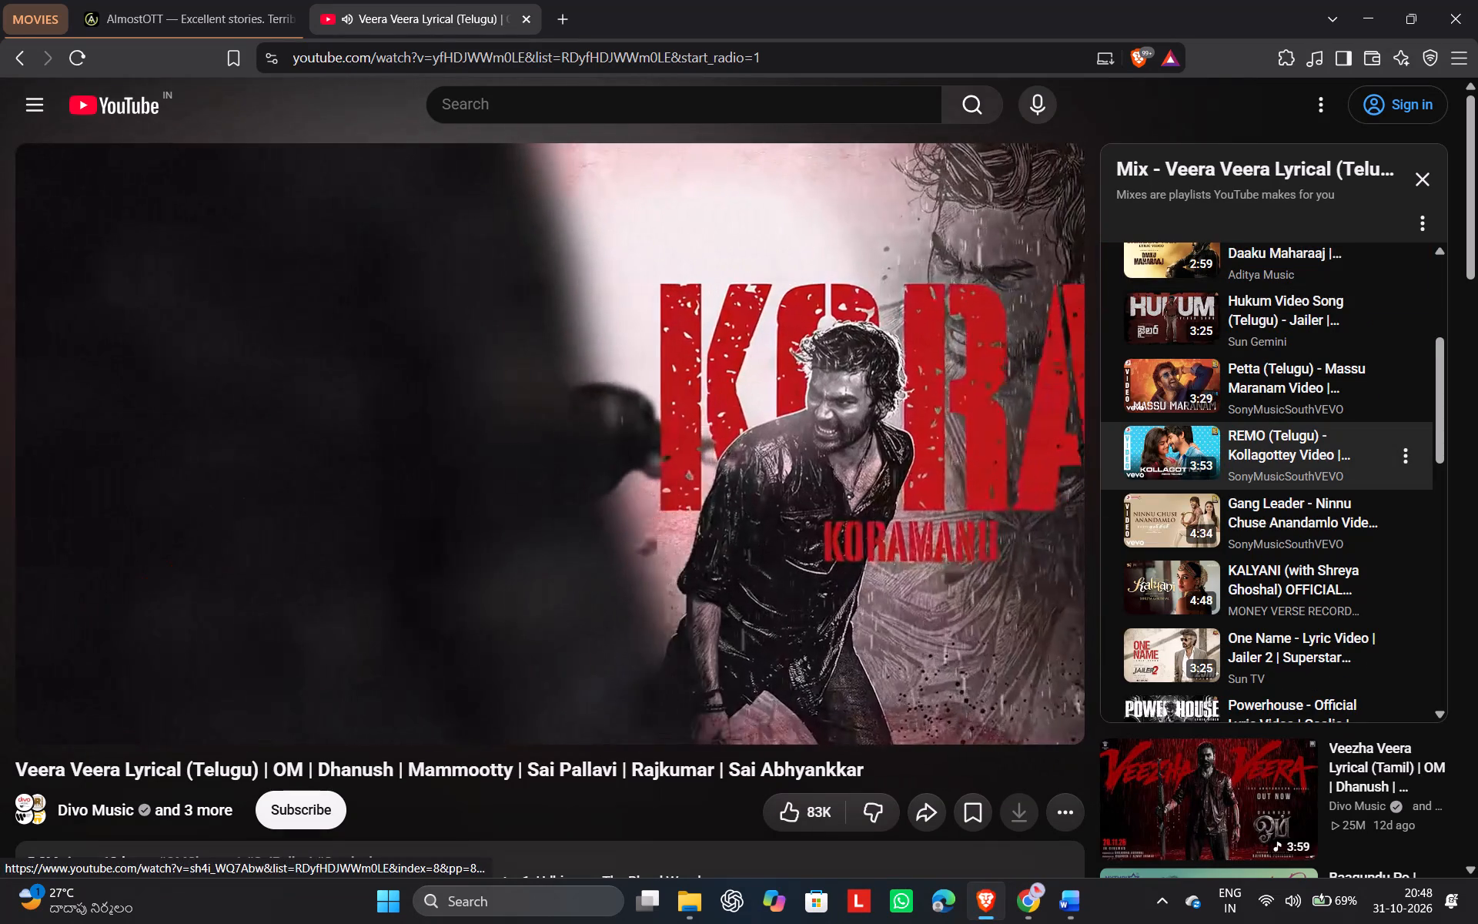
{"action": "scroll", "coordinate": [1197, 484], "scroll_direction": "up", "scroll_amount": 2}
{"action": "left_click", "coordinate": [1199, 470]}
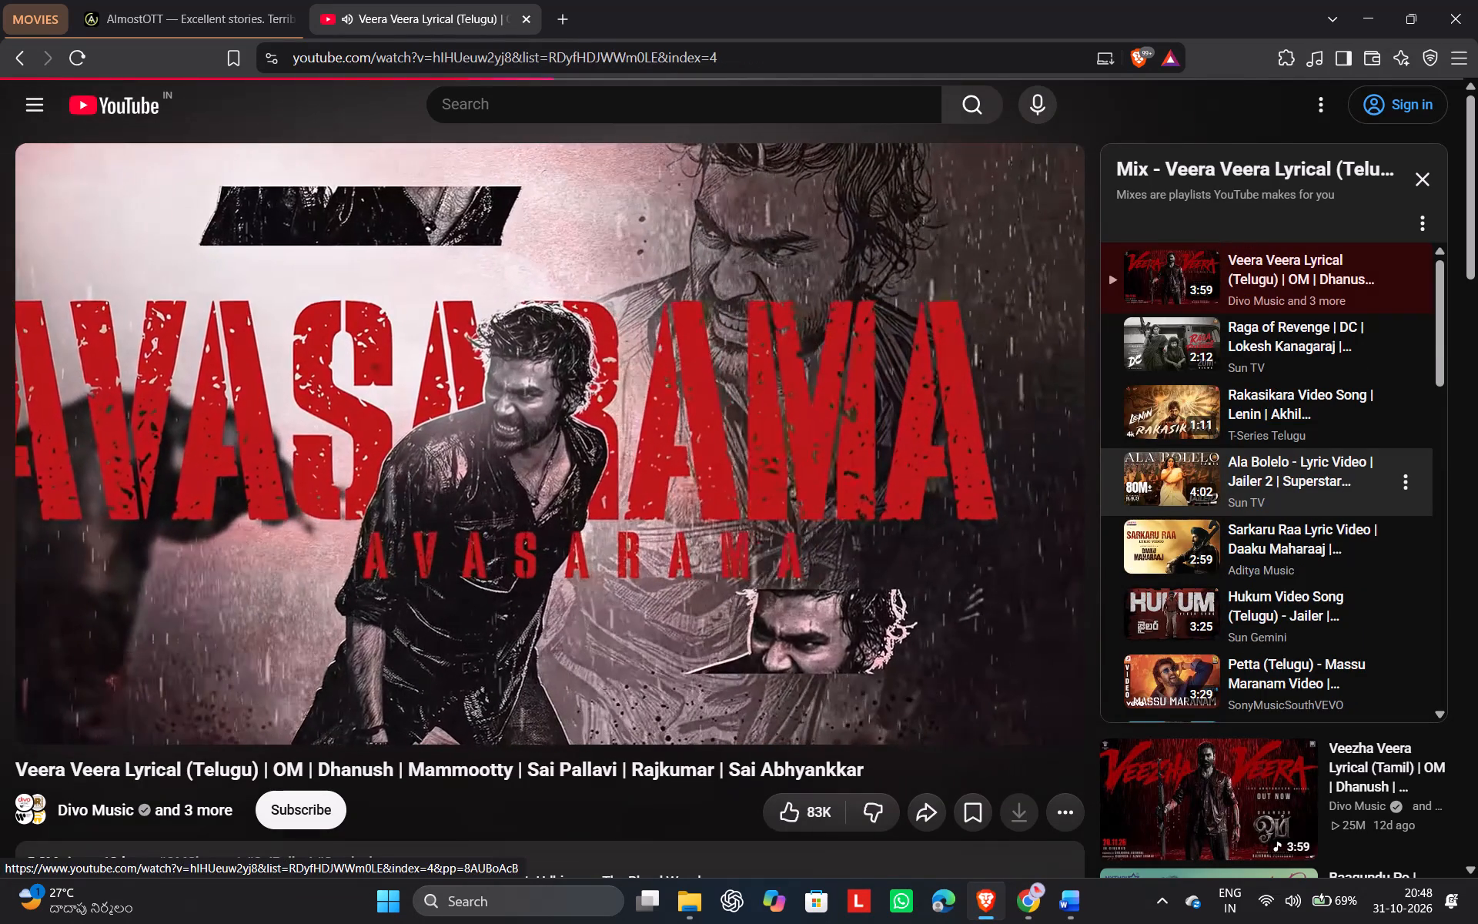
{"action": "scroll", "coordinate": [1199, 470], "scroll_direction": "down", "scroll_amount": 2}
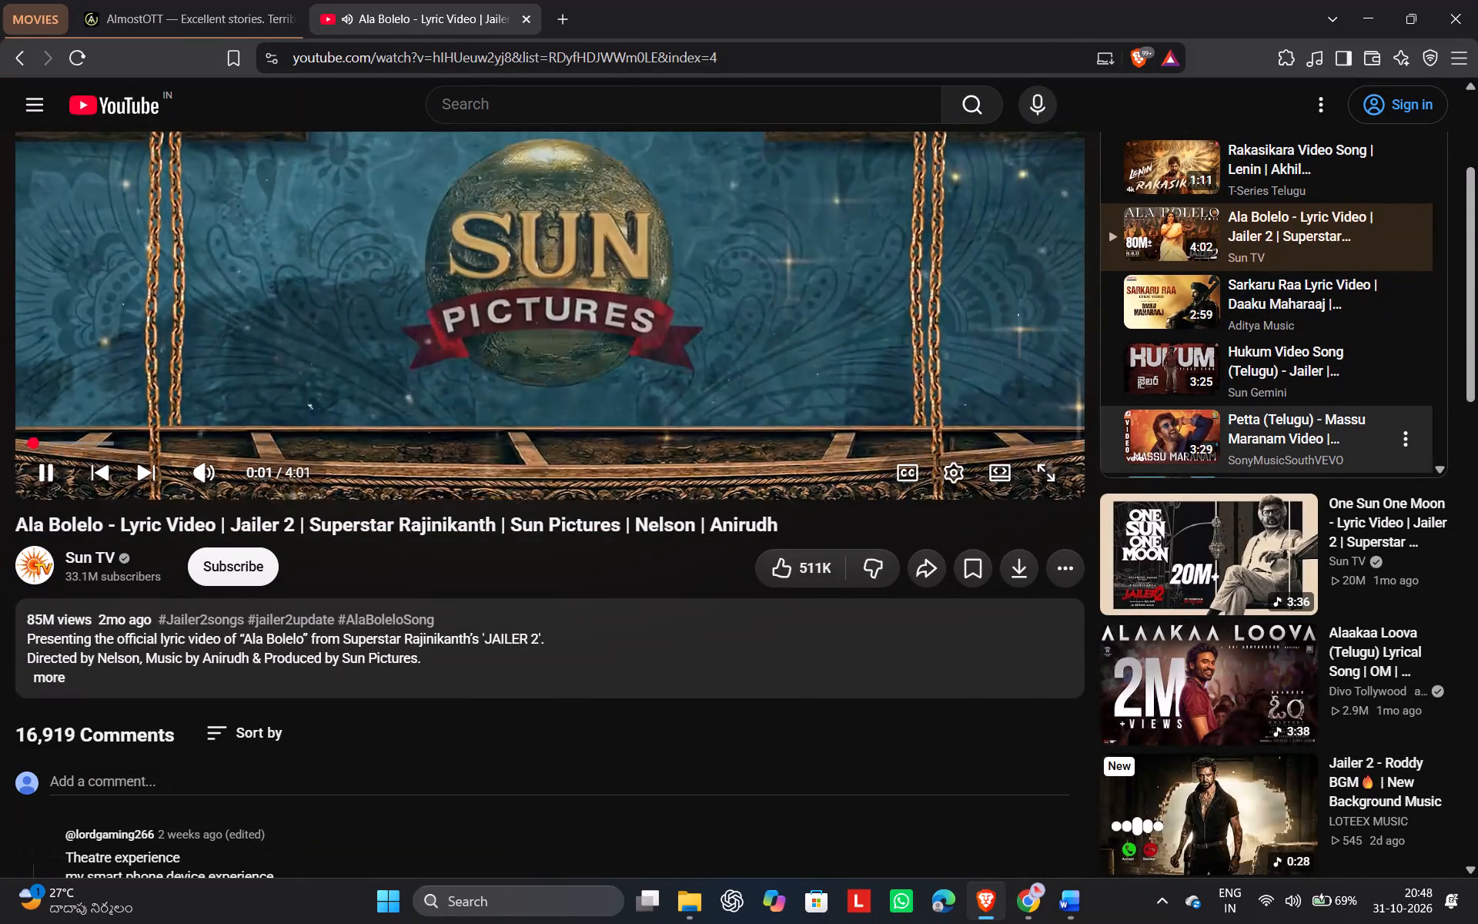
Switch back to Chrome and open the Length of Linked List question.
{"action": "left_click", "coordinate": [1023, 894]}
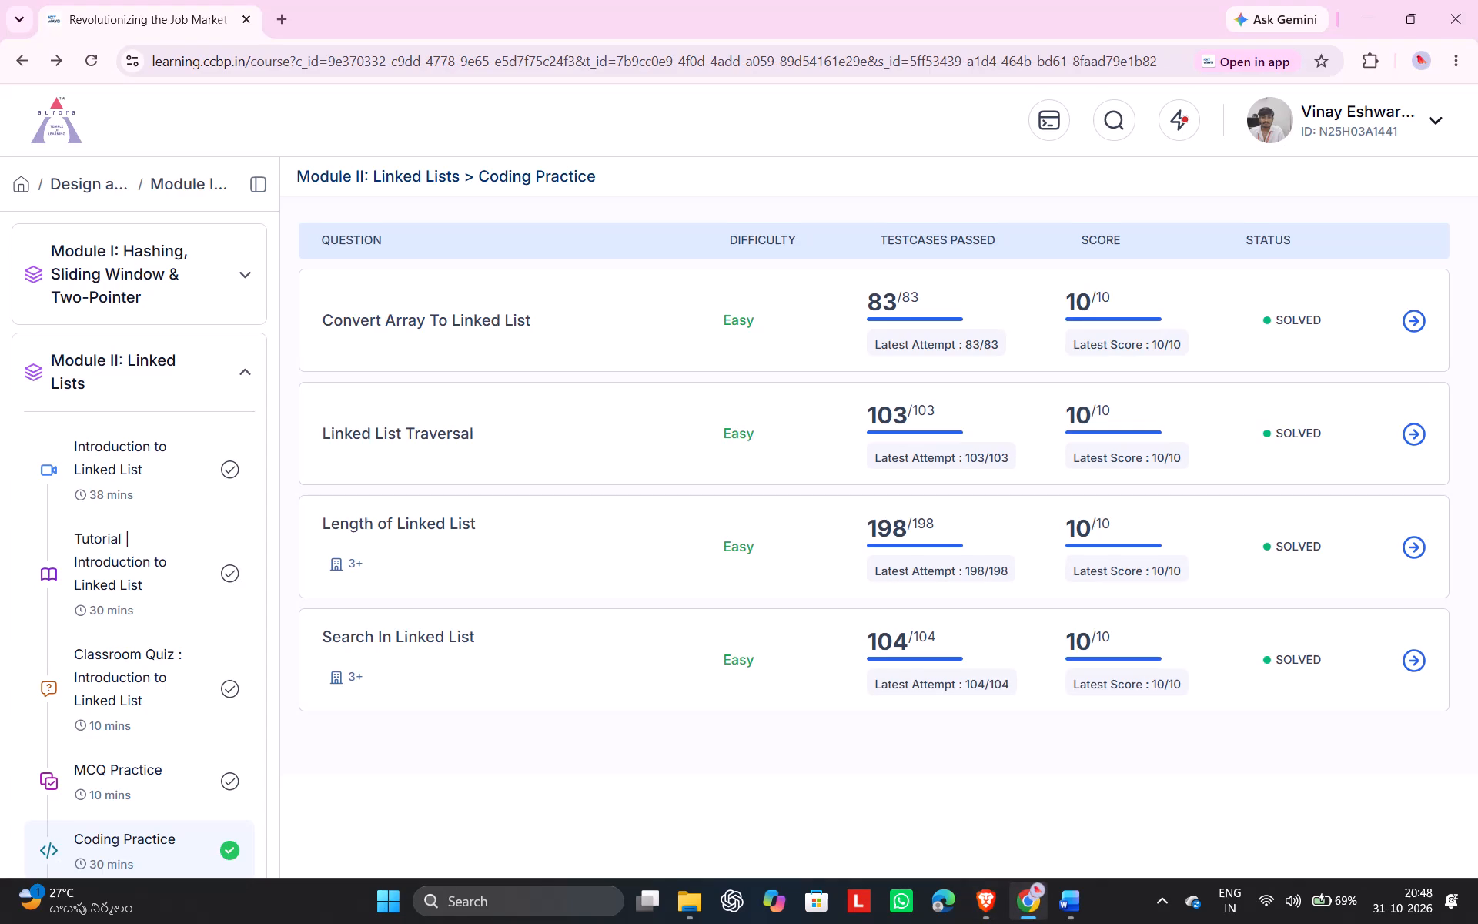
{"action": "left_click", "coordinate": [620, 547]}
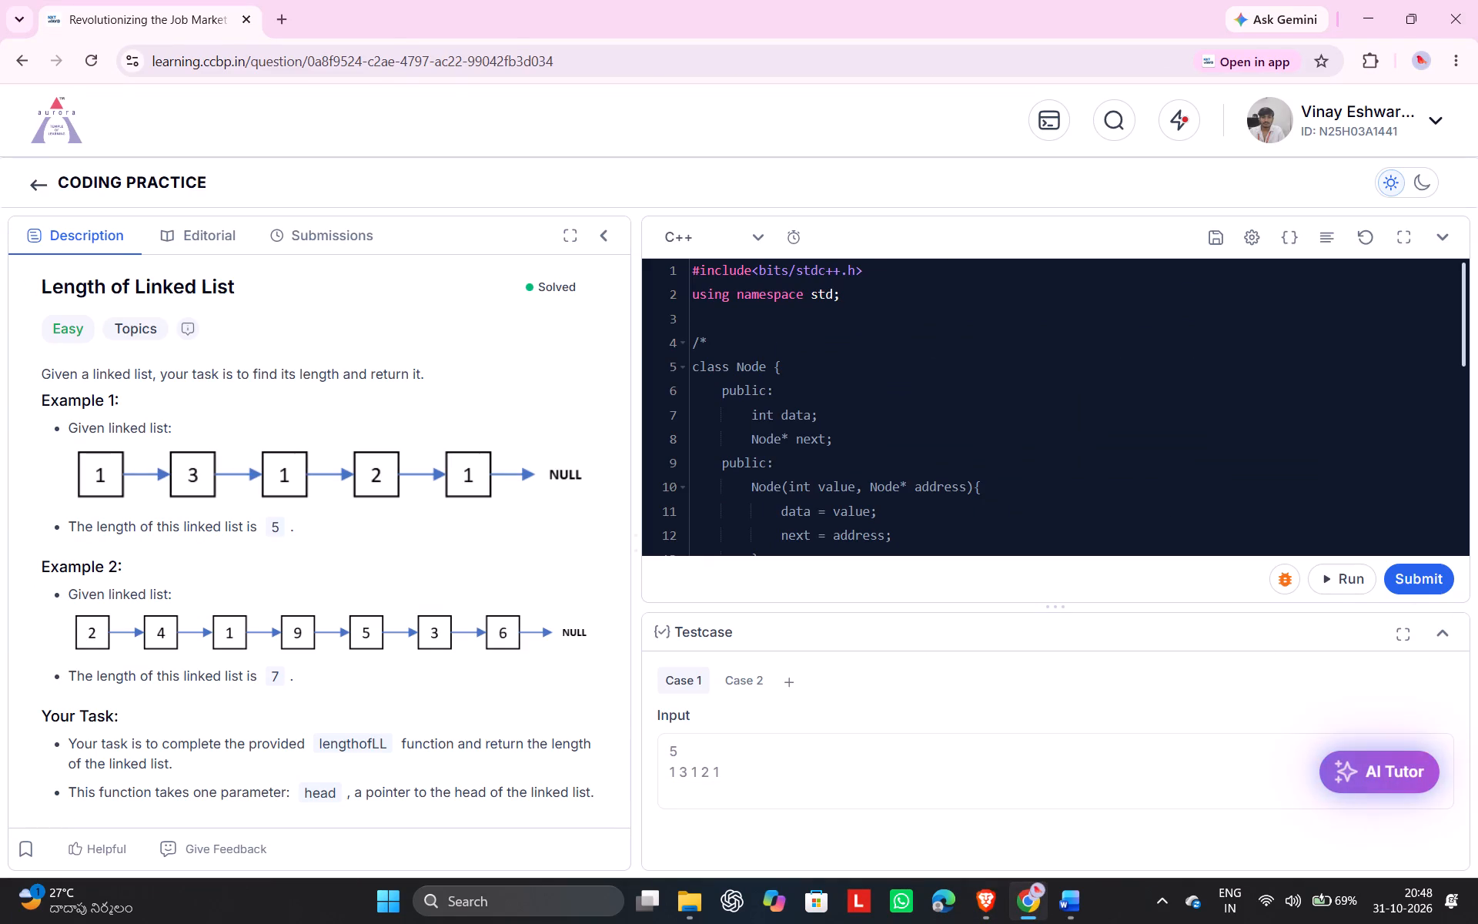
Run the Length of Linked List code, enlarge the code editor and bring the solution class and both outputs into view.
{"action": "scroll", "coordinate": [995, 500], "scroll_direction": "down", "scroll_amount": 7}
{"action": "left_click", "coordinate": [1329, 577]}
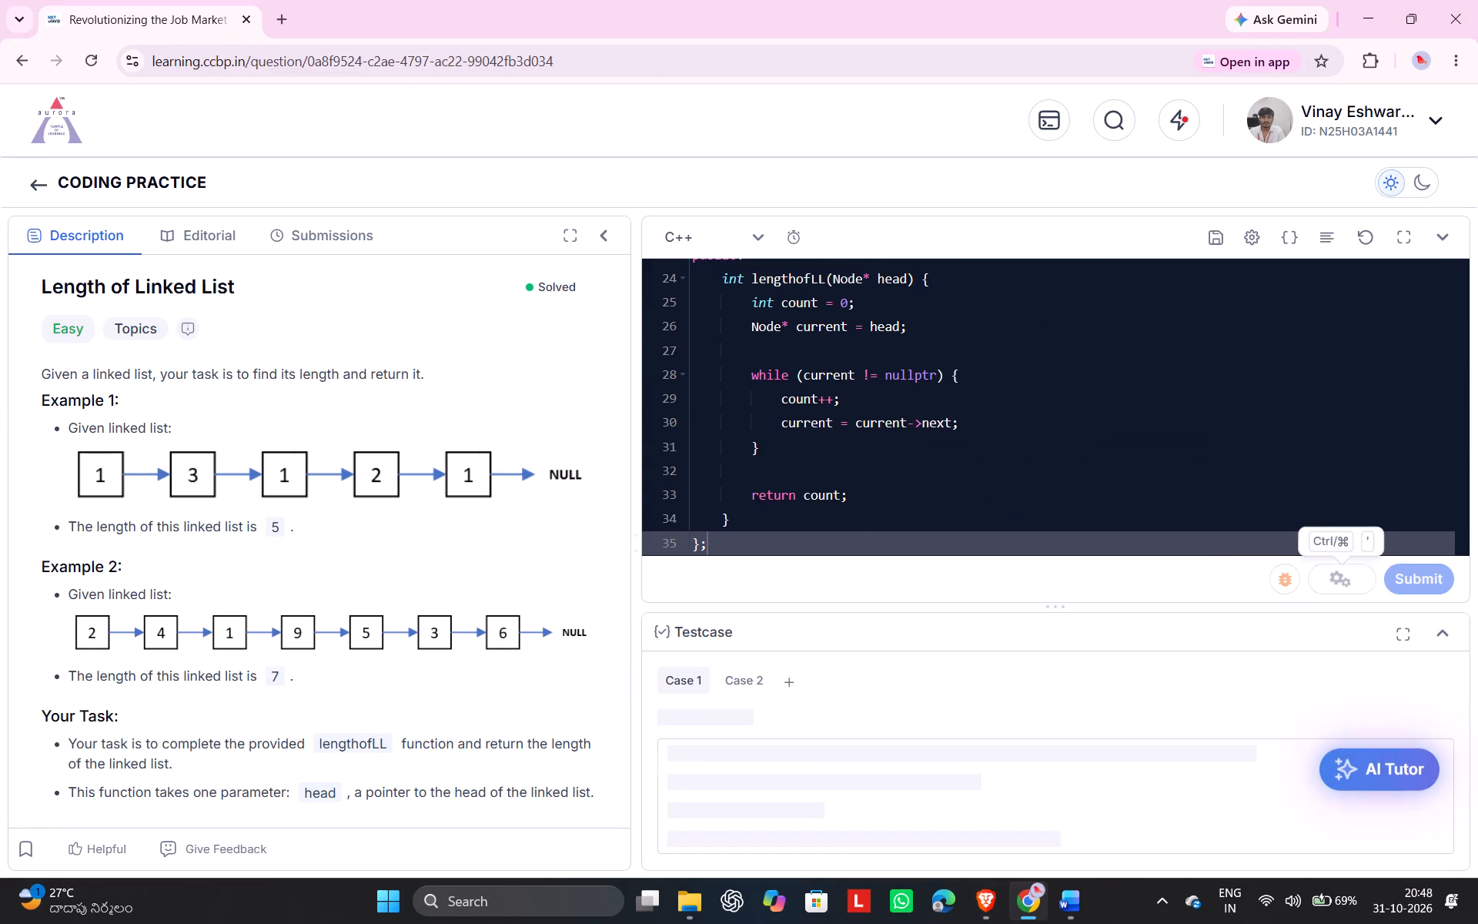
{"action": "scroll", "coordinate": [1216, 429], "scroll_direction": "up", "scroll_amount": 2}
{"action": "left_click_drag", "start_coordinate": [1055, 606], "coordinate": [1055, 648]}
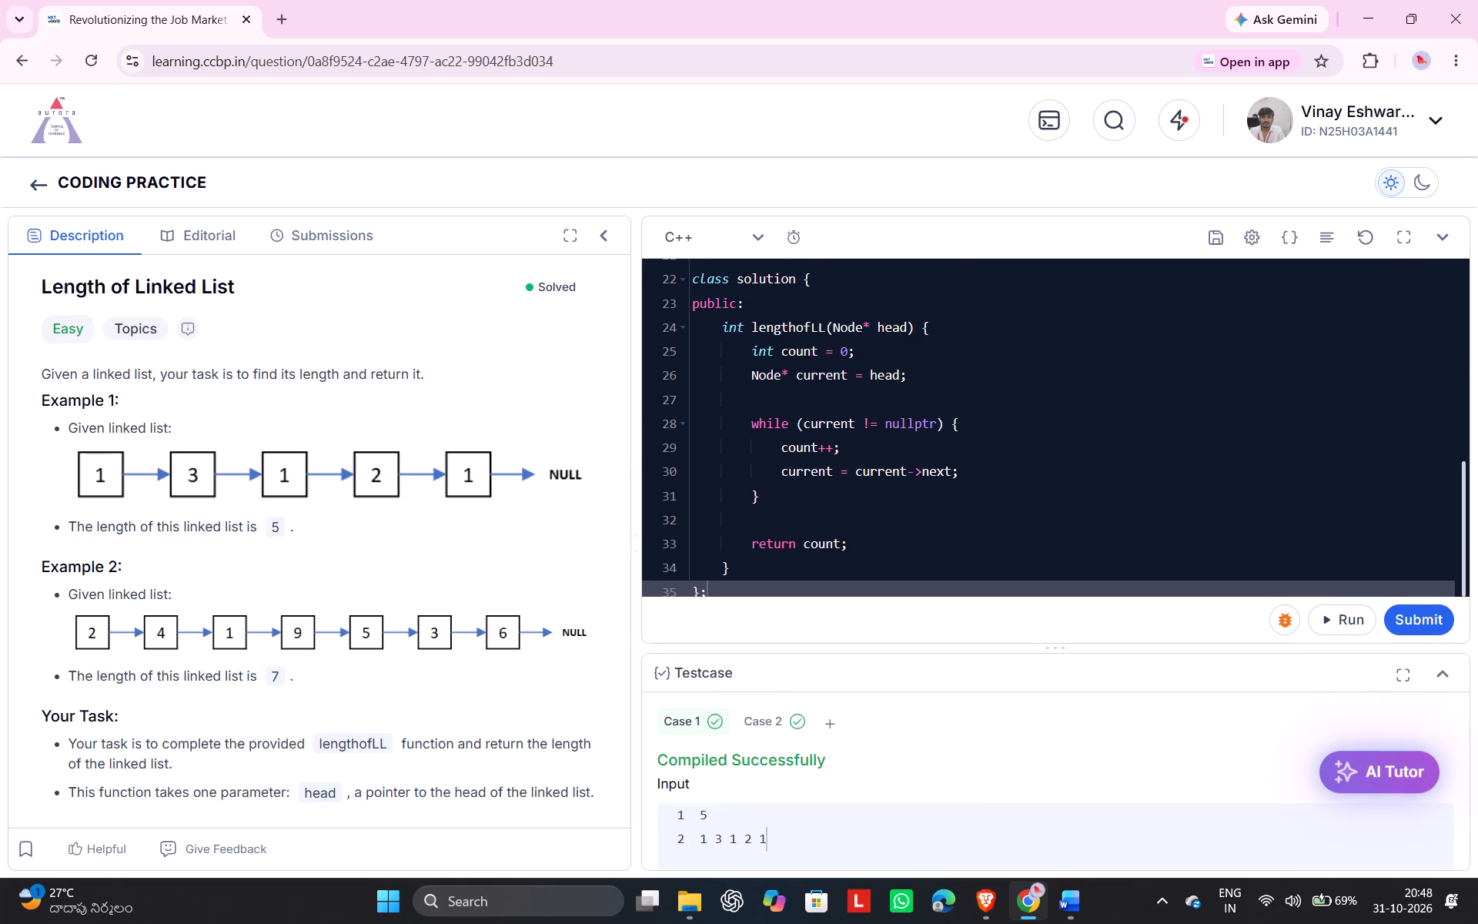
{"action": "scroll", "coordinate": [1026, 755], "scroll_direction": "down", "scroll_amount": 3}
{"action": "scroll", "coordinate": [1026, 755], "scroll_direction": "up", "scroll_amount": 1}
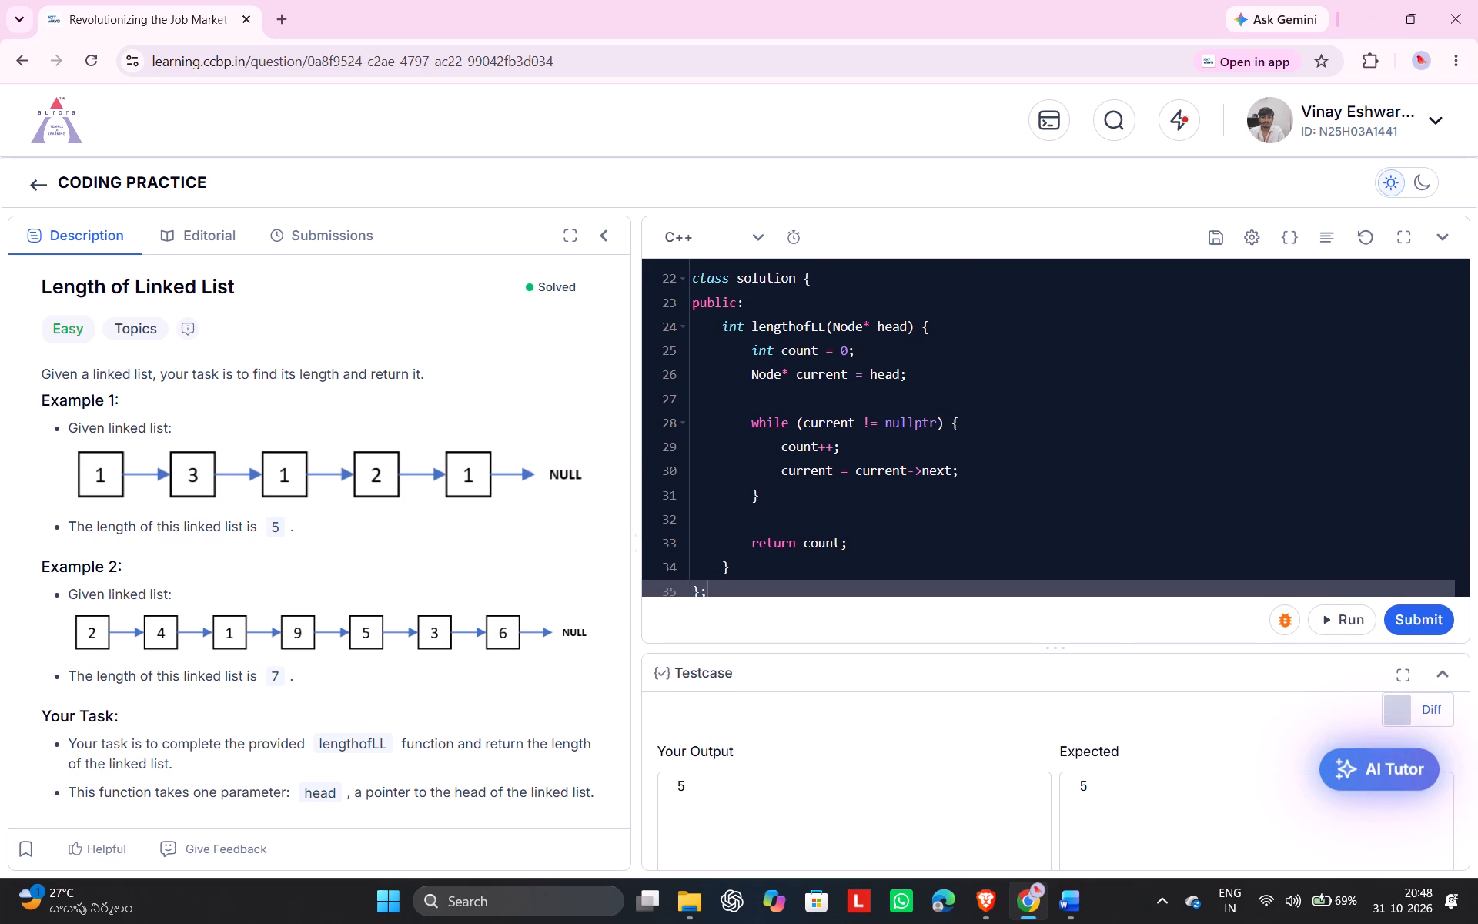
{"action": "scroll", "coordinate": [1026, 755], "scroll_direction": "up", "scroll_amount": 1}
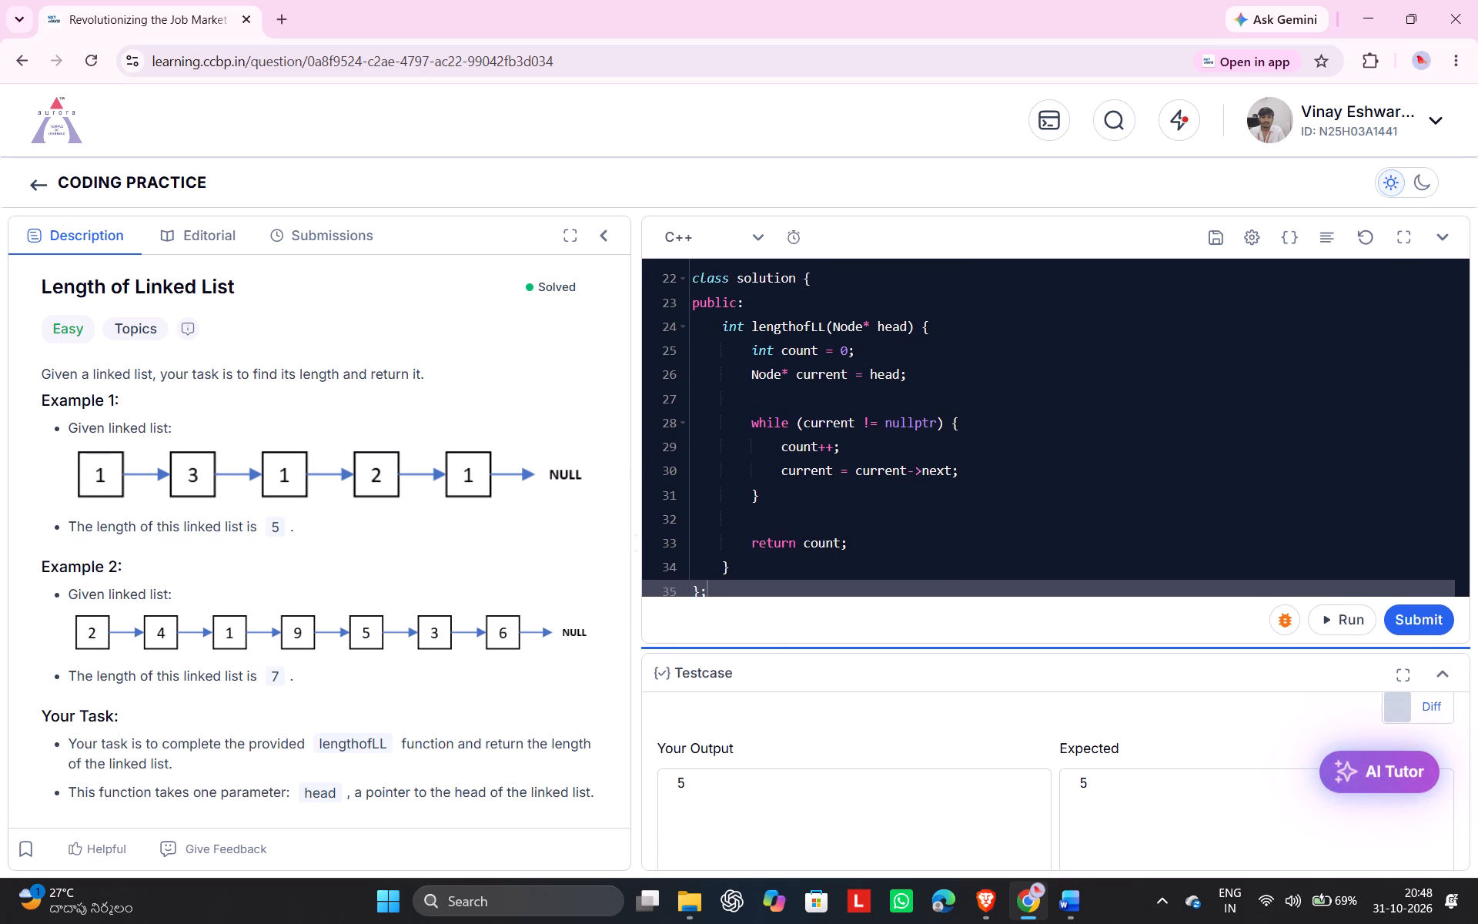
Capture a full-screen screenshot of the Length of Linked List question with its code and output.
{"action": "key", "text": "shift+super+s"}
{"action": "left_click", "coordinate": [682, 41]}
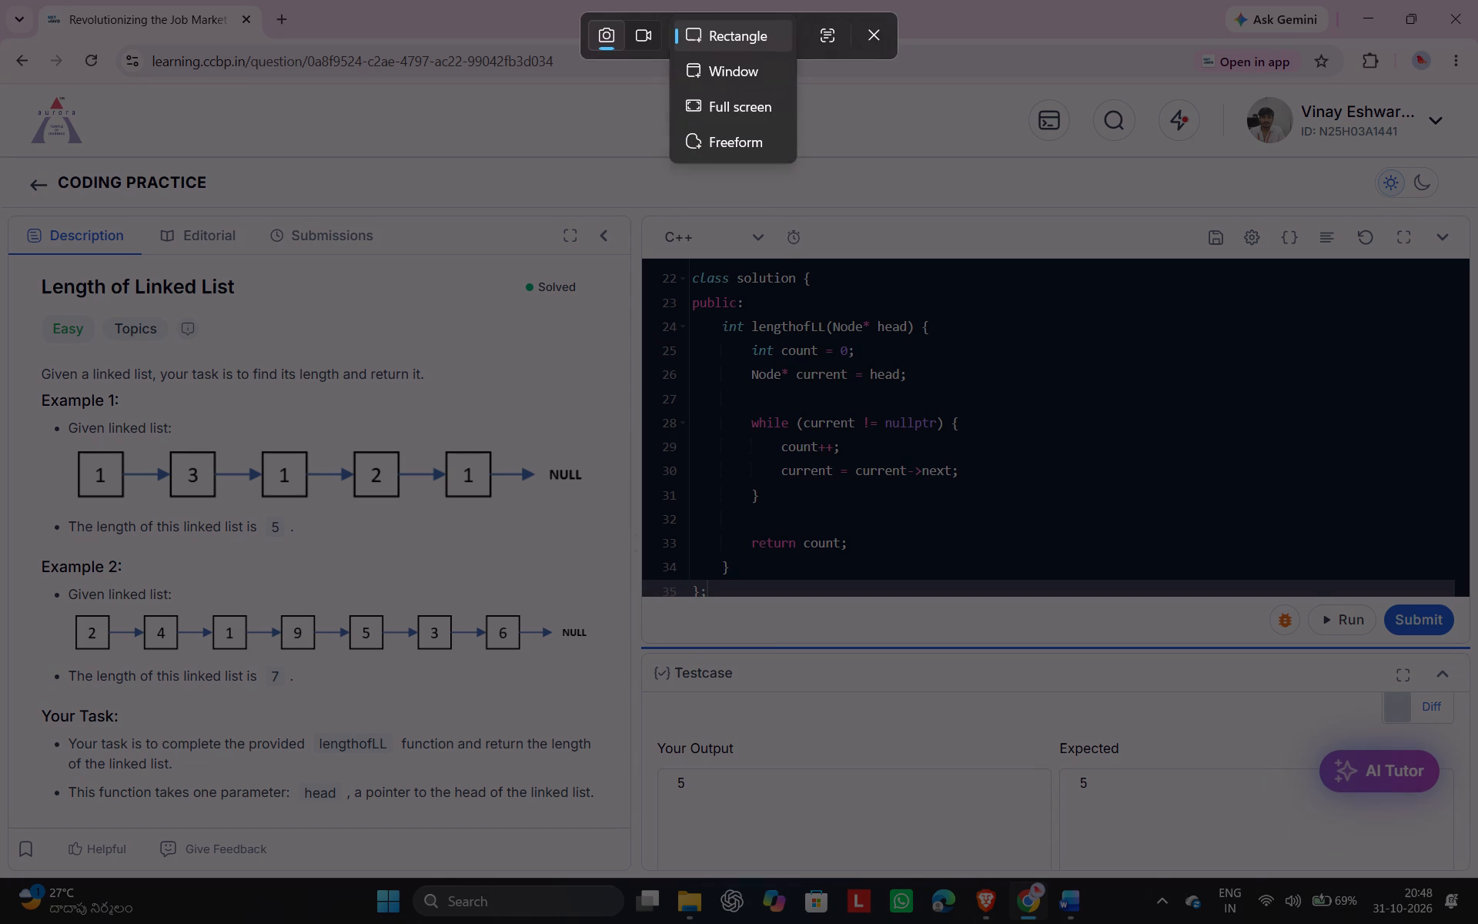
{"action": "left_click", "coordinate": [703, 110]}
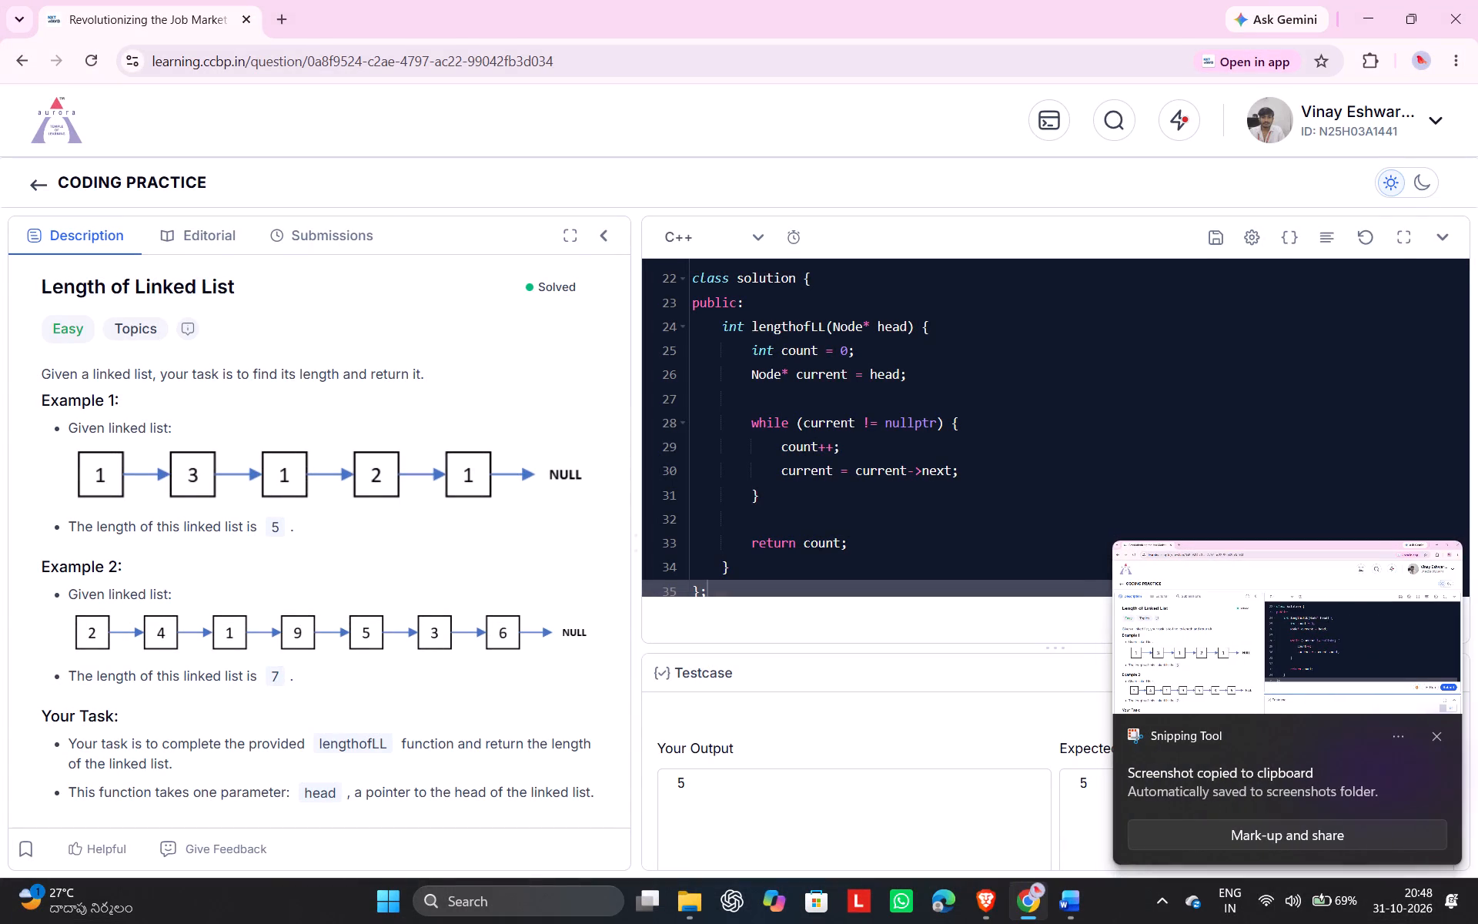
Switch to Word, paste the Length of Linked List screenshot at the end of the report and add a "CODE:" line below it.
{"action": "left_click", "coordinate": [1068, 892]}
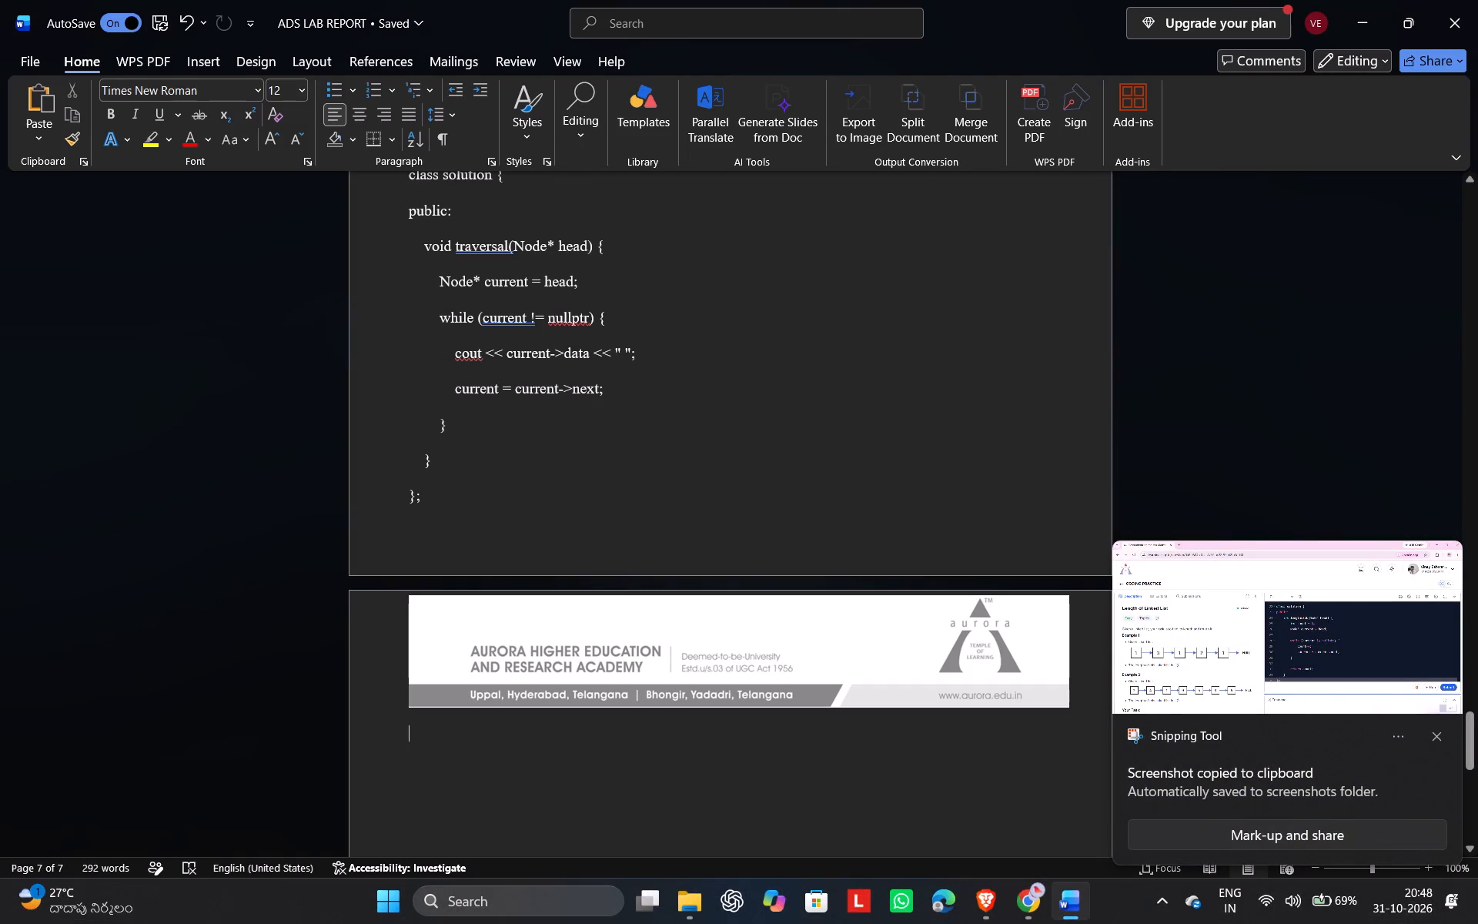
{"action": "key", "text": "ctrl+v"}
{"action": "key", "text": "Return"}
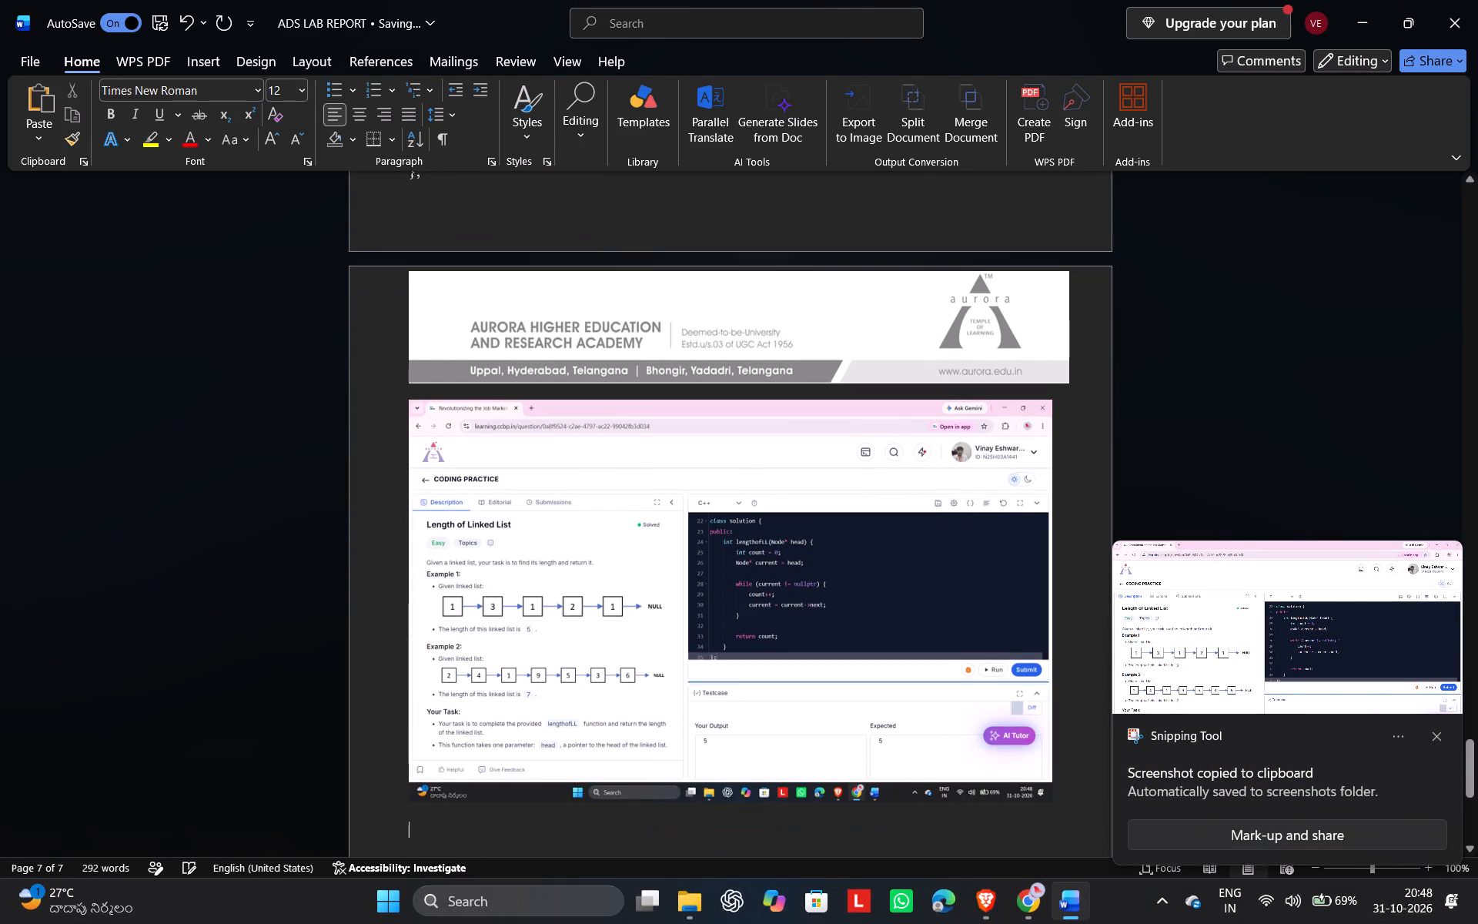
{"action": "type", "text": "CODE:"}
{"action": "key", "text": "shift+Return"}
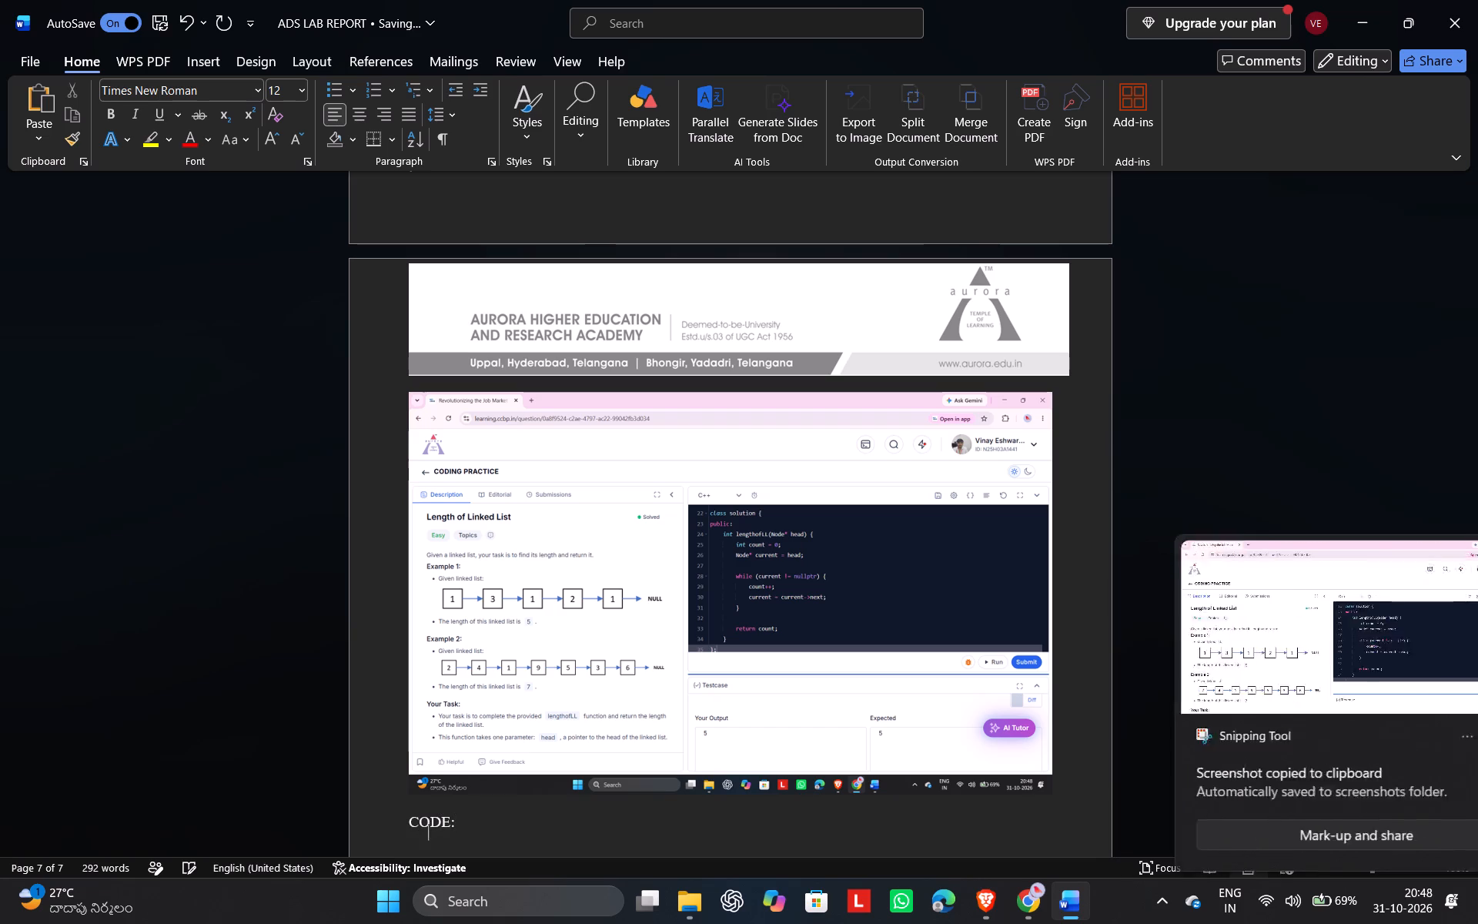
Copy the entire Length of Linked List code from Chrome into the Word report under "CODE:" and add a new line after it.
{"action": "left_click", "coordinate": [1026, 914]}
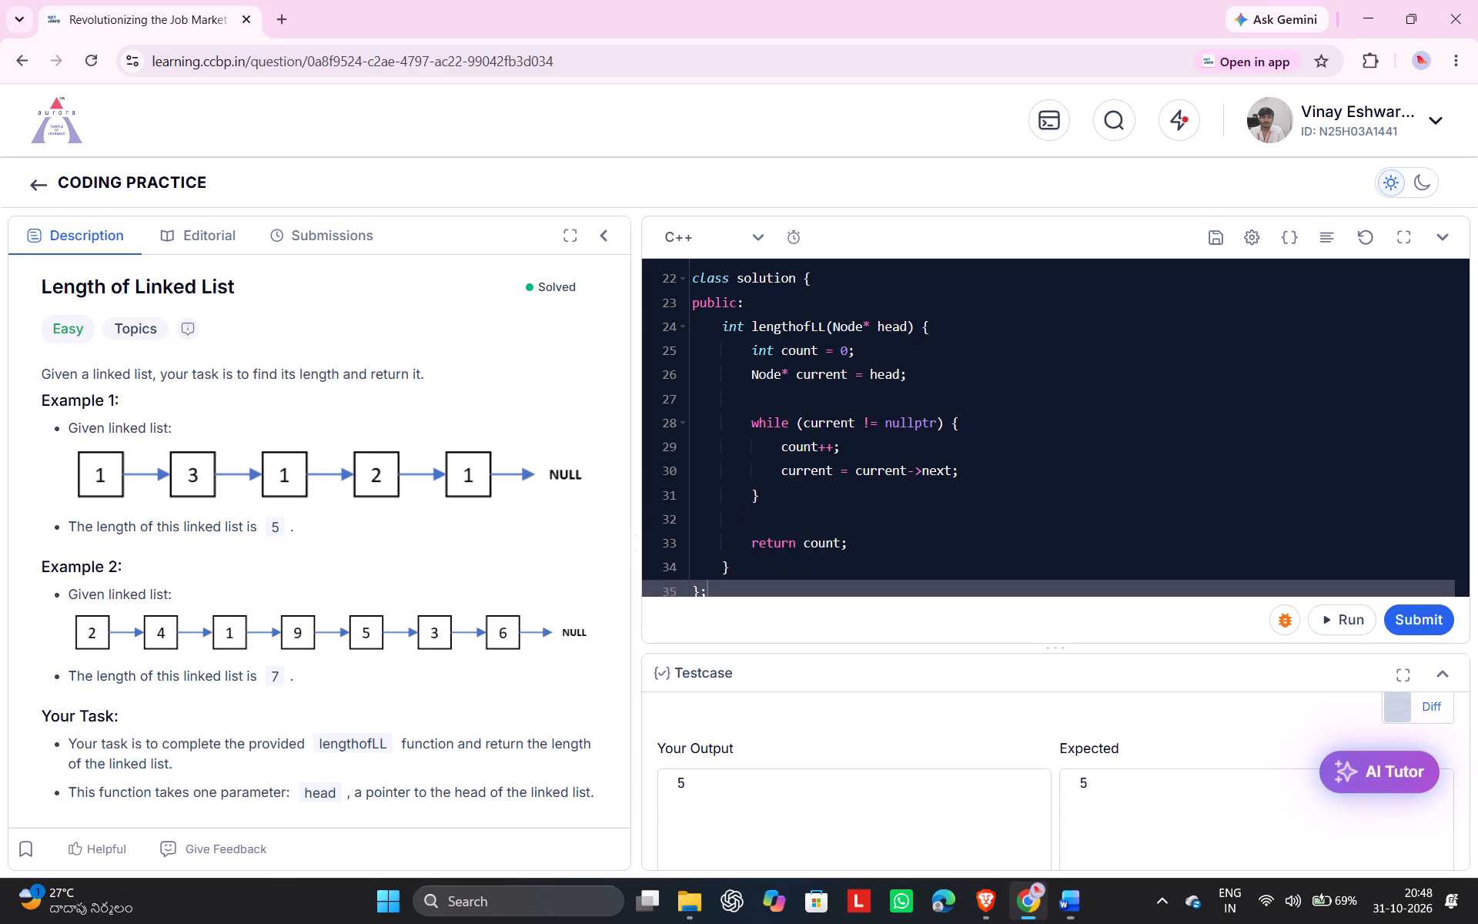
{"action": "left_click", "coordinate": [1036, 508]}
{"action": "key", "text": "ctrl+a"}
{"action": "key", "text": "ctrl+c"}
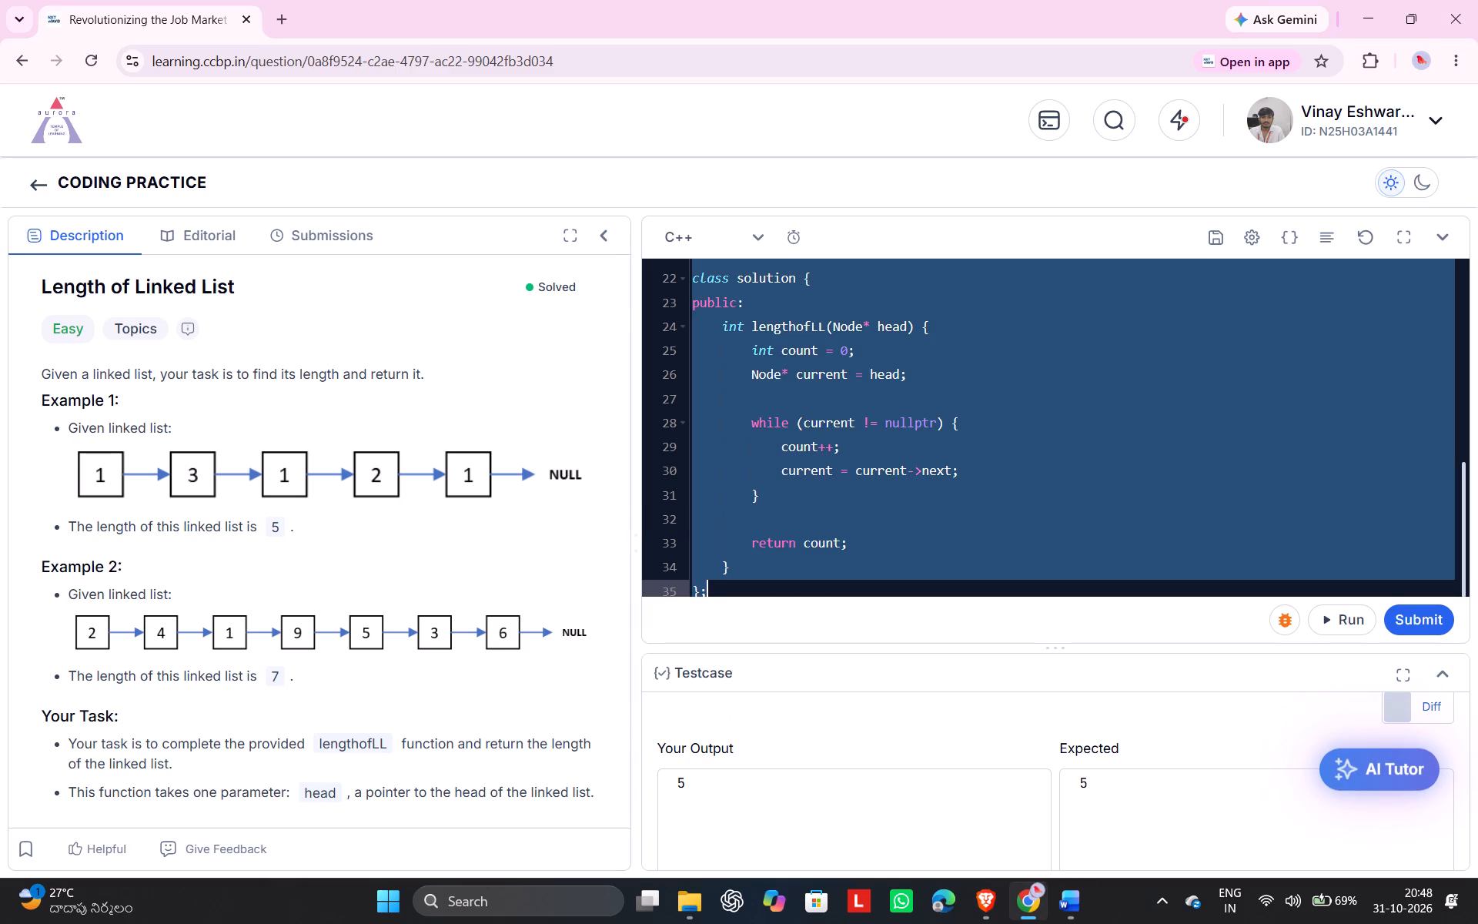
{"action": "left_click", "coordinate": [1072, 900]}
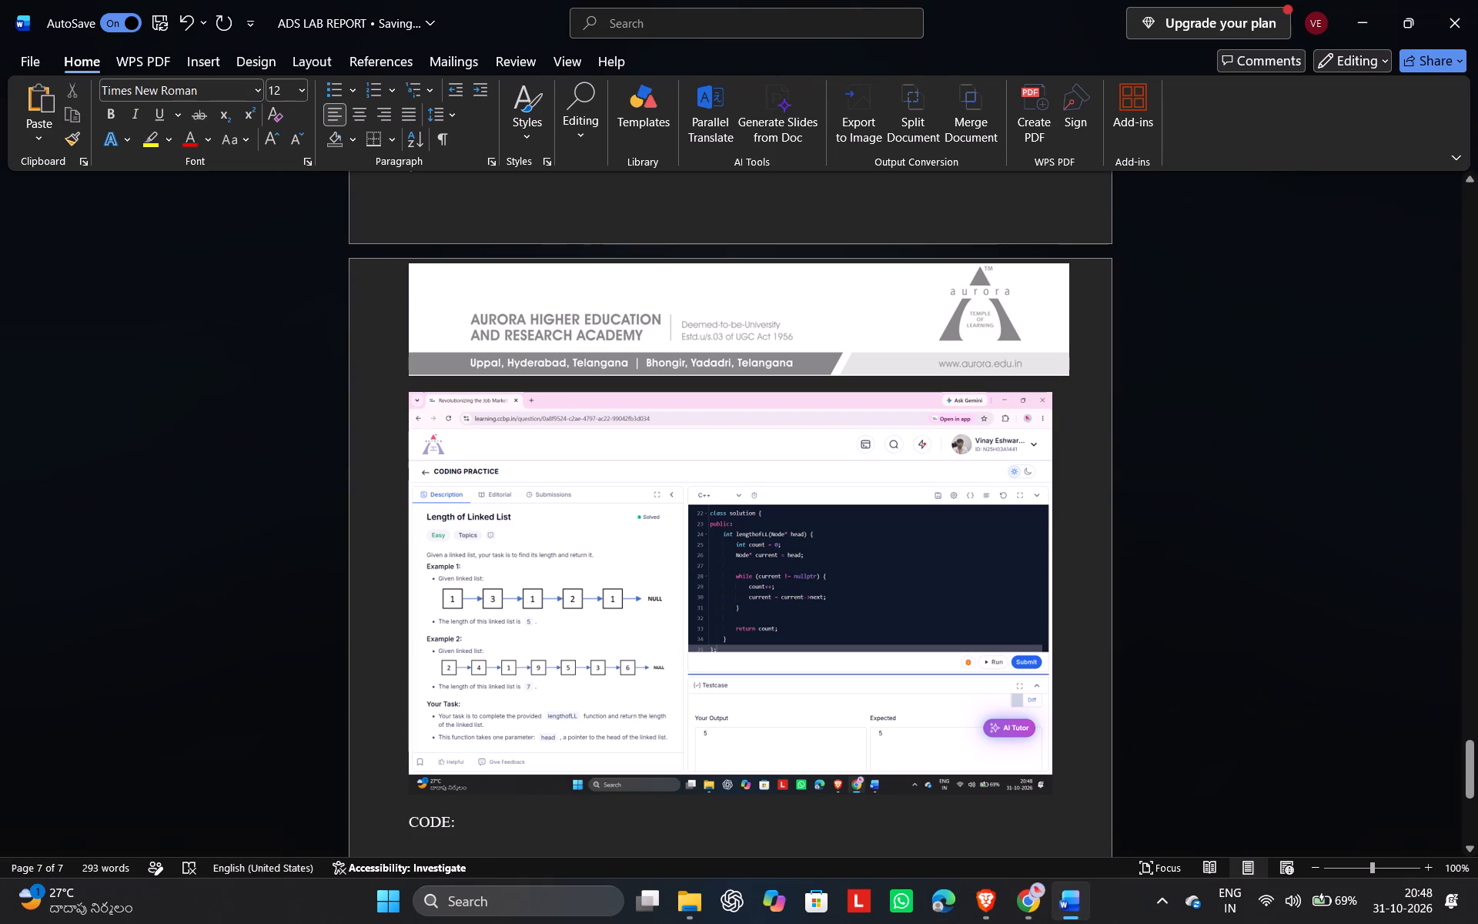
{"action": "key", "text": "ctrl+v"}
{"action": "key", "text": "Return"}
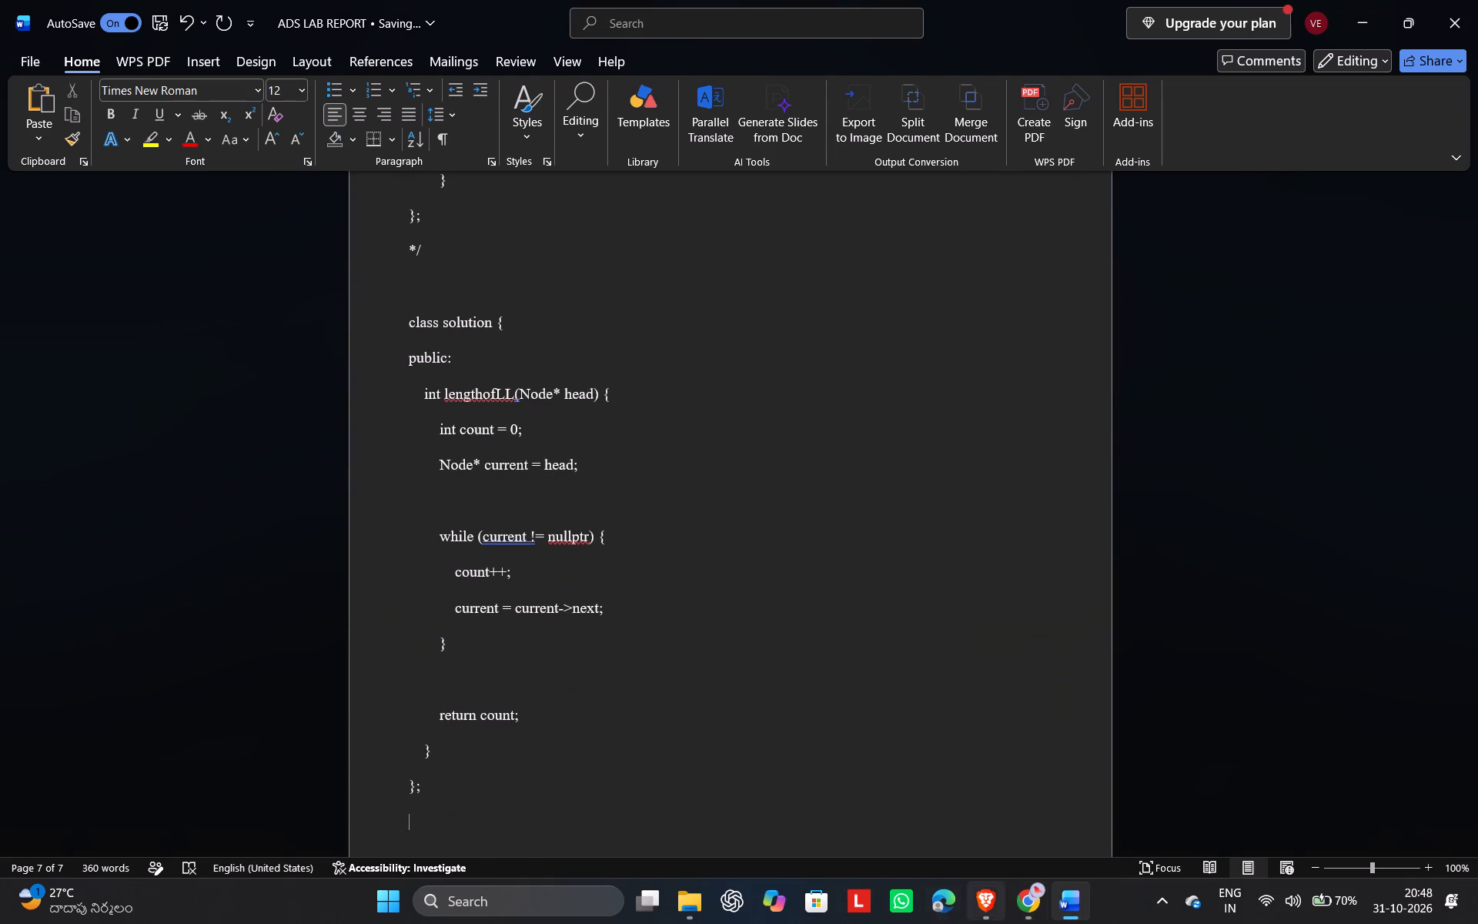
Switch to Chrome, return to the question list and open the Search In Linked List question.
{"action": "left_click", "coordinate": [1011, 906]}
{"action": "left_click", "coordinate": [36, 182]}
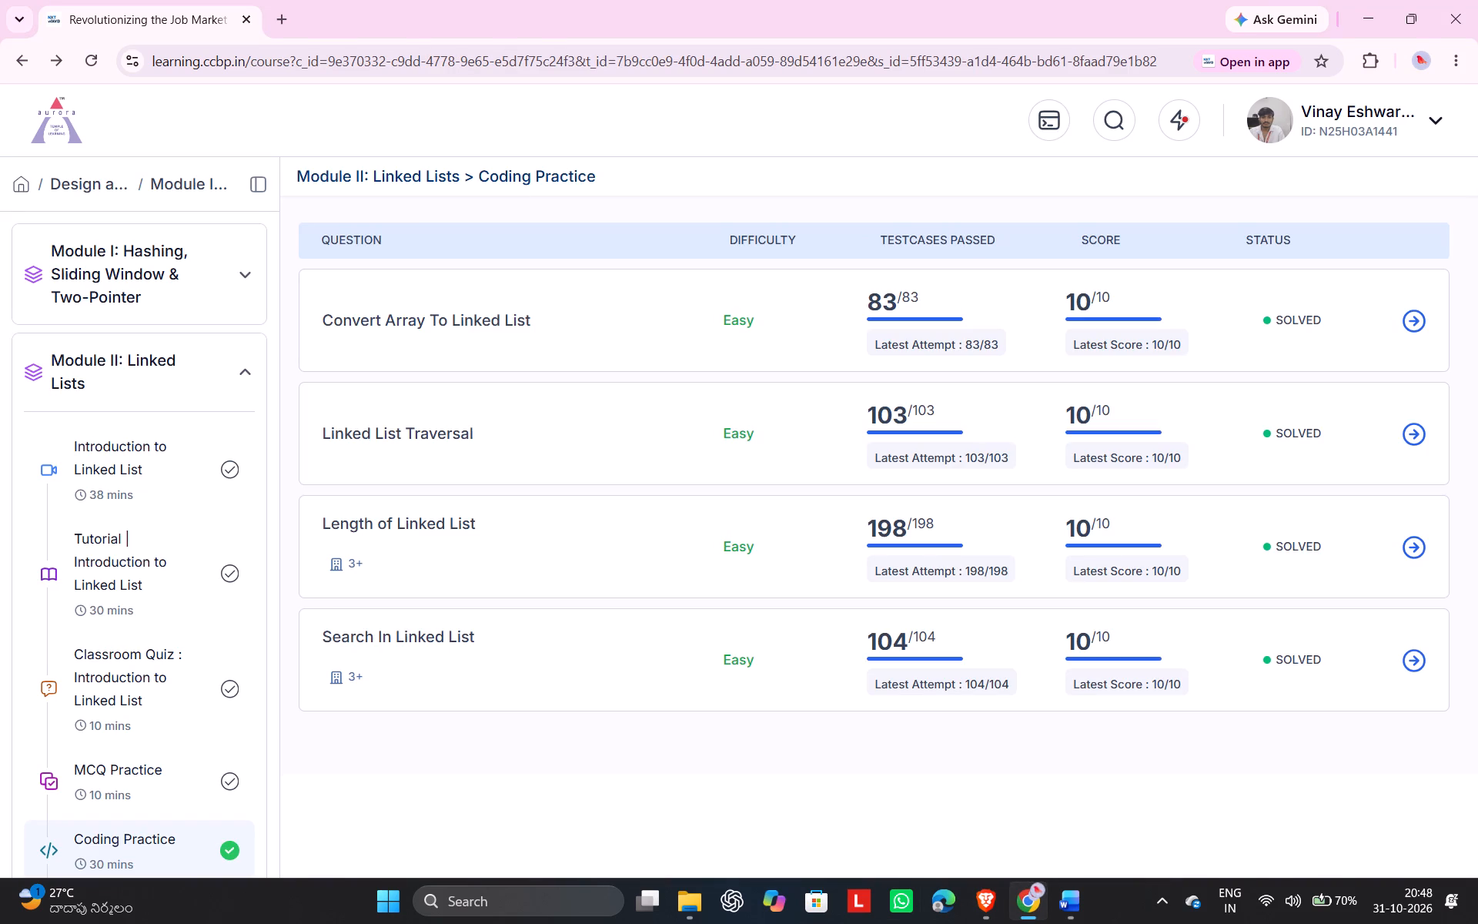
{"action": "left_click", "coordinate": [510, 680]}
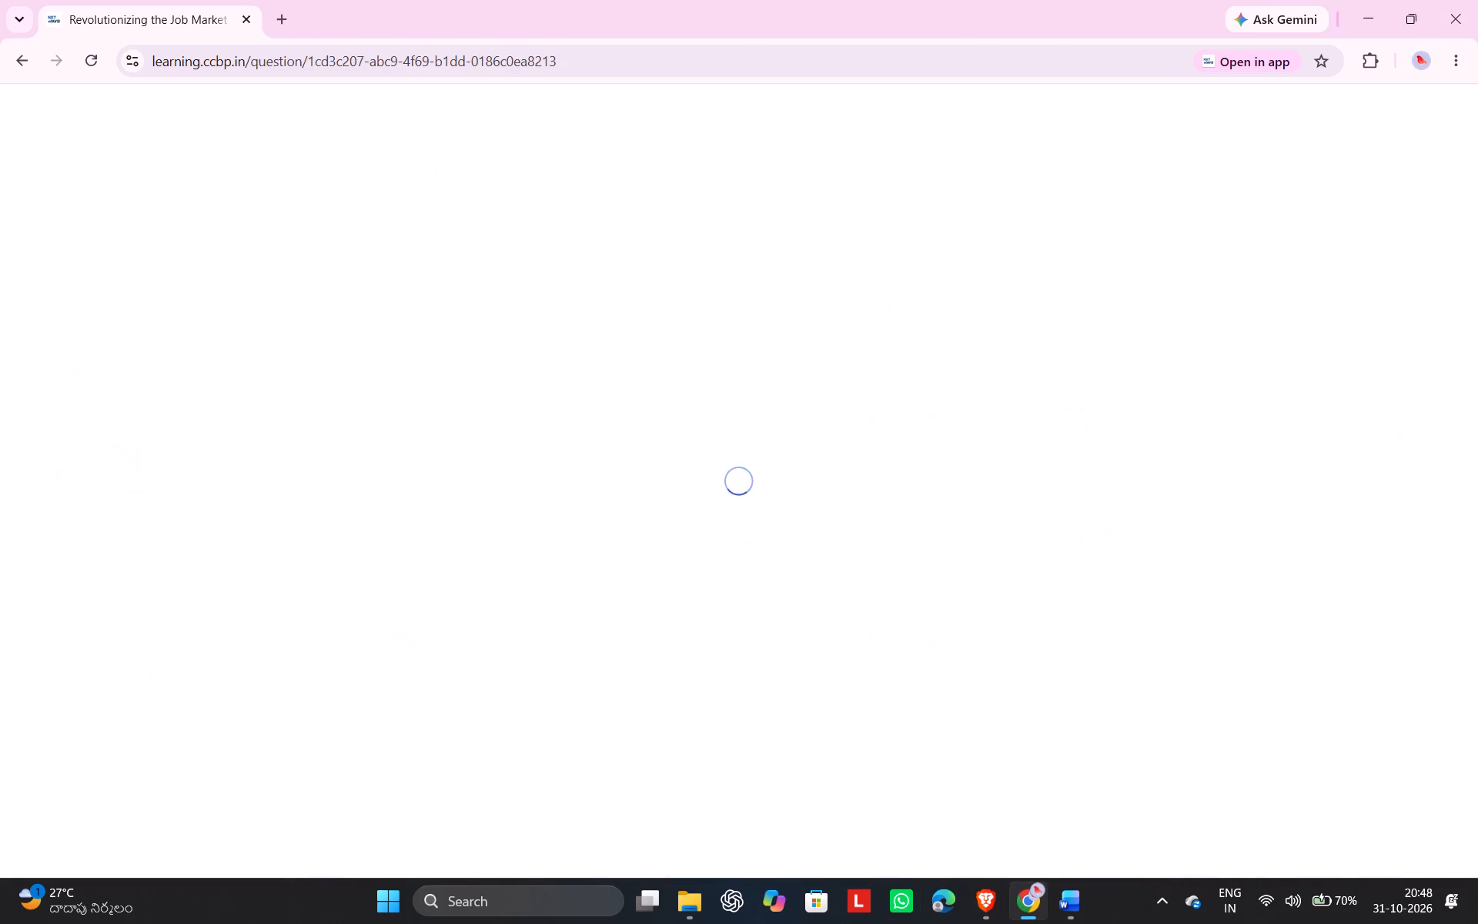
{"action": "scroll", "coordinate": [1083, 390], "scroll_direction": "down", "scroll_amount": 1}
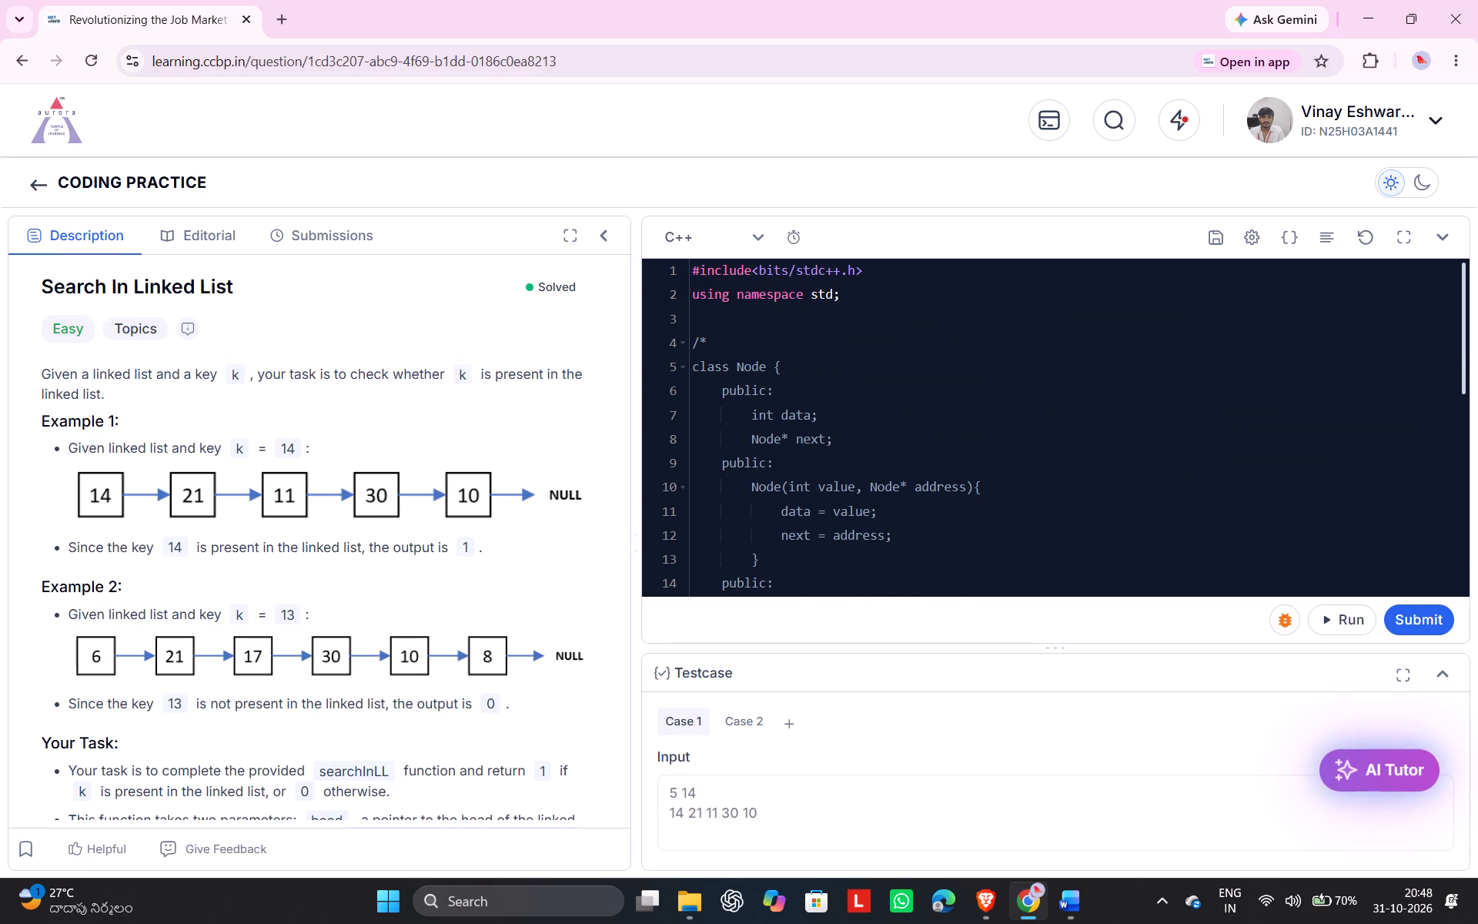
Run the Search In Linked List code and capture a full-screen screenshot of the question with its code and output.
{"action": "scroll", "coordinate": [1083, 390], "scroll_direction": "down", "scroll_amount": 4}
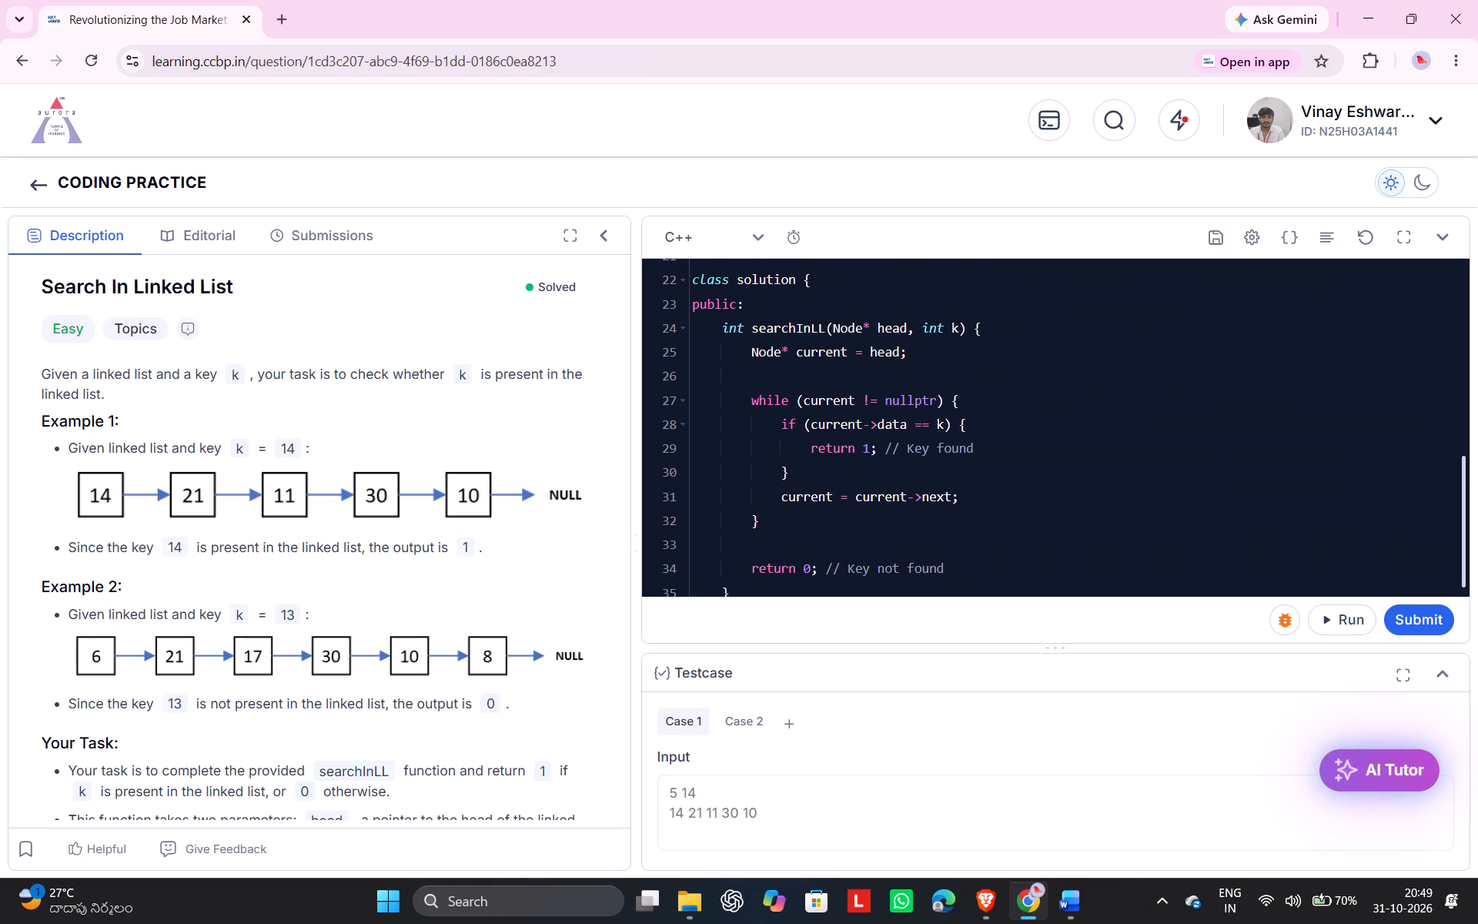
{"action": "left_click", "coordinate": [1334, 608]}
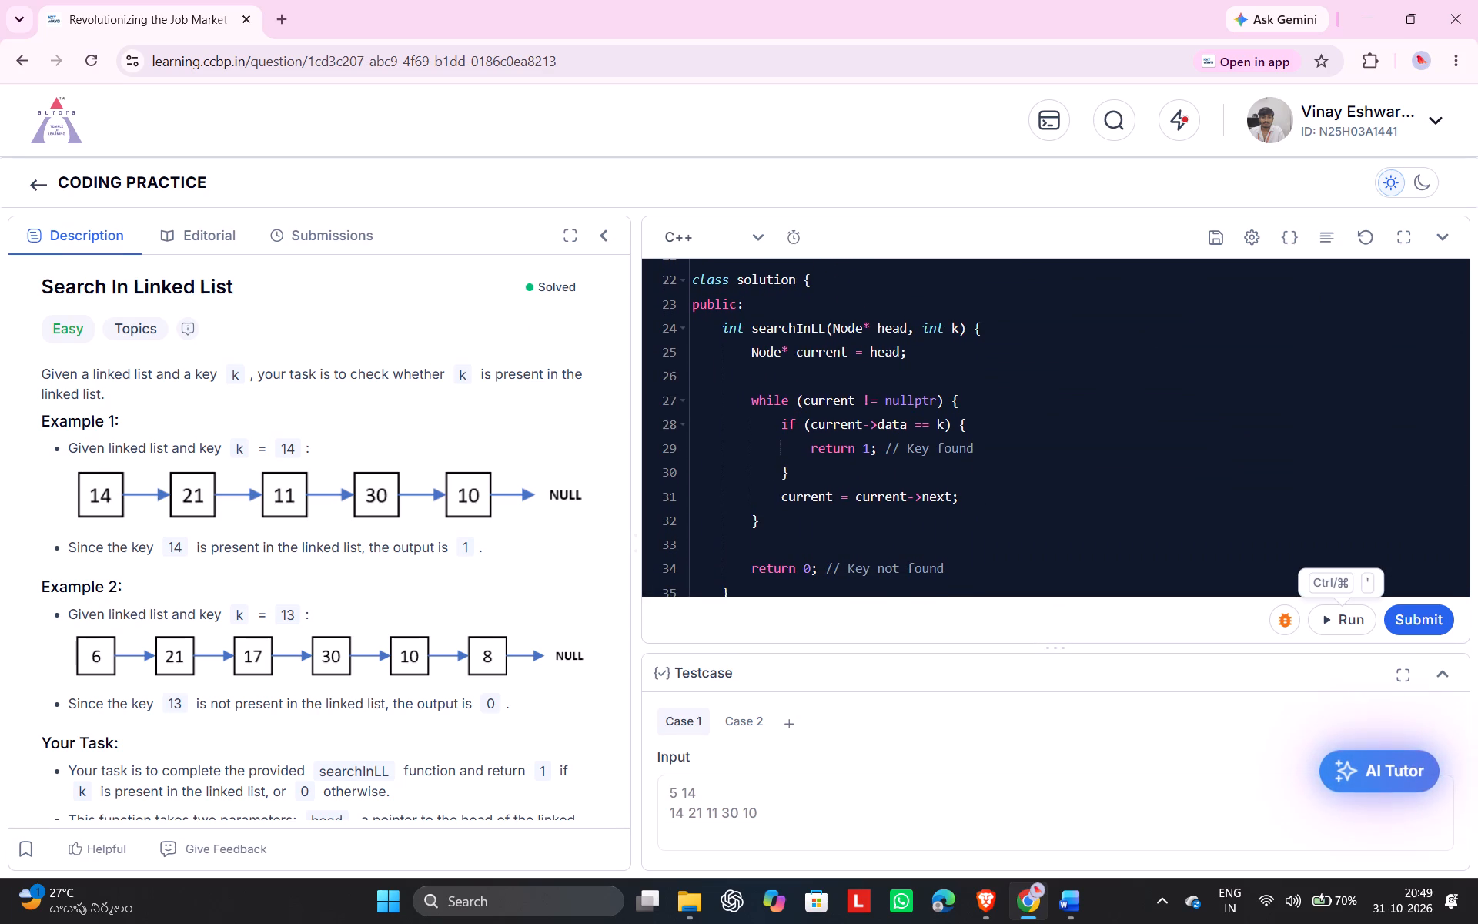
{"action": "left_click", "coordinate": [1334, 614]}
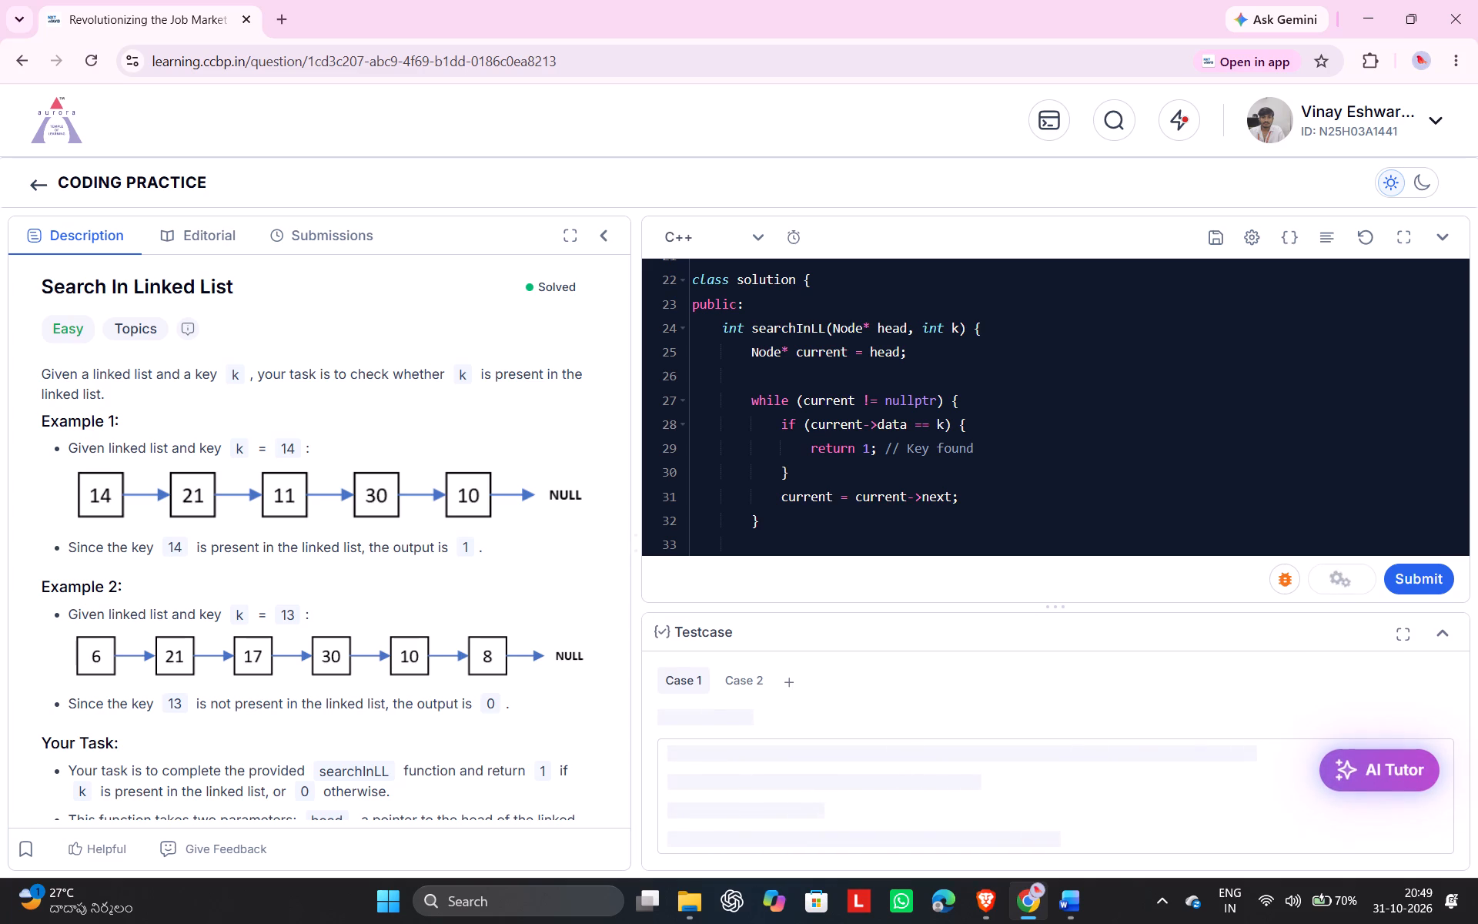
{"action": "scroll", "coordinate": [954, 749], "scroll_direction": "down", "scroll_amount": 4}
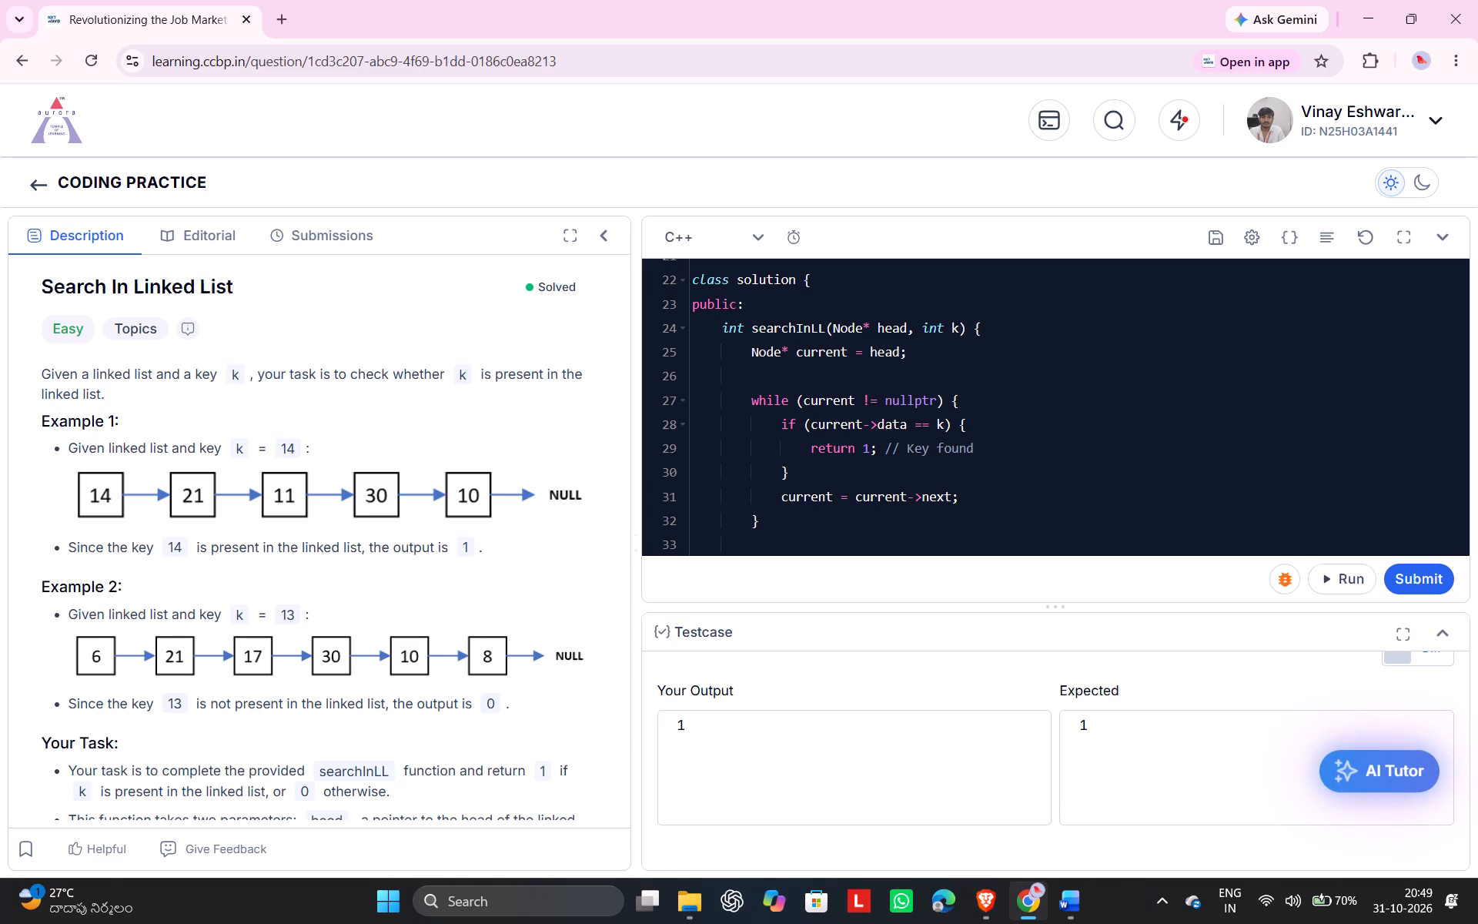
{"action": "key", "text": "shift+super+s"}
{"action": "left_click", "coordinate": [694, 25]}
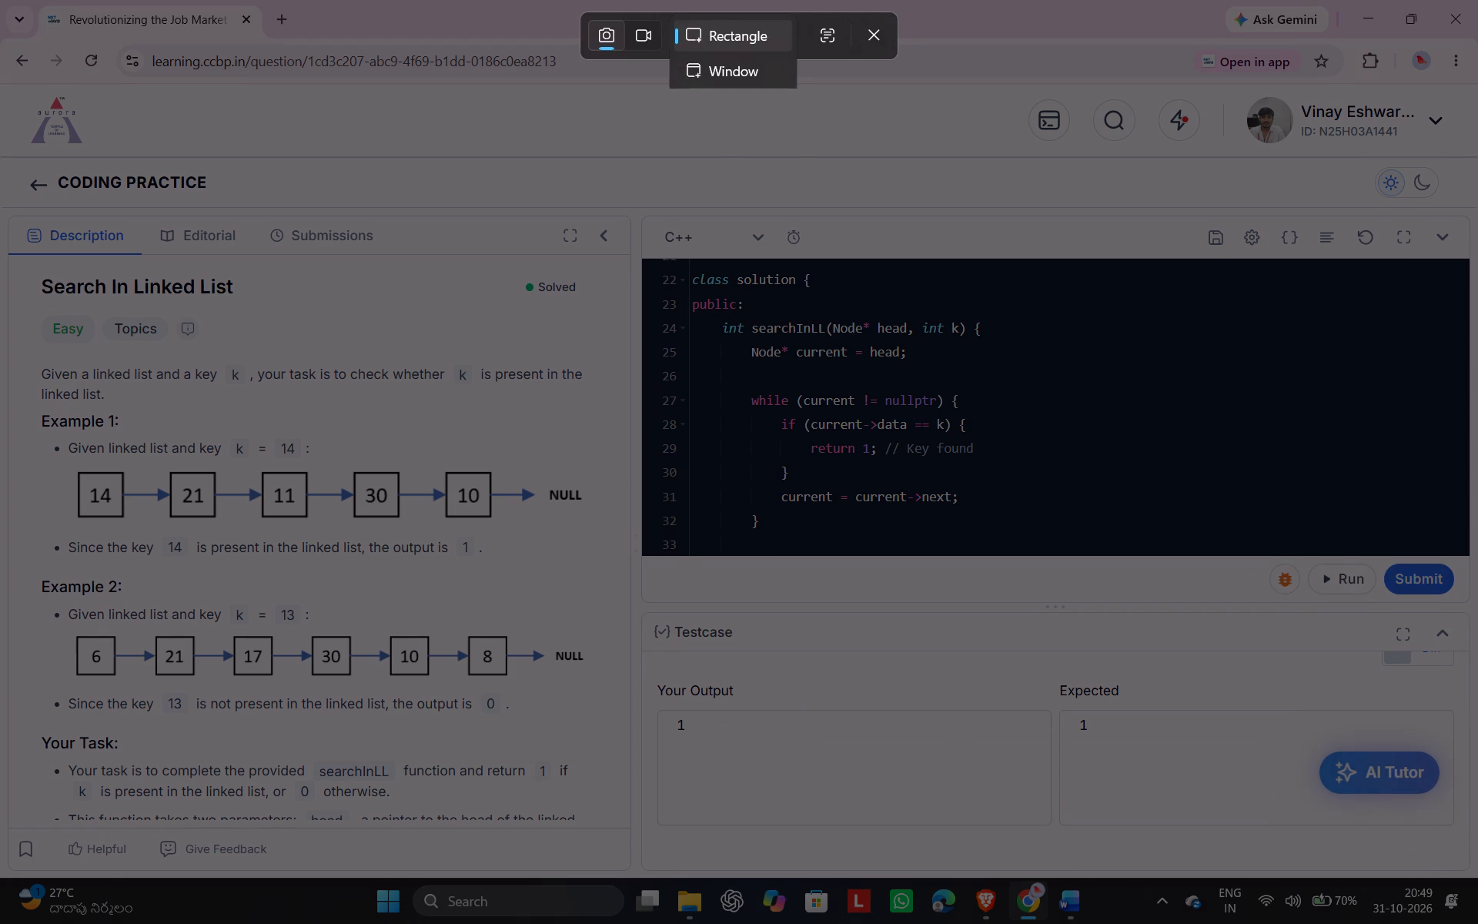
{"action": "left_click", "coordinate": [721, 101]}
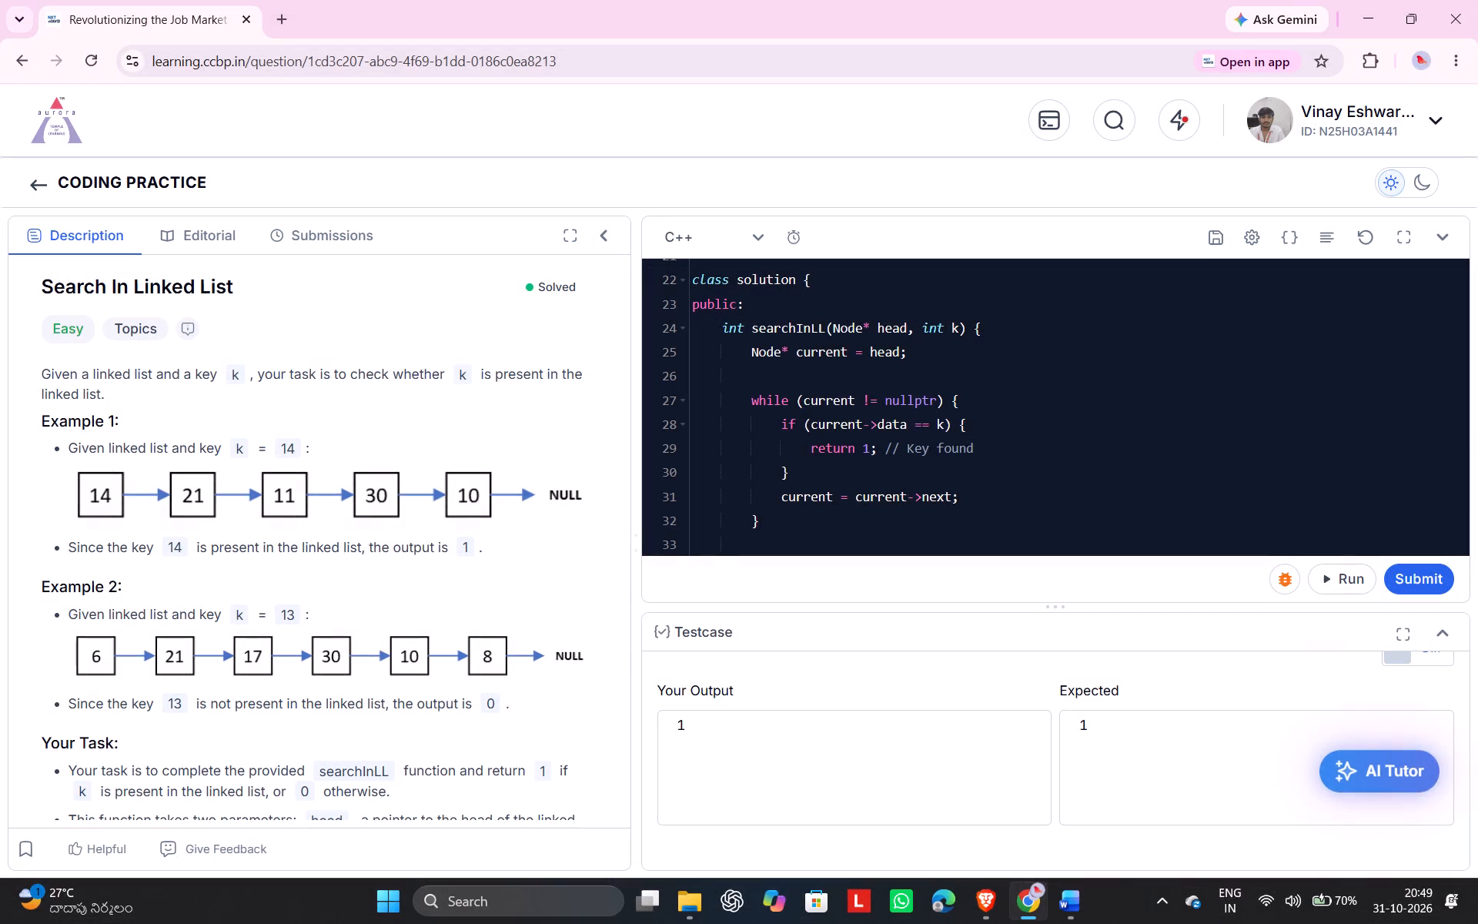
Switch to Word, paste the Search In Linked List screenshot at the end of the report and add a "CODE:" line below it.
{"action": "left_click", "coordinate": [1081, 919]}
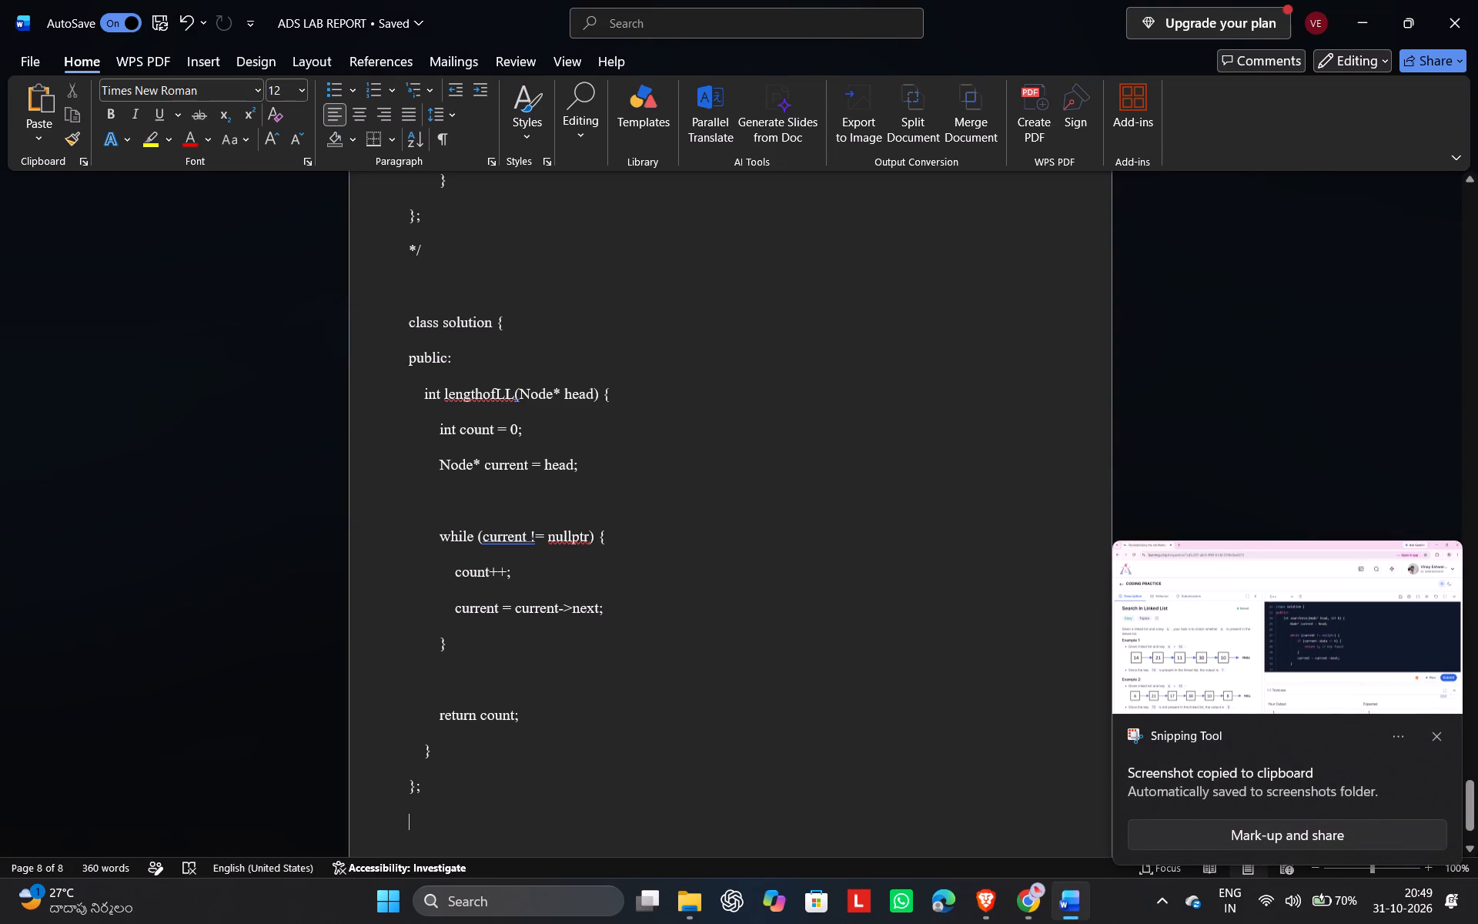
{"action": "key", "text": "ctrl+c"}
{"action": "key", "text": "ctrl+v"}
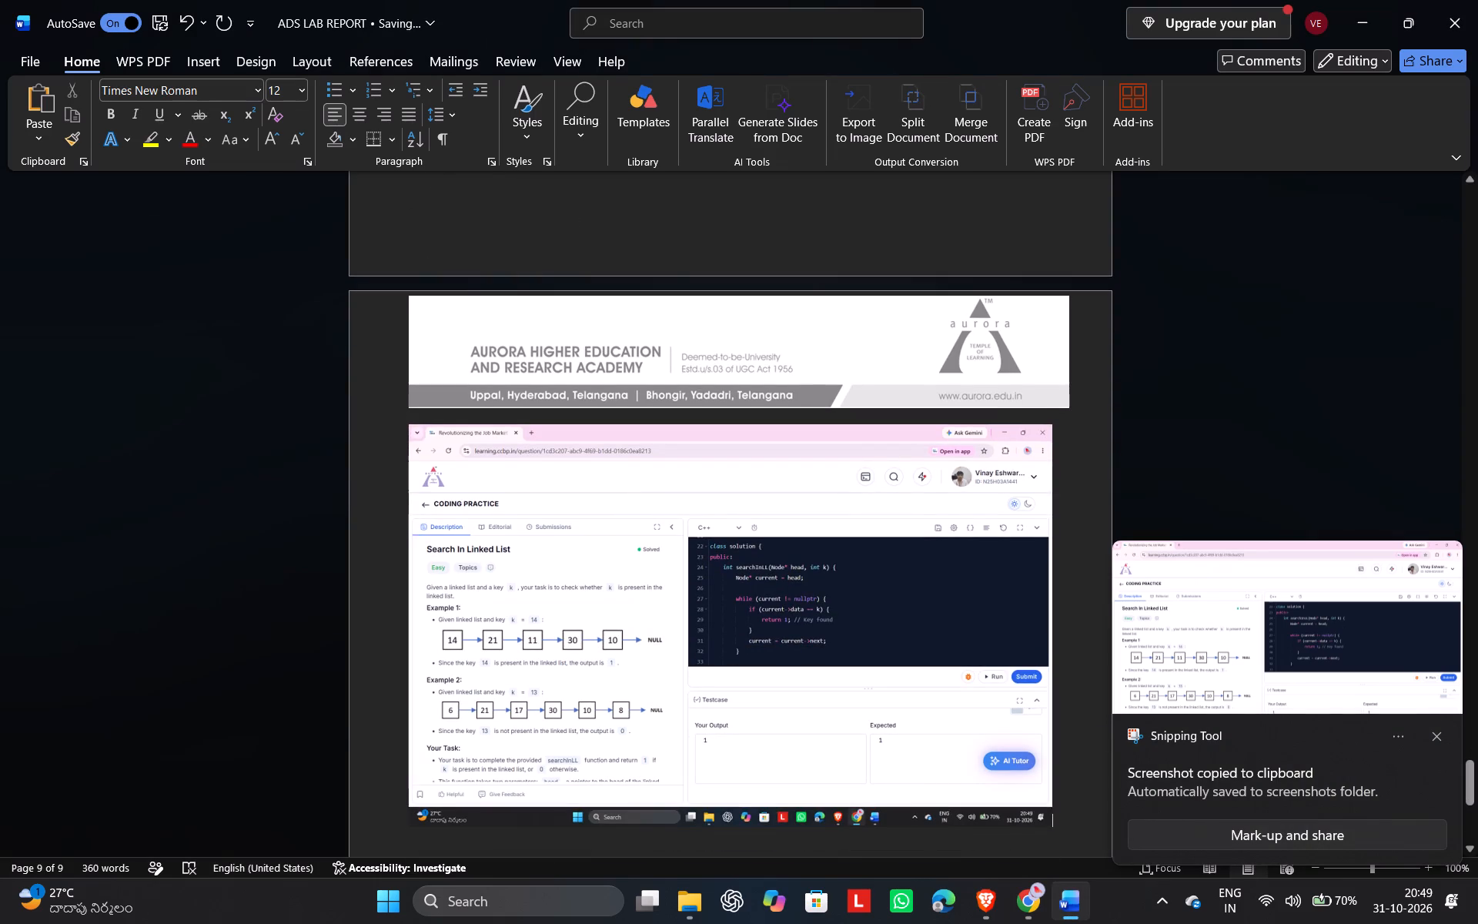
{"action": "key", "text": "Return"}
{"action": "type", "text": "CODE"}
{"action": "key", "text": "shift+colon"}
{"action": "key", "text": "shift+Return"}
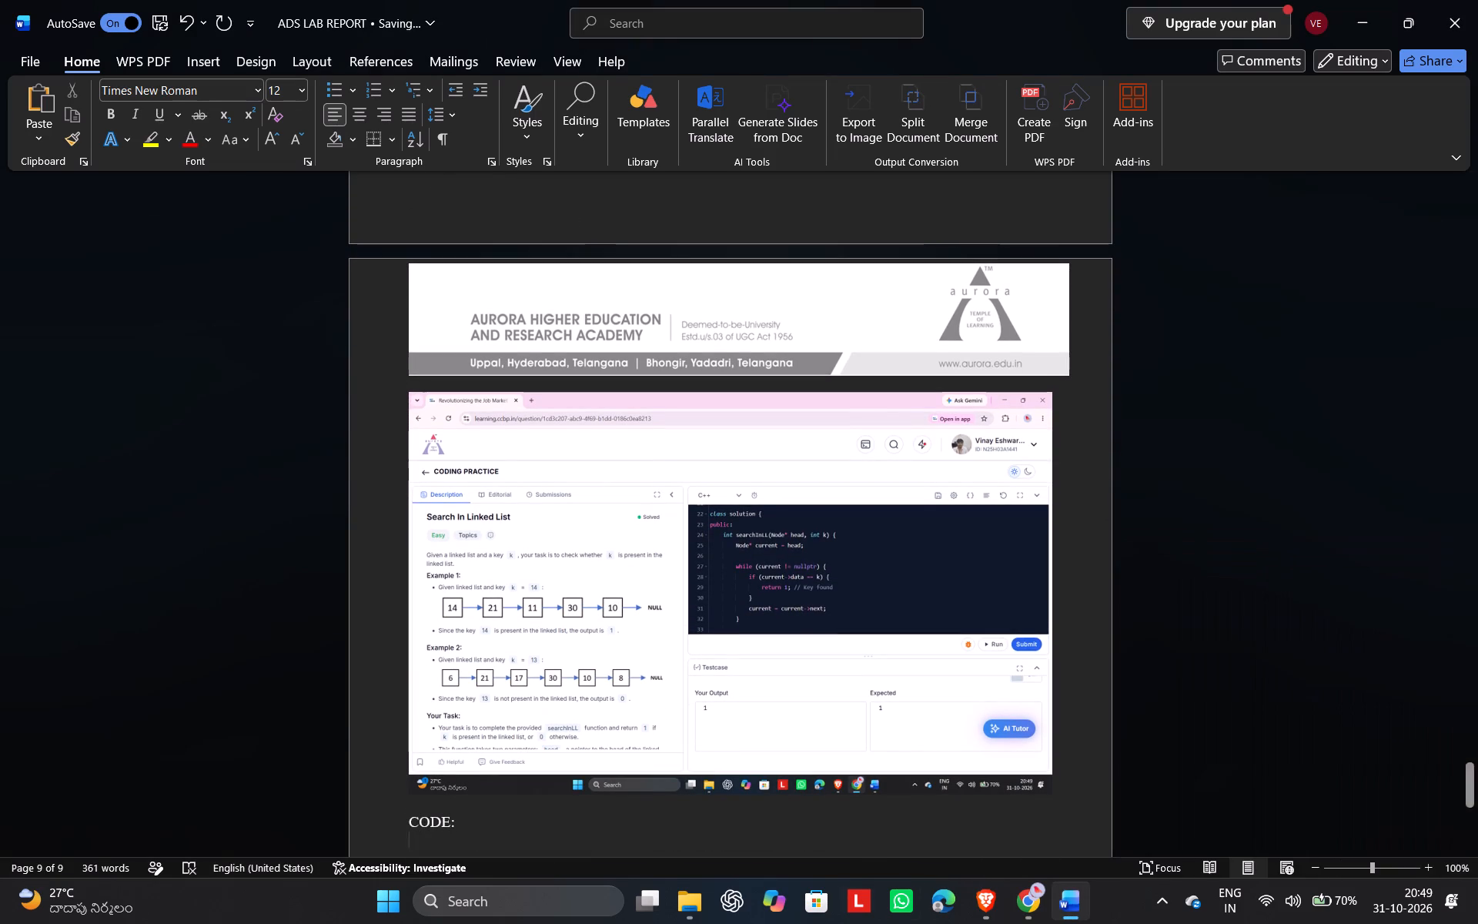
Copy the entire Search In Linked List code from Chrome into the Word report under "CODE:" and add a new line after it.
{"action": "left_click", "coordinate": [1021, 909]}
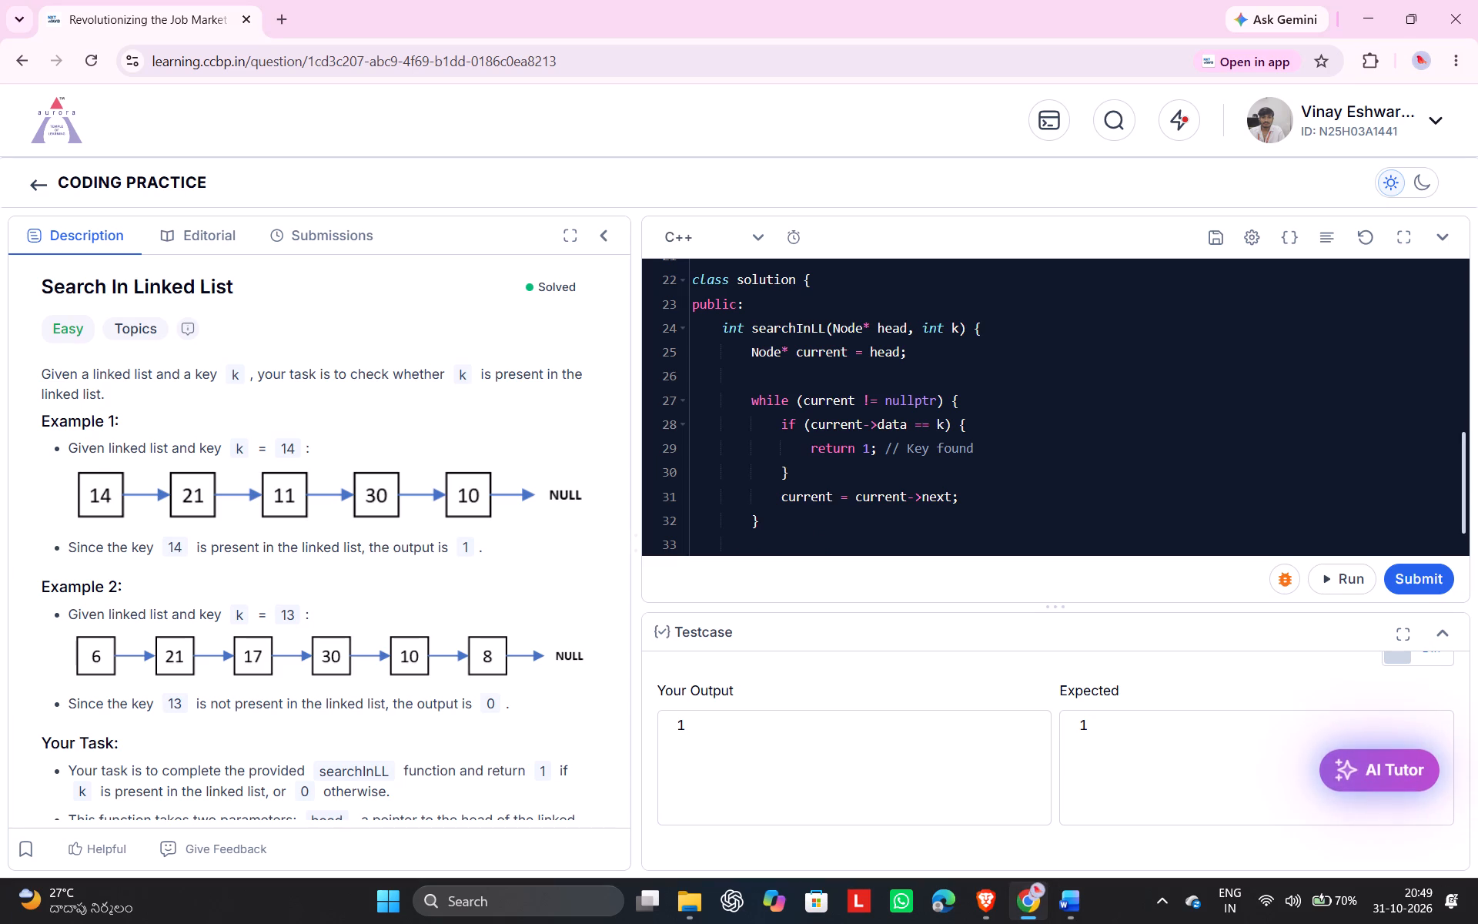
{"action": "left_click", "coordinate": [1109, 346]}
{"action": "key", "text": "ctrl+a"}
{"action": "key", "text": "ctrl+c"}
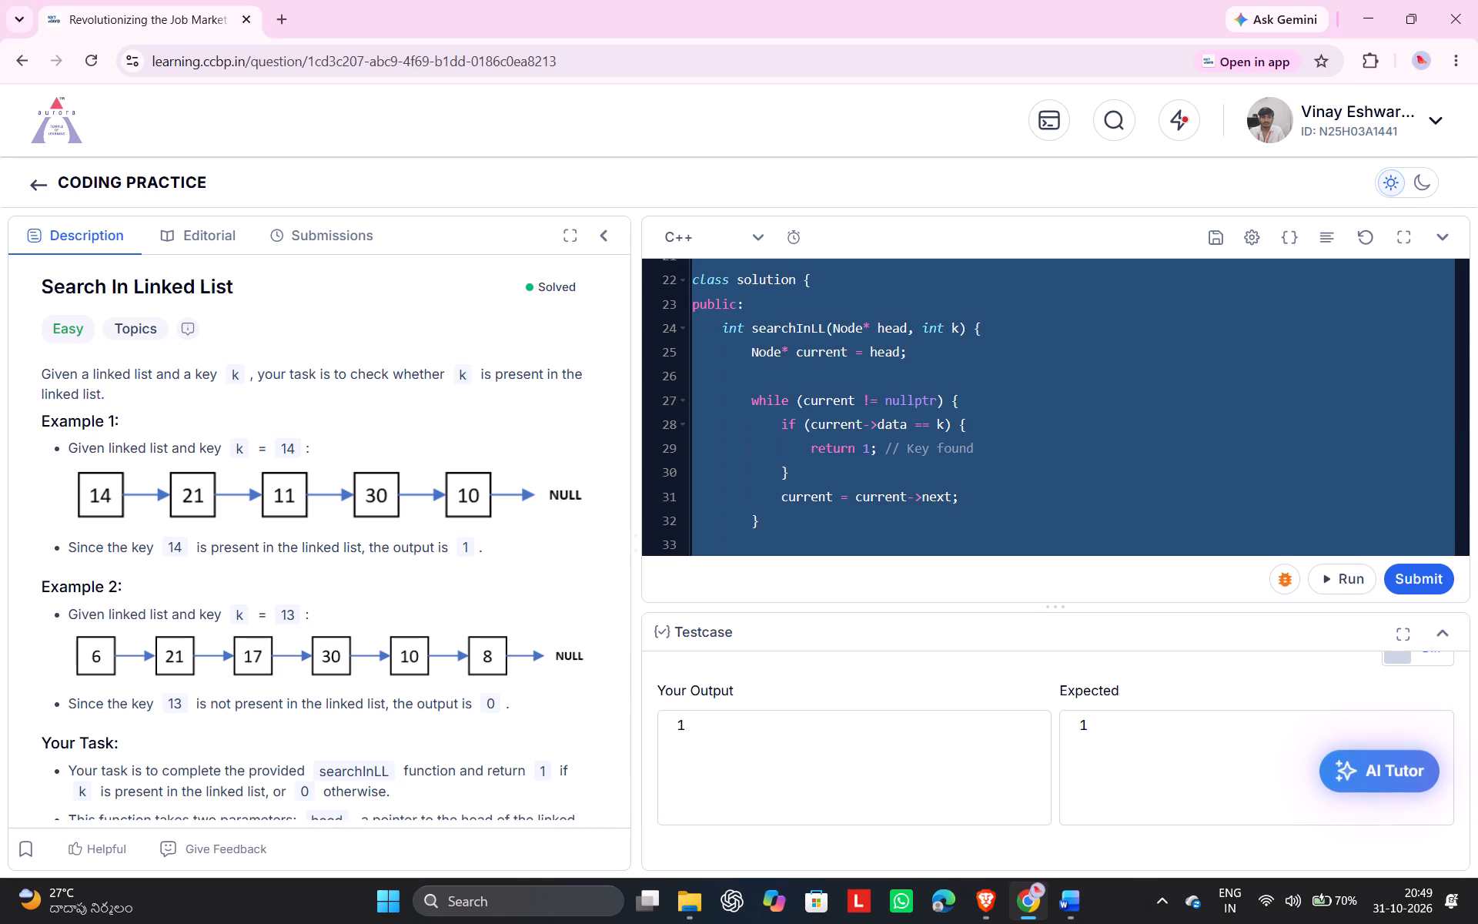
{"action": "left_click", "coordinate": [1077, 892]}
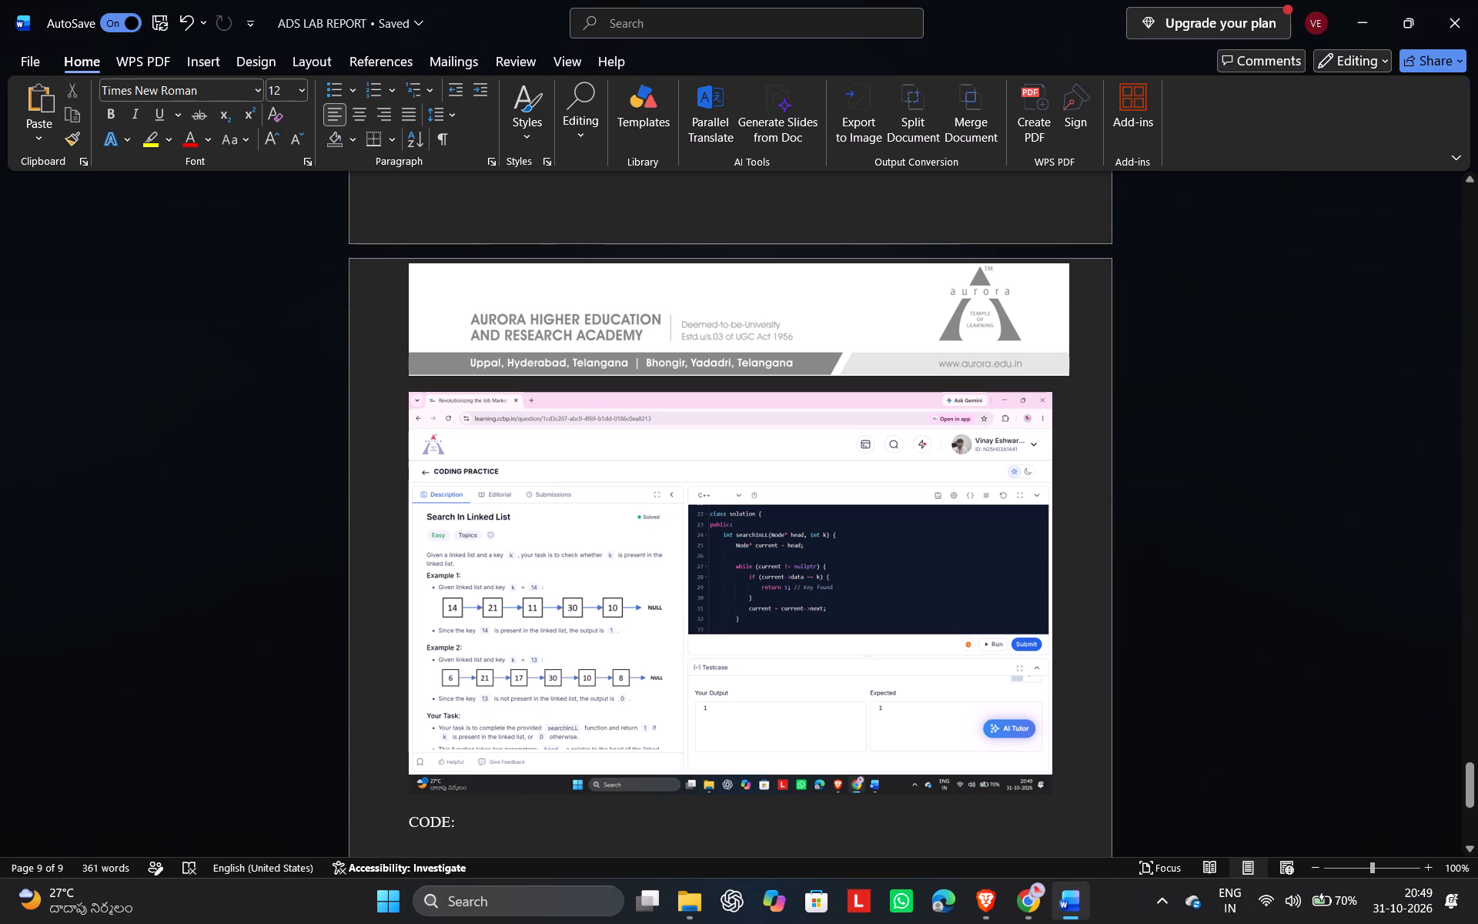
{"action": "key", "text": "ctrl+v"}
{"action": "key", "text": "Return"}
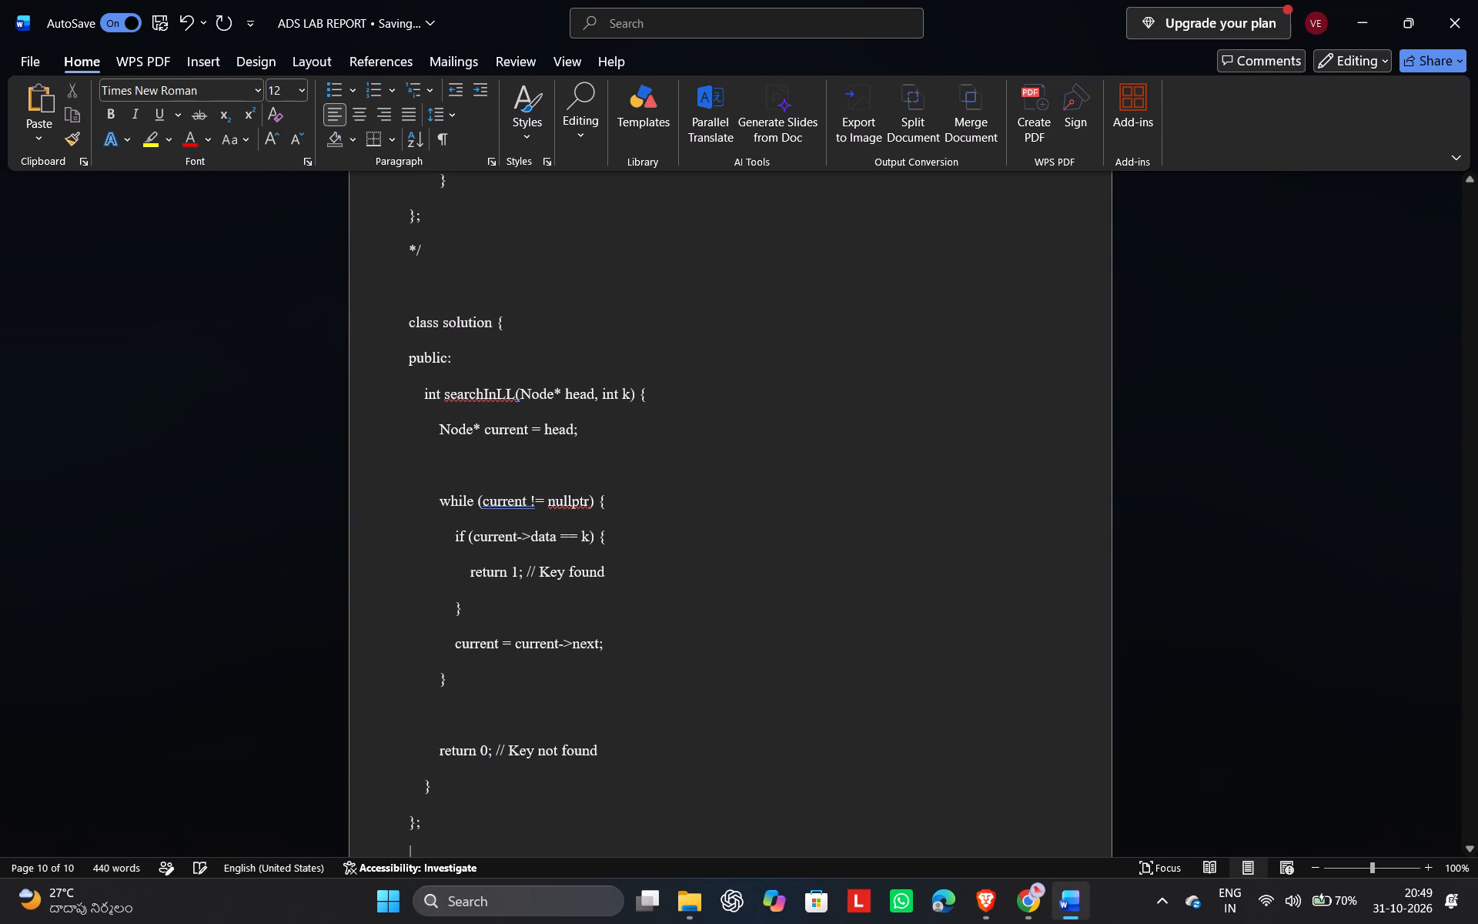
Switch to Chrome, go to the Coding Practice set following Insertion in Linked List and open the Insertion At Head - Linked List question.
{"action": "left_click", "coordinate": [1025, 904]}
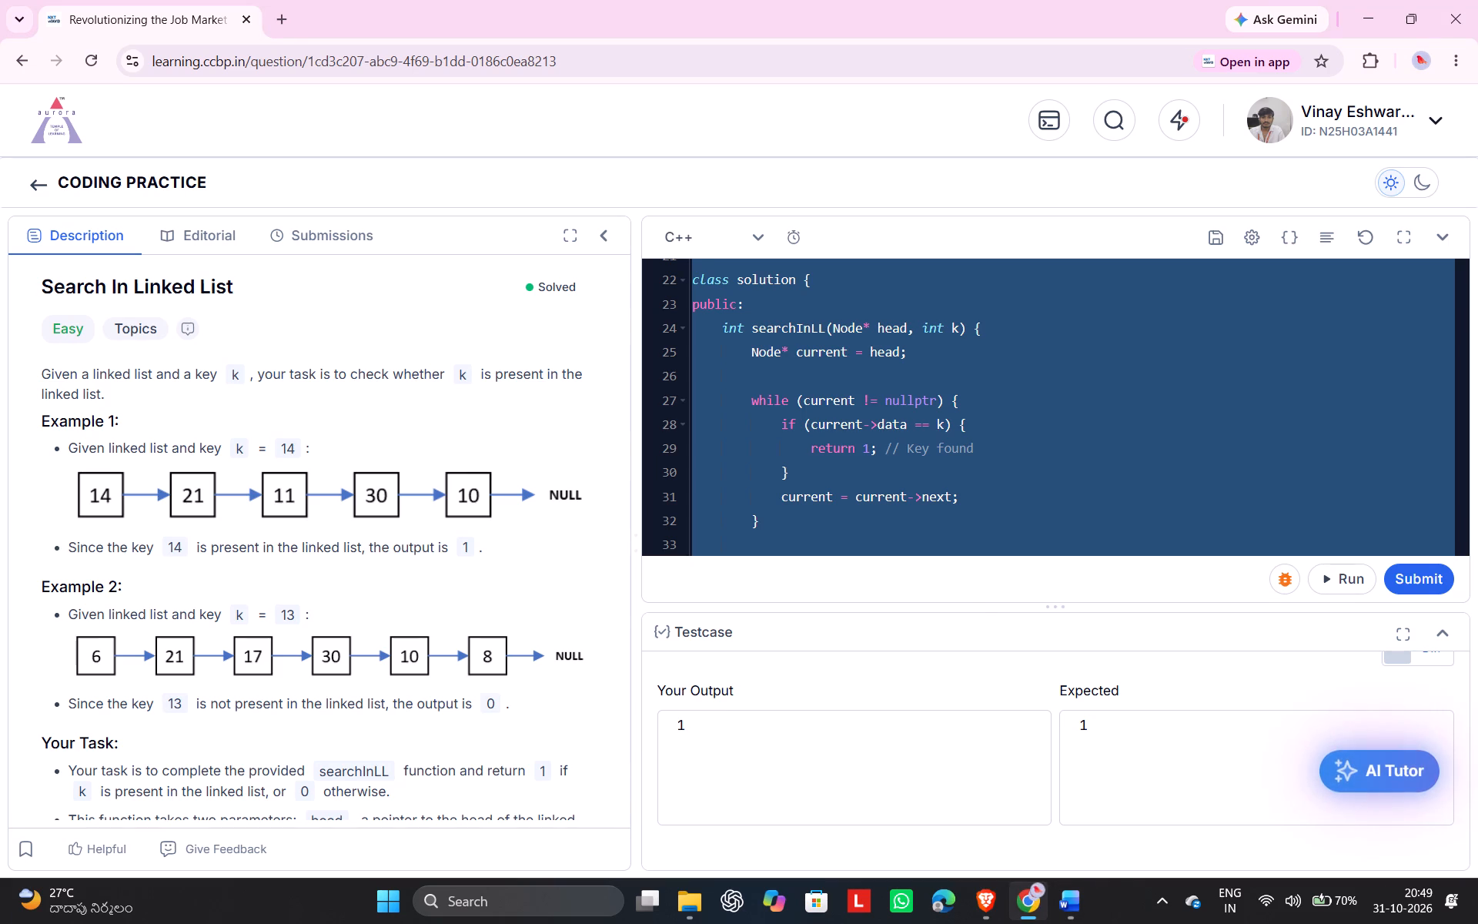
{"action": "left_click", "coordinate": [38, 181]}
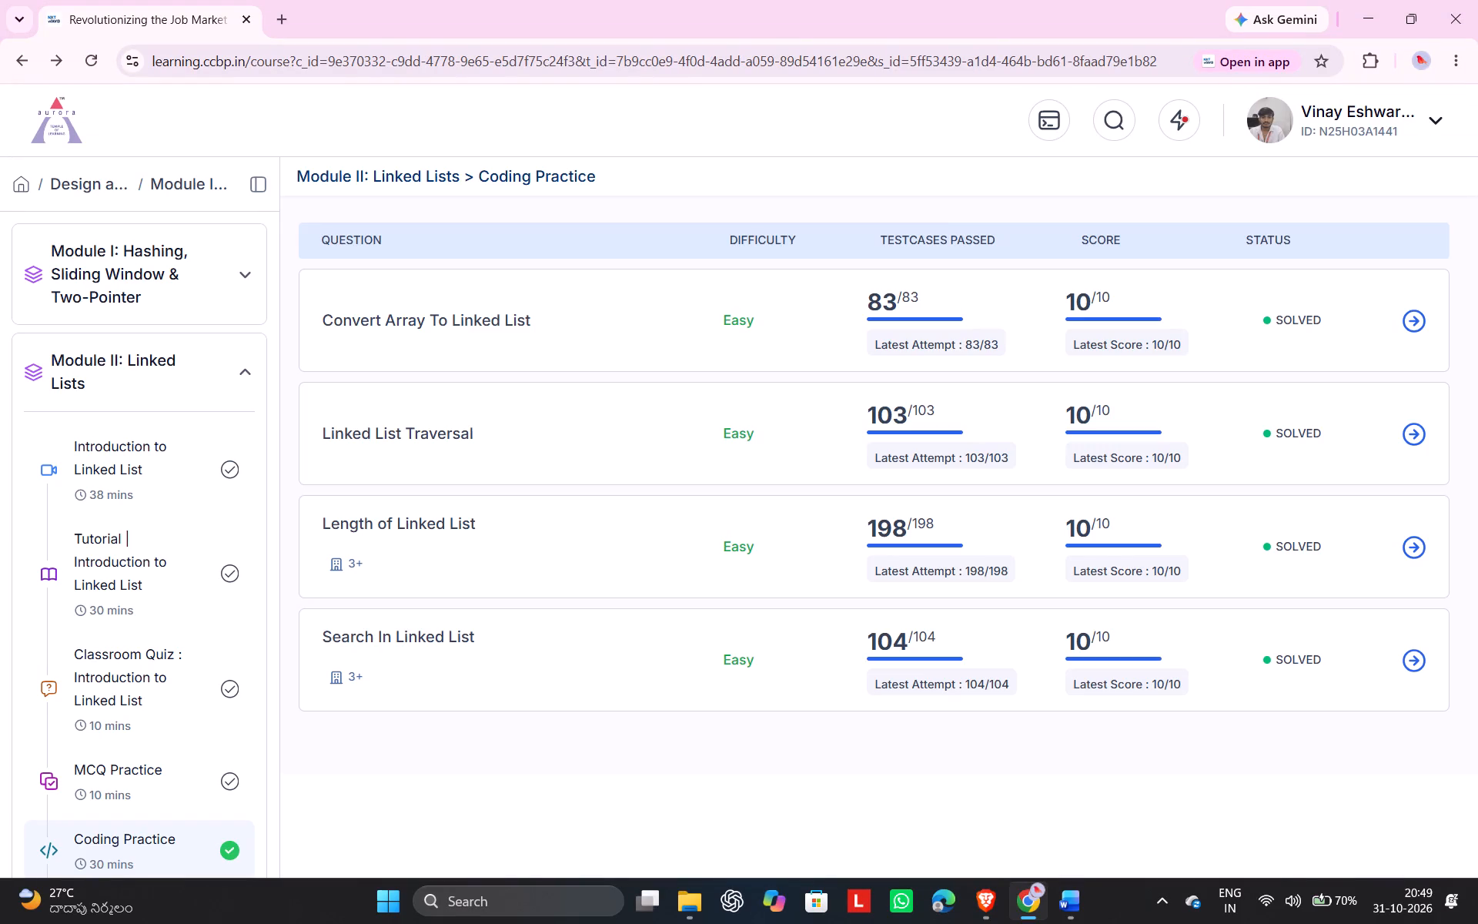
{"action": "scroll", "coordinate": [179, 675], "scroll_direction": "down", "scroll_amount": 4}
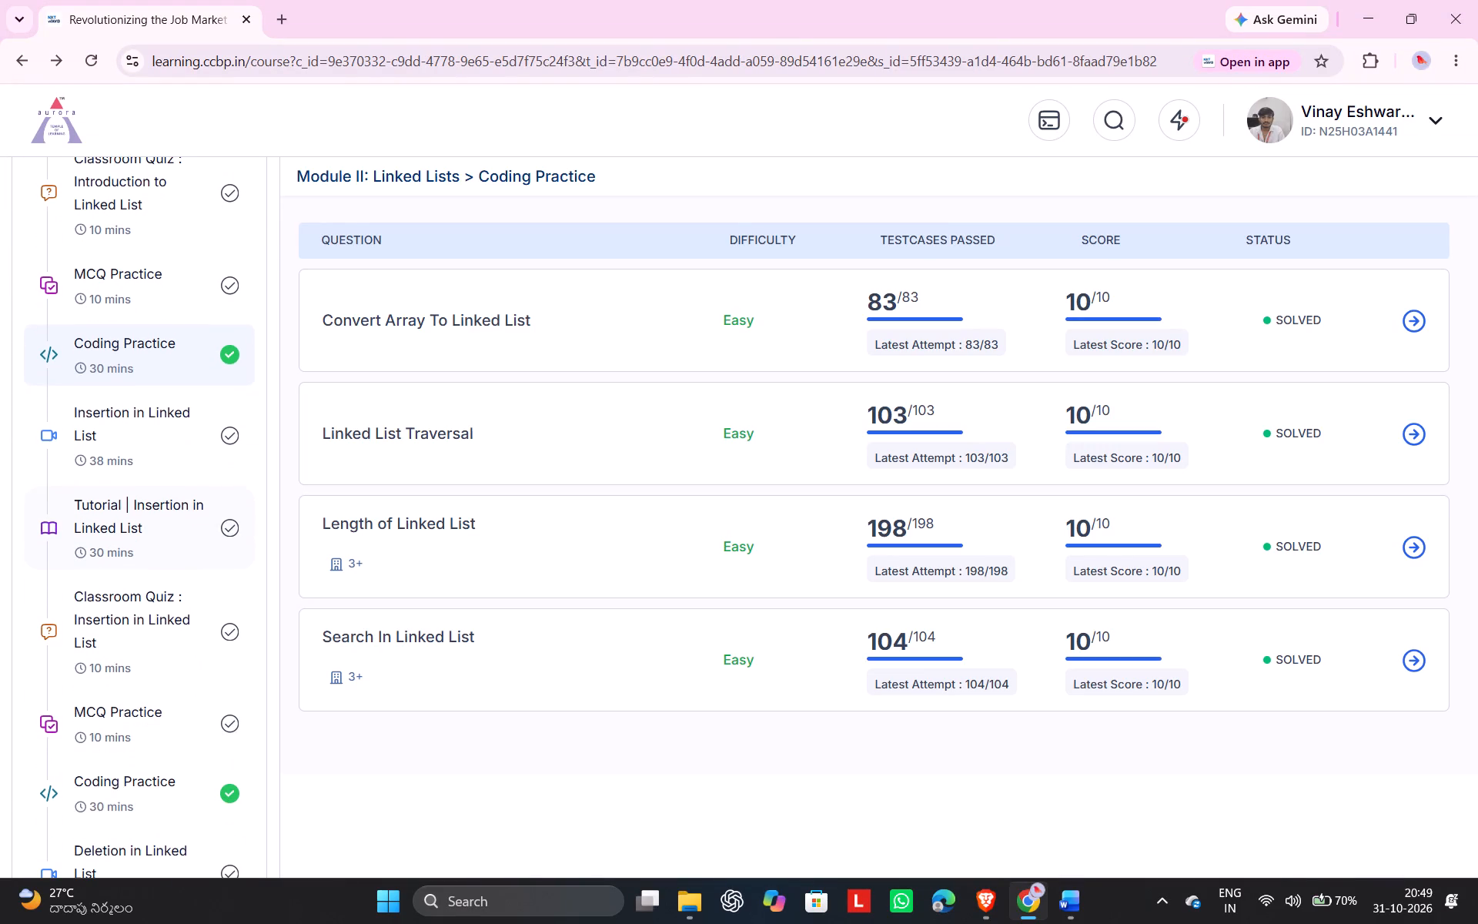
{"action": "left_click", "coordinate": [146, 793]}
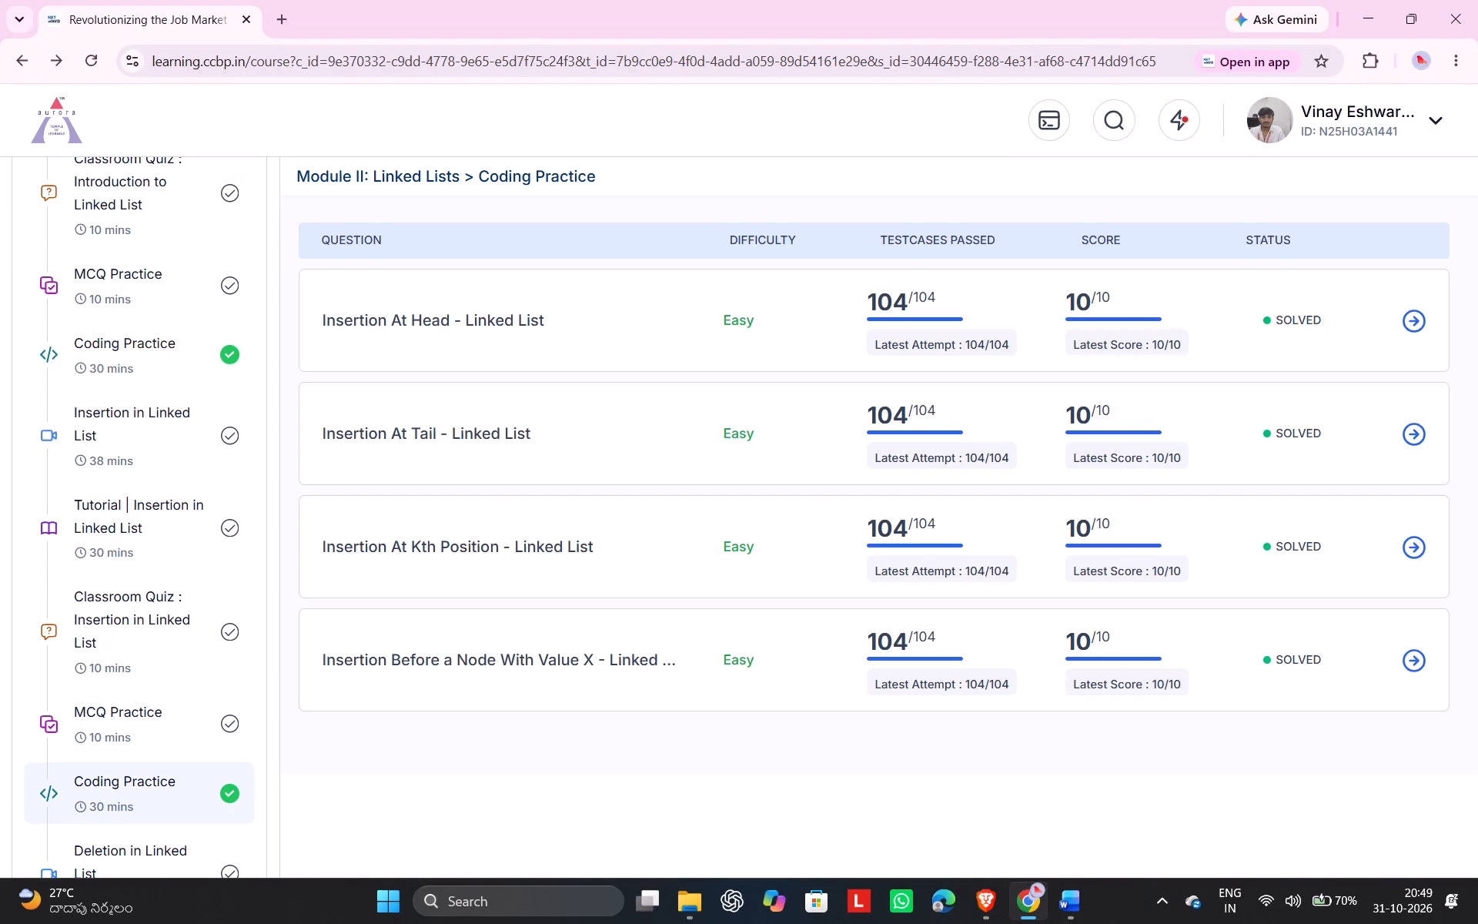
{"action": "left_click", "coordinate": [553, 330]}
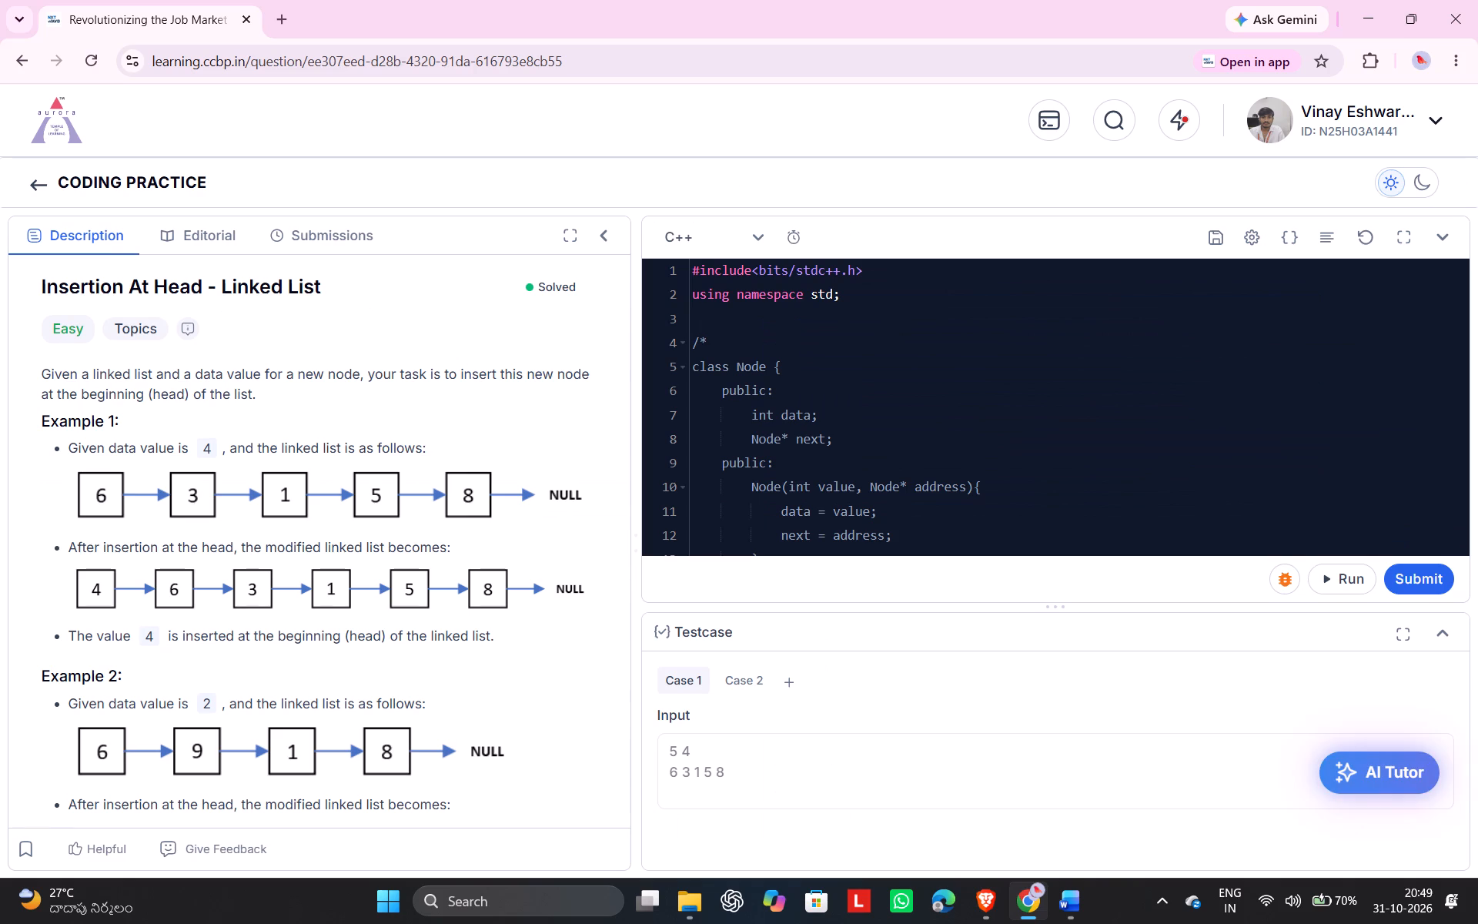
Run the Insertion At Head code and capture a full-screen screenshot of the question with its code and output.
{"action": "scroll", "coordinate": [988, 420], "scroll_direction": "down", "scroll_amount": 4}
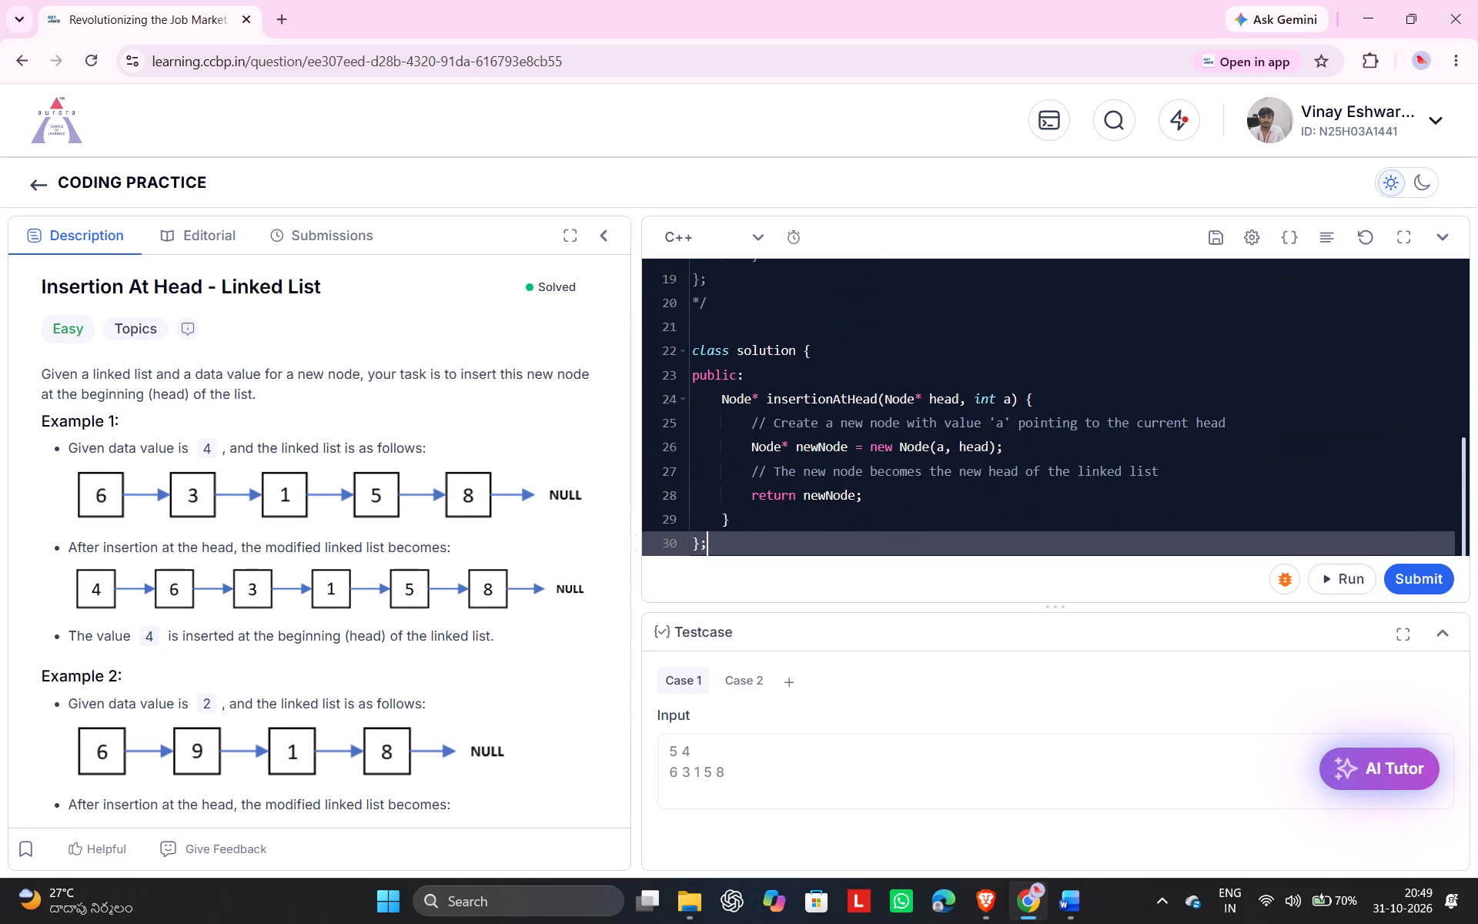
{"action": "scroll", "coordinate": [988, 420], "scroll_direction": "down", "scroll_amount": 2}
{"action": "left_click", "coordinate": [1336, 574]}
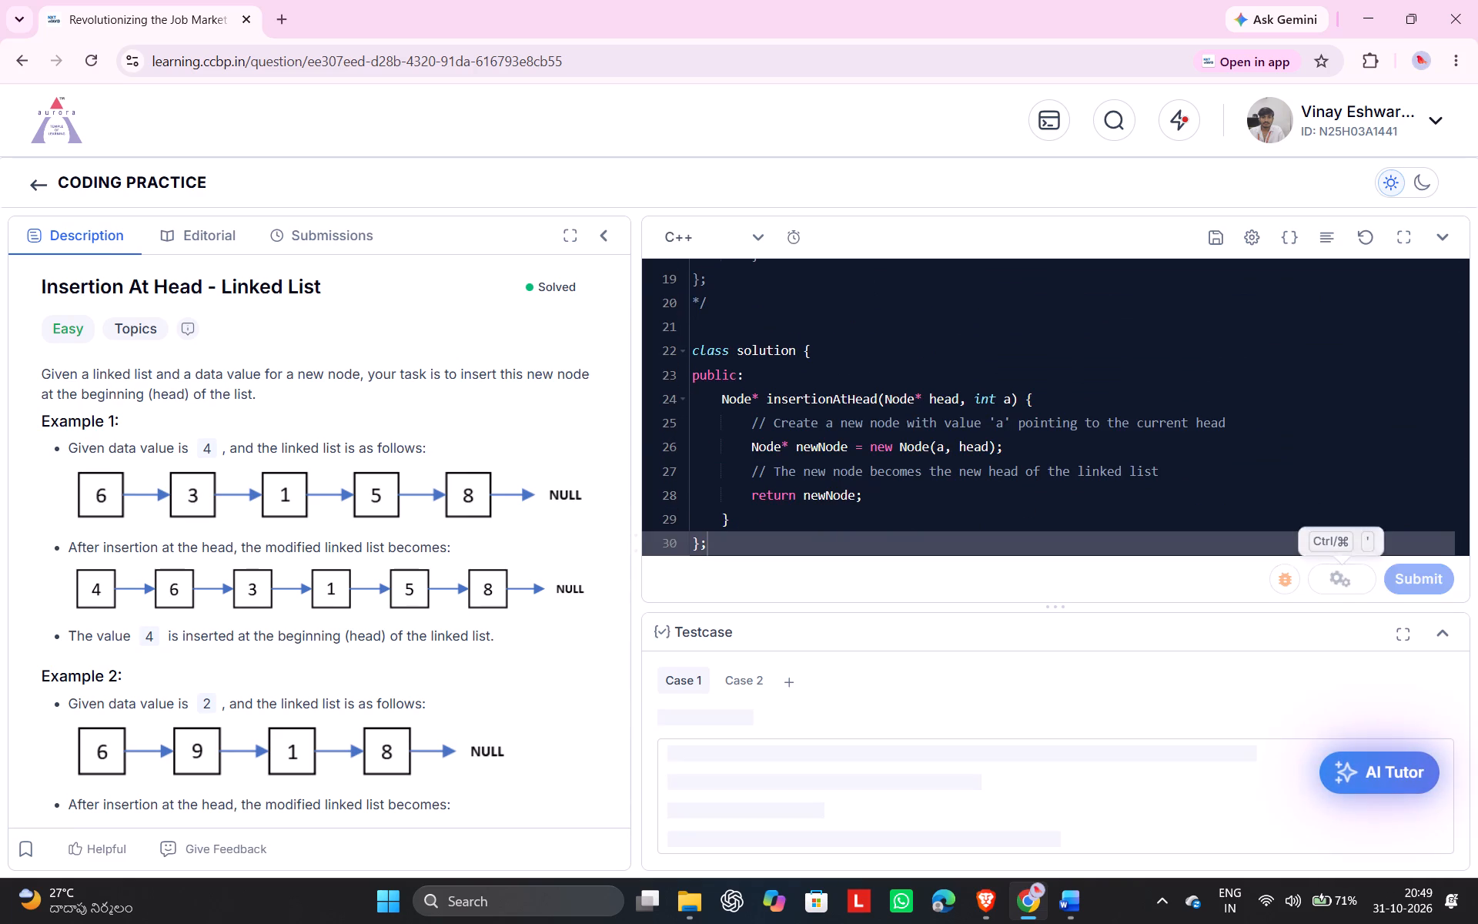
{"action": "scroll", "coordinate": [827, 818], "scroll_direction": "down", "scroll_amount": 1}
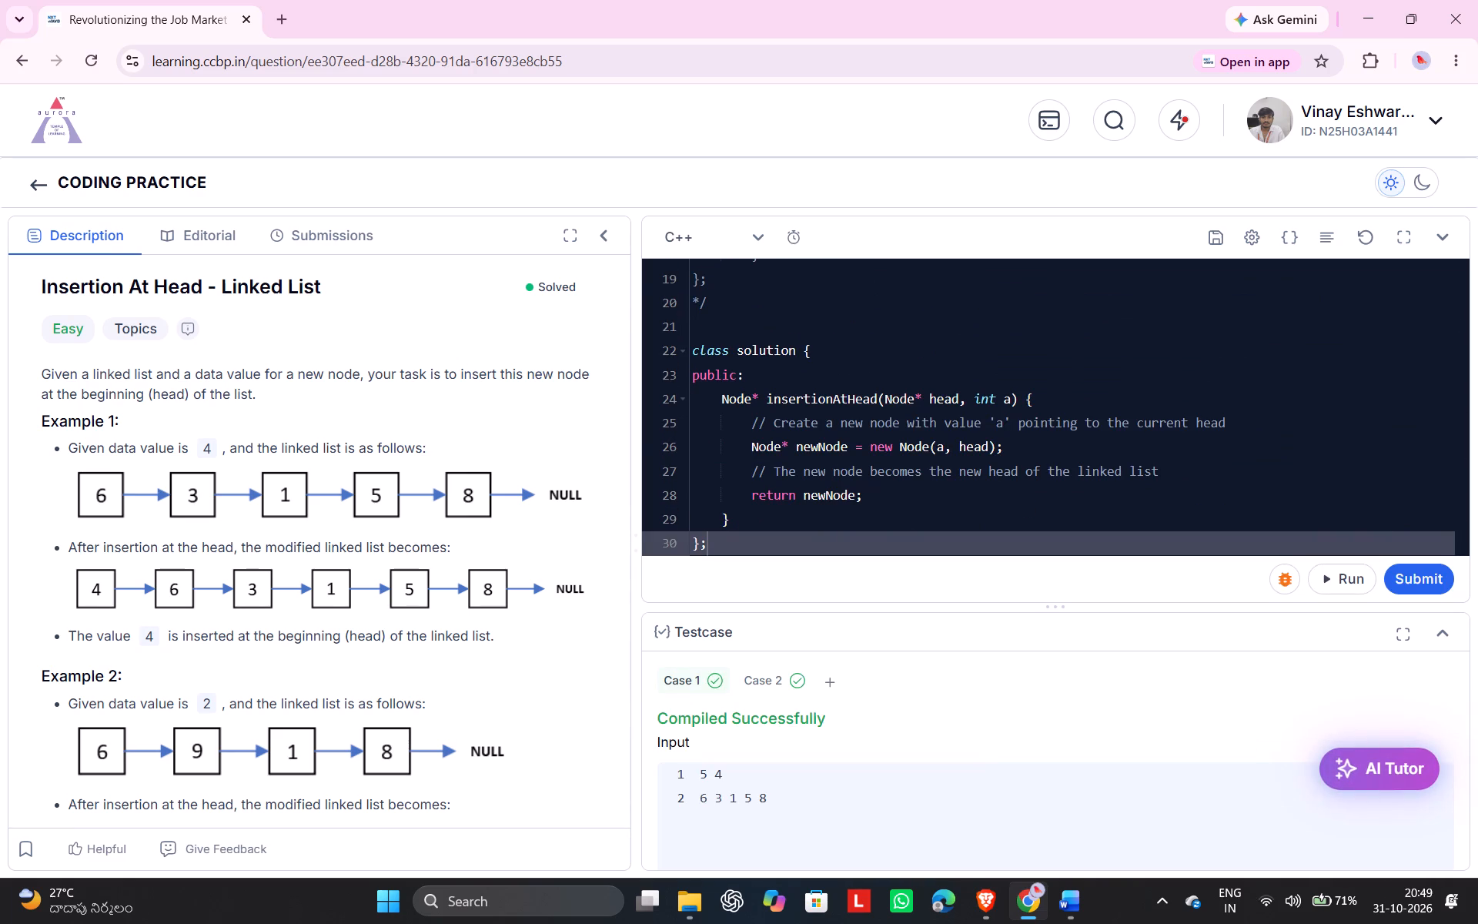
{"action": "scroll", "coordinate": [827, 818], "scroll_direction": "down", "scroll_amount": 1}
{"action": "key", "text": "shift+super+s"}
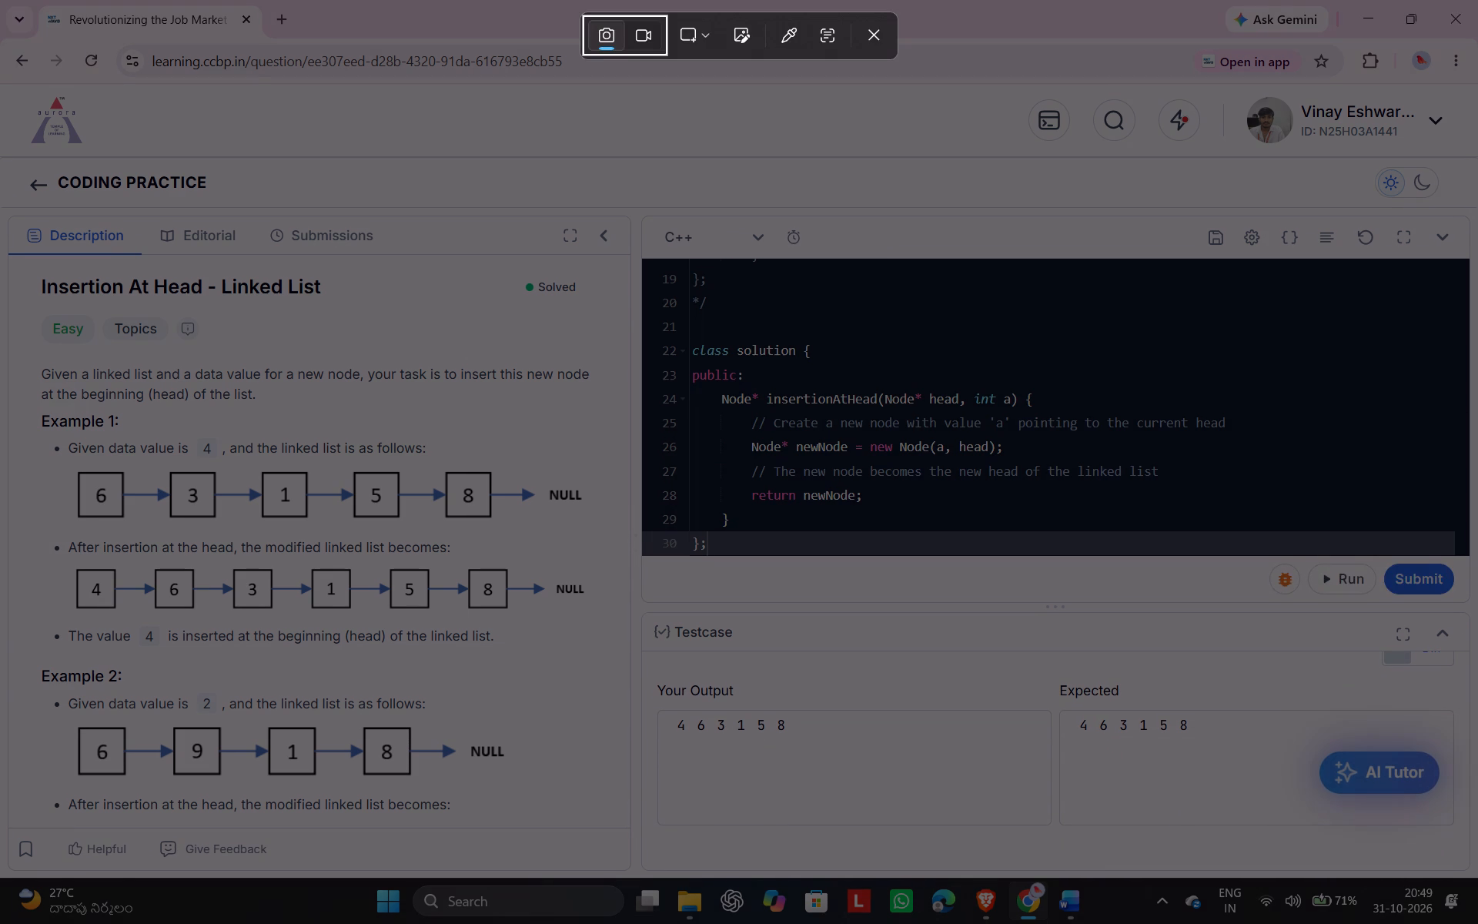
{"action": "left_click", "coordinate": [704, 34]}
{"action": "left_click", "coordinate": [711, 94]}
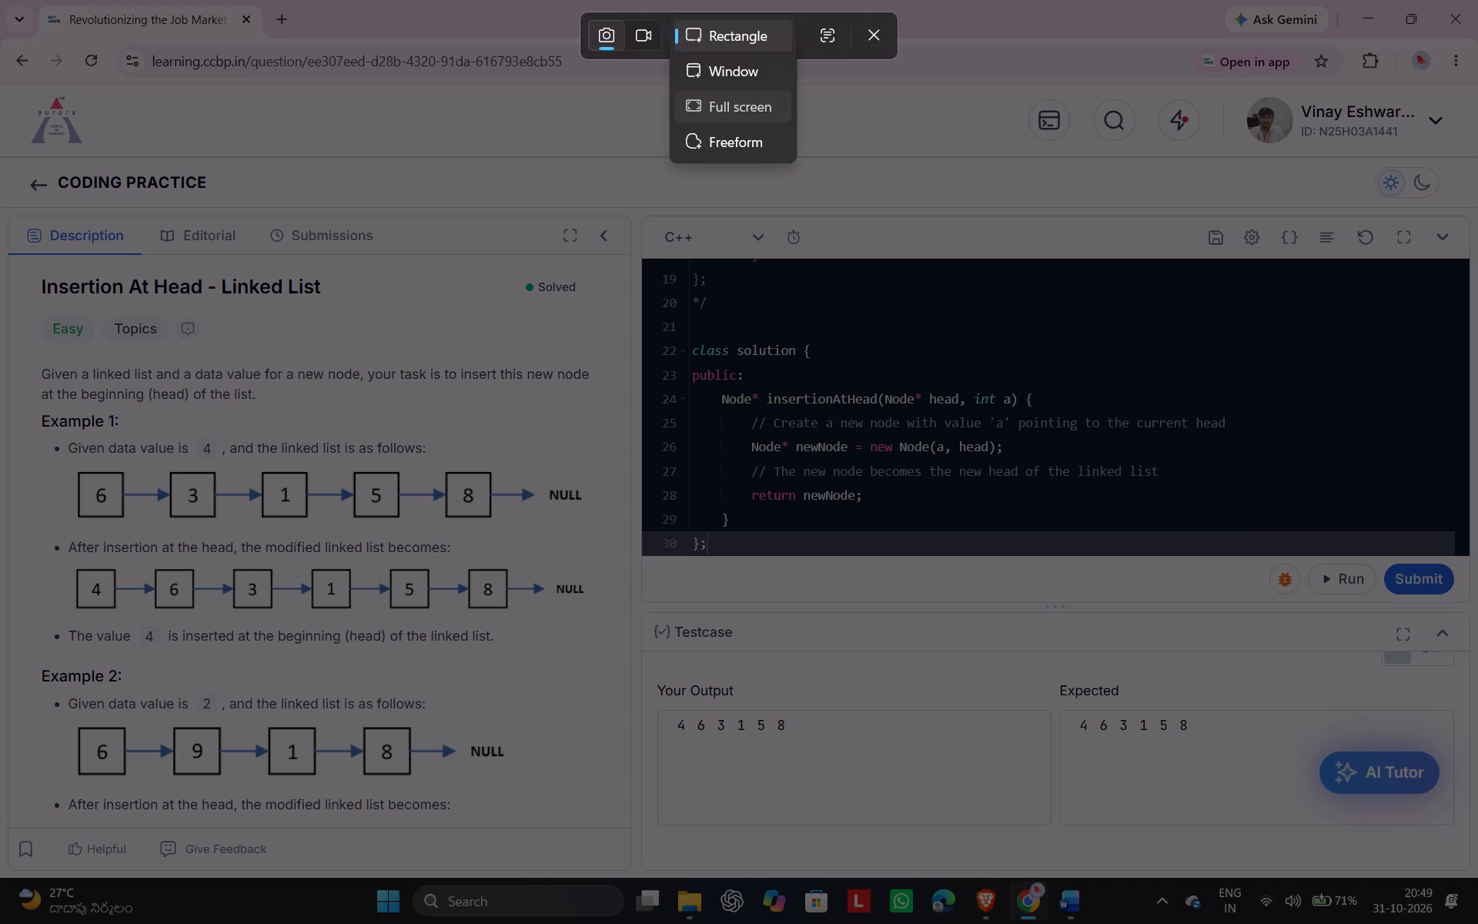
Switch to Word, paste the Insertion At Head screenshot at the end of the report and add a "CODE:" line below it.
{"action": "left_click", "coordinate": [1070, 900]}
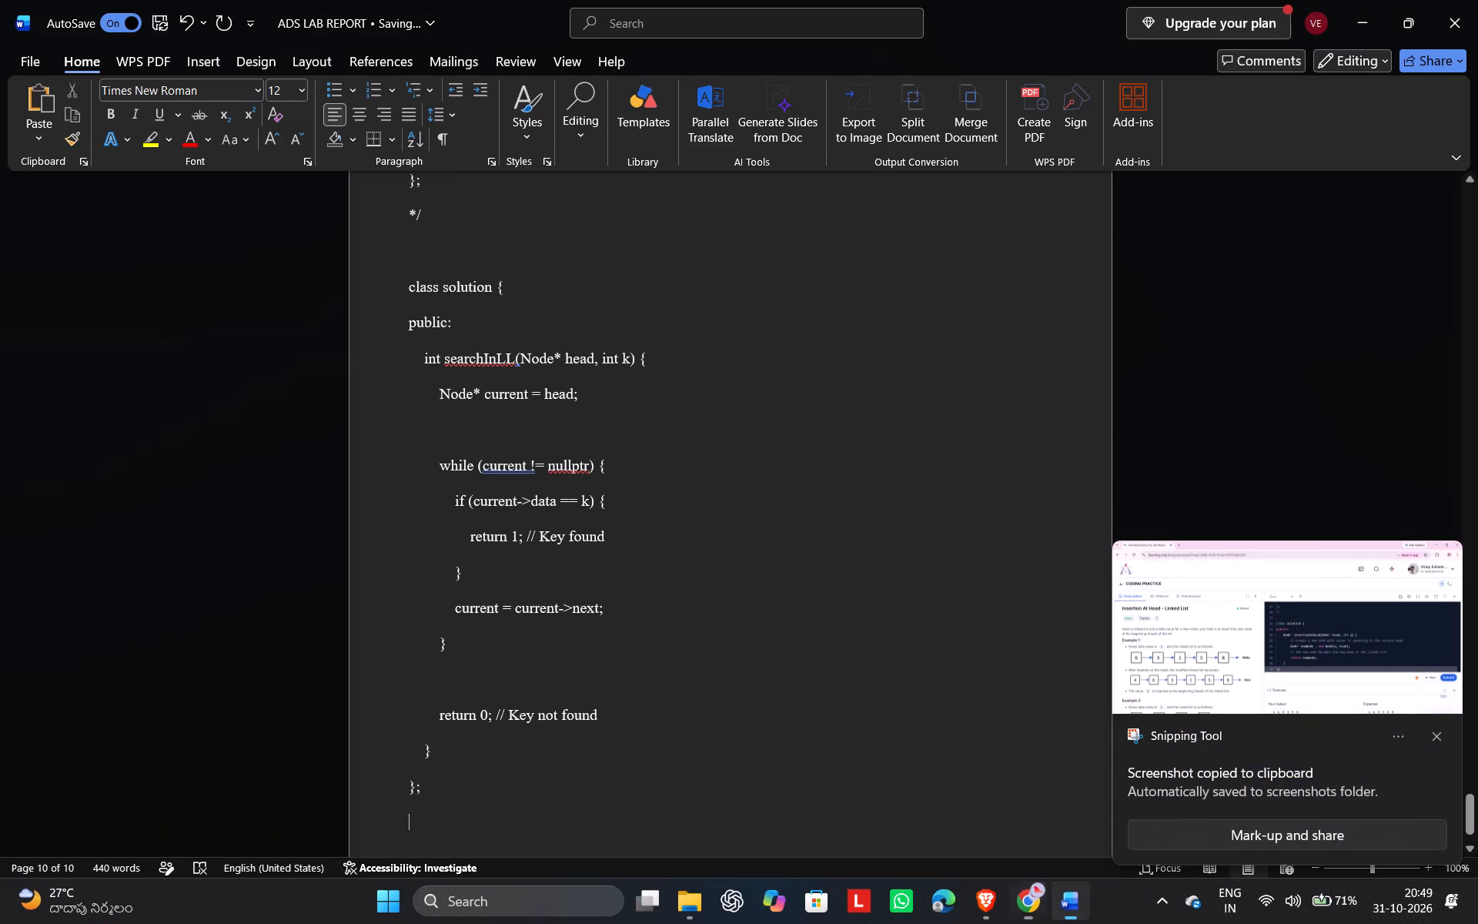
{"action": "key", "text": "ctrl+v"}
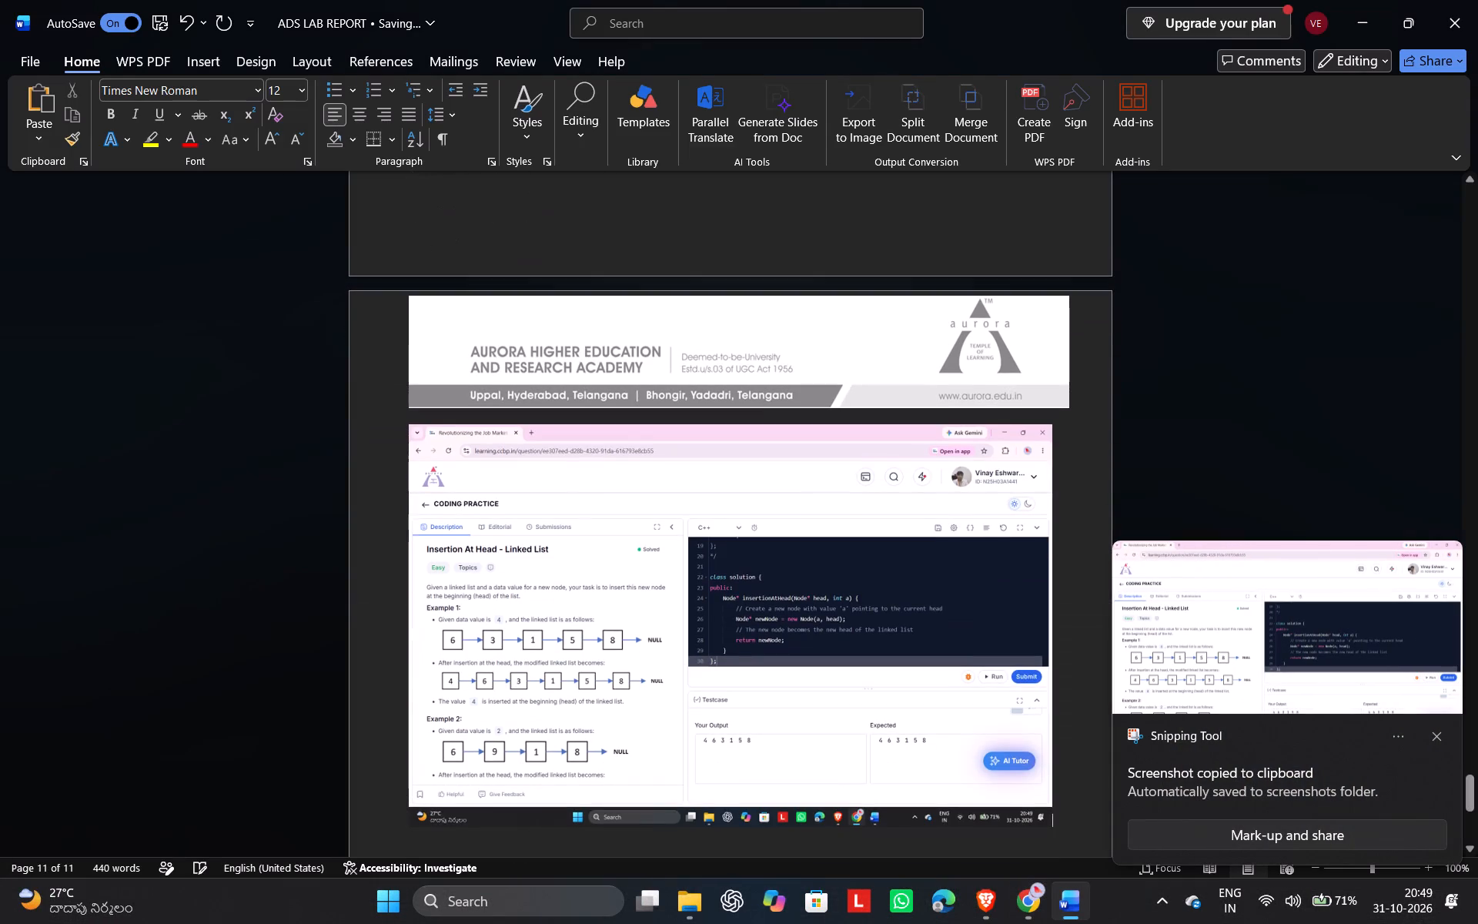
{"action": "key", "text": "Return"}
{"action": "type", "text": "CODE:"}
{"action": "key", "text": "shift+Return"}
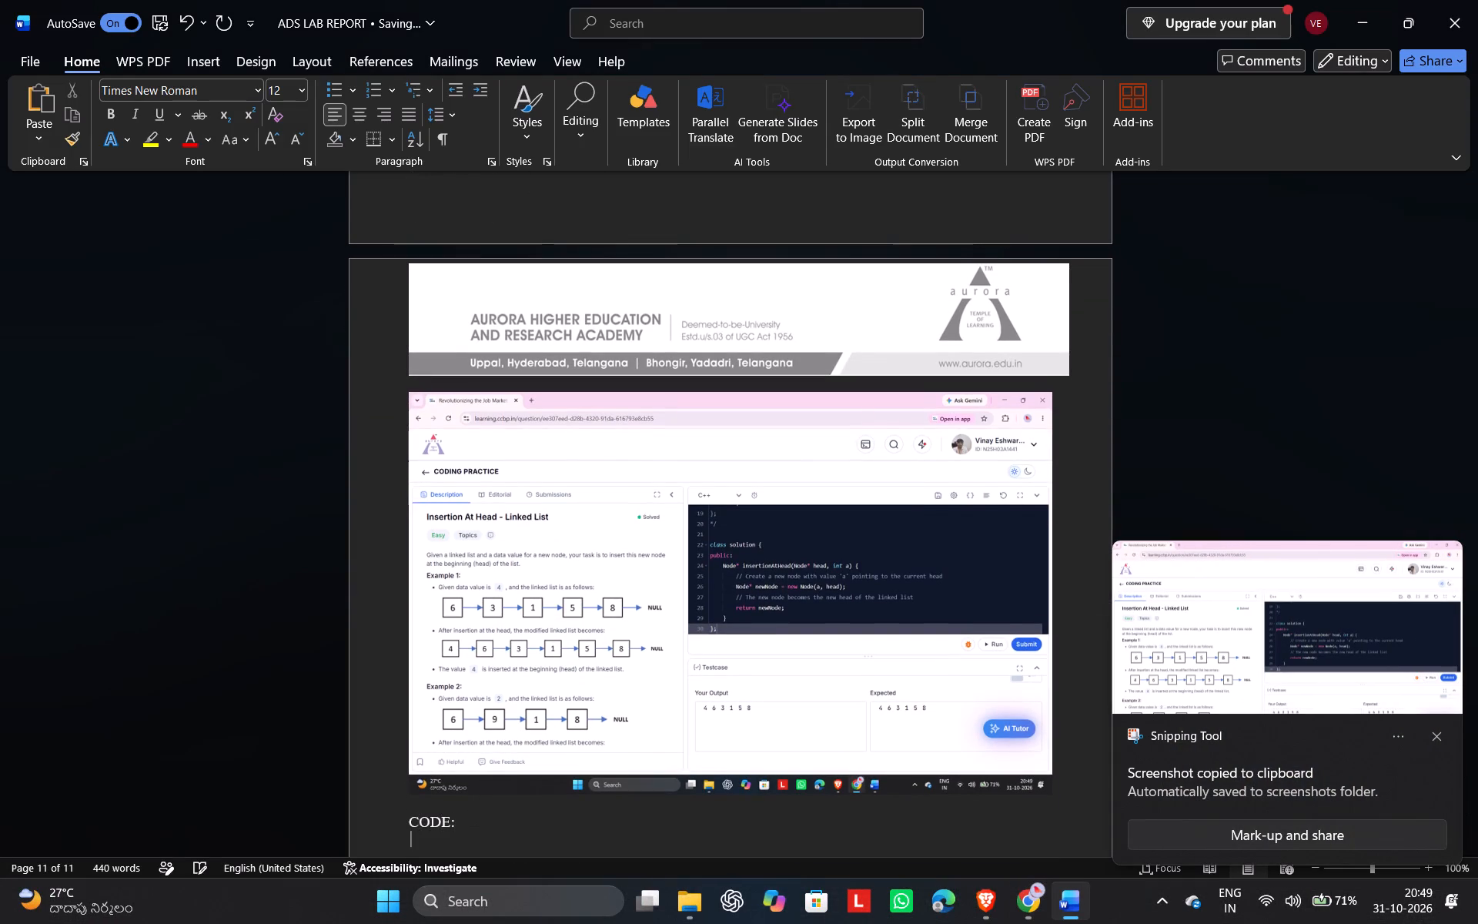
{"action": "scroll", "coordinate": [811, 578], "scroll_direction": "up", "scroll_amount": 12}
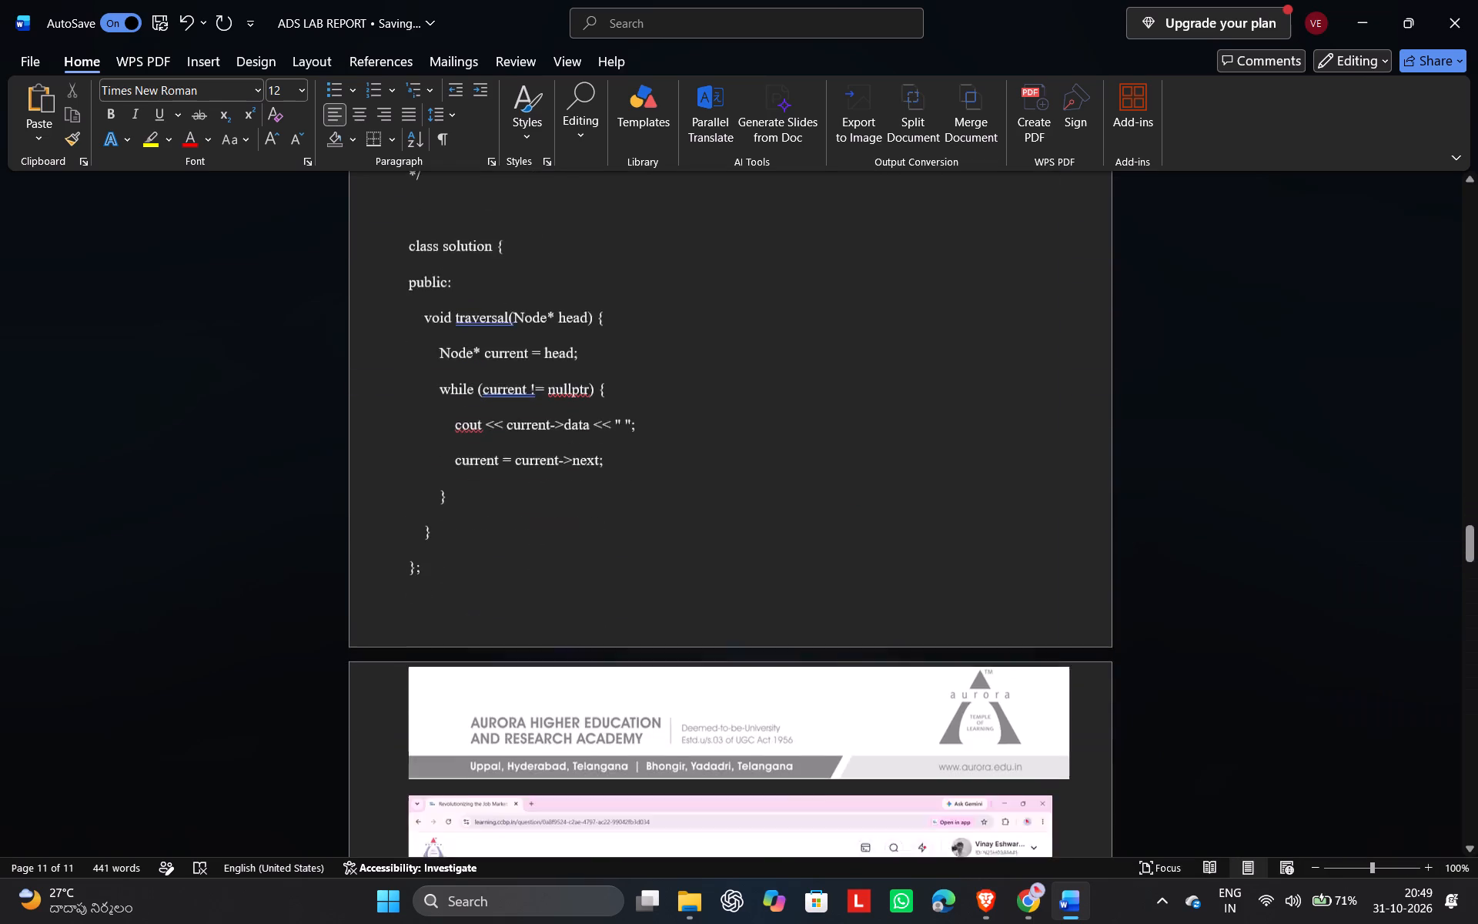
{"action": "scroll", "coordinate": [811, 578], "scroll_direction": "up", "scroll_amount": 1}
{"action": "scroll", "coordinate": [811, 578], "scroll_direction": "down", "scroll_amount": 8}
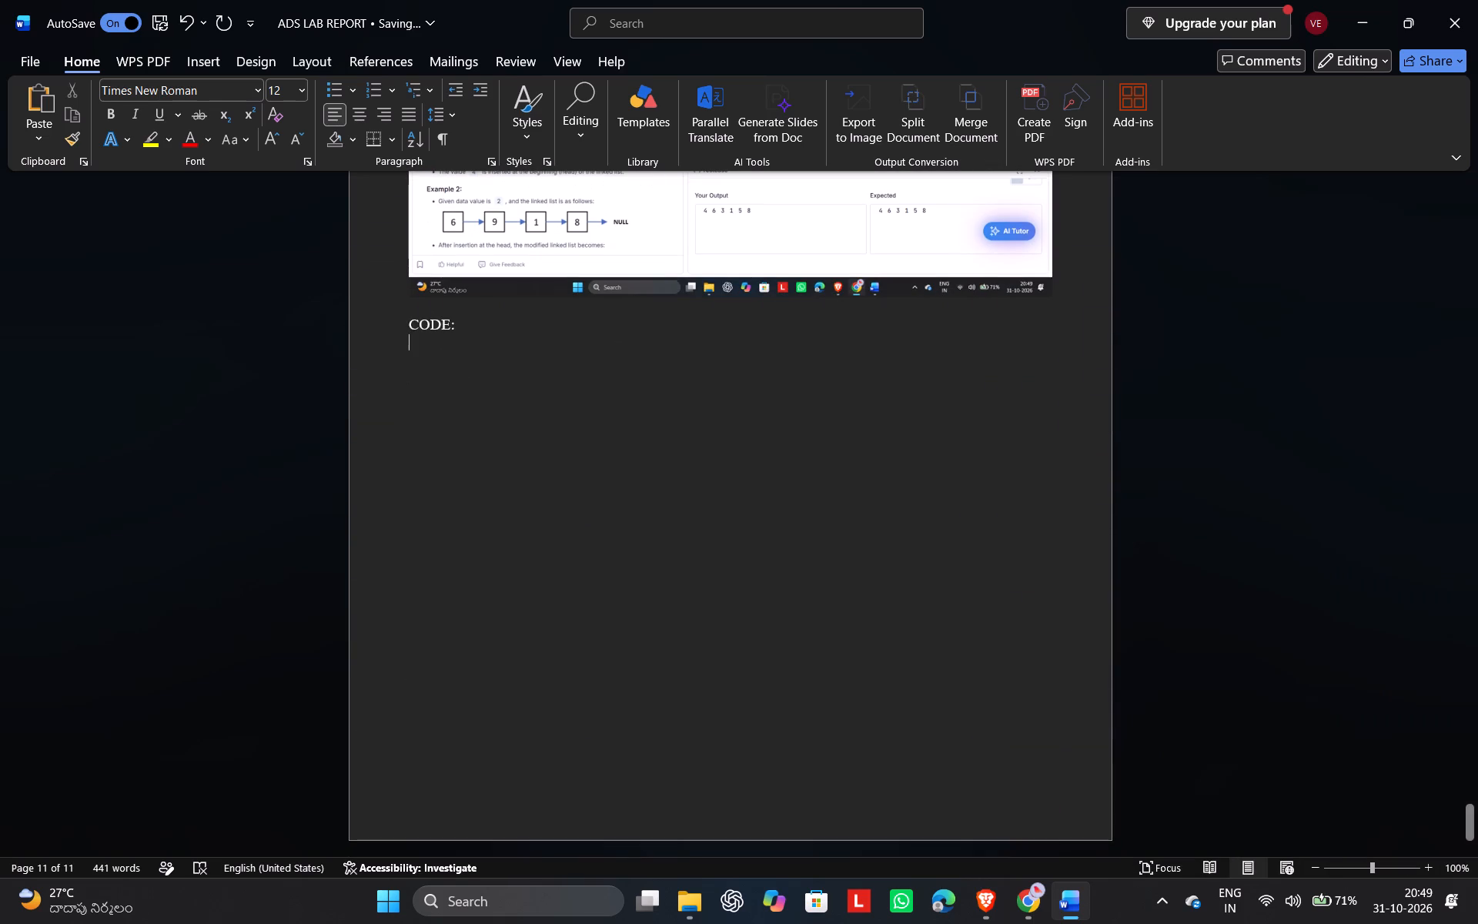
Copy the entire Insertion At Head code from Chrome into the Word report under "CODE:" and add a new line after it.
{"action": "left_click", "coordinate": [1020, 903]}
{"action": "left_click", "coordinate": [1012, 492]}
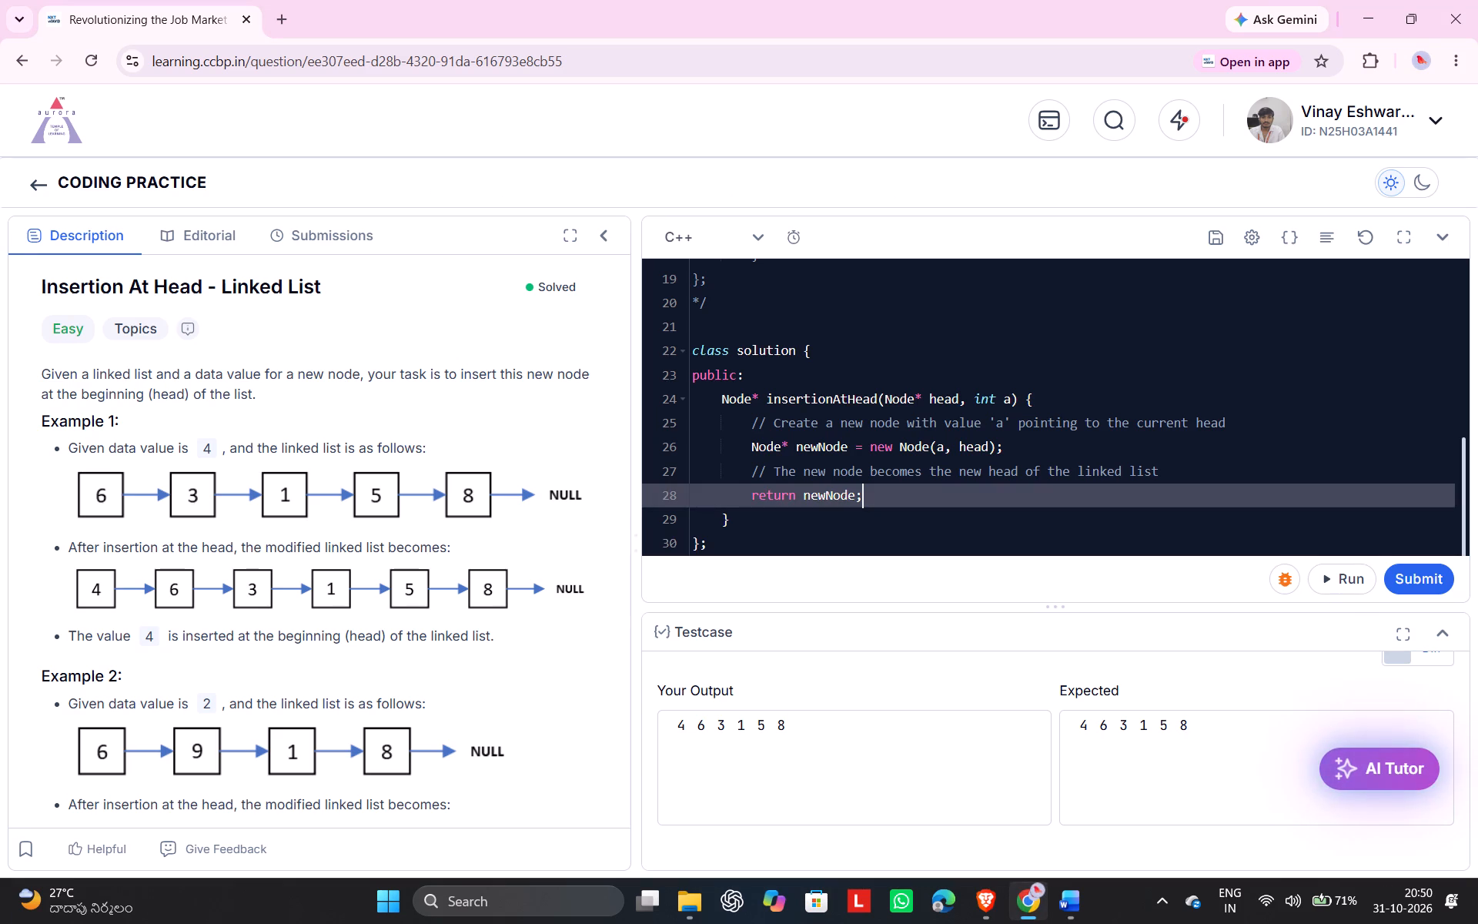
{"action": "key", "text": "ctrl+a"}
{"action": "key", "text": "ctrl+c"}
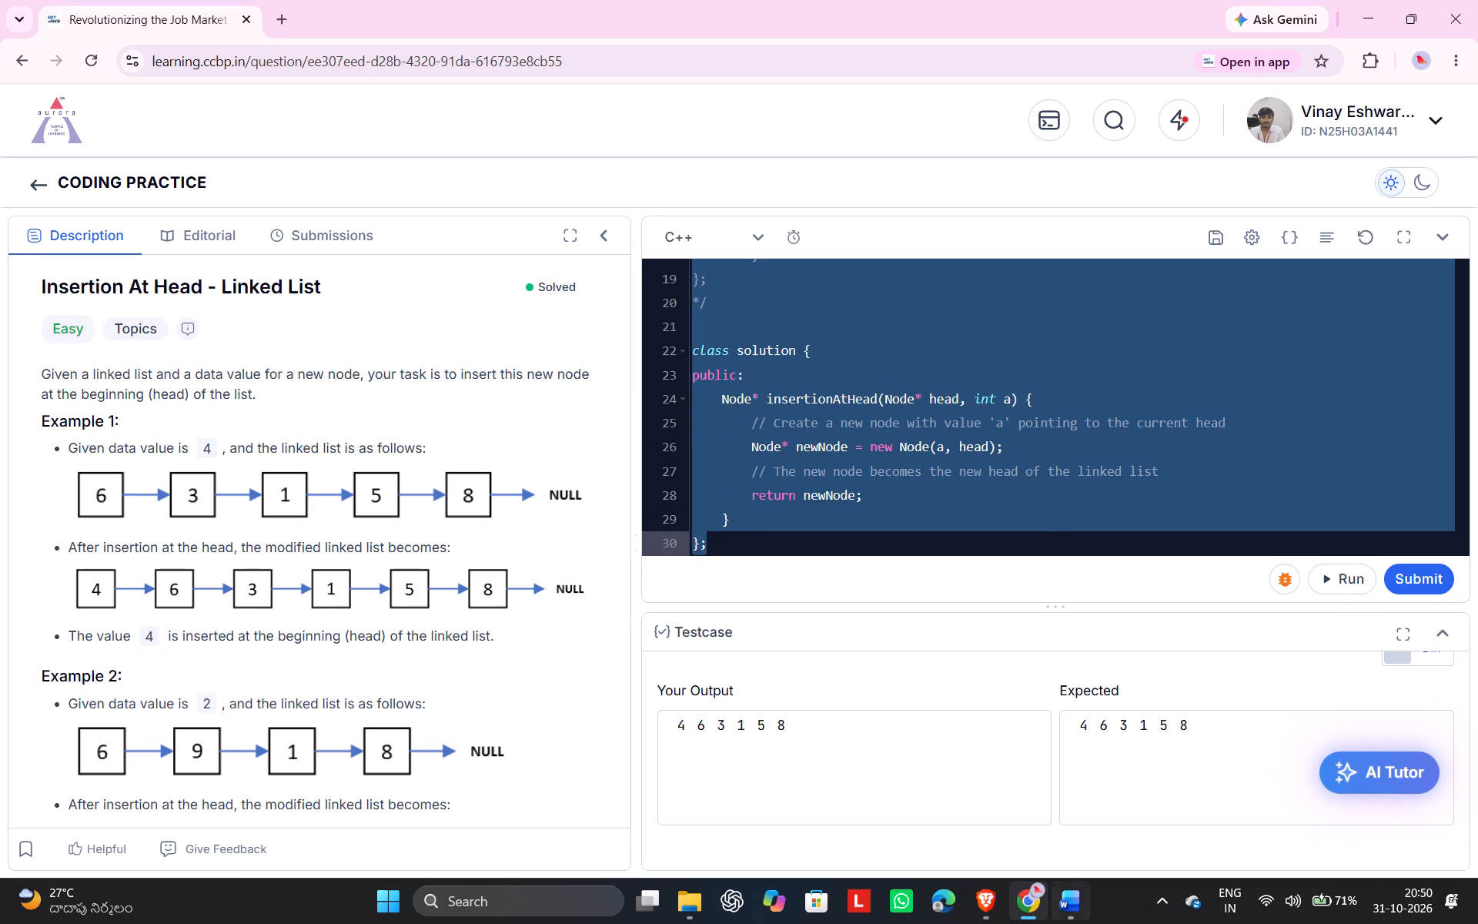
{"action": "left_click", "coordinate": [1062, 910]}
{"action": "key", "text": "ctrl+v"}
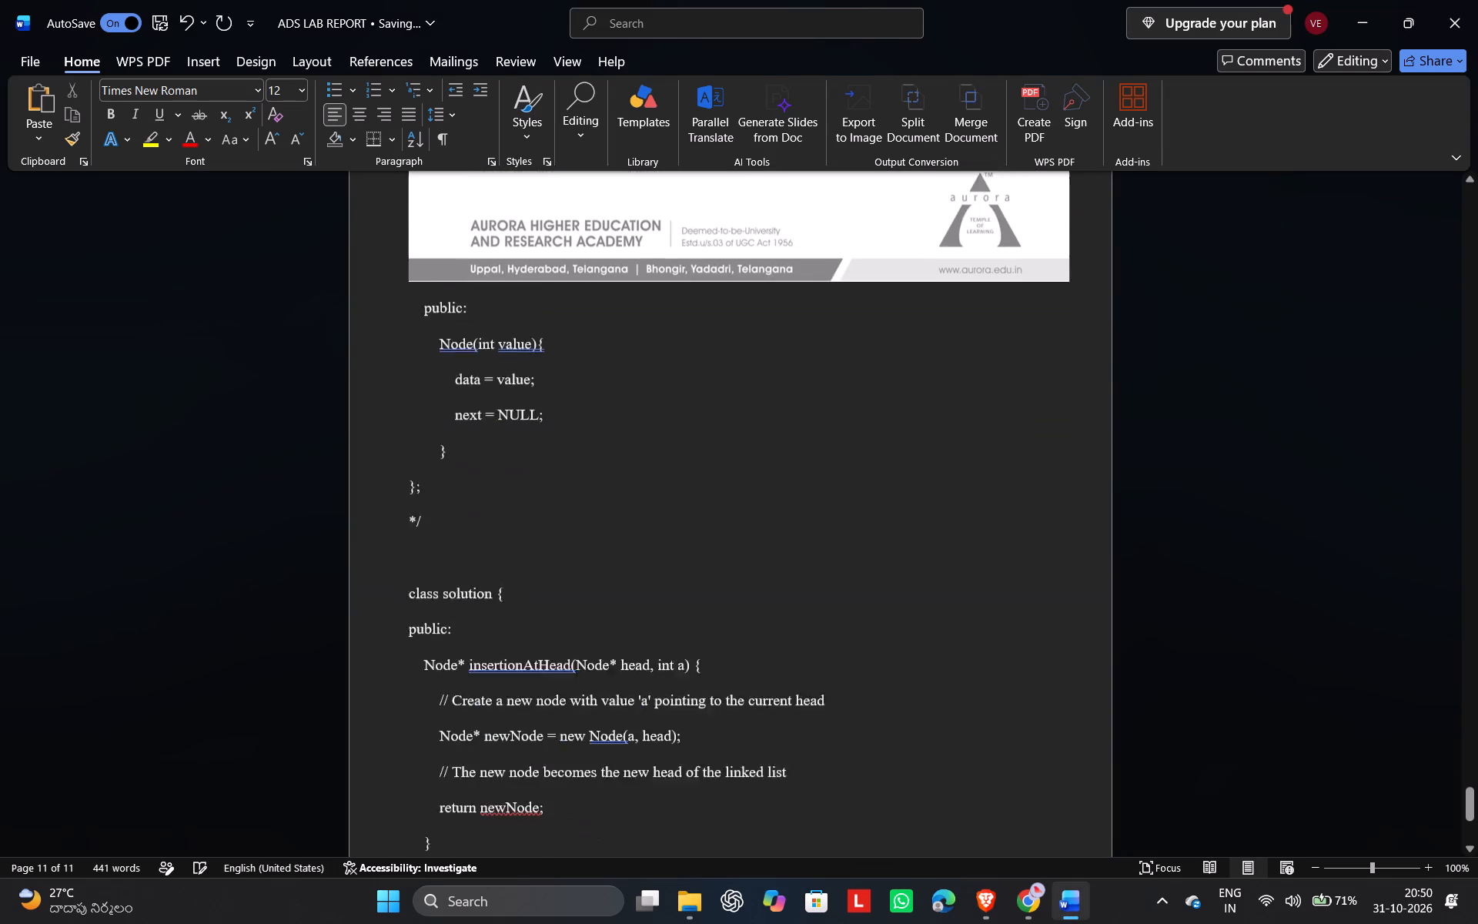
{"action": "key", "text": "Return"}
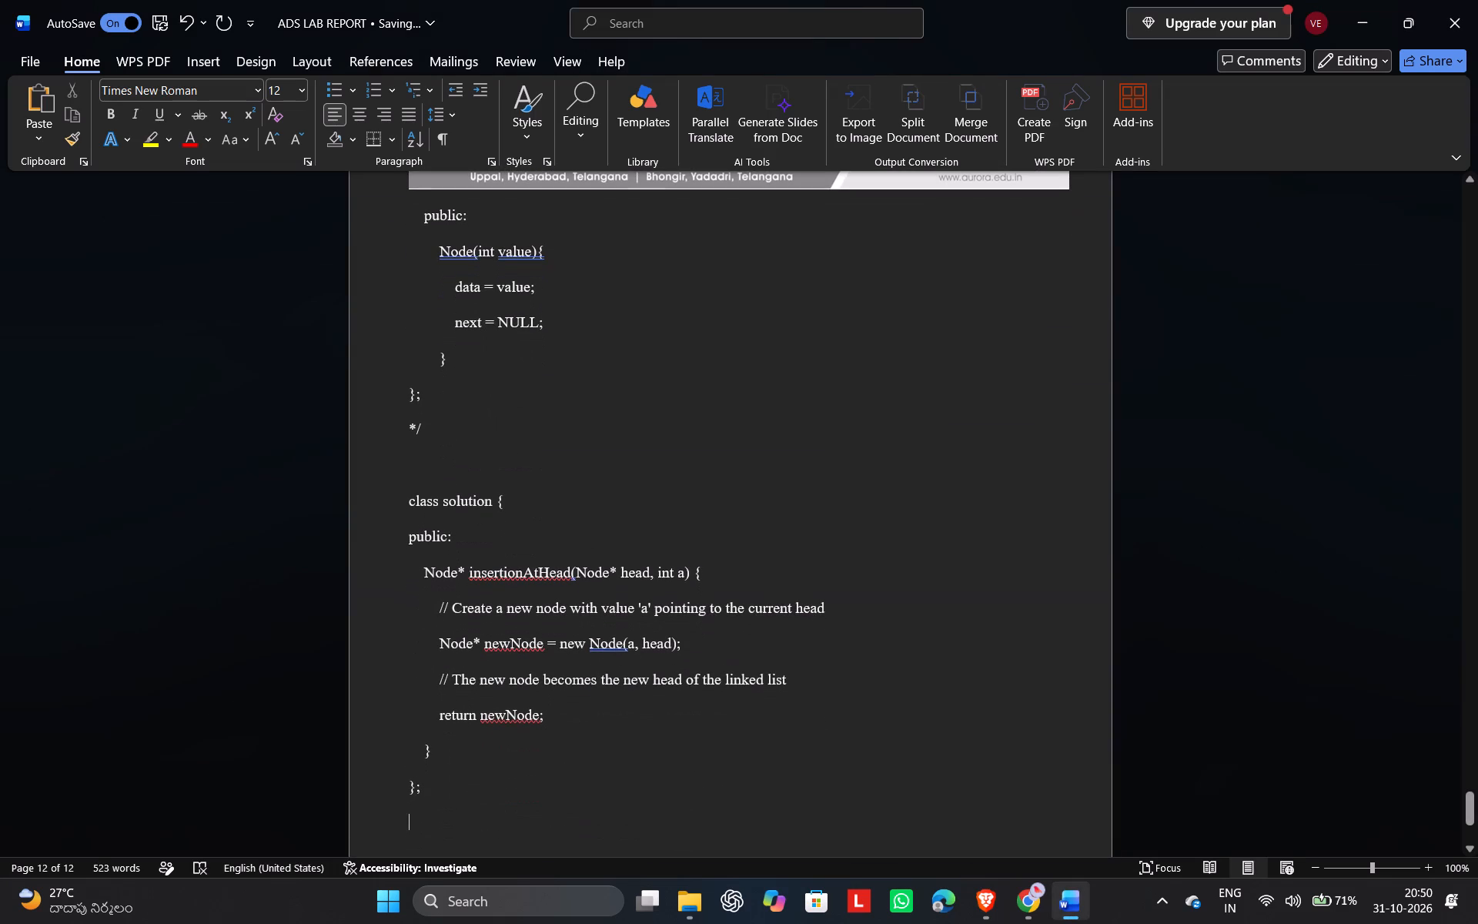
Switch to Chrome, return to the question list and open the Insertion At Tail - Linked List question.
{"action": "left_click", "coordinate": [1022, 895]}
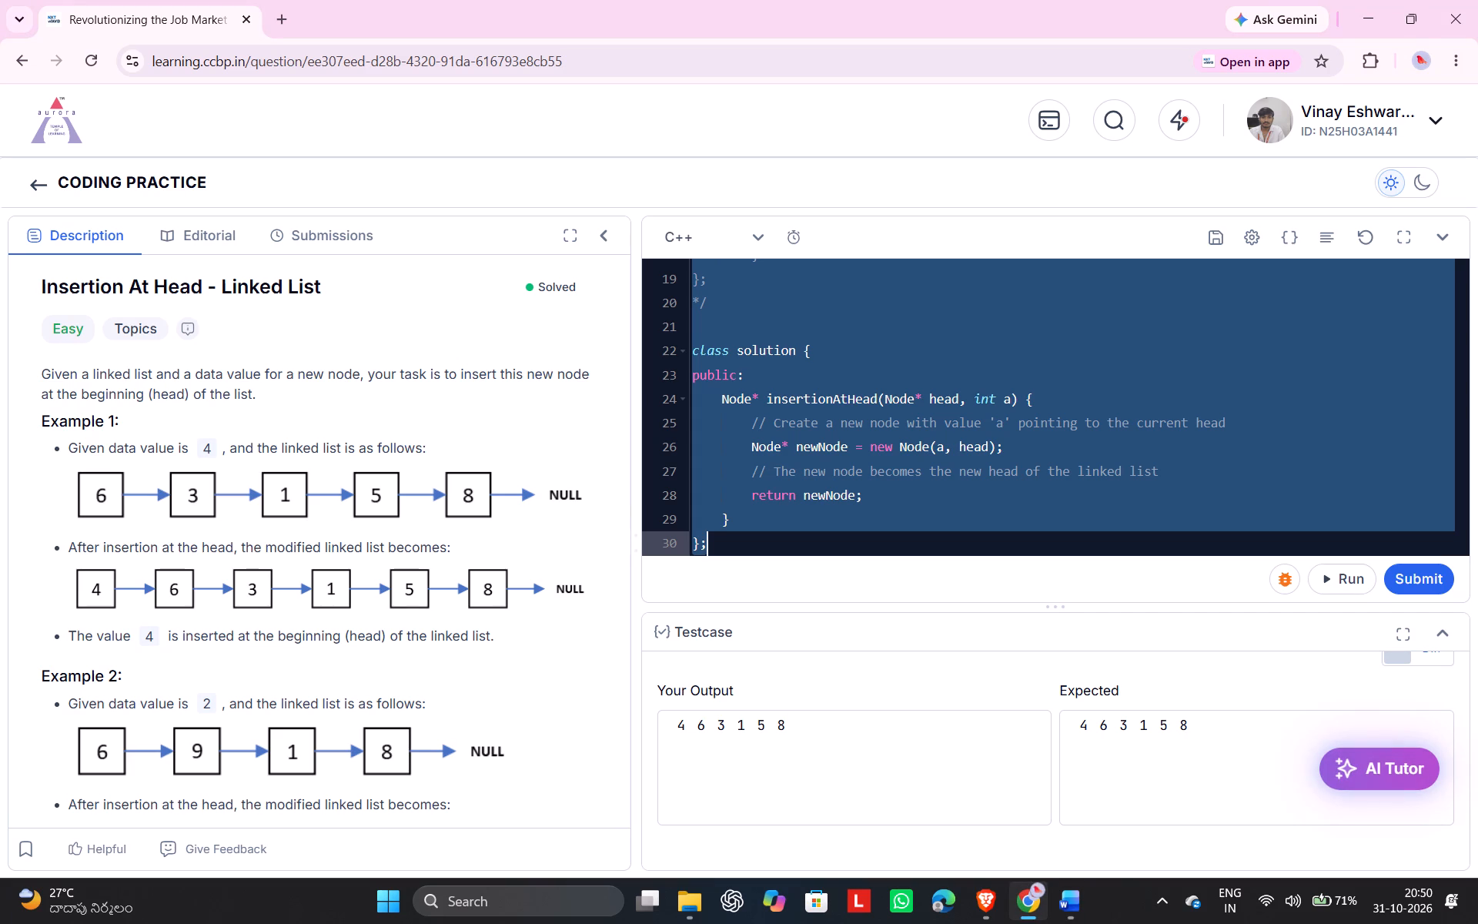
{"action": "left_click", "coordinate": [43, 184]}
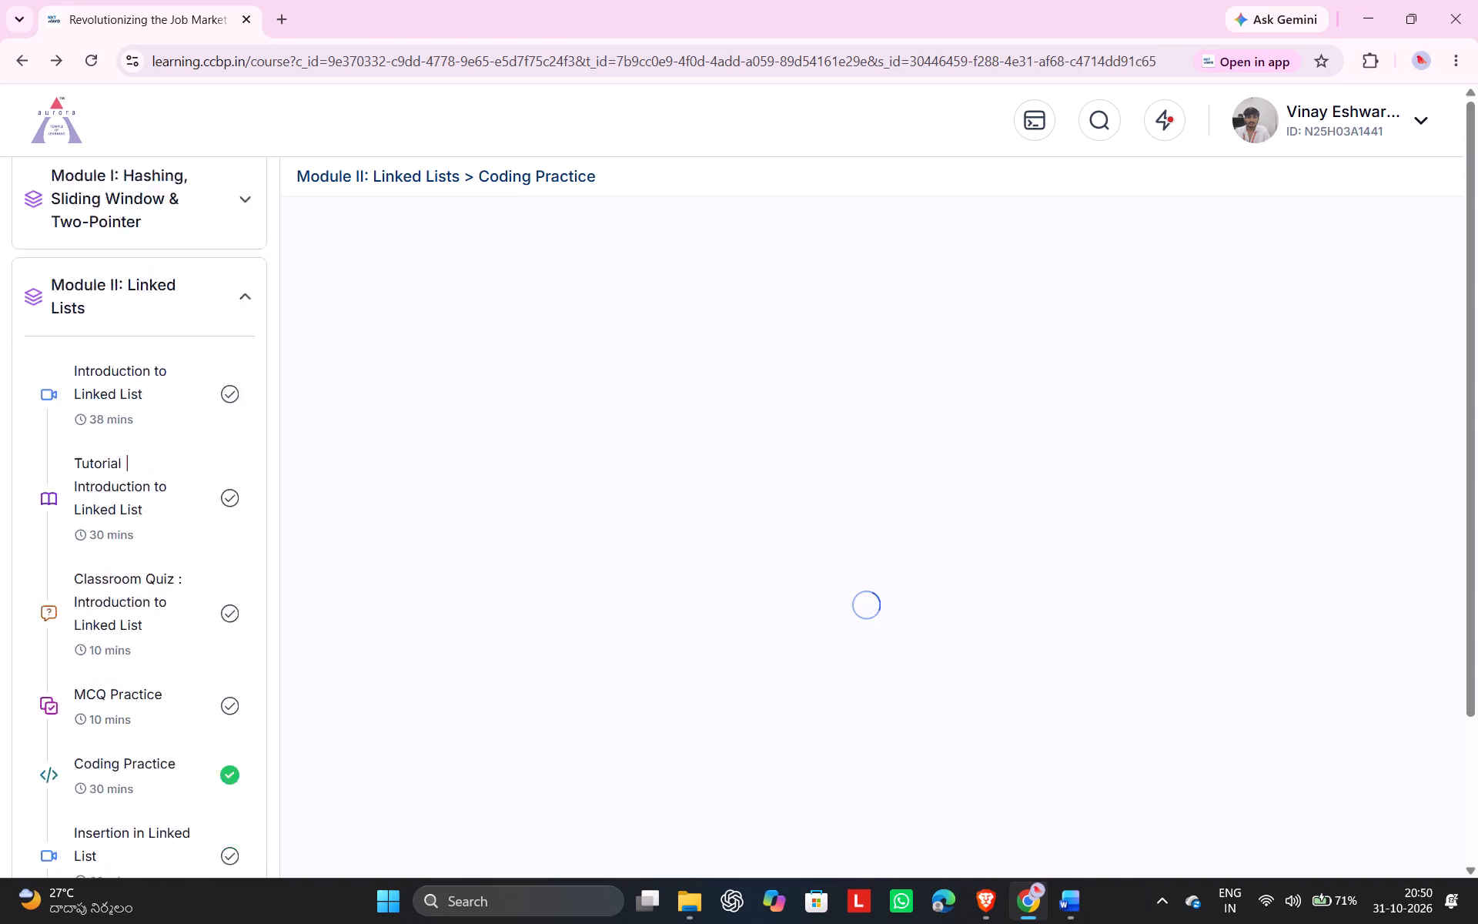
{"action": "left_click", "coordinate": [523, 461]}
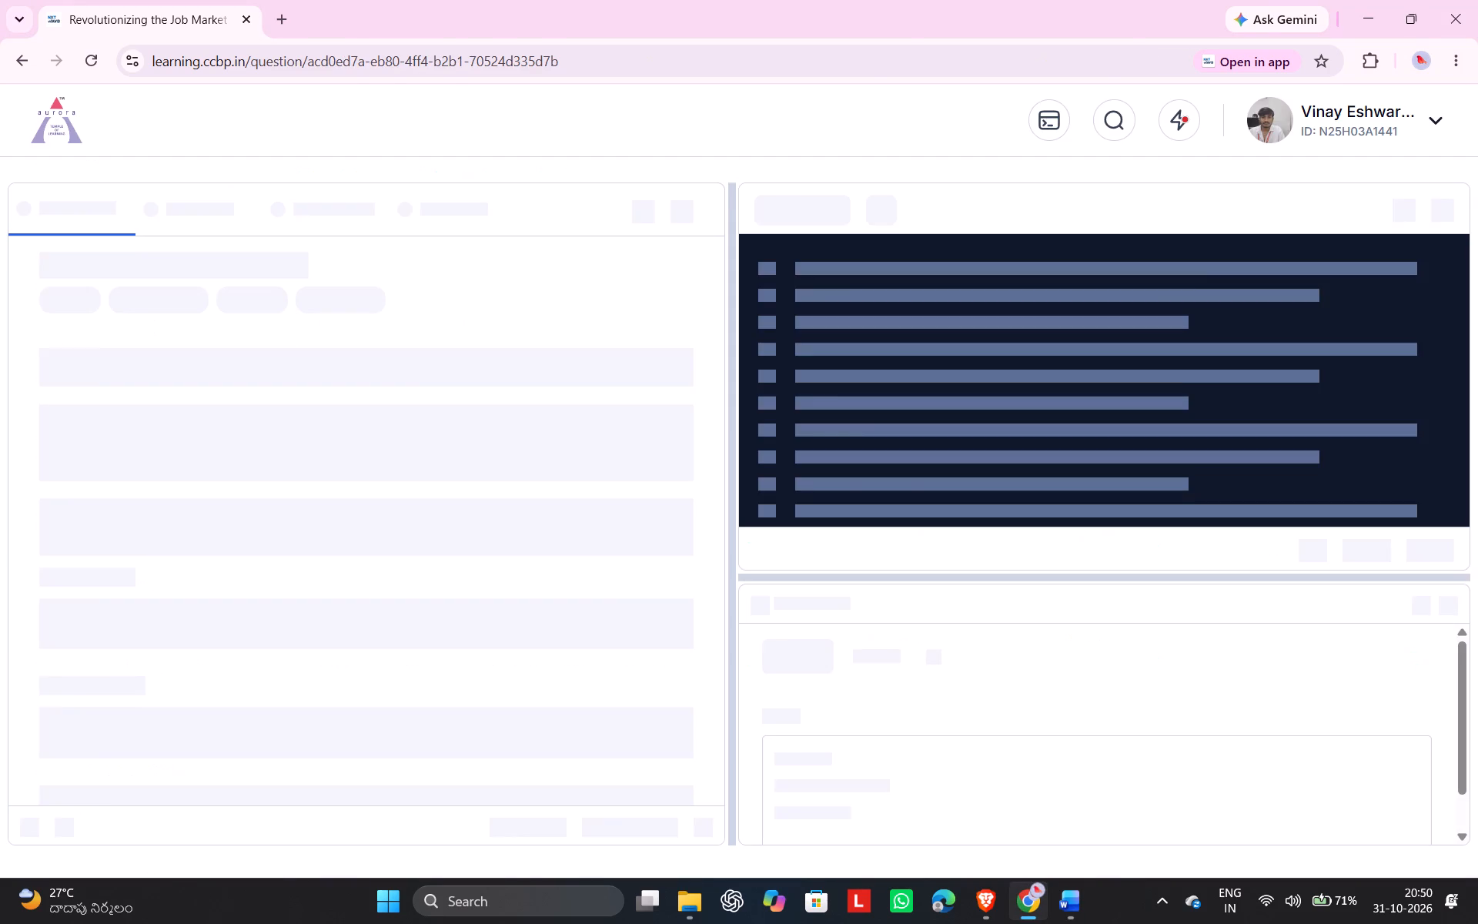
Run the Insertion At Tail code and capture a full-screen screenshot of the question with its code and output.
{"action": "scroll", "coordinate": [1019, 410], "scroll_direction": "down", "scroll_amount": 5}
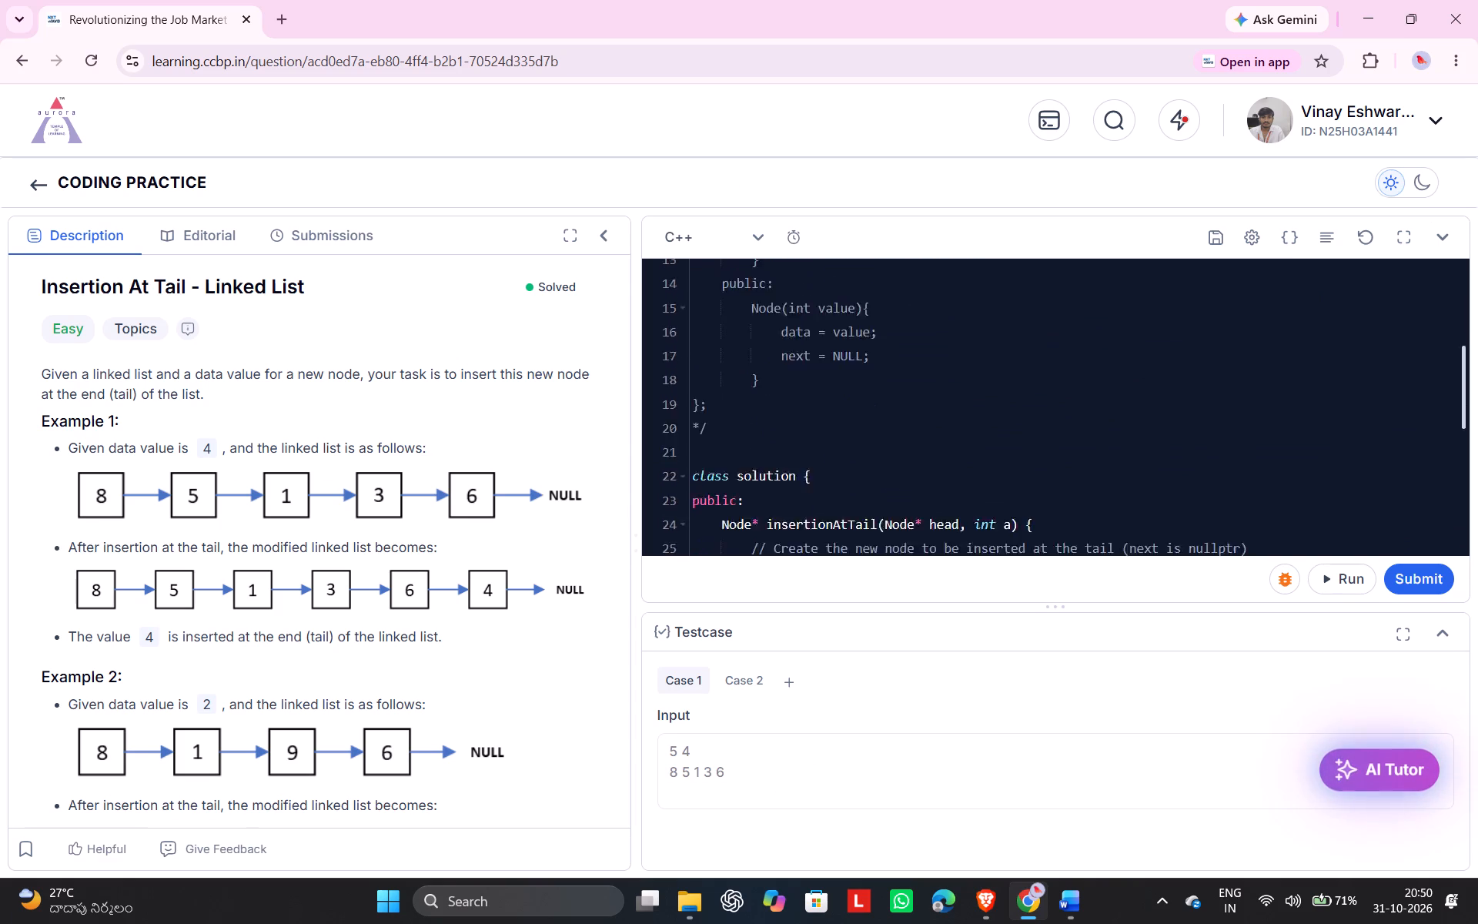
{"action": "scroll", "coordinate": [1019, 410], "scroll_direction": "down", "scroll_amount": 2}
{"action": "scroll", "coordinate": [1019, 410], "scroll_direction": "up", "scroll_amount": 2}
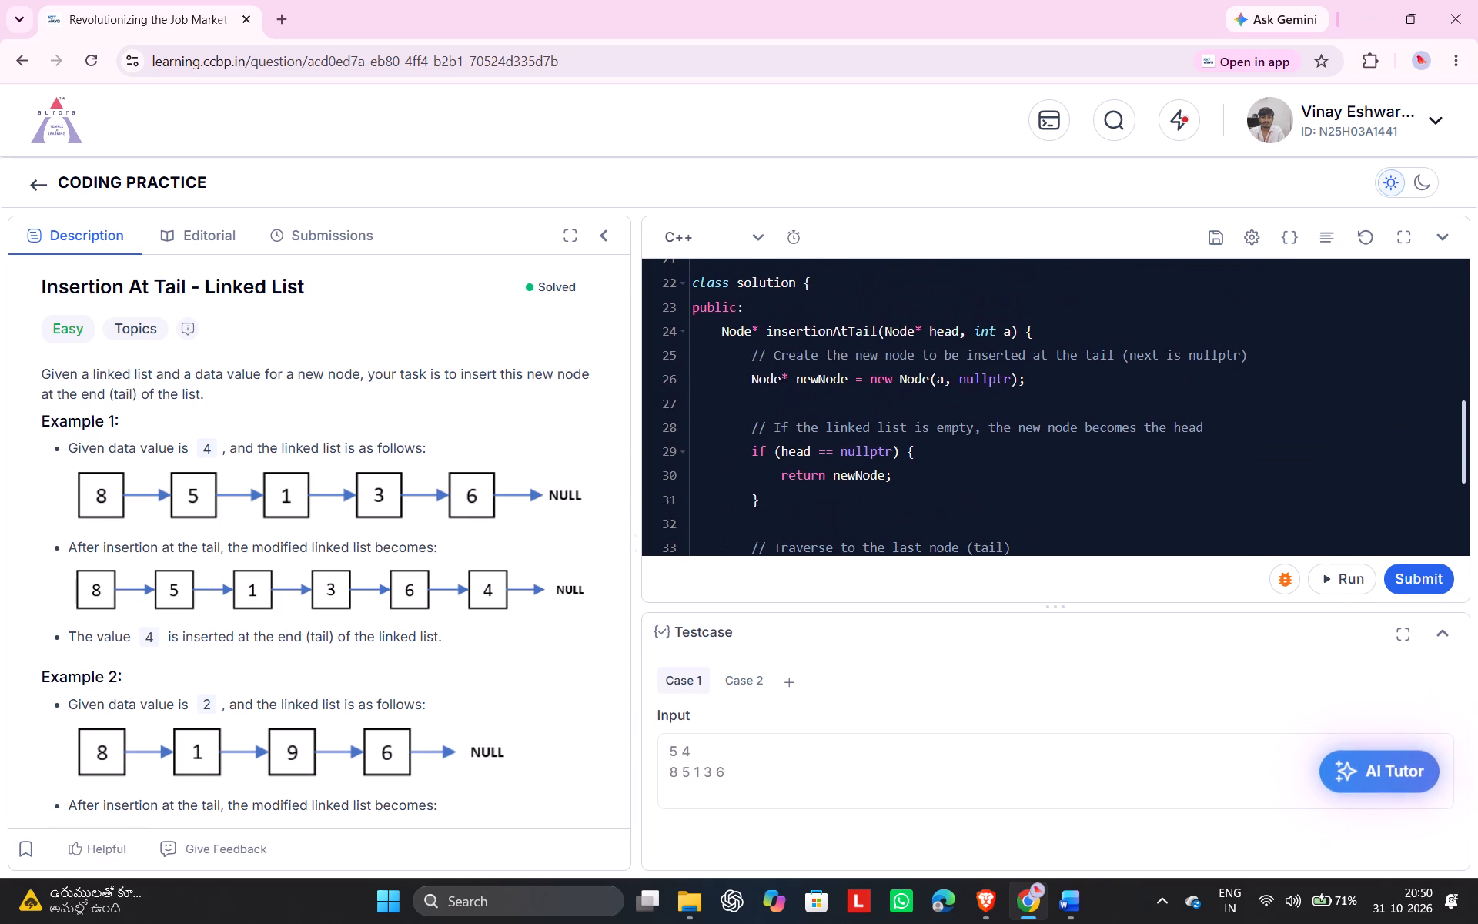
{"action": "left_click", "coordinate": [1351, 584]}
{"action": "left_click", "coordinate": [1055, 612]}
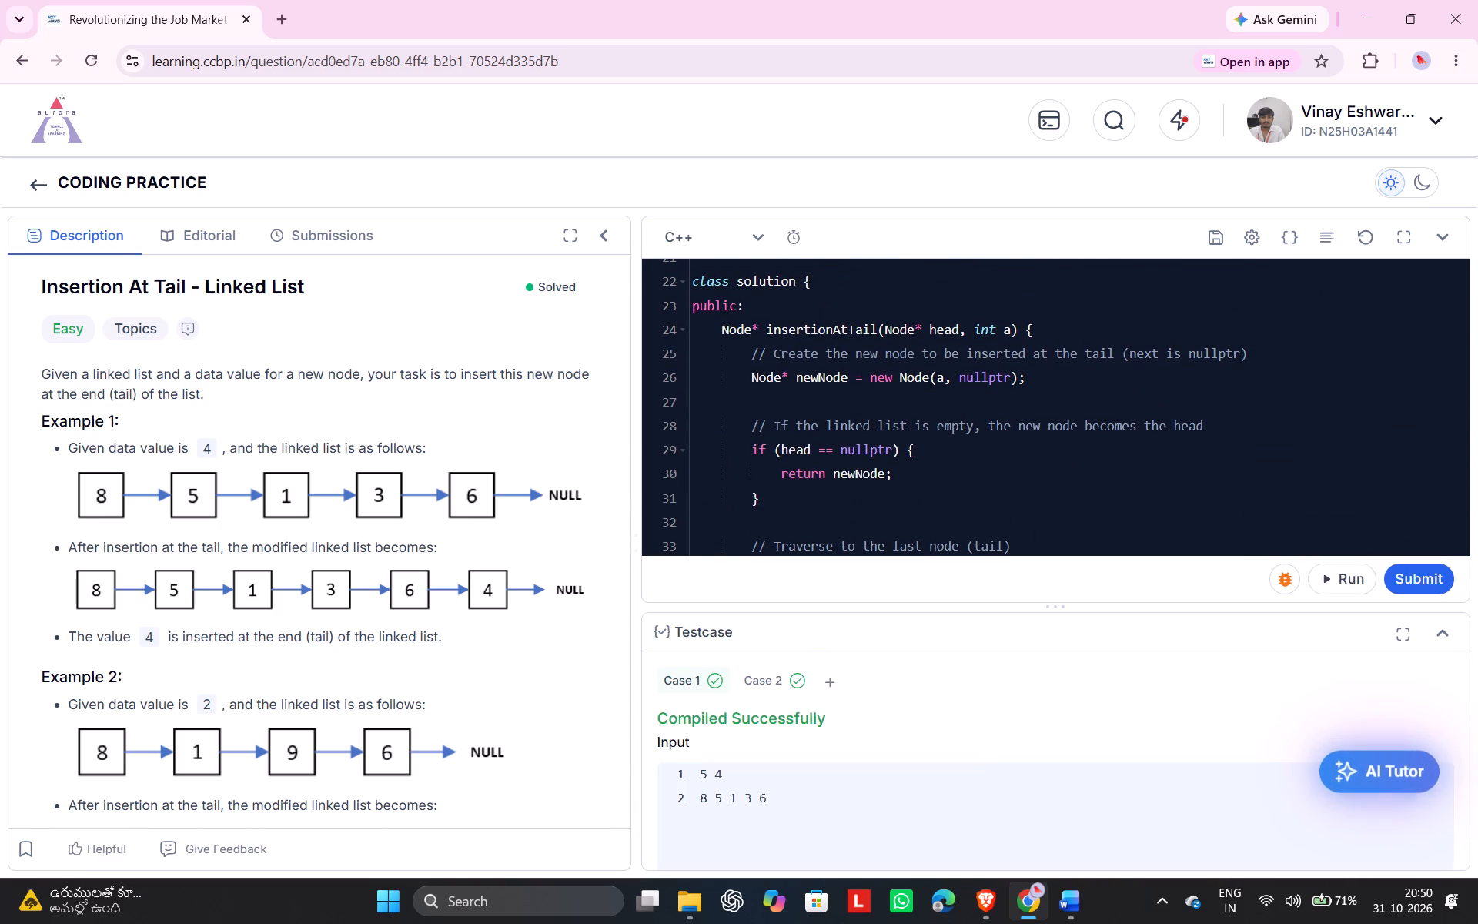
{"action": "left_click_drag", "start_coordinate": [1055, 609], "coordinate": [1053, 681]}
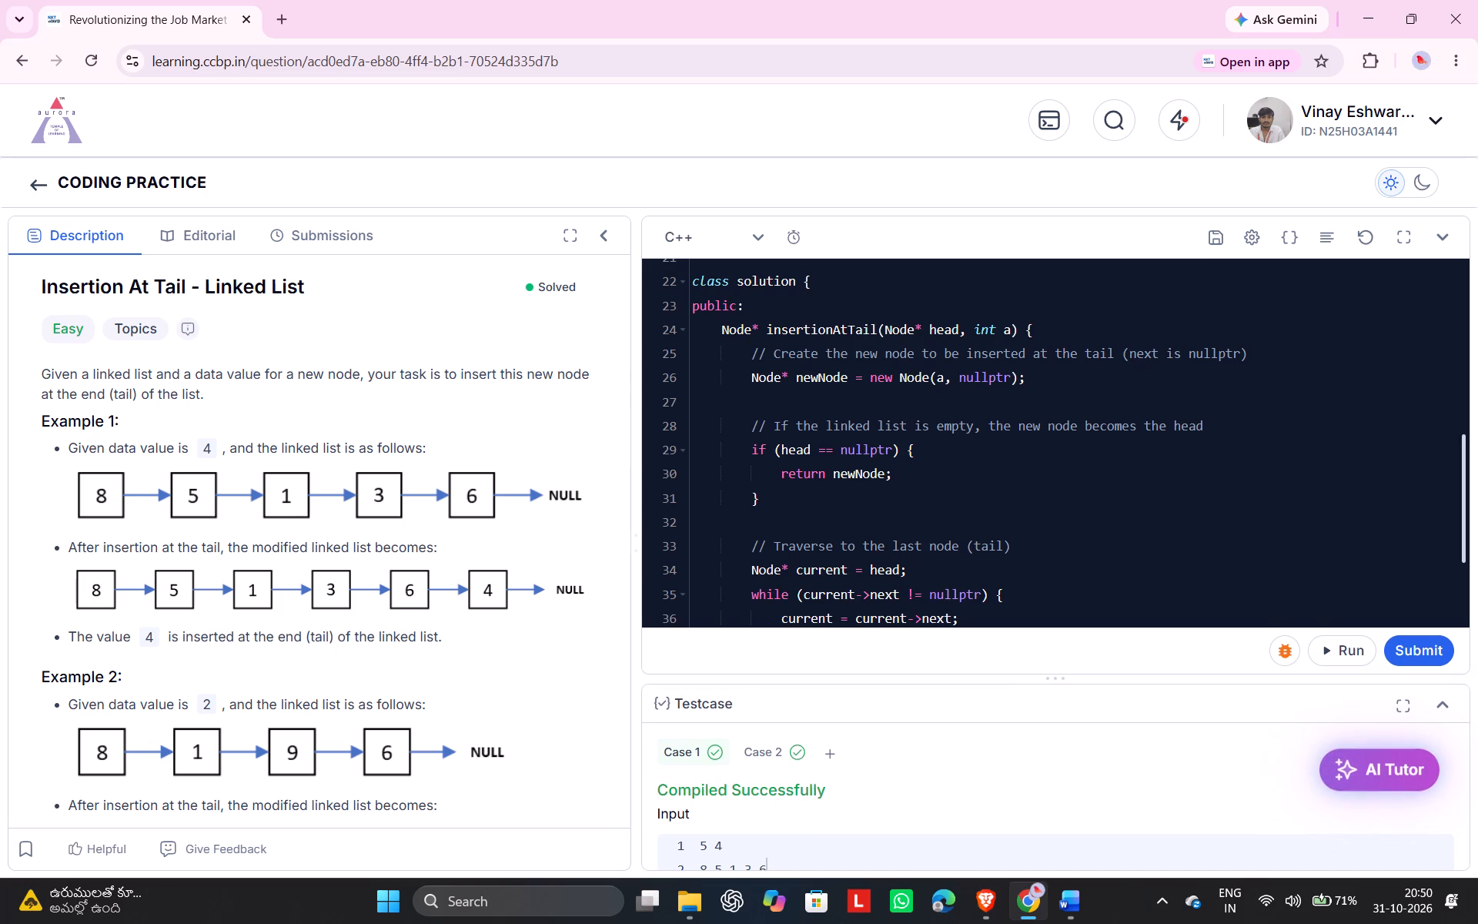
{"action": "scroll", "coordinate": [981, 780], "scroll_direction": "down", "scroll_amount": 3}
{"action": "scroll", "coordinate": [981, 780], "scroll_direction": "up", "scroll_amount": 1}
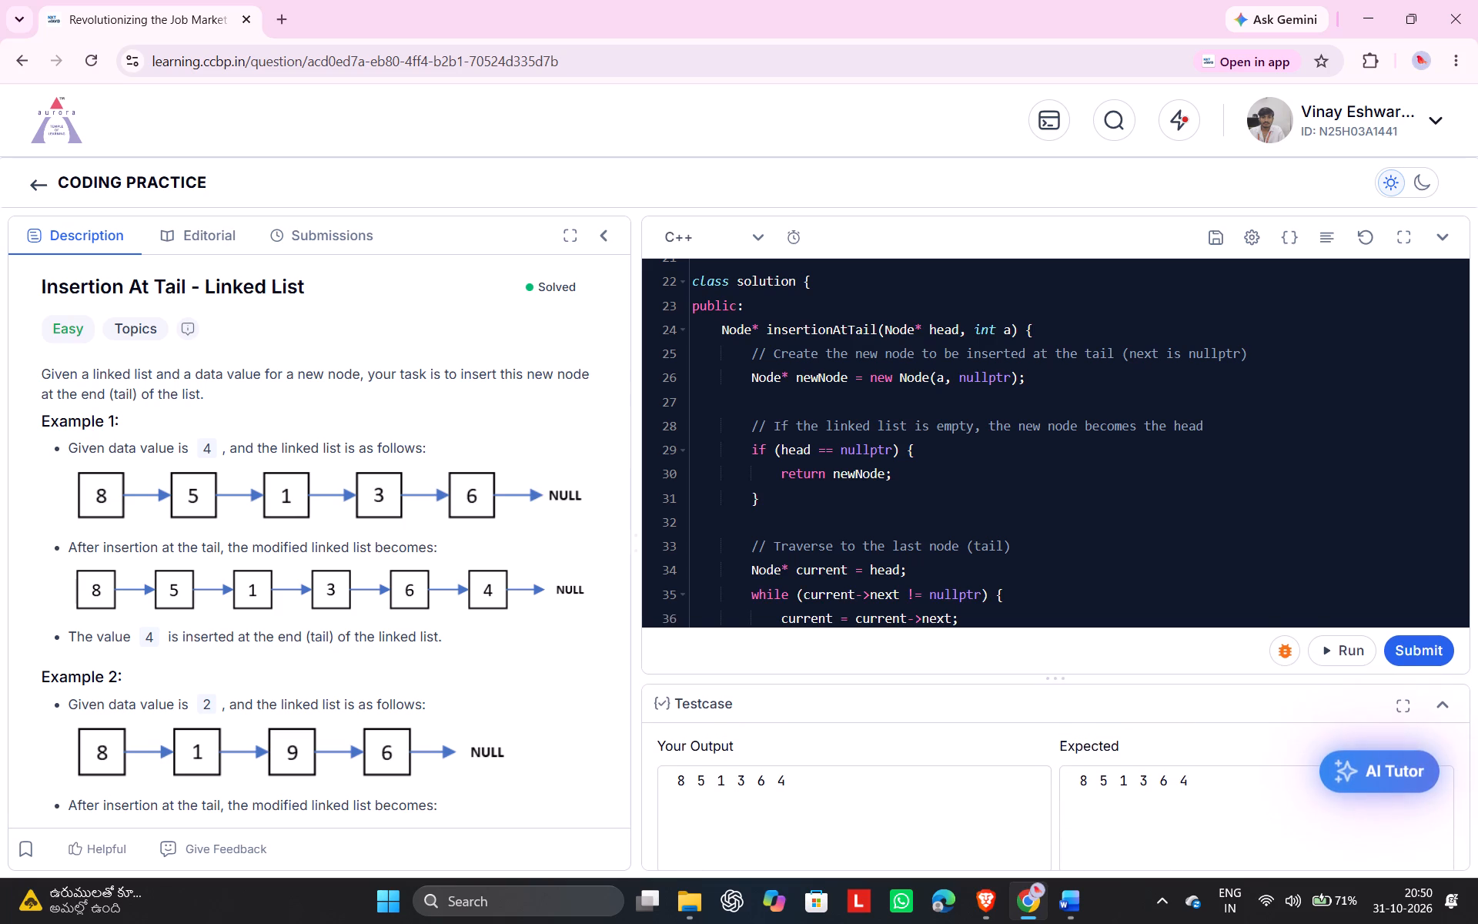
{"action": "key", "text": "shift+super+s"}
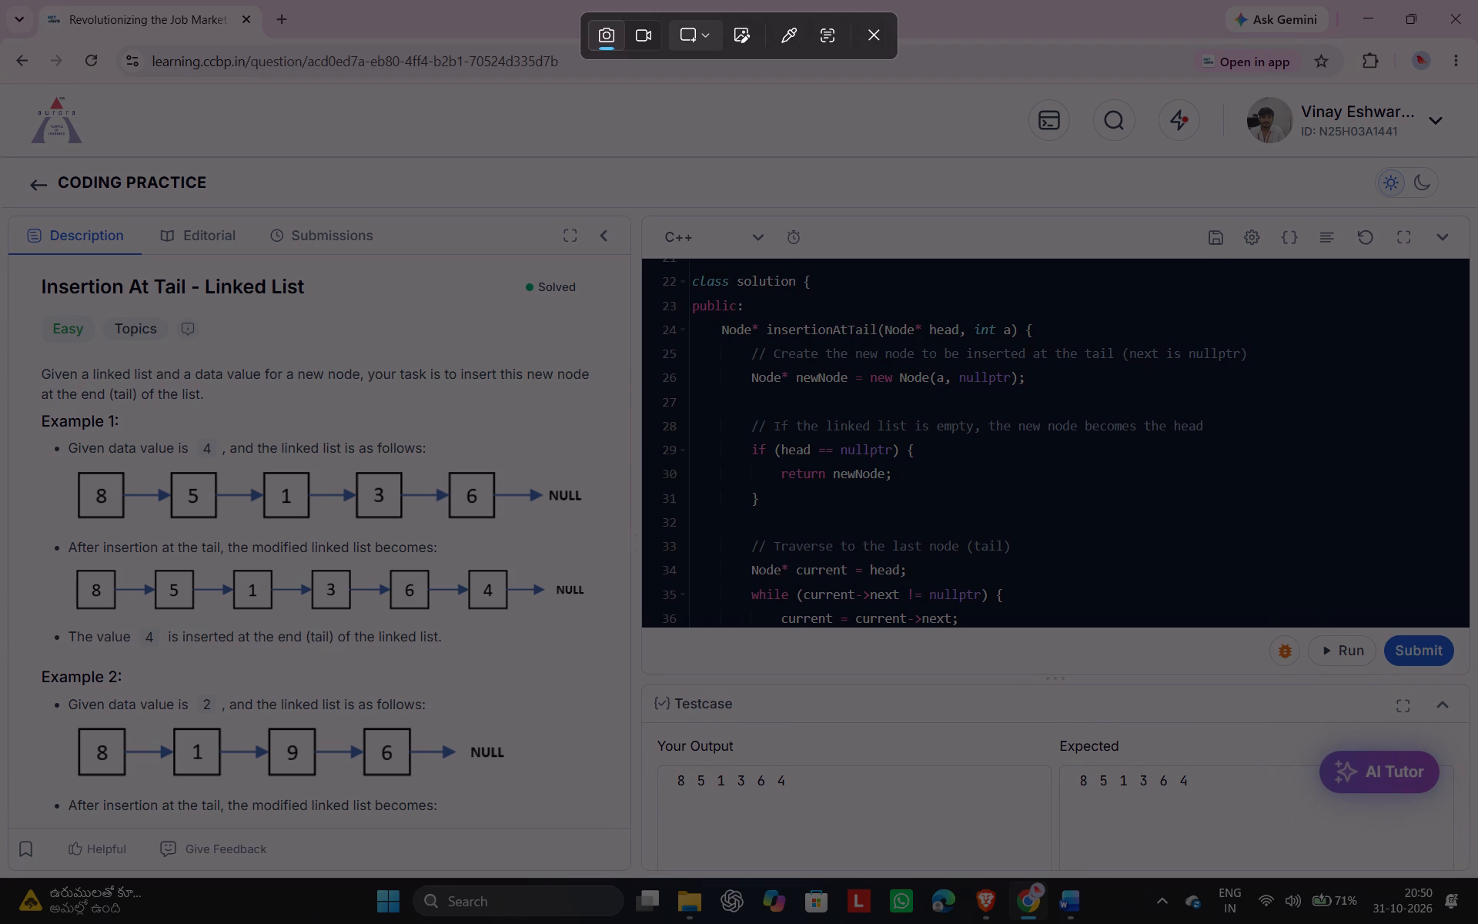
{"action": "left_click", "coordinate": [693, 38]}
{"action": "left_click", "coordinate": [718, 112]}
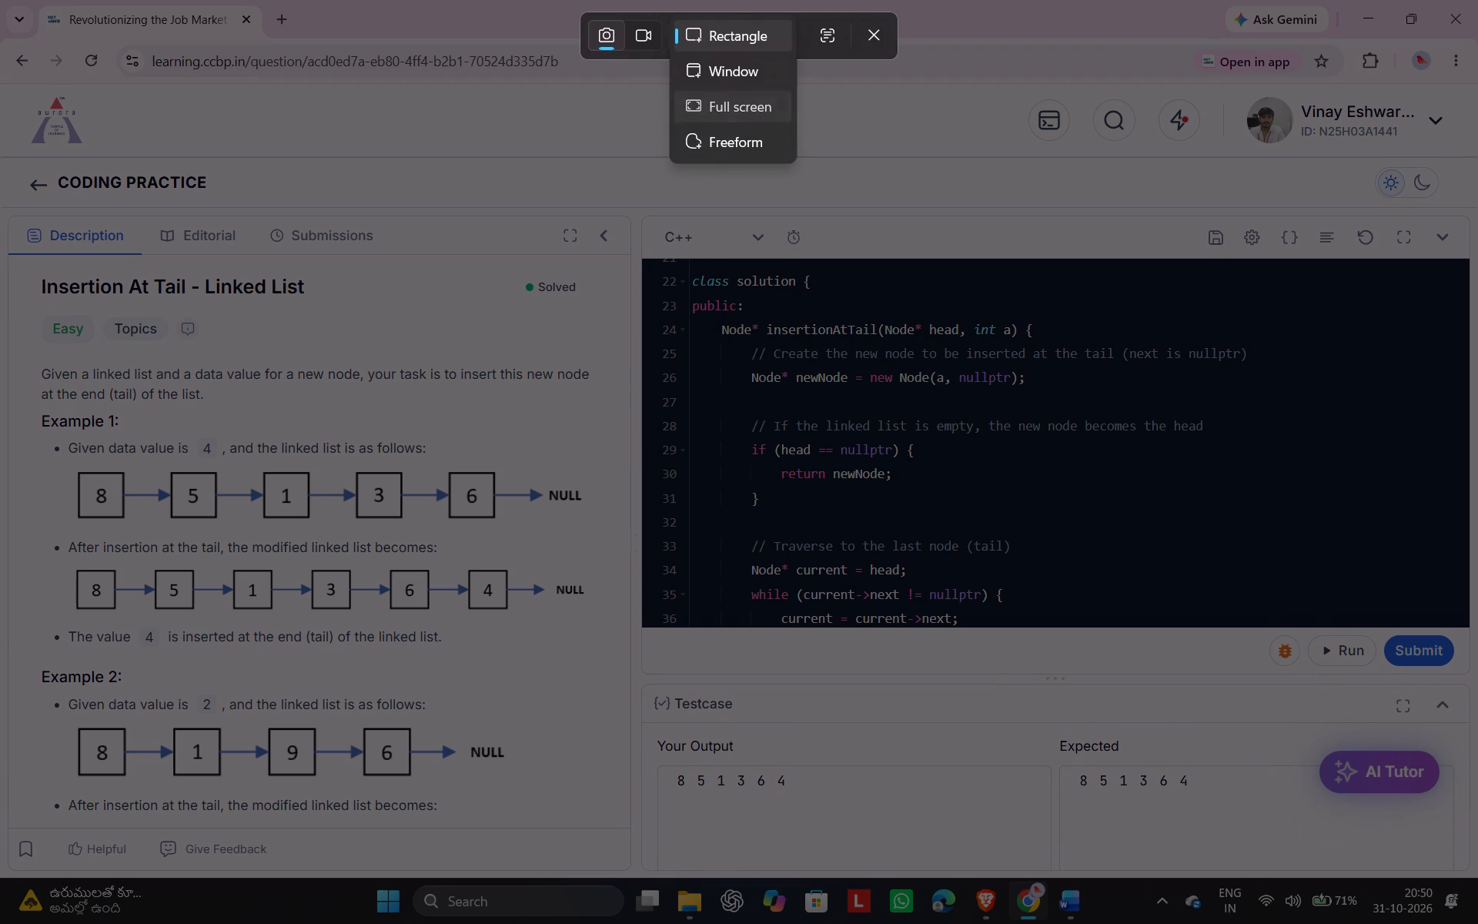
Switch to Word, paste the Insertion At Tail screenshot at the end of the report and add a "CODE:" line below it.
{"action": "left_click", "coordinate": [1052, 909]}
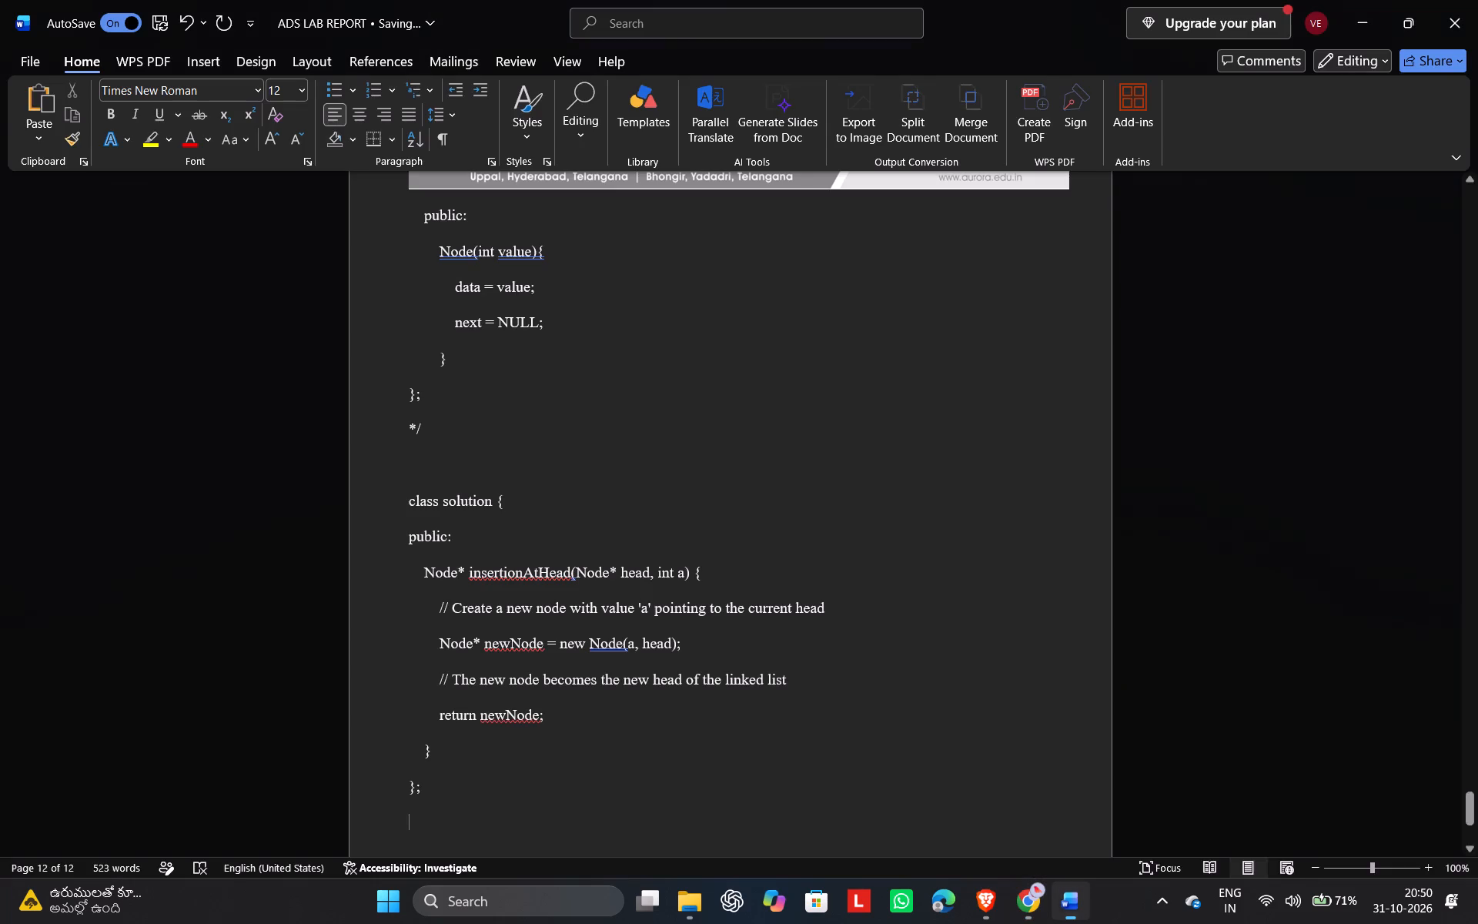
{"action": "key", "text": "ctrl+v"}
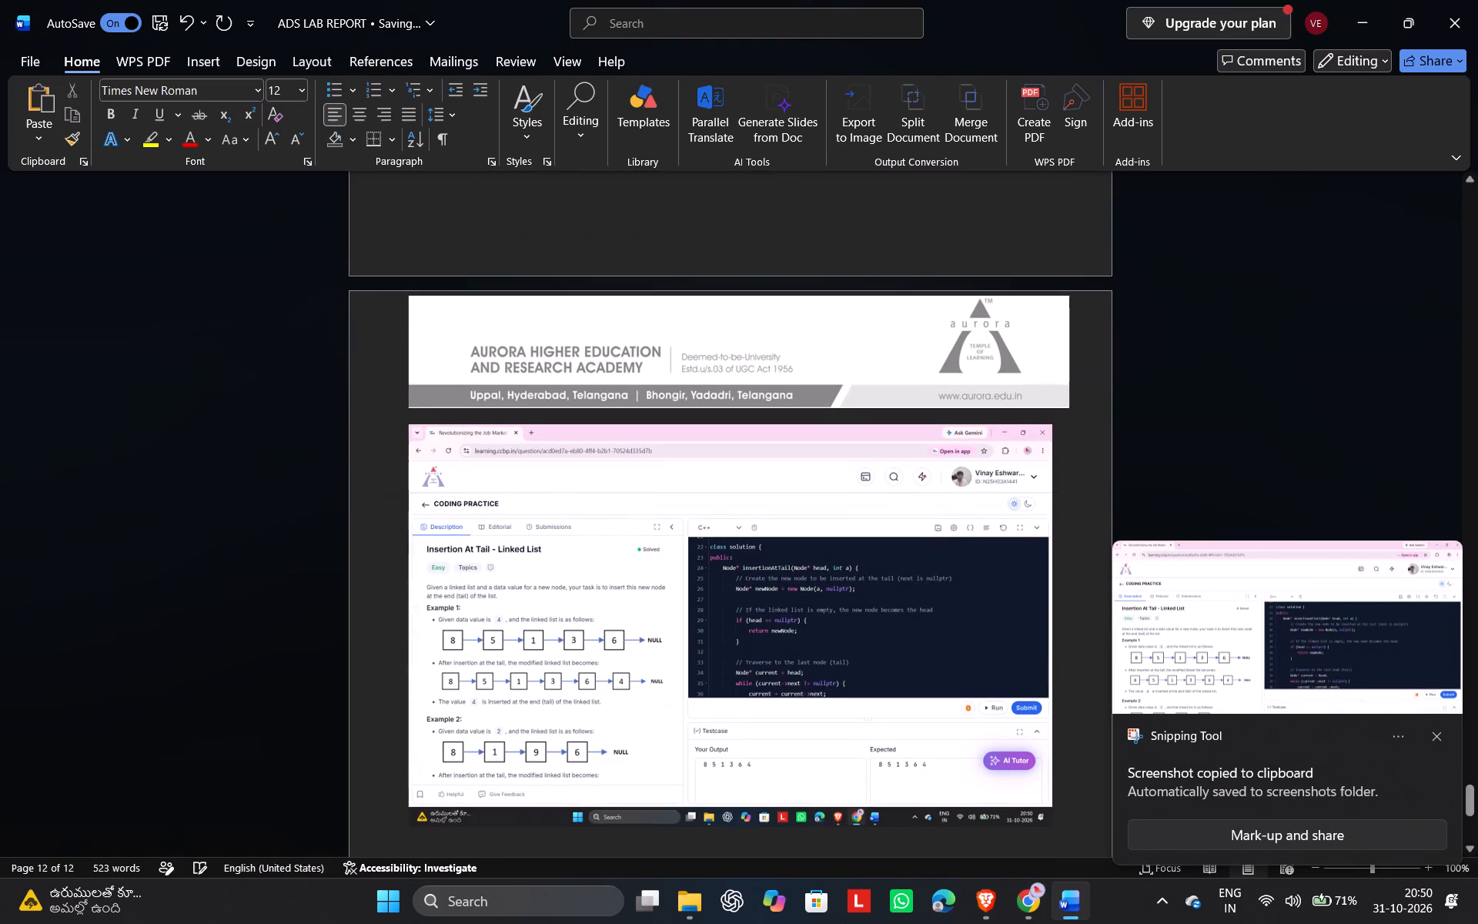
{"action": "key", "text": "Return"}
{"action": "type", "text": "CODE:"}
{"action": "key", "text": "shift+Return"}
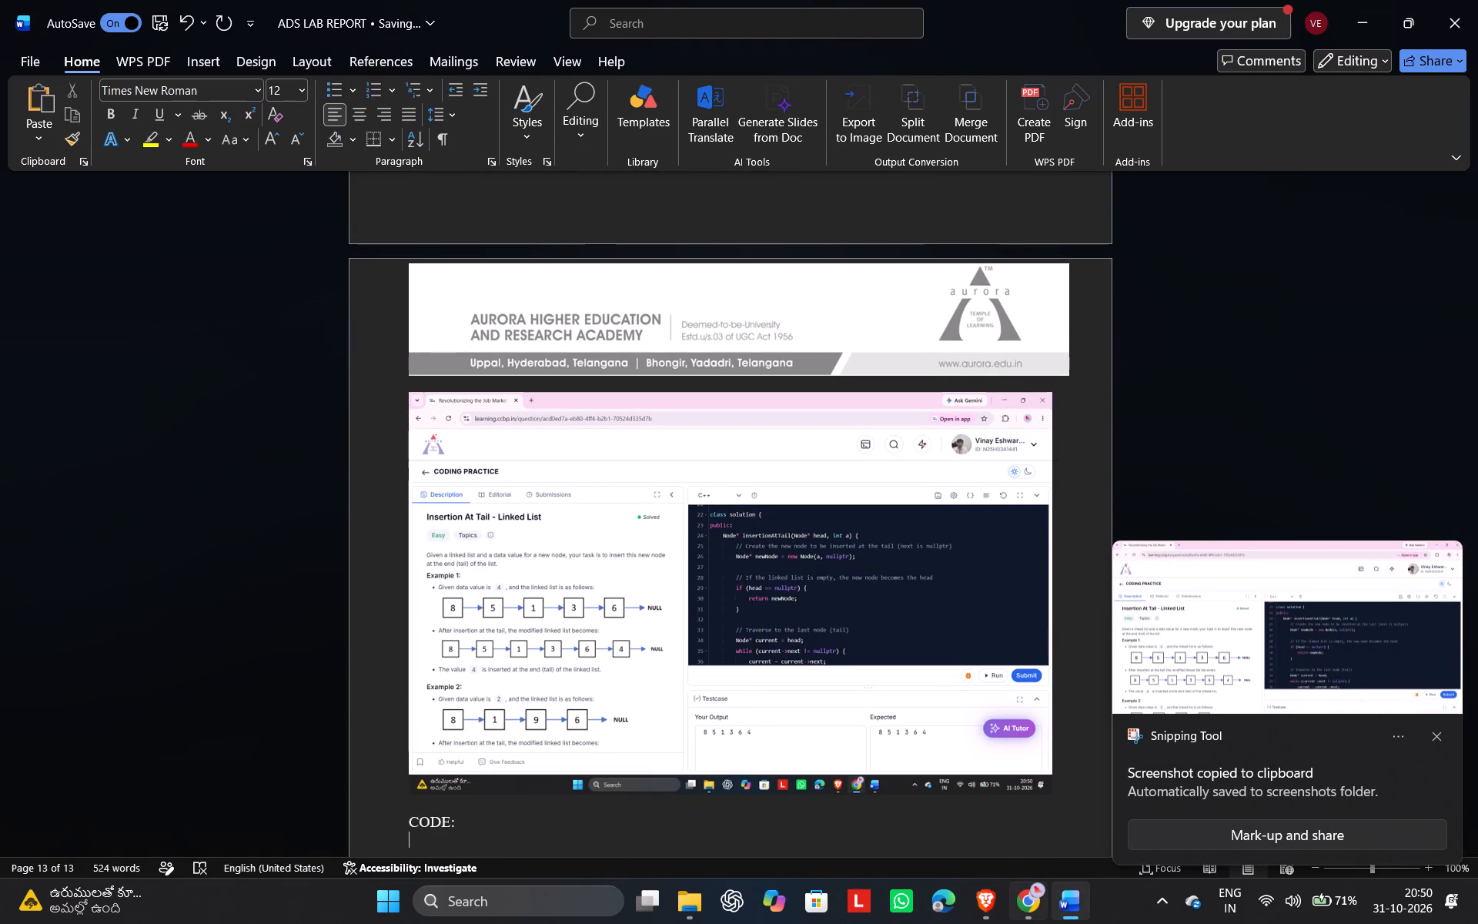
Copy the entire Insertion At Tail code from Chrome into the Word report under "CODE:" and add a new line after it.
{"action": "left_click", "coordinate": [1035, 899]}
{"action": "left_click", "coordinate": [964, 479]}
{"action": "key", "text": "ctrl+a"}
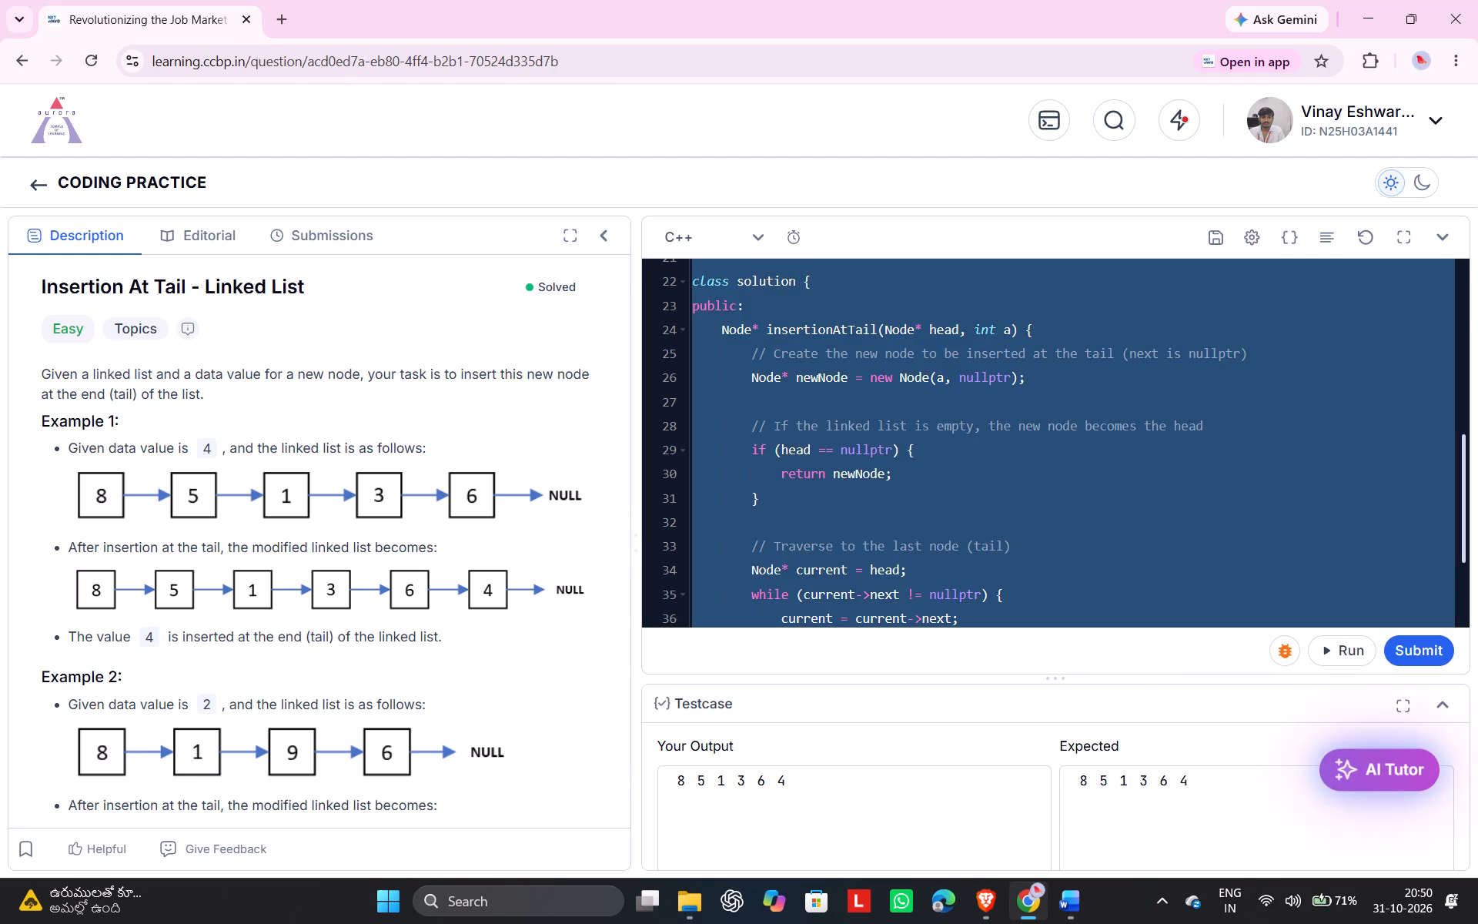
{"action": "key", "text": "ctrl+c"}
{"action": "left_click", "coordinate": [1089, 902]}
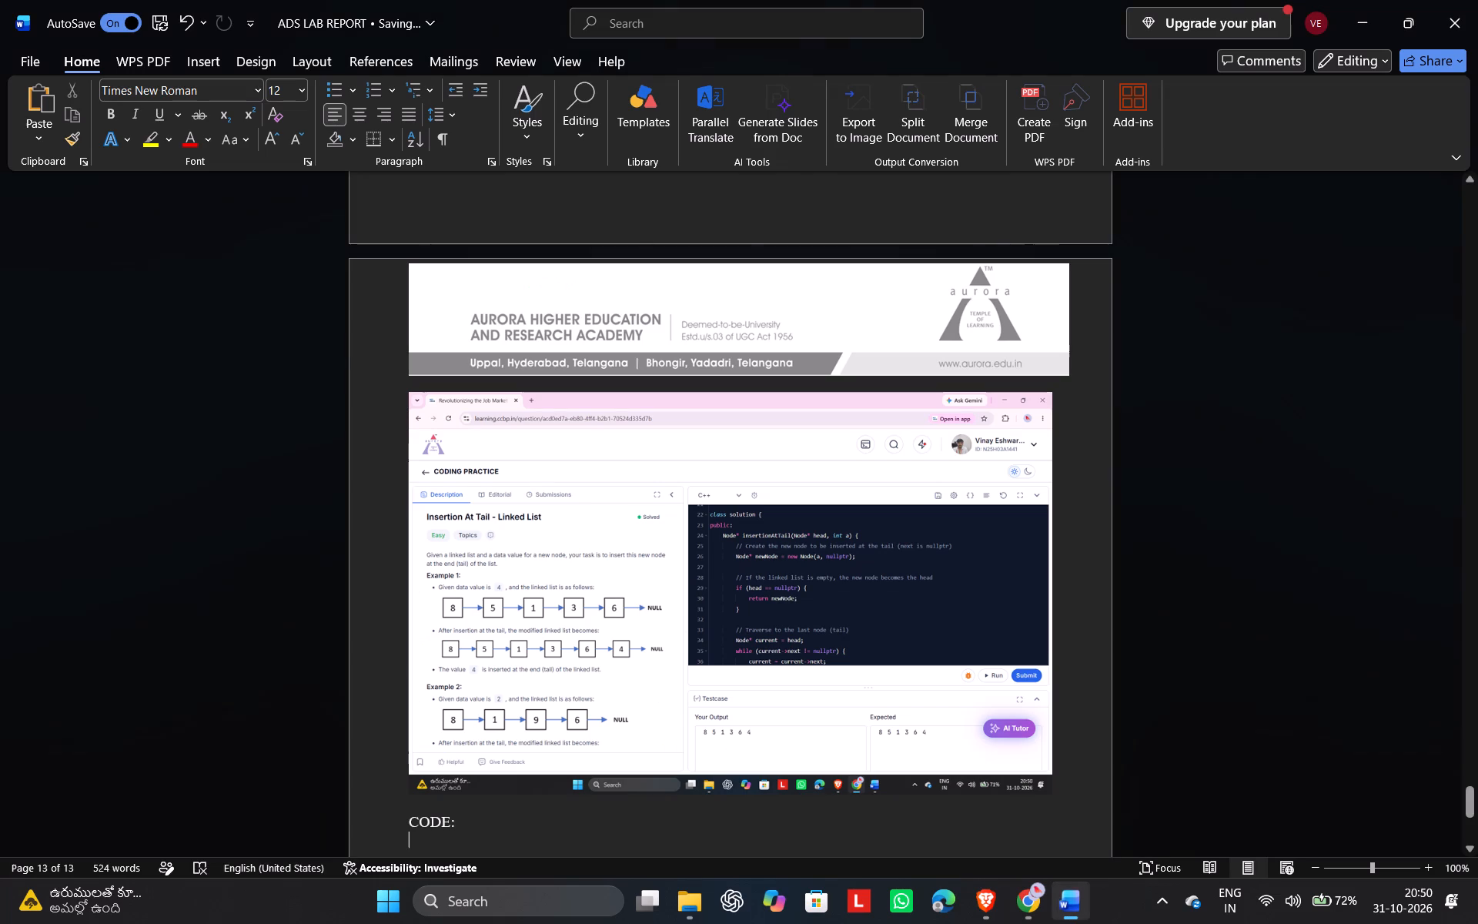
{"action": "key", "text": "ctrl+v"}
{"action": "key", "text": "Return"}
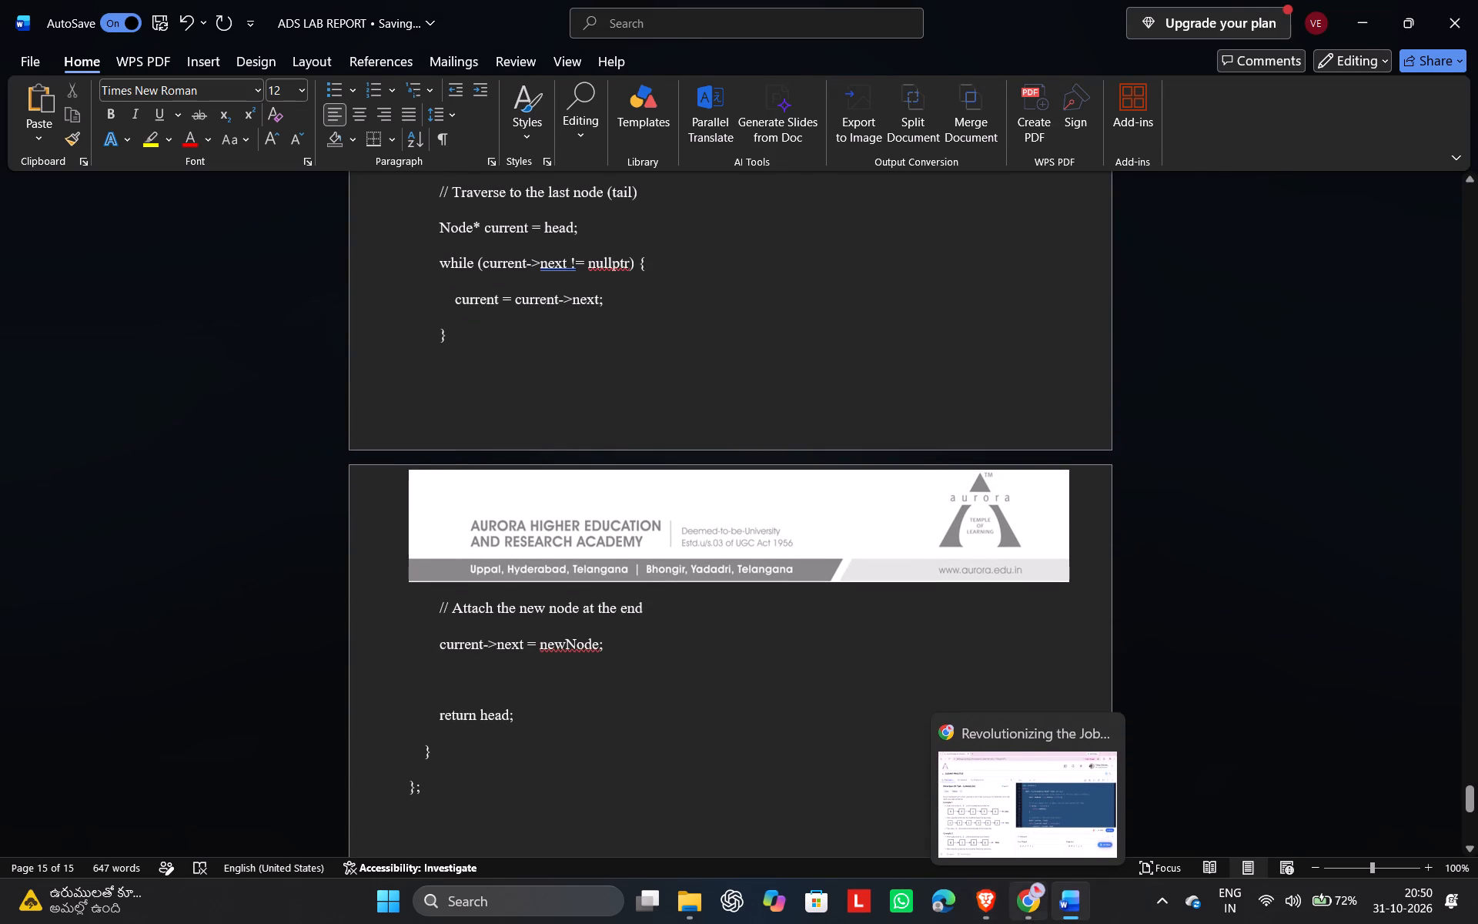
Switch to Chrome, return to the question list and open the Insertion At Kth Position - Linked List question.
{"action": "left_click", "coordinate": [1053, 780]}
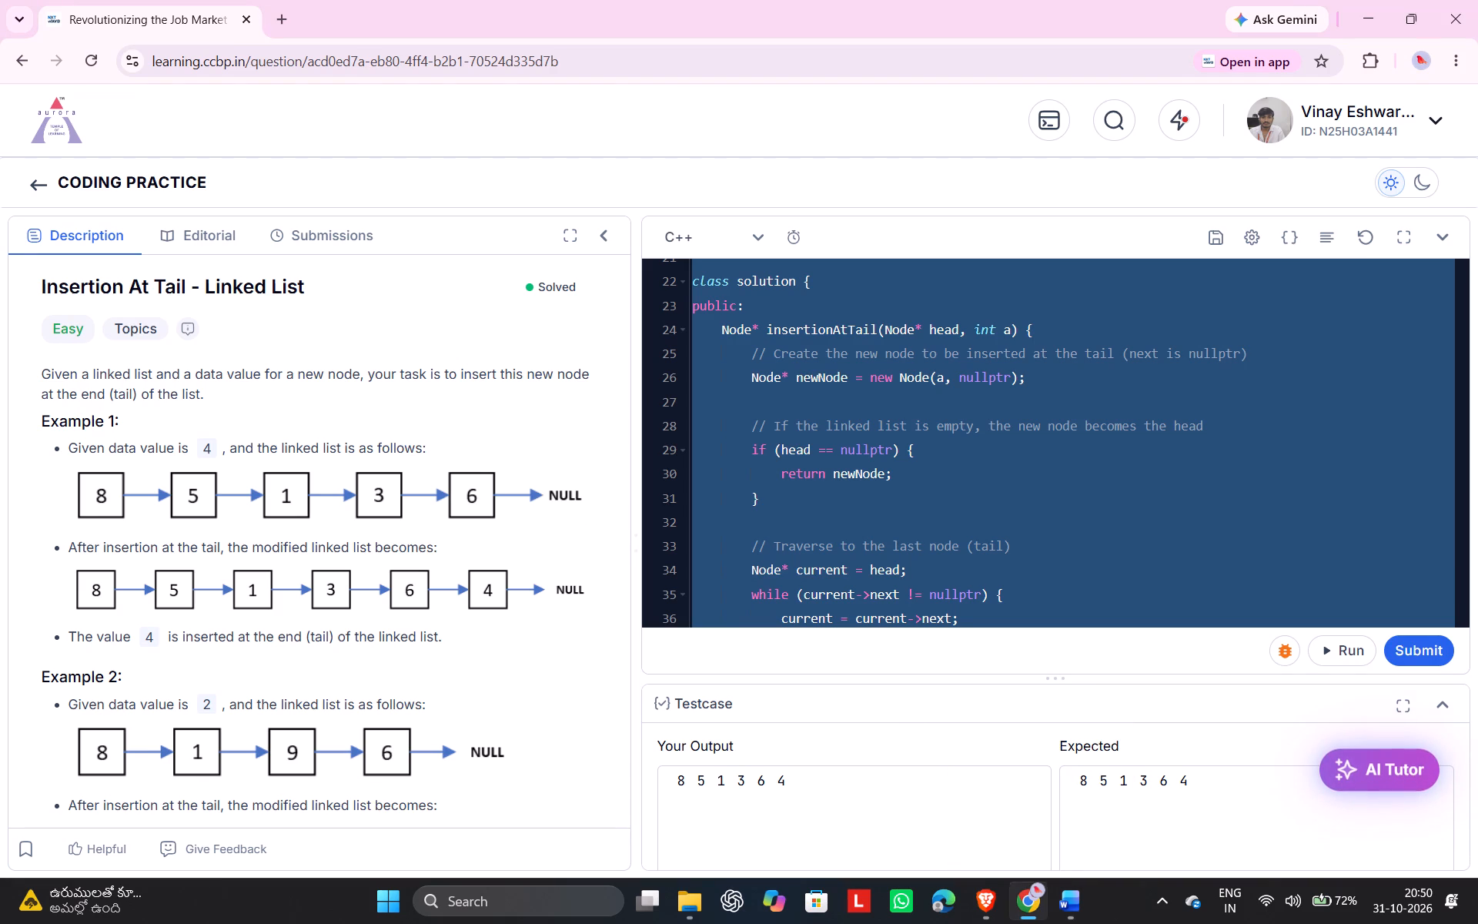
{"action": "left_click", "coordinate": [28, 194]}
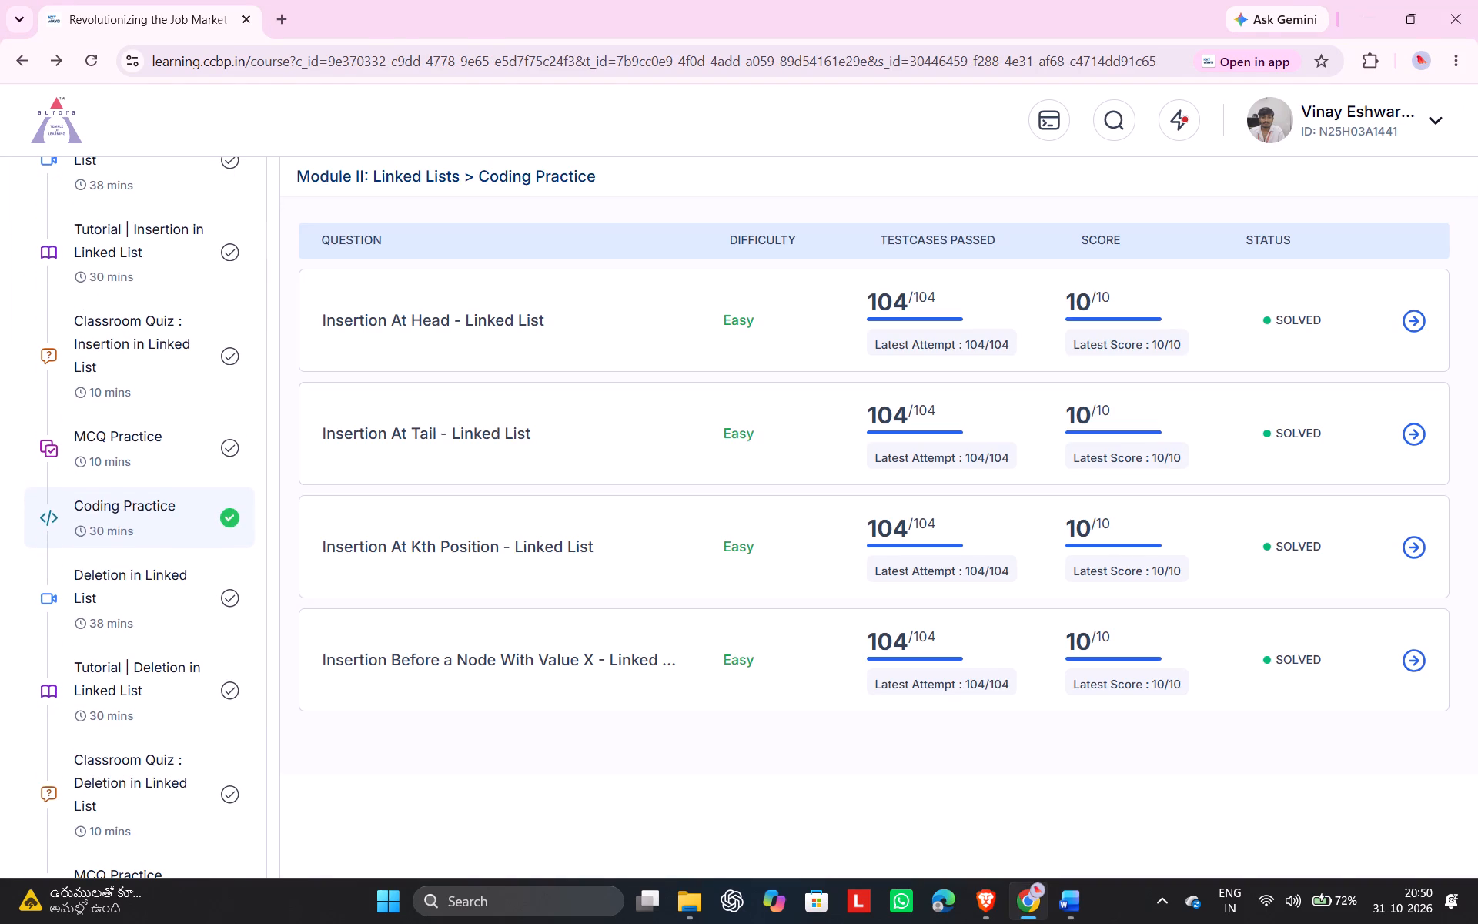
{"action": "left_click", "coordinate": [566, 565]}
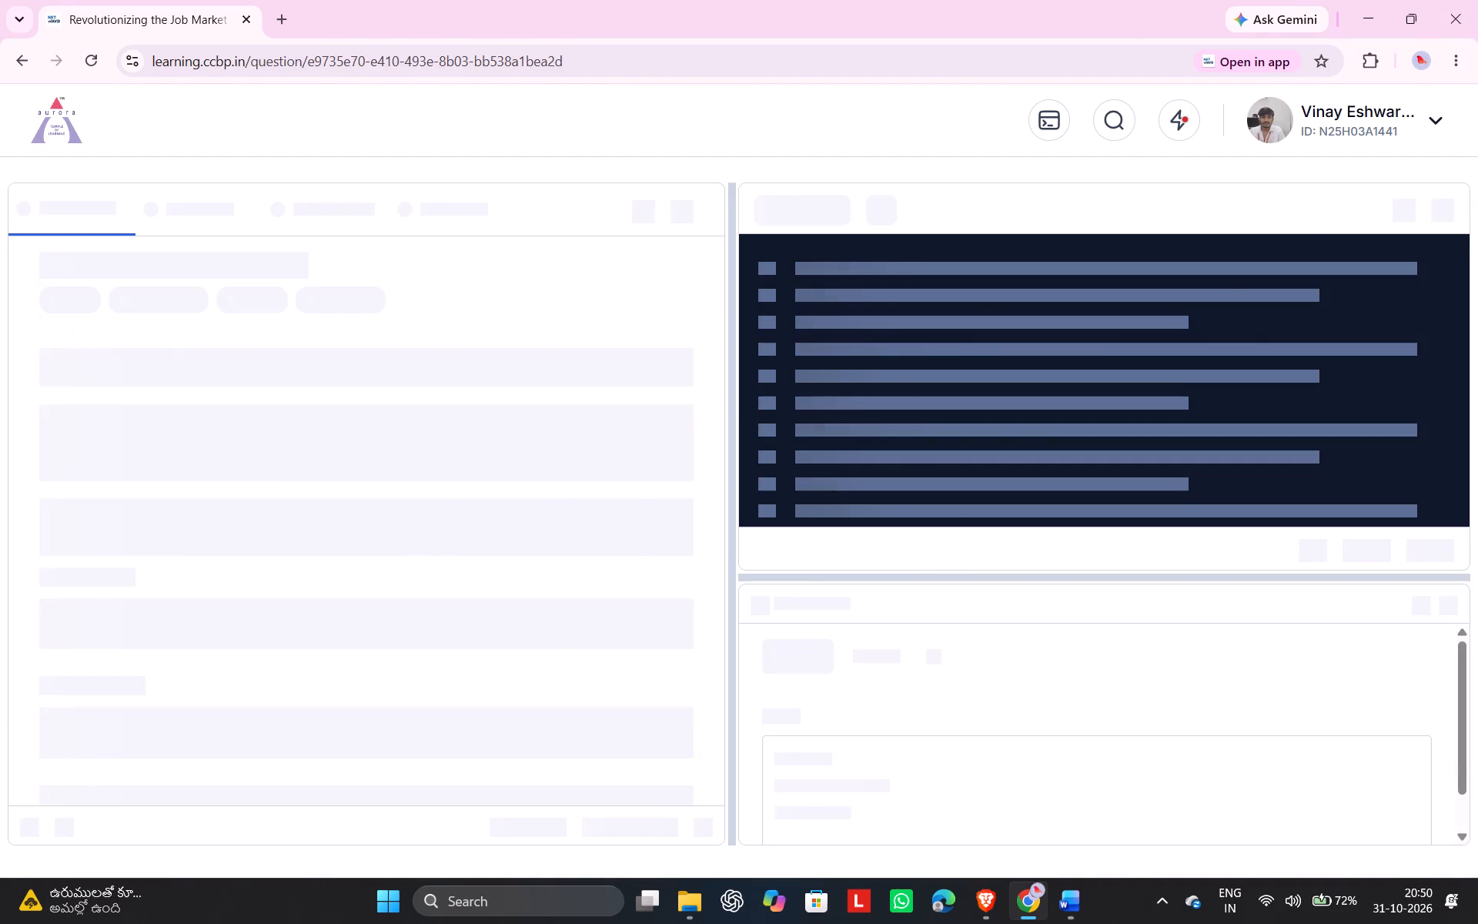
Run the Insertion At Kth Position code and capture a full-screen screenshot of the question with its code and output.
{"action": "scroll", "coordinate": [973, 483], "scroll_direction": "down", "scroll_amount": 3}
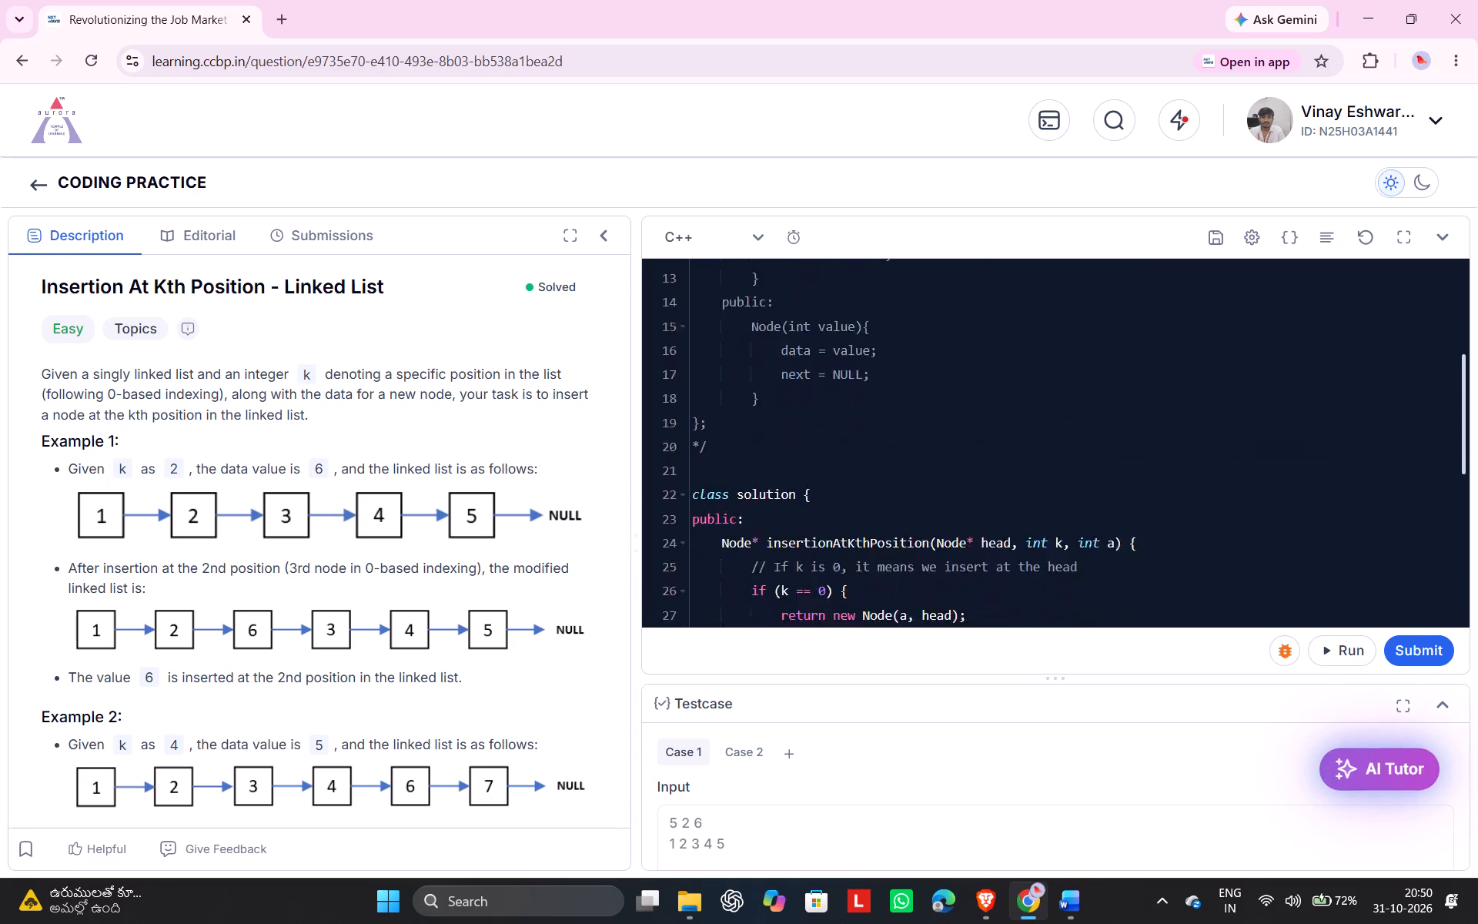
{"action": "scroll", "coordinate": [973, 483], "scroll_direction": "down", "scroll_amount": 1}
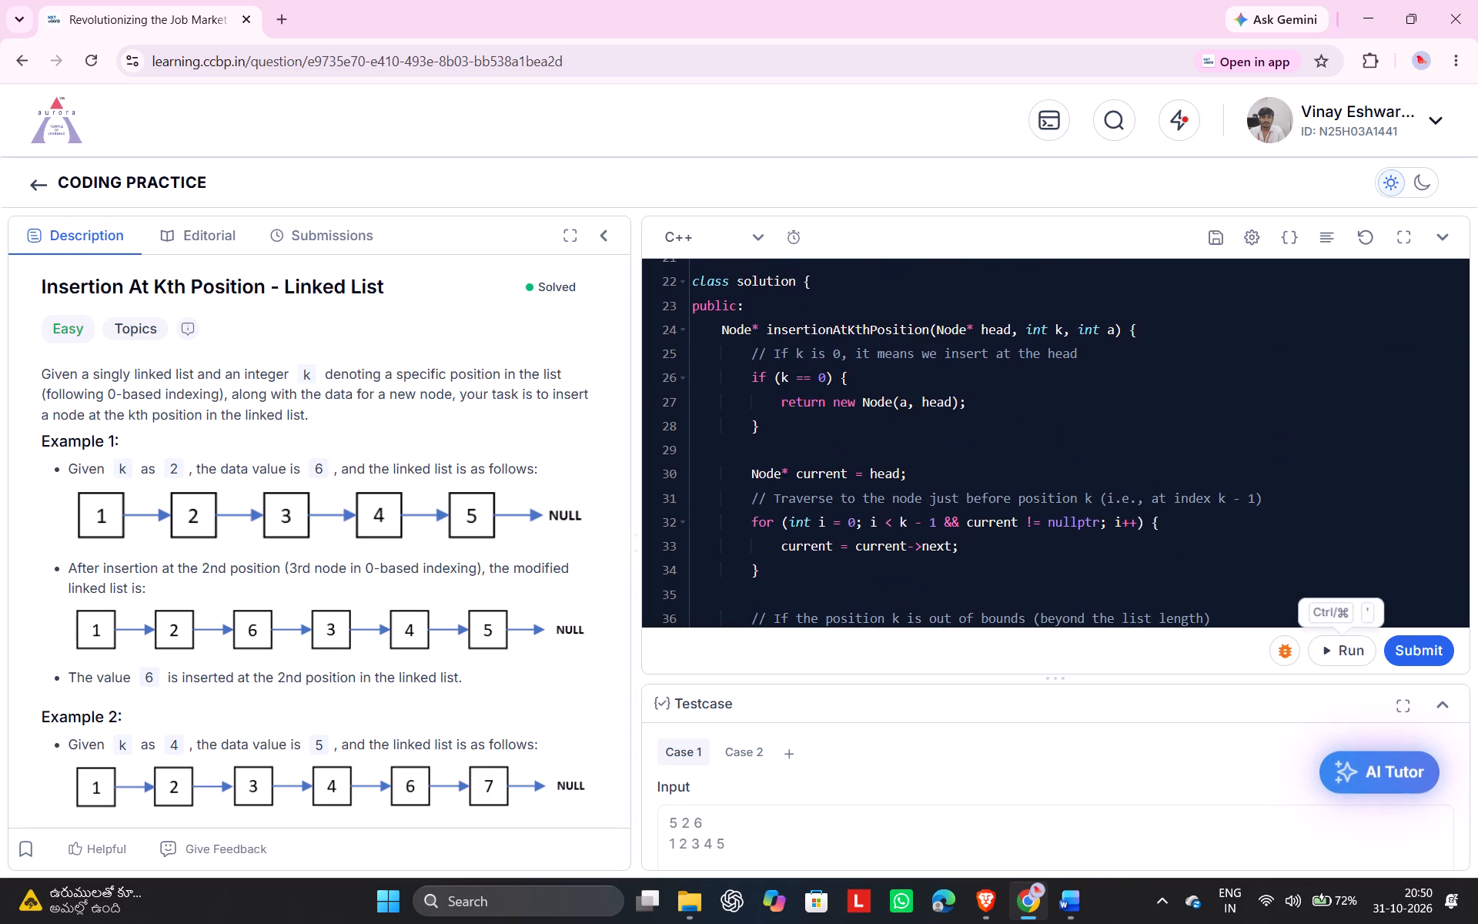
{"action": "left_click", "coordinate": [1359, 650]}
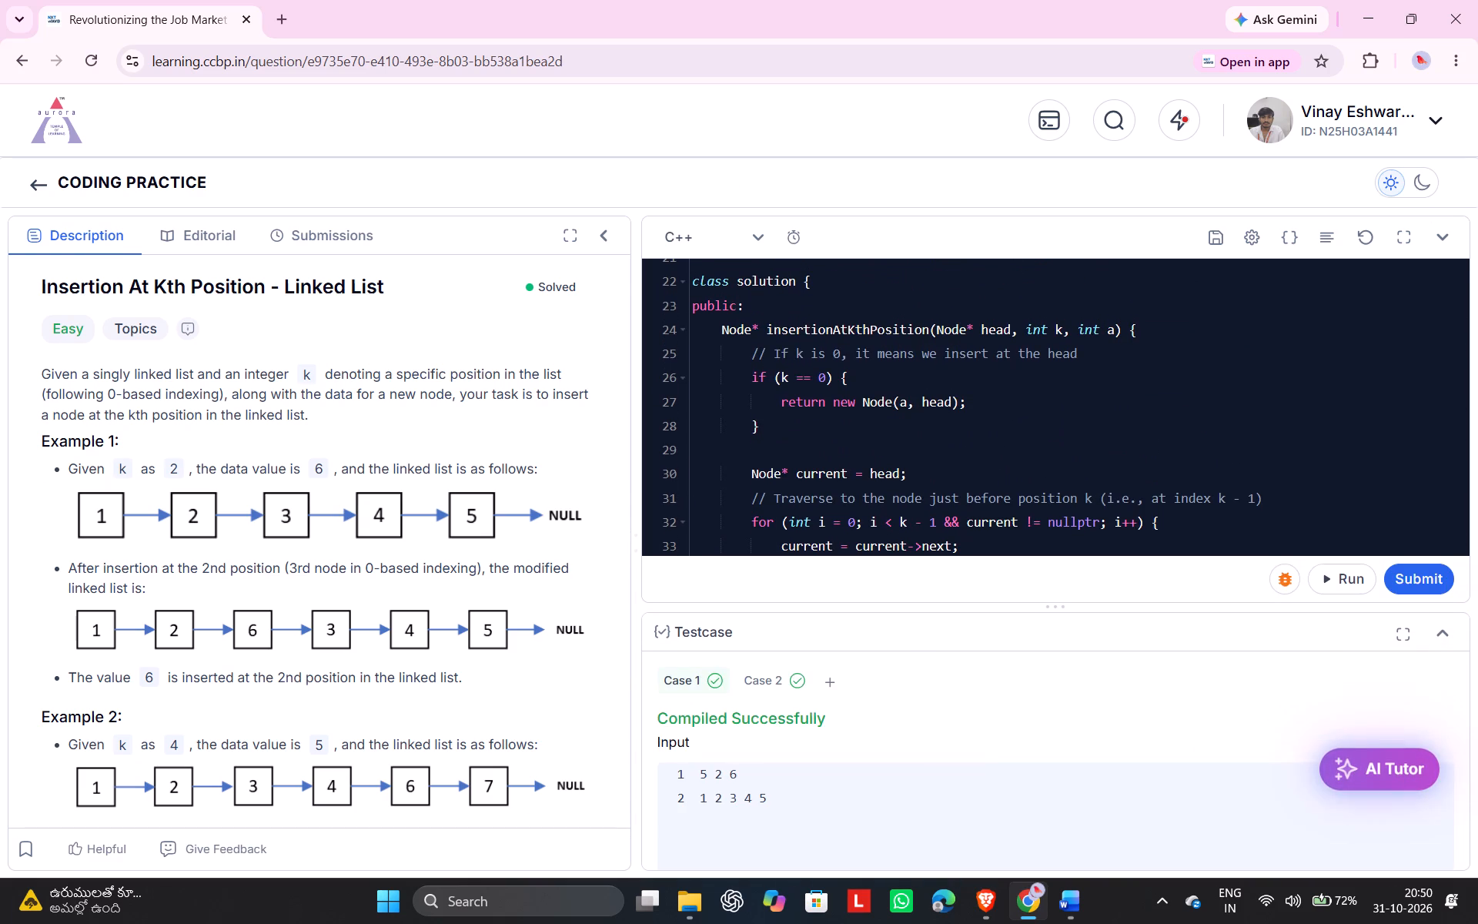
{"action": "scroll", "coordinate": [1060, 827], "scroll_direction": "down", "scroll_amount": 2}
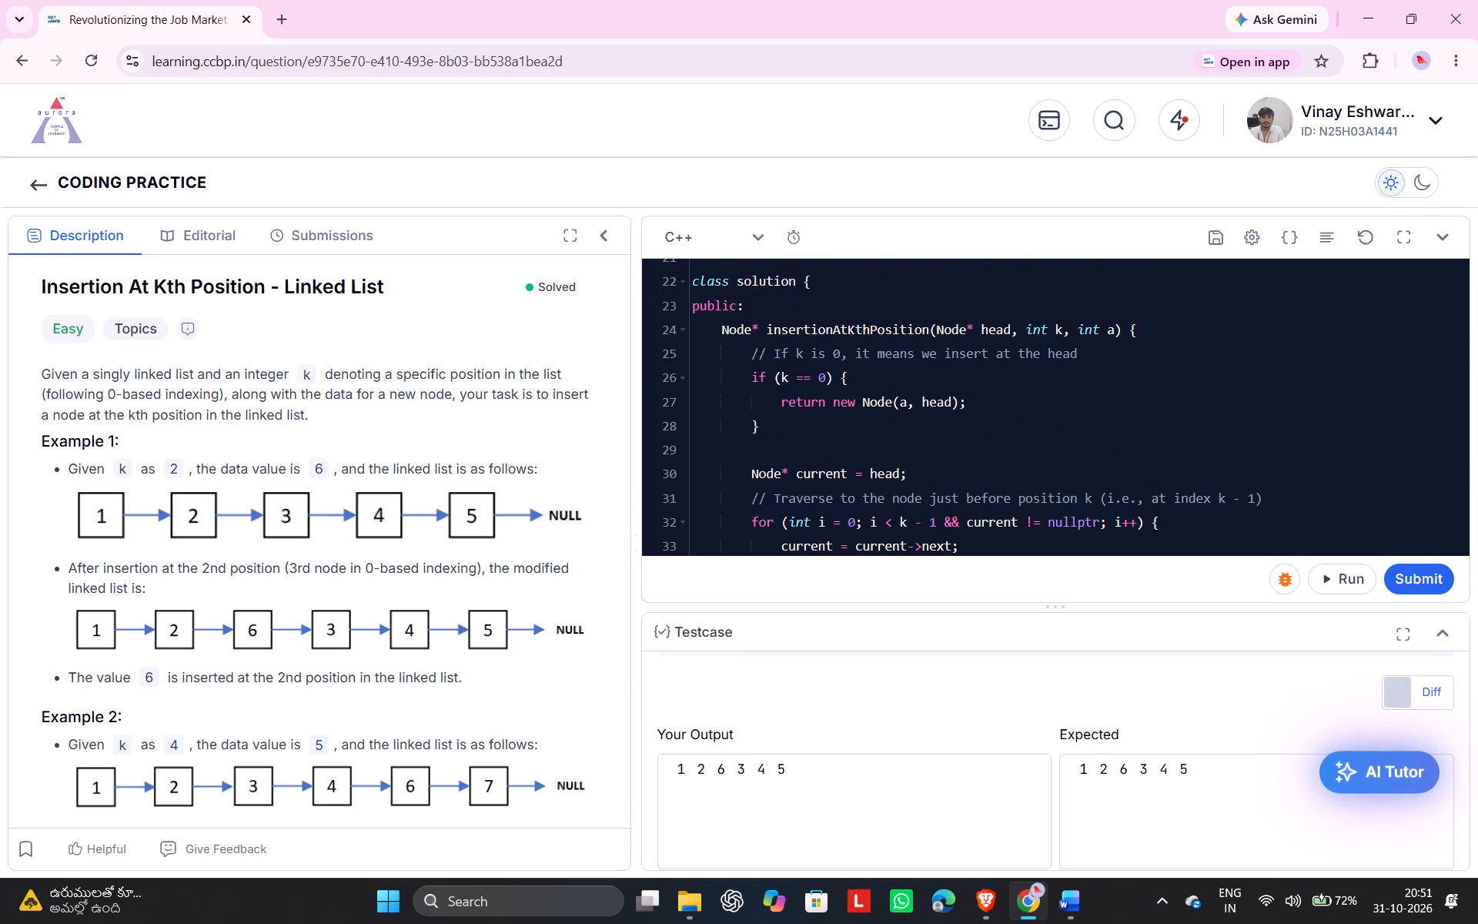
{"action": "key", "text": "shift+super+s"}
{"action": "left_click", "coordinate": [689, 46]}
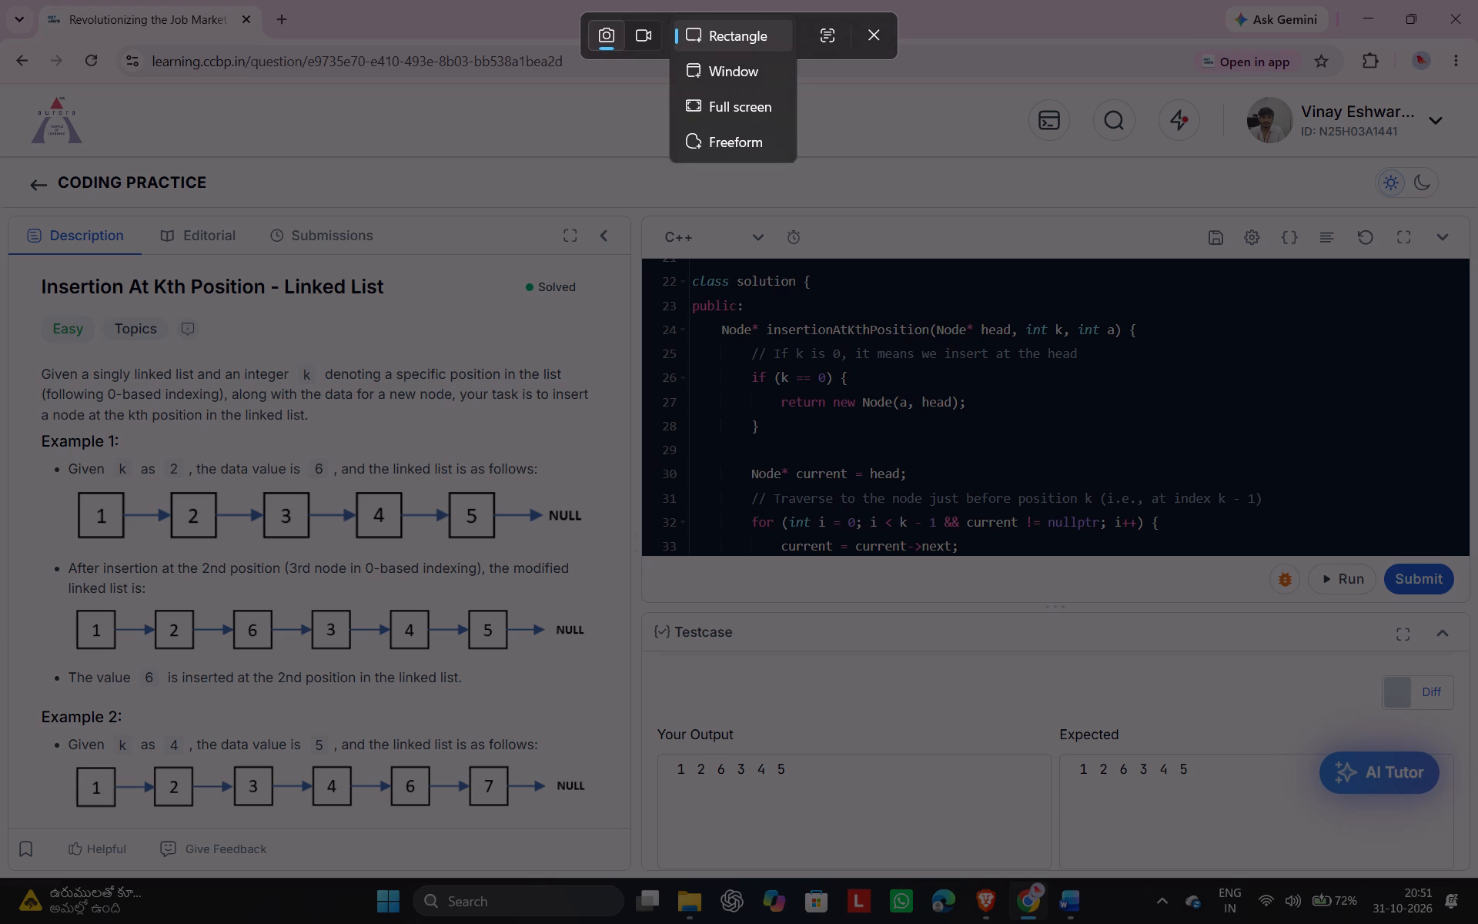
{"action": "left_click", "coordinate": [704, 110]}
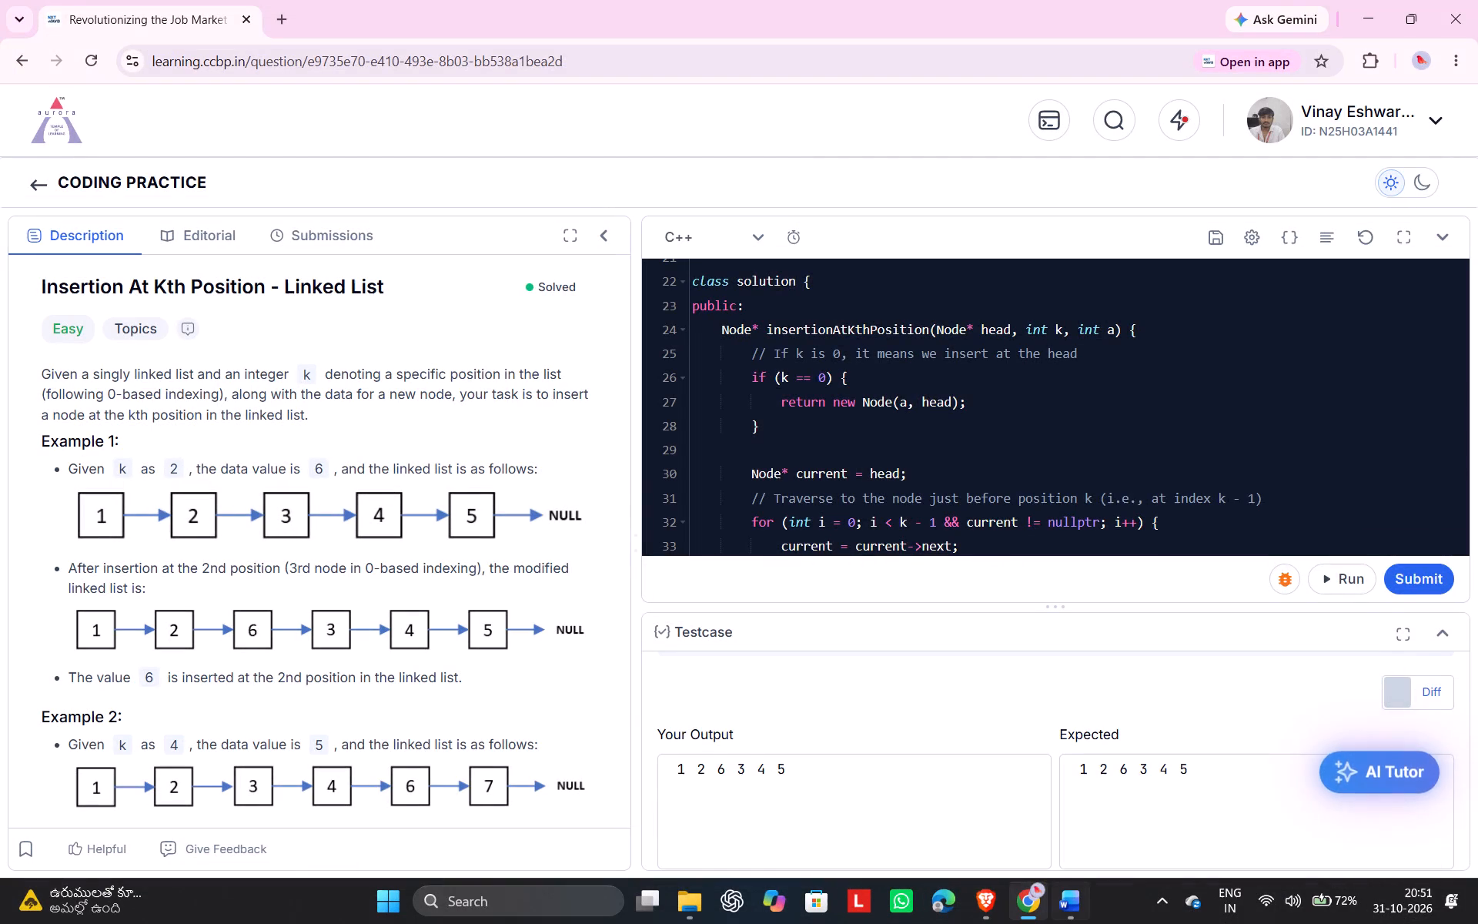
Switch to Word, paste the Insertion At Kth Position screenshot at the end of the report and add a "CODE:" line below it.
{"action": "left_click", "coordinate": [1061, 913]}
{"action": "key", "text": "ctrl+v"}
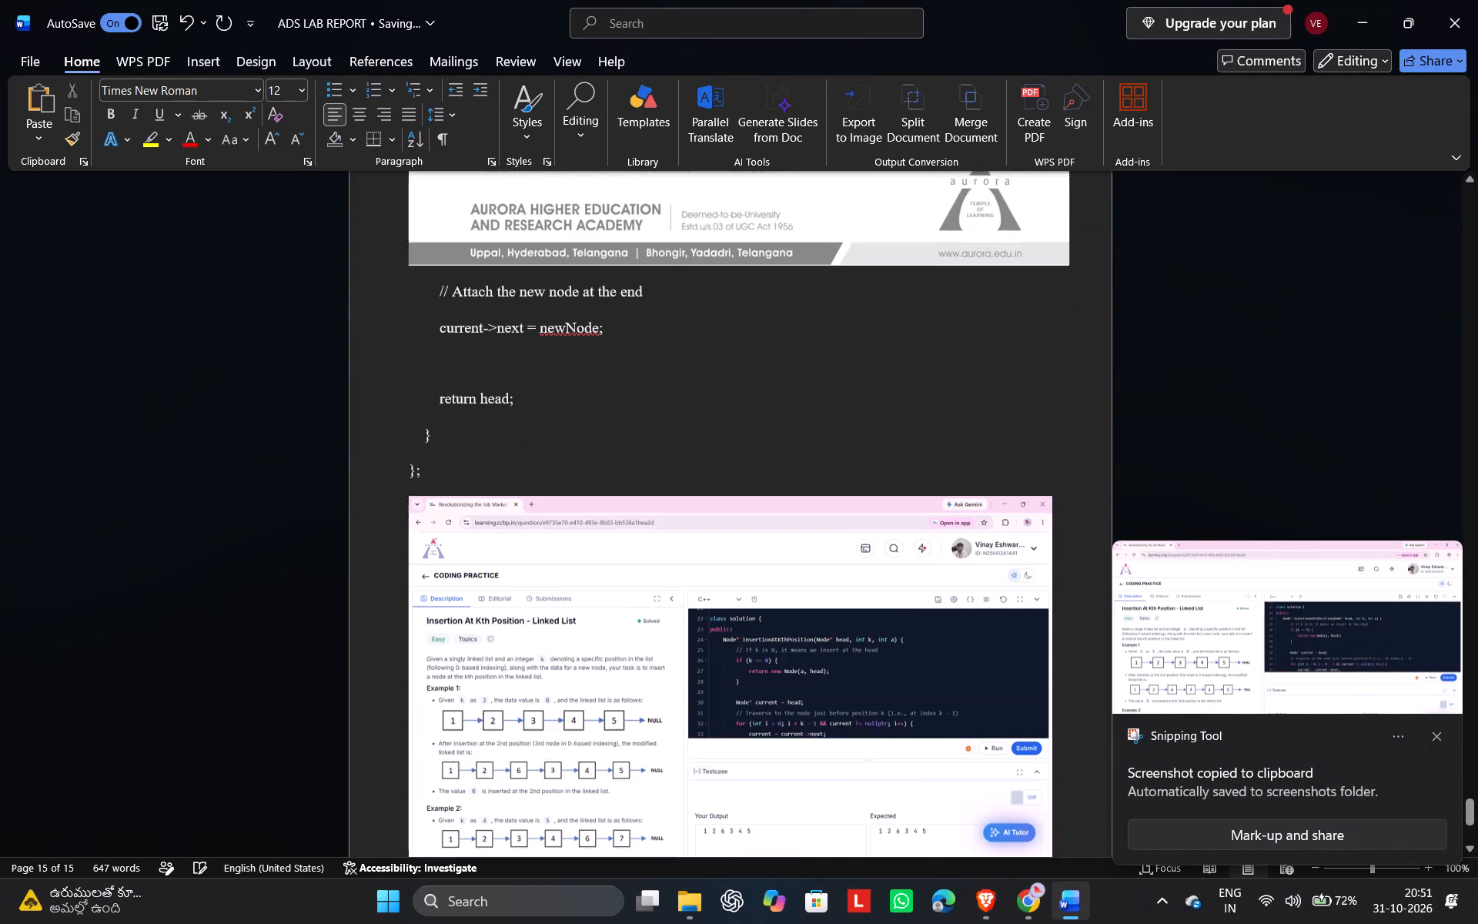
{"action": "key", "text": "Return"}
{"action": "type", "text": "CODE:"}
{"action": "key", "text": "shift+Return"}
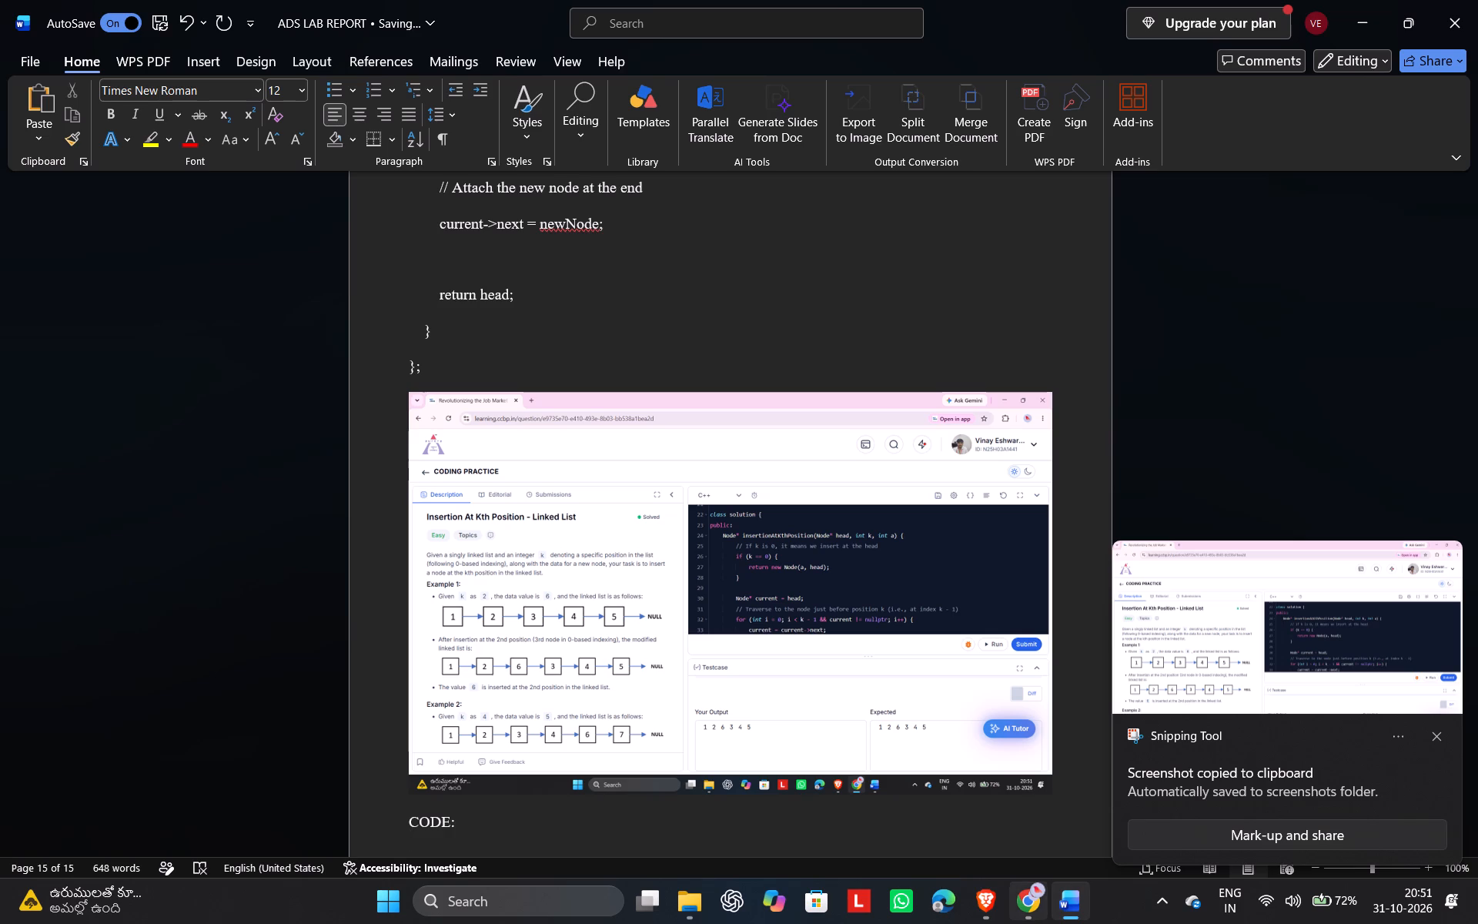
Copy the entire Insertion At Kth Position code from Chrome into the Word report under "CODE:" and add a new line after it.
{"action": "left_click", "coordinate": [1020, 886]}
{"action": "left_click", "coordinate": [982, 461]}
{"action": "key", "text": "ctrl+a"}
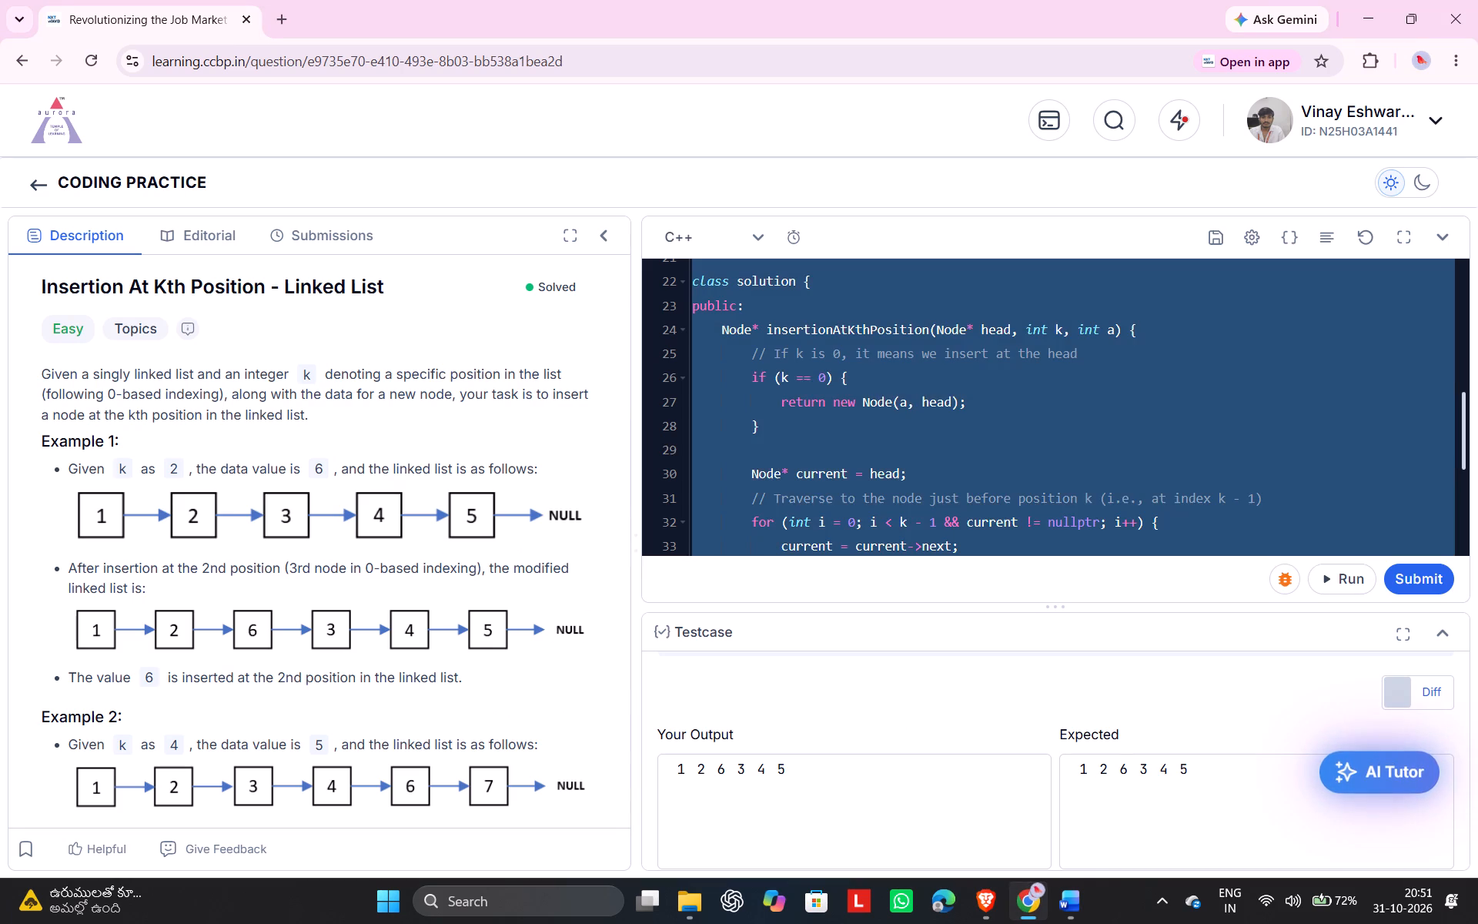
{"action": "key", "text": "ctrl+c"}
{"action": "left_click", "coordinate": [1070, 892]}
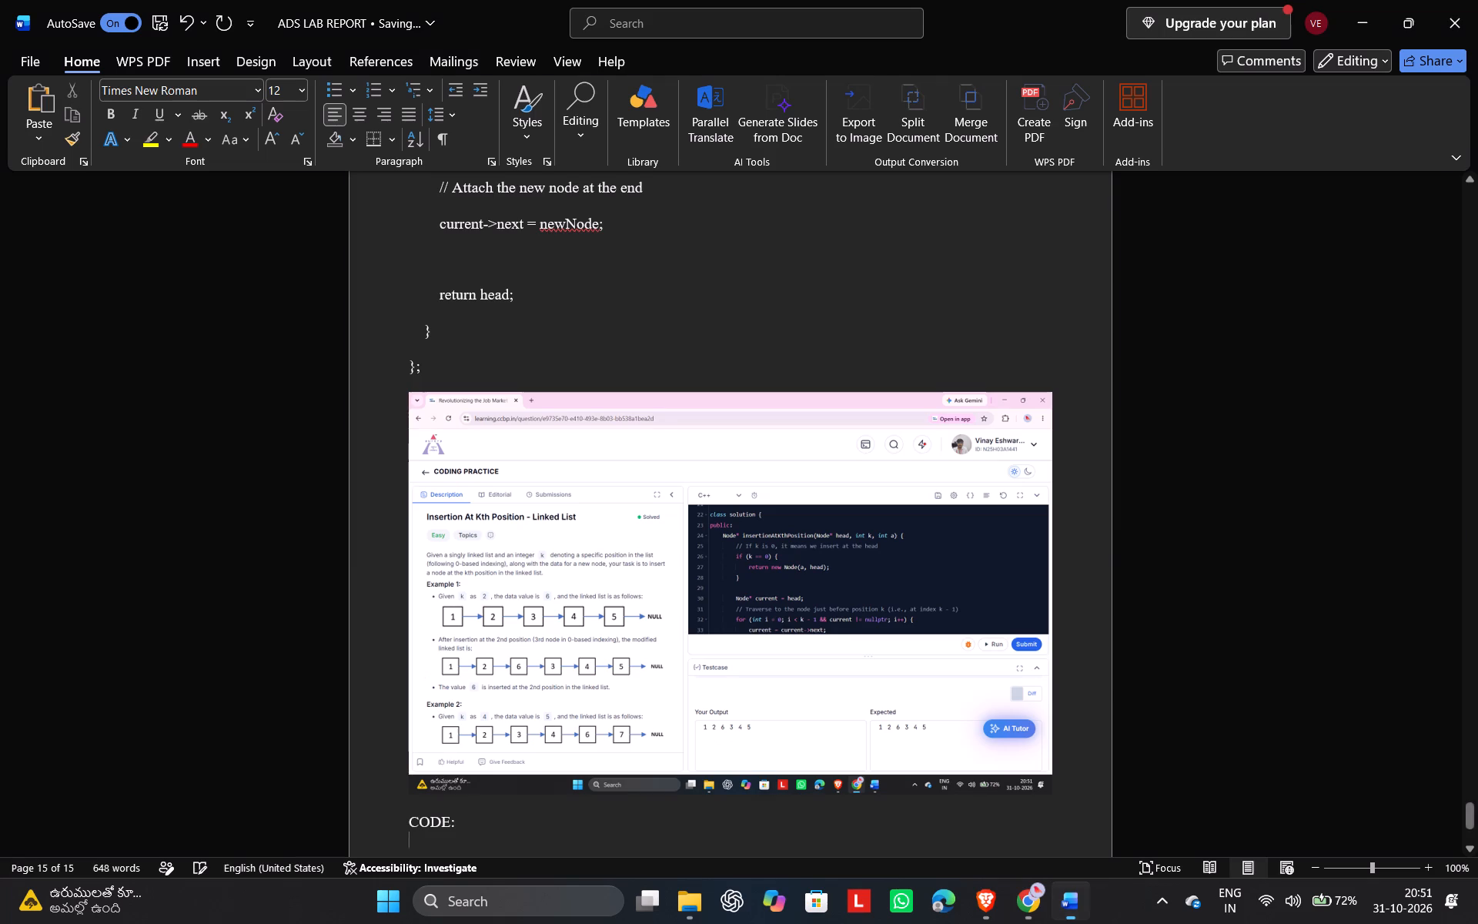
{"action": "key", "text": "ctrl+v"}
{"action": "key", "text": "Return"}
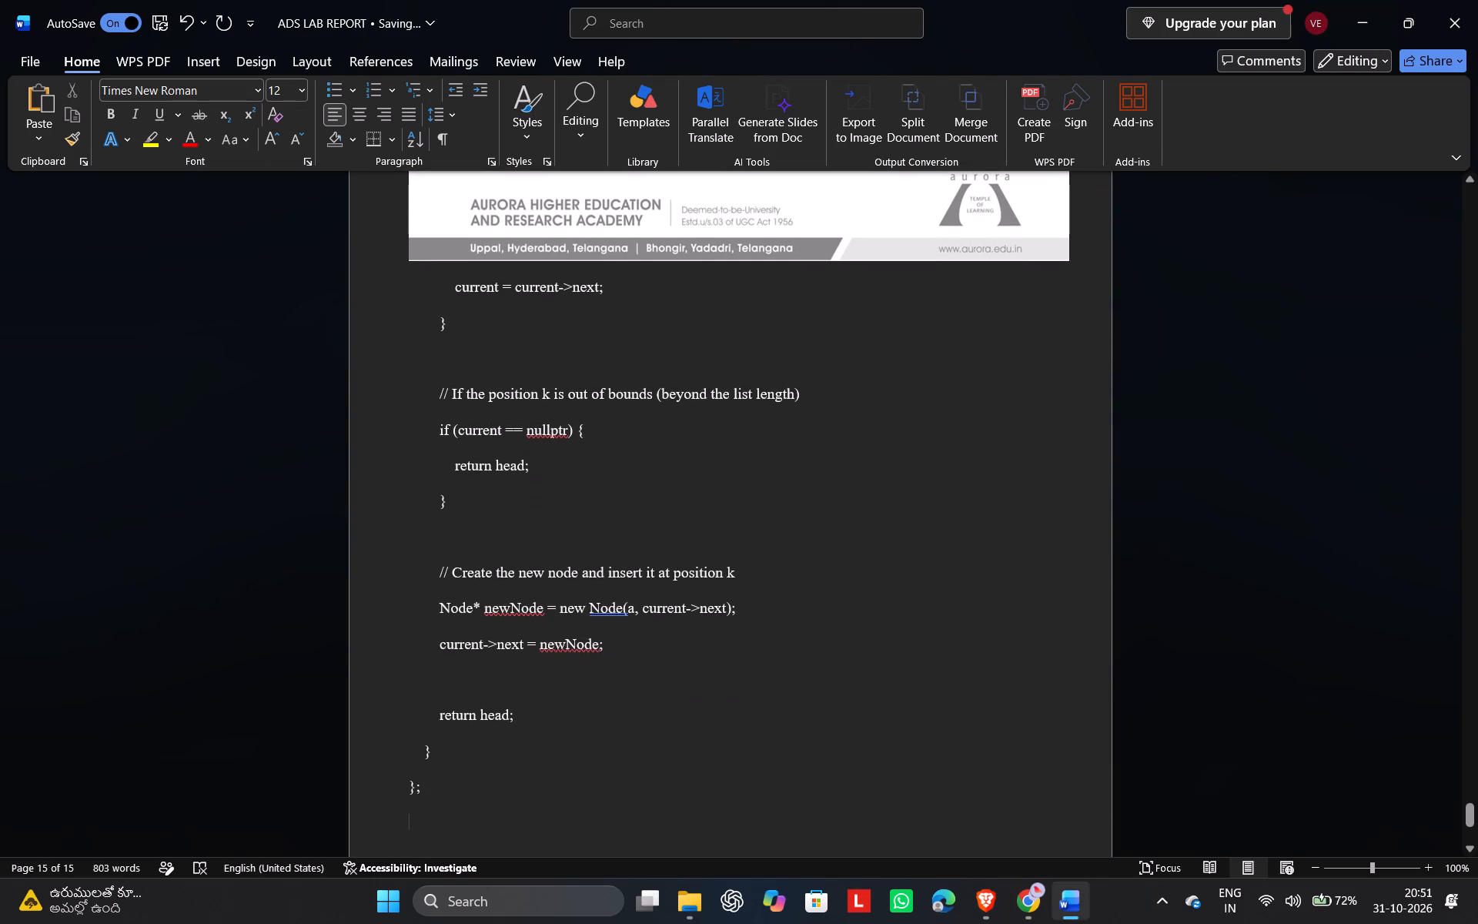
Switch to Chrome and return from the Insertion At Kth Position question to the Linked Lists coding practice list.
{"action": "left_click", "coordinate": [1036, 899]}
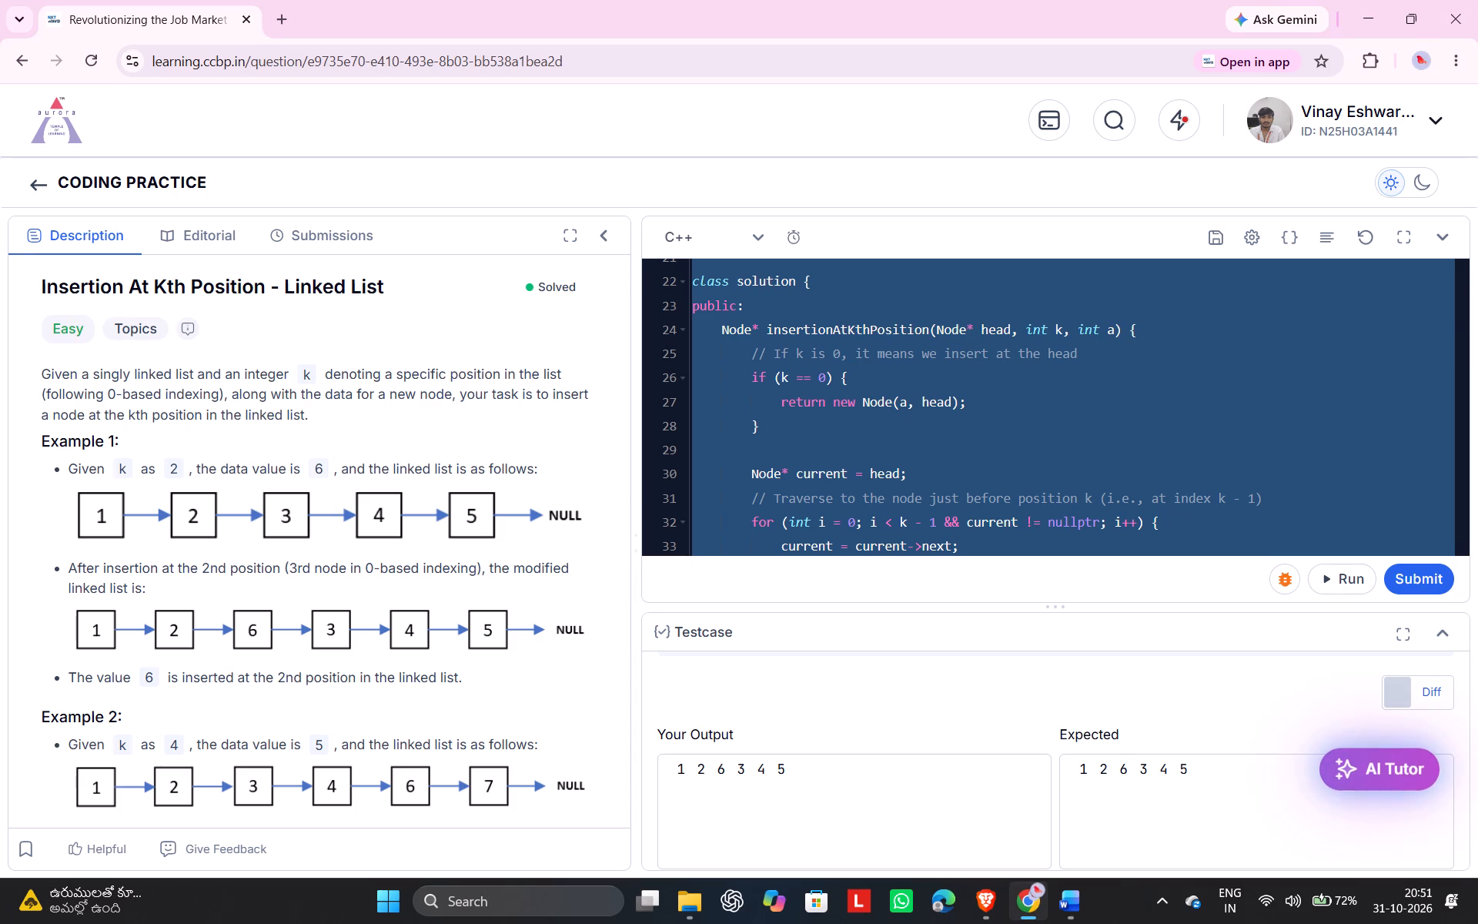
{"action": "left_click", "coordinate": [47, 186]}
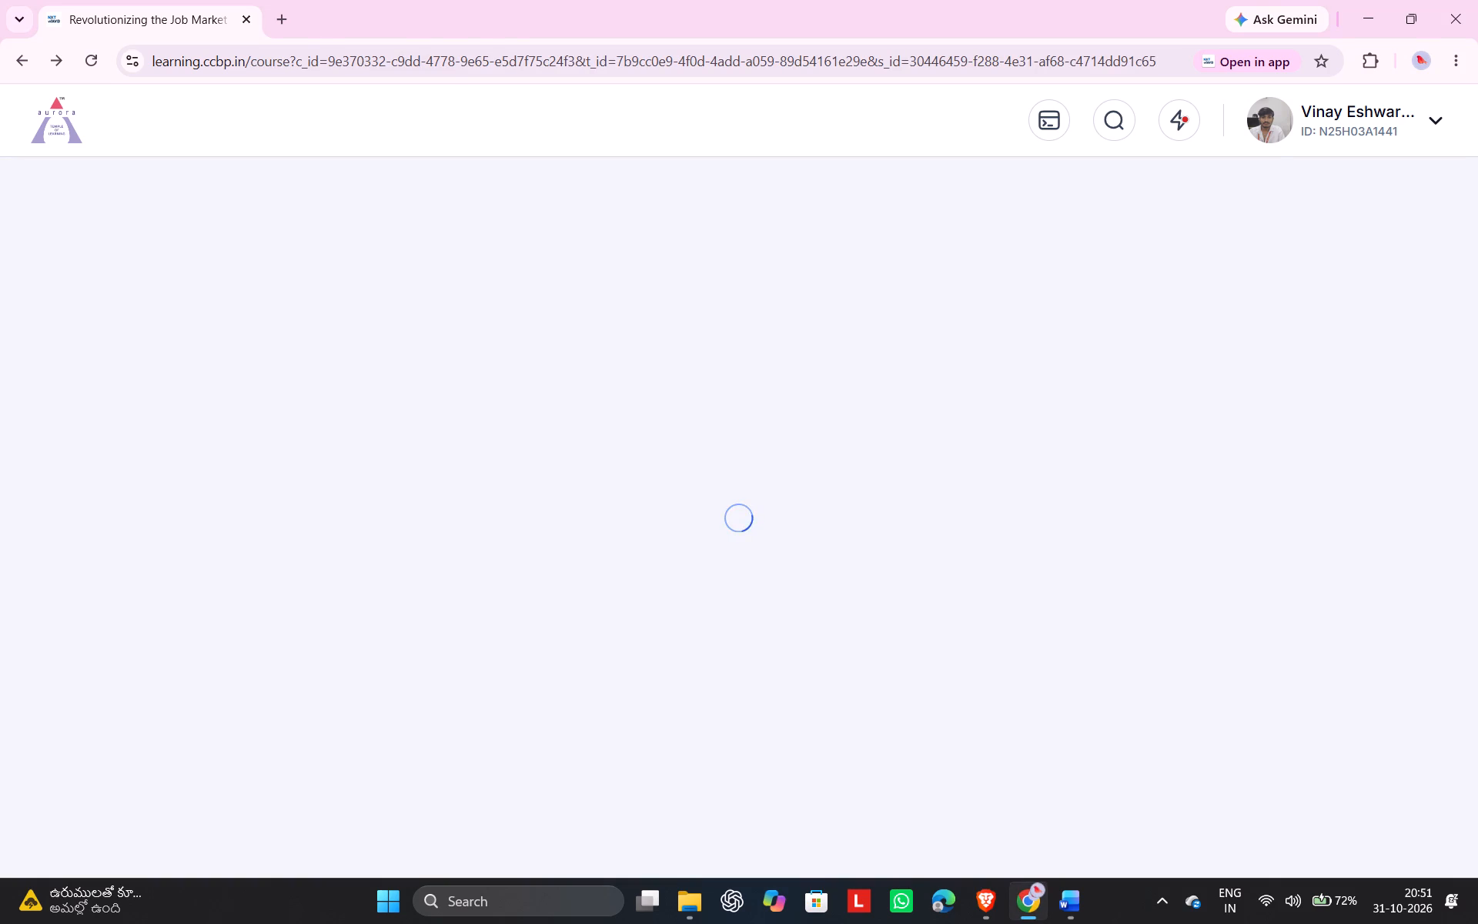
{"action": "left_click", "coordinate": [663, 533]}
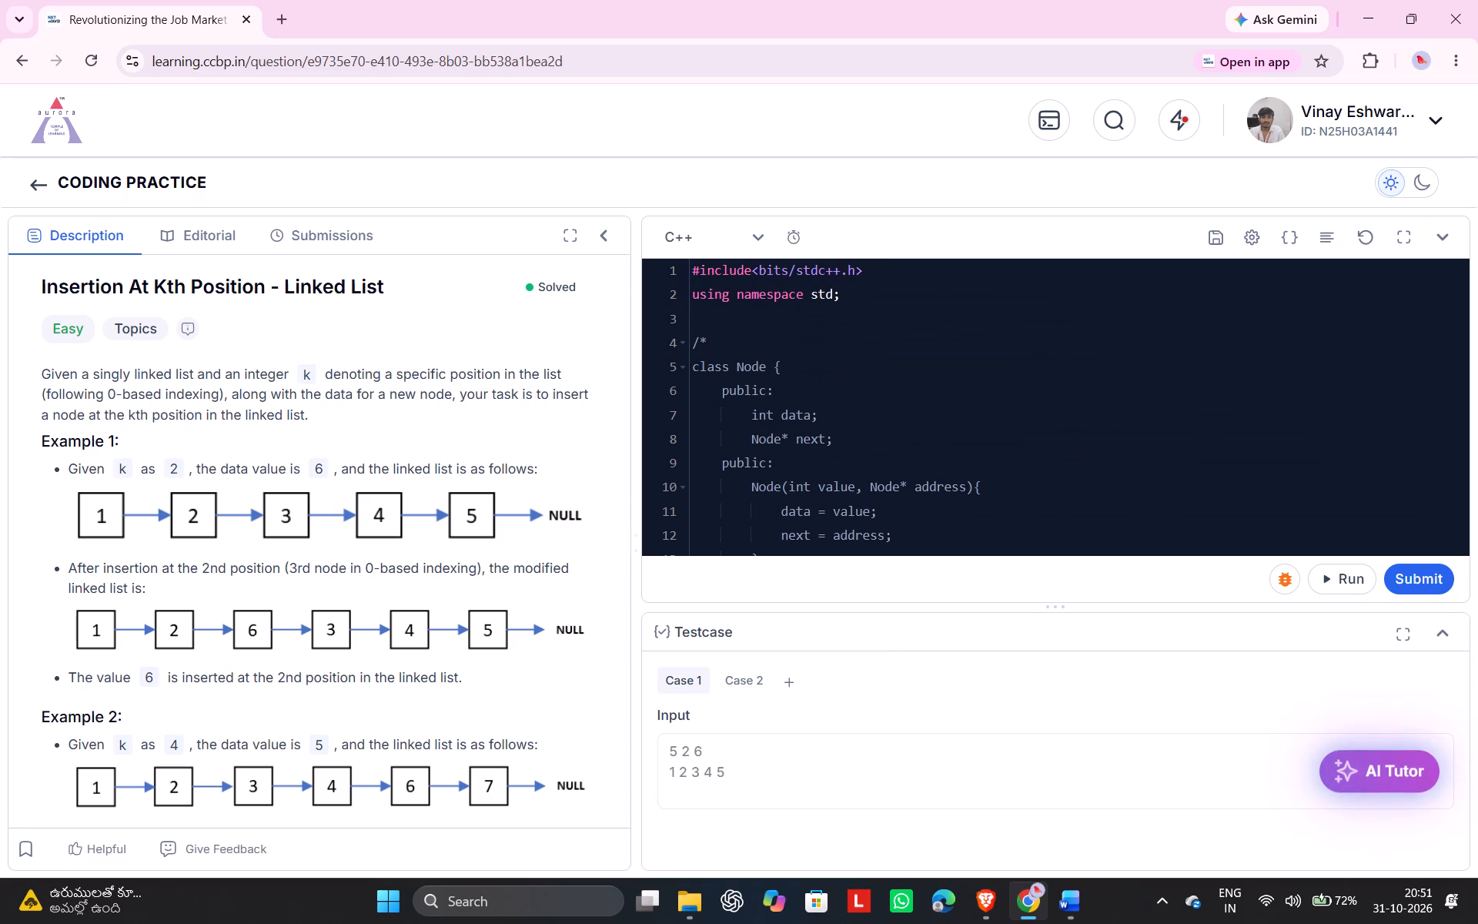
{"action": "left_click", "coordinate": [39, 187]}
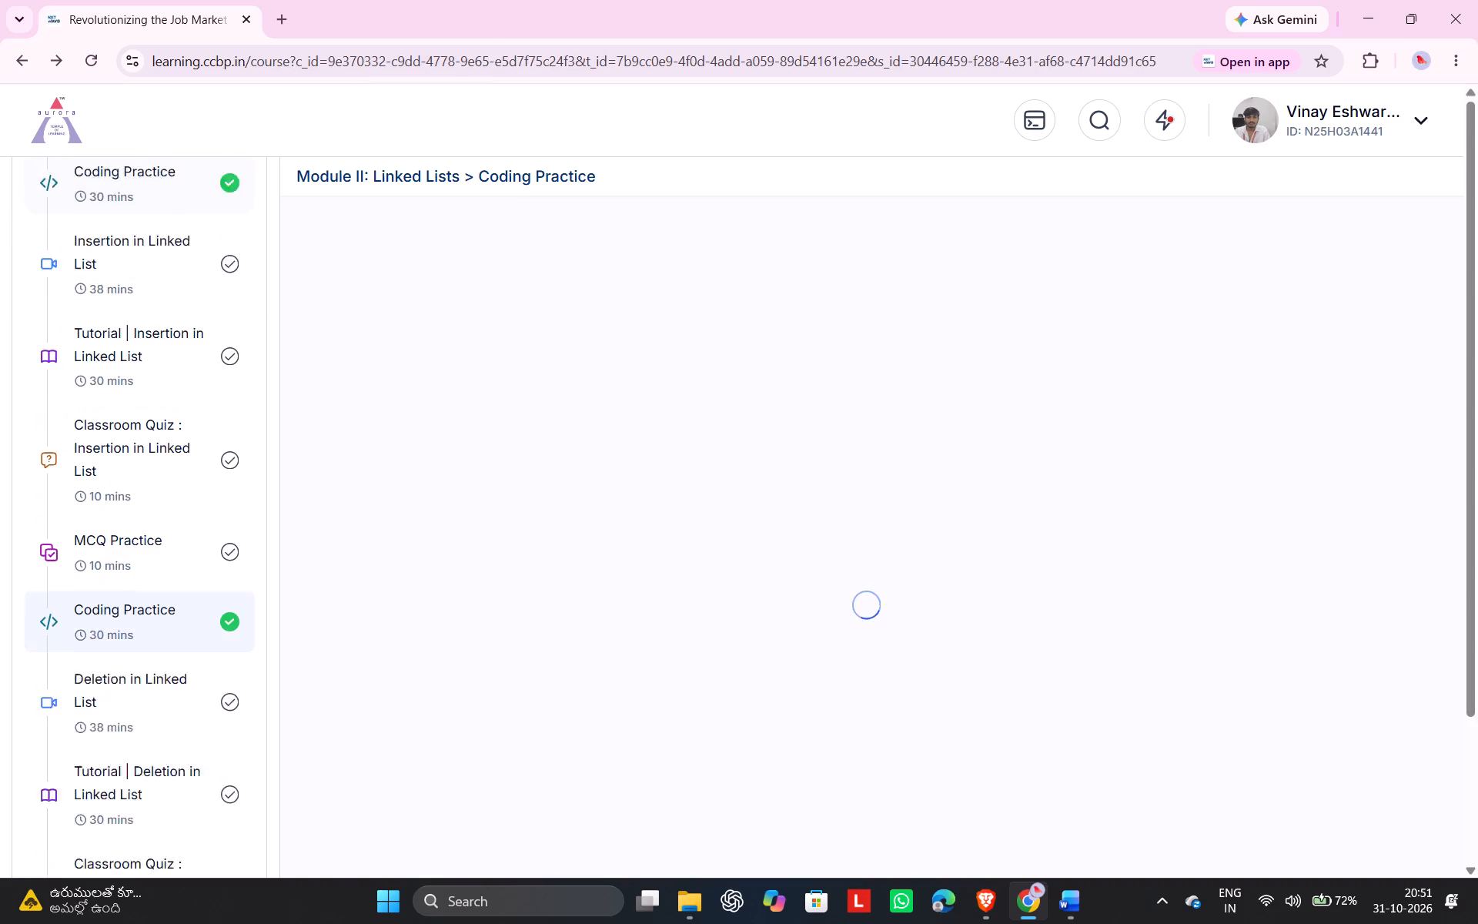
Switch to Word, review the Insertion At Kth Position screenshot and code in the report, and switch back to Chrome.
{"action": "left_click", "coordinate": [1068, 900]}
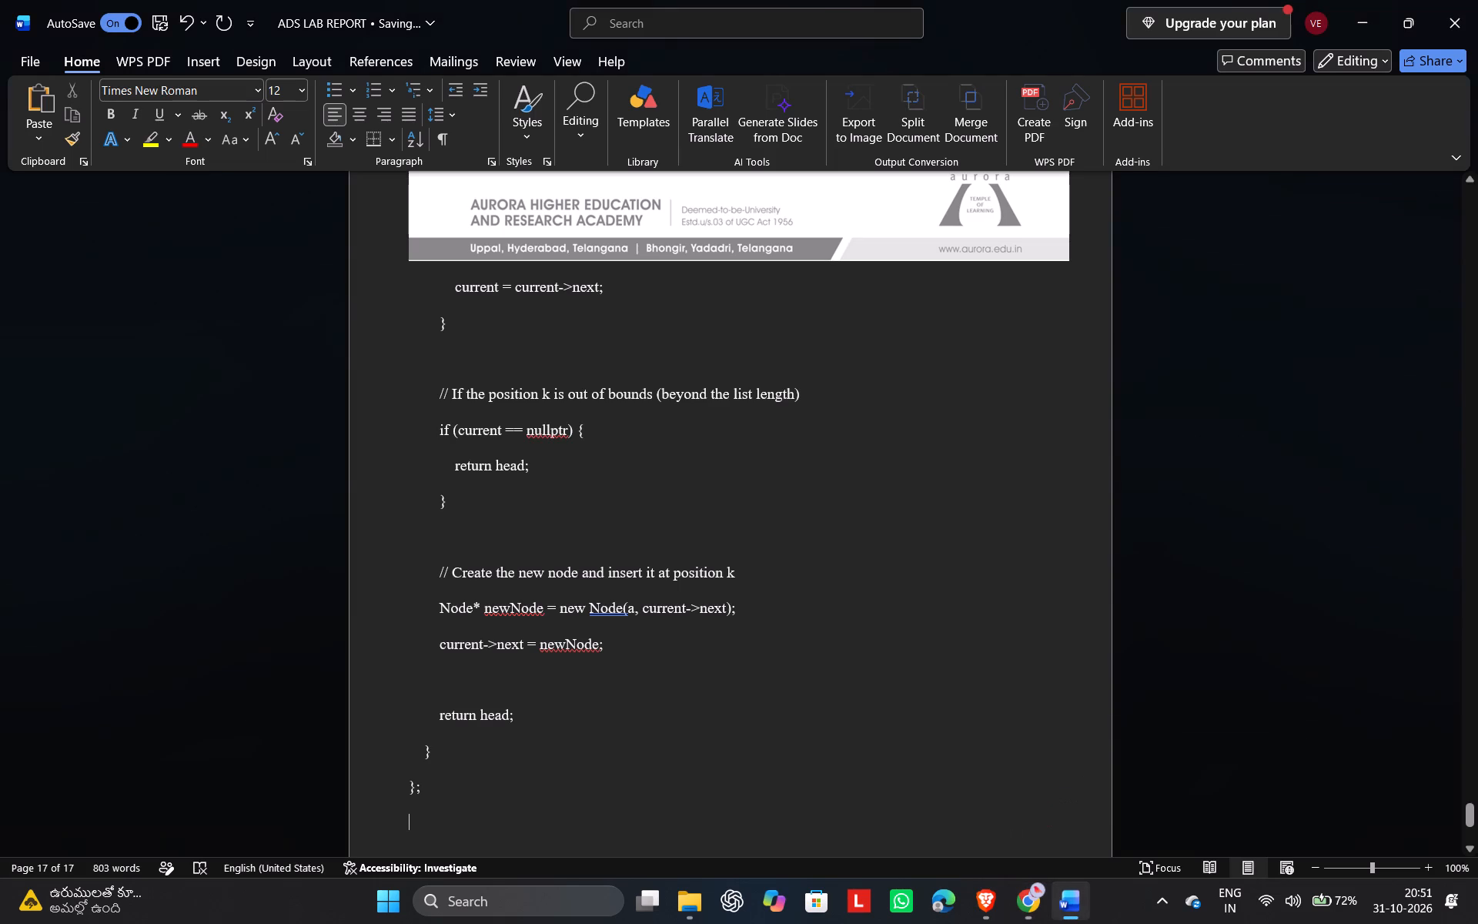
{"action": "scroll", "coordinate": [892, 565], "scroll_direction": "up", "scroll_amount": 7}
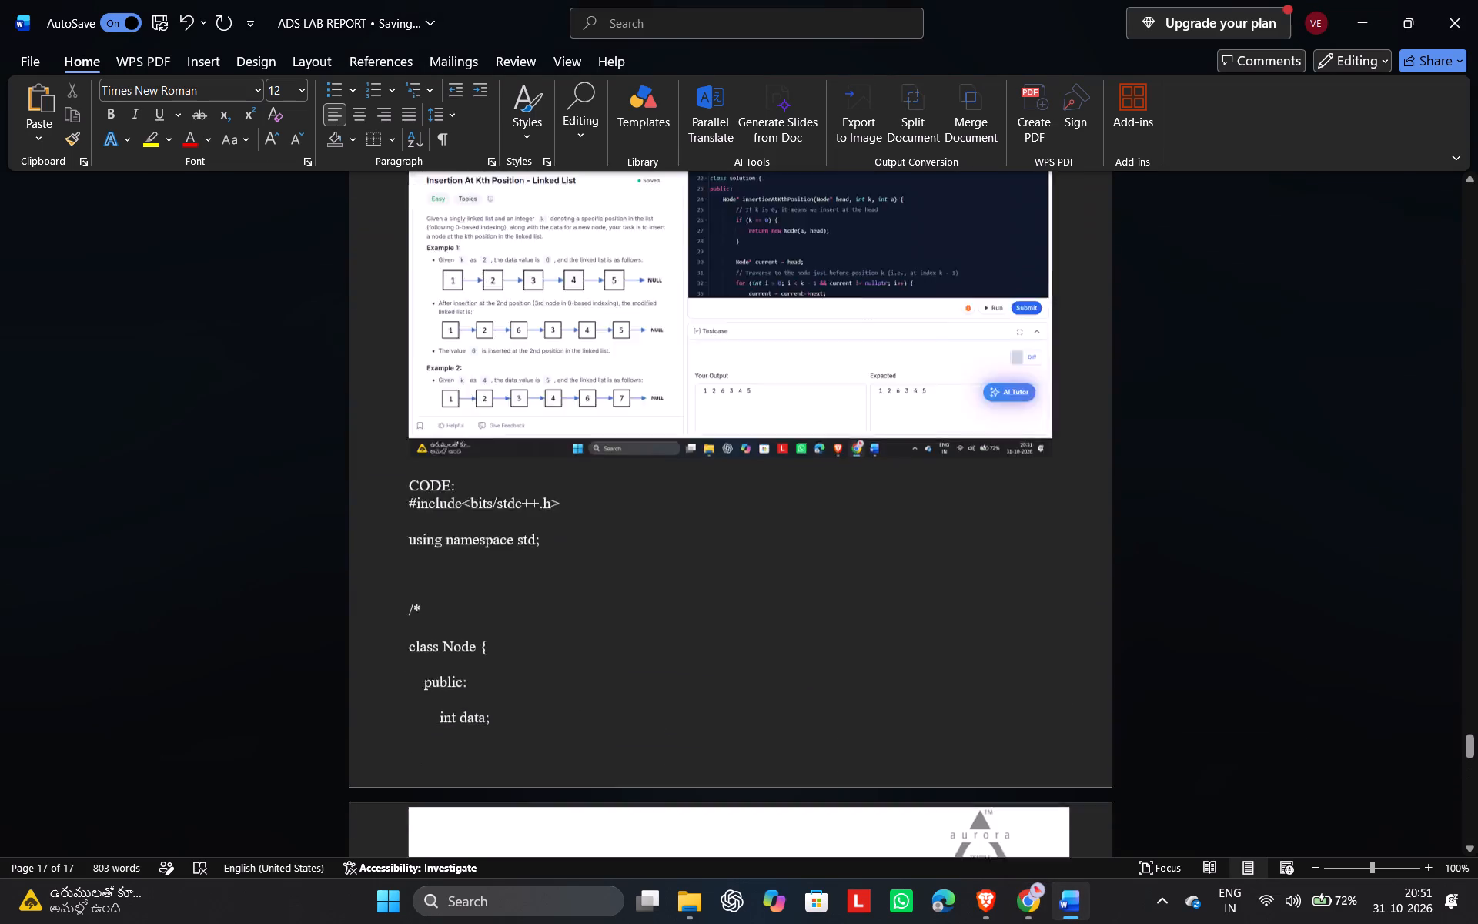
{"action": "scroll", "coordinate": [892, 565], "scroll_direction": "up", "scroll_amount": 1}
{"action": "scroll", "coordinate": [892, 565], "scroll_direction": "down", "scroll_amount": 4}
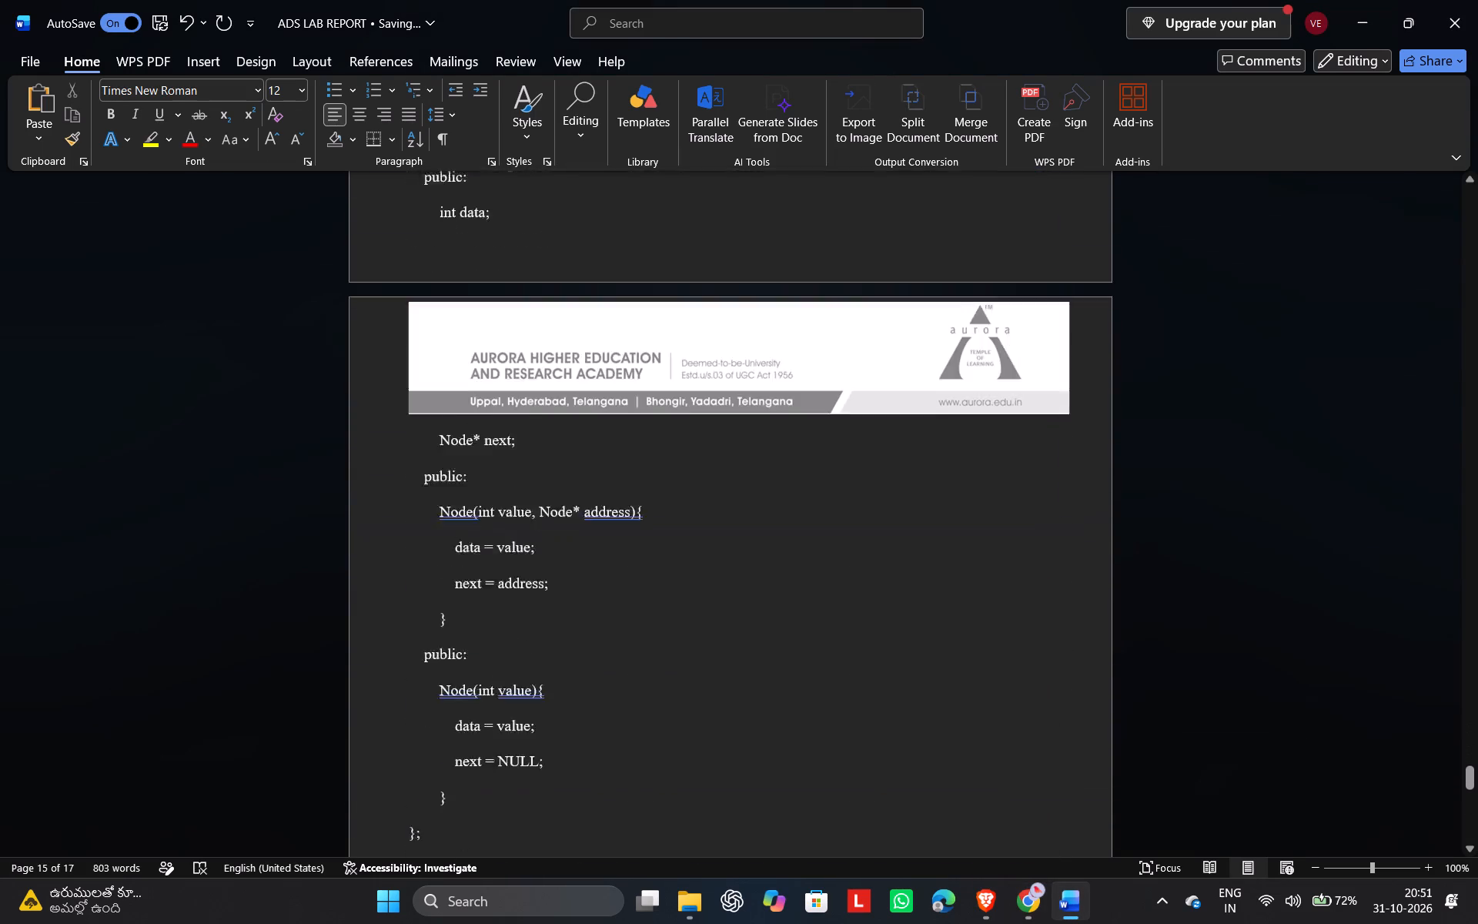
{"action": "scroll", "coordinate": [892, 565], "scroll_direction": "down", "scroll_amount": 4}
{"action": "left_click", "coordinate": [1029, 890]}
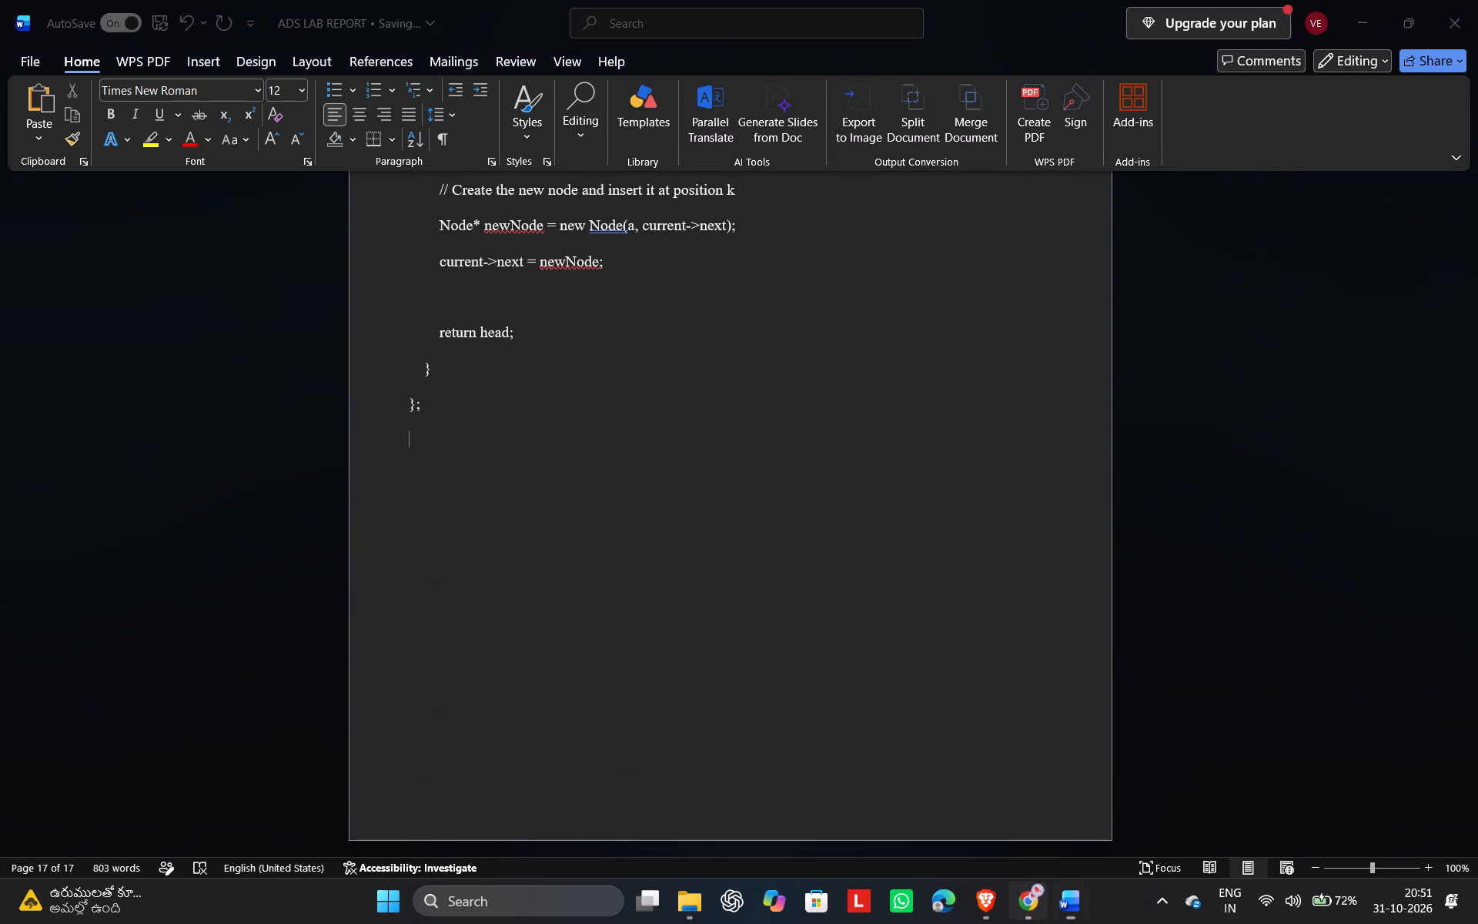
Open the Insertion Before a Node With Value X question, run its code and capture a full-screen screenshot showing the solution and output comparison.
{"action": "left_click", "coordinate": [503, 668]}
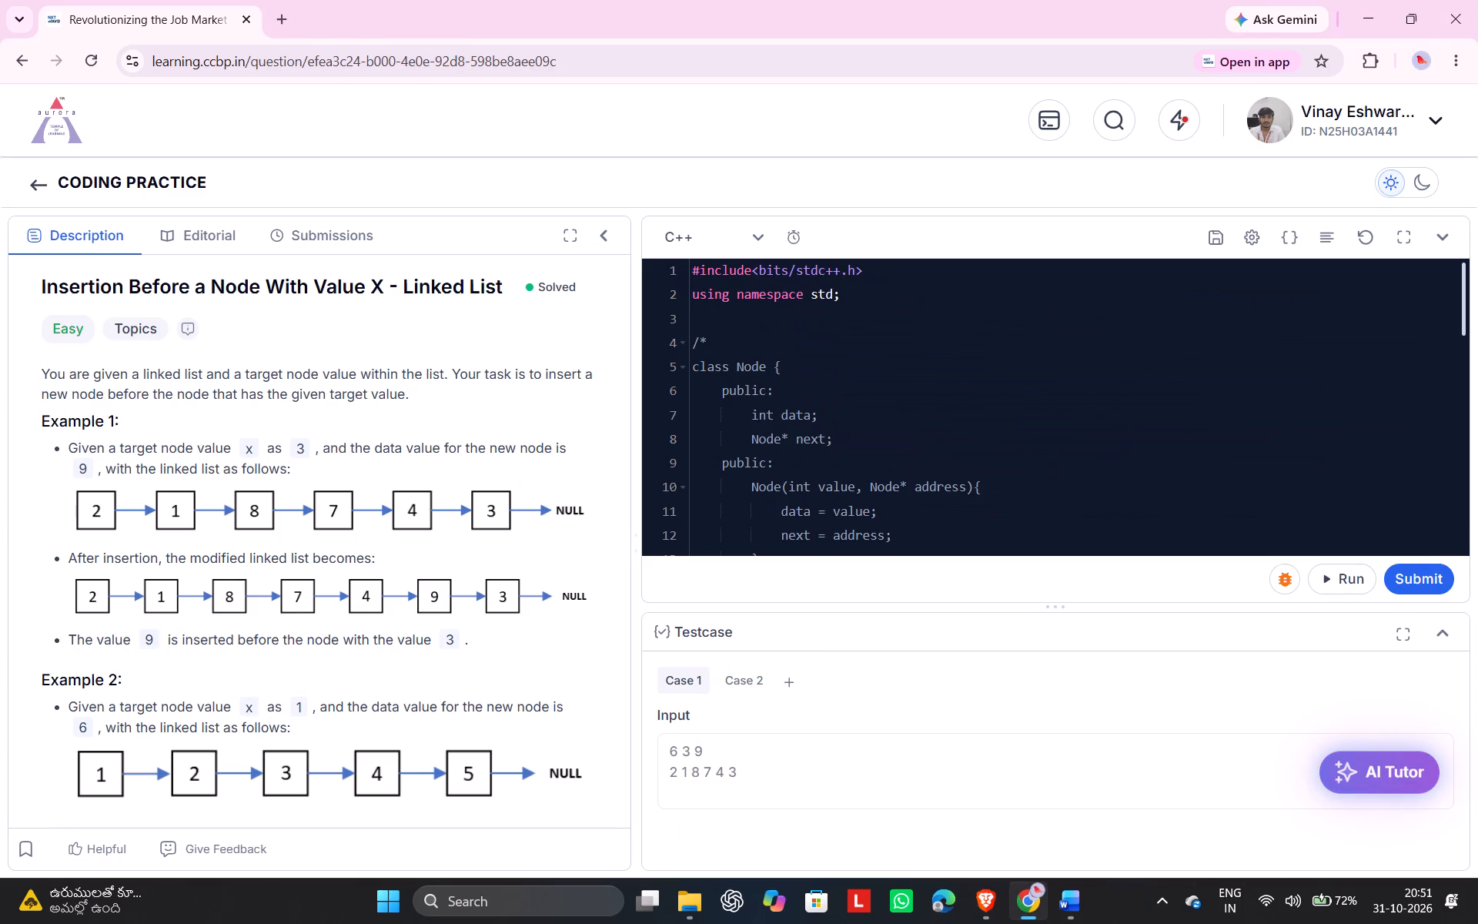
{"action": "scroll", "coordinate": [856, 461], "scroll_direction": "down", "scroll_amount": 5}
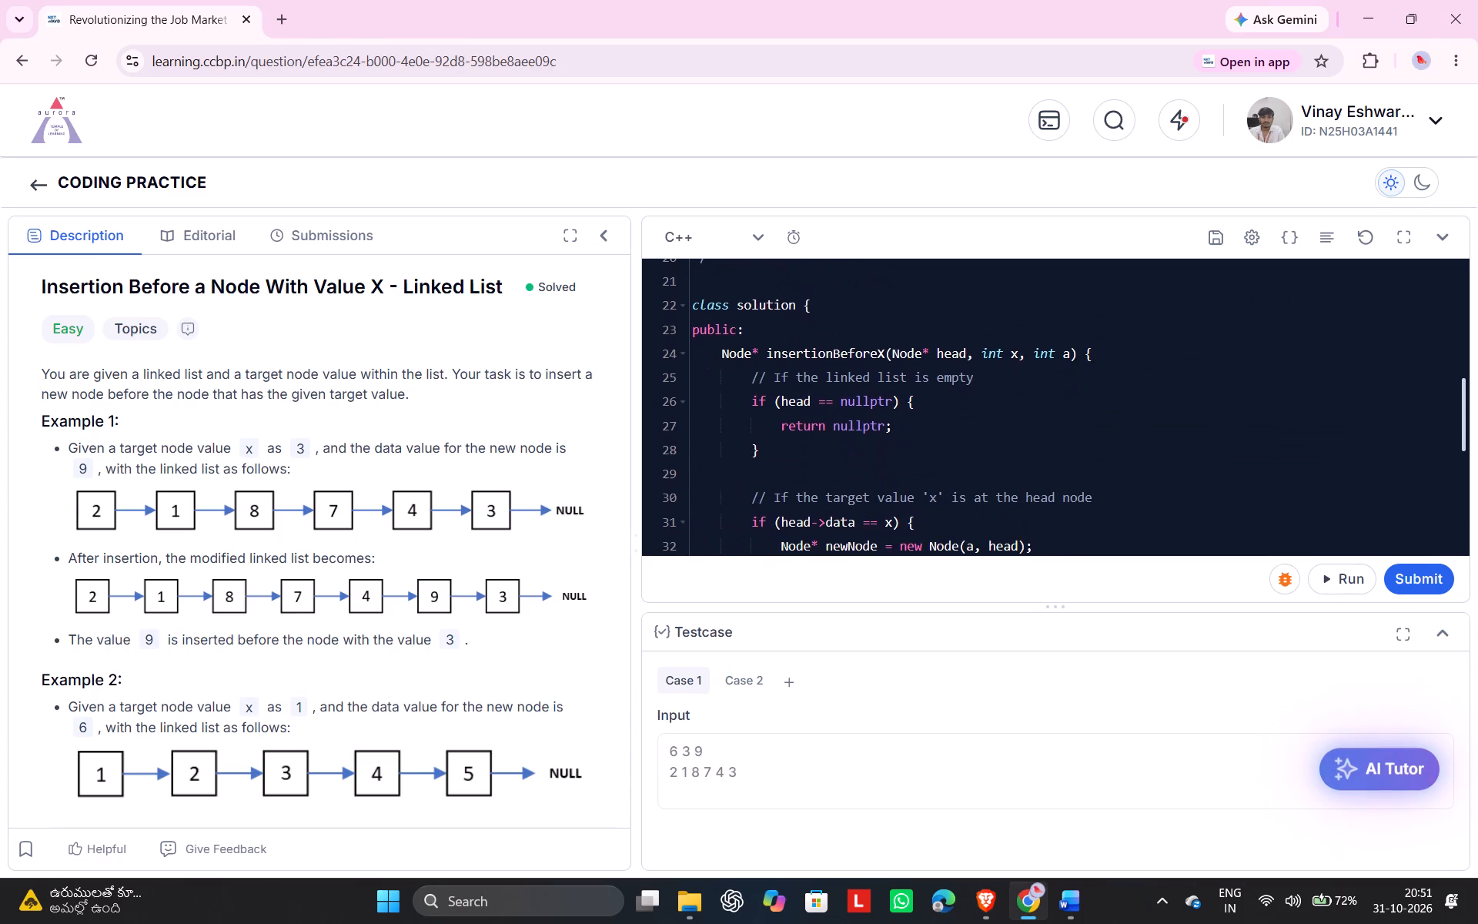
{"action": "left_click", "coordinate": [1342, 588]}
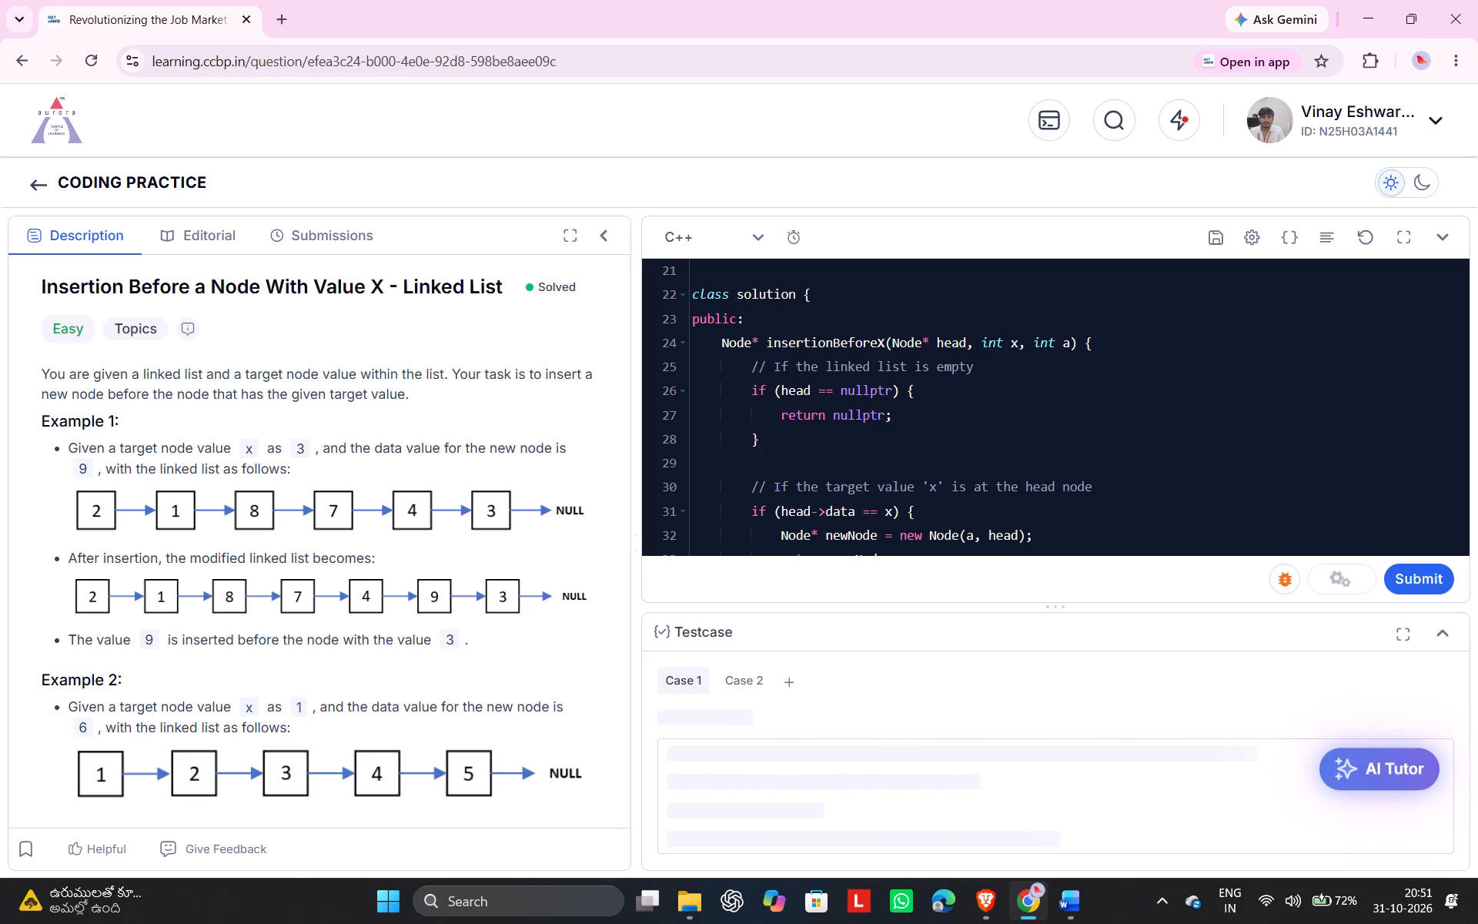
{"action": "scroll", "coordinate": [1102, 721], "scroll_direction": "down", "scroll_amount": 4}
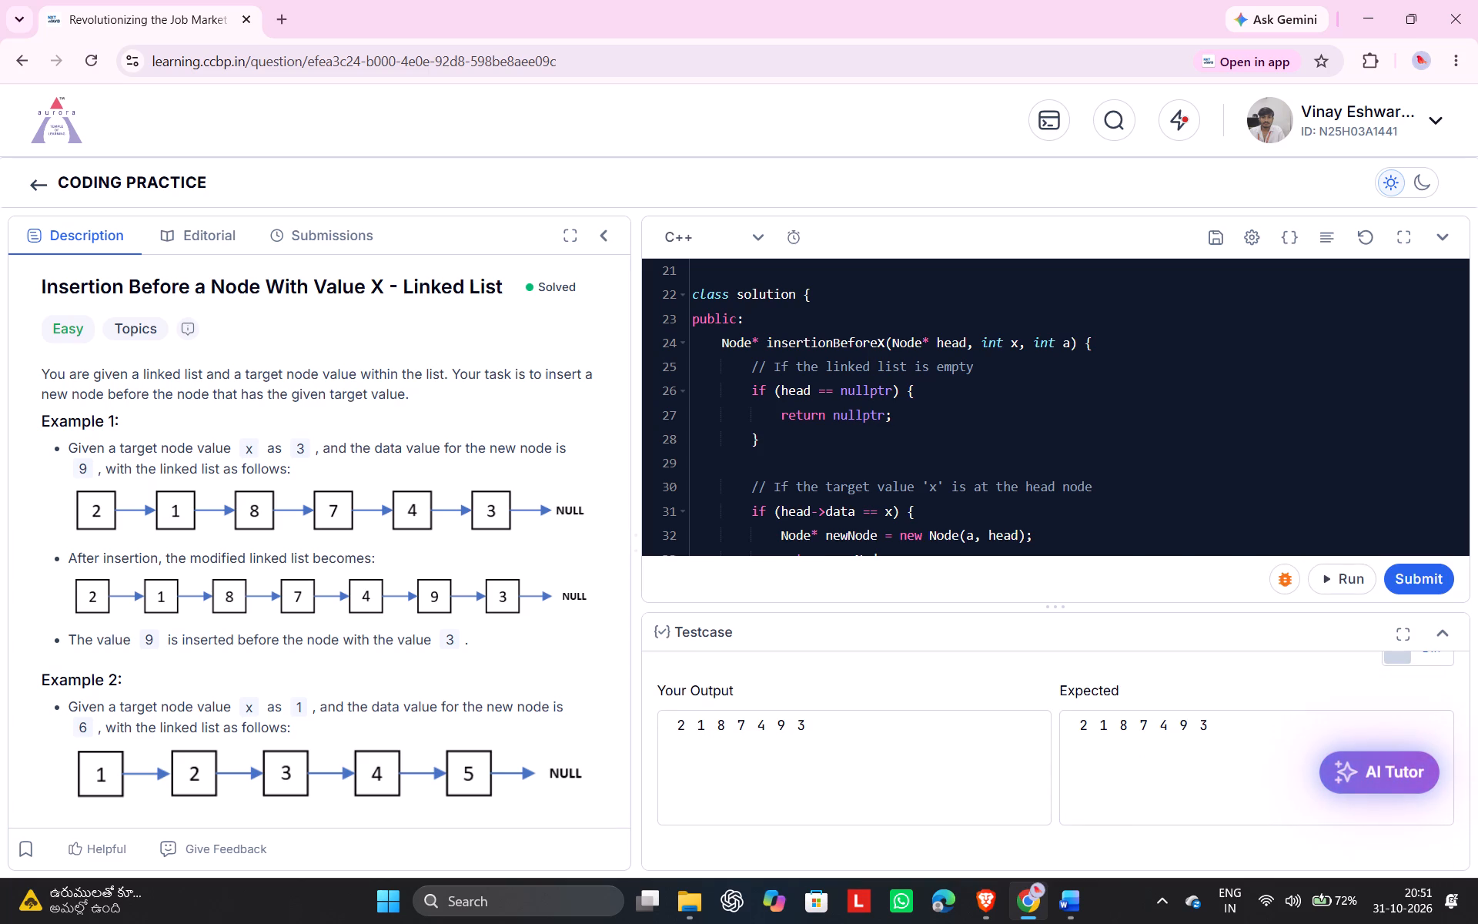
{"action": "key", "text": "equal"}
{"action": "key", "text": "shift+super+s"}
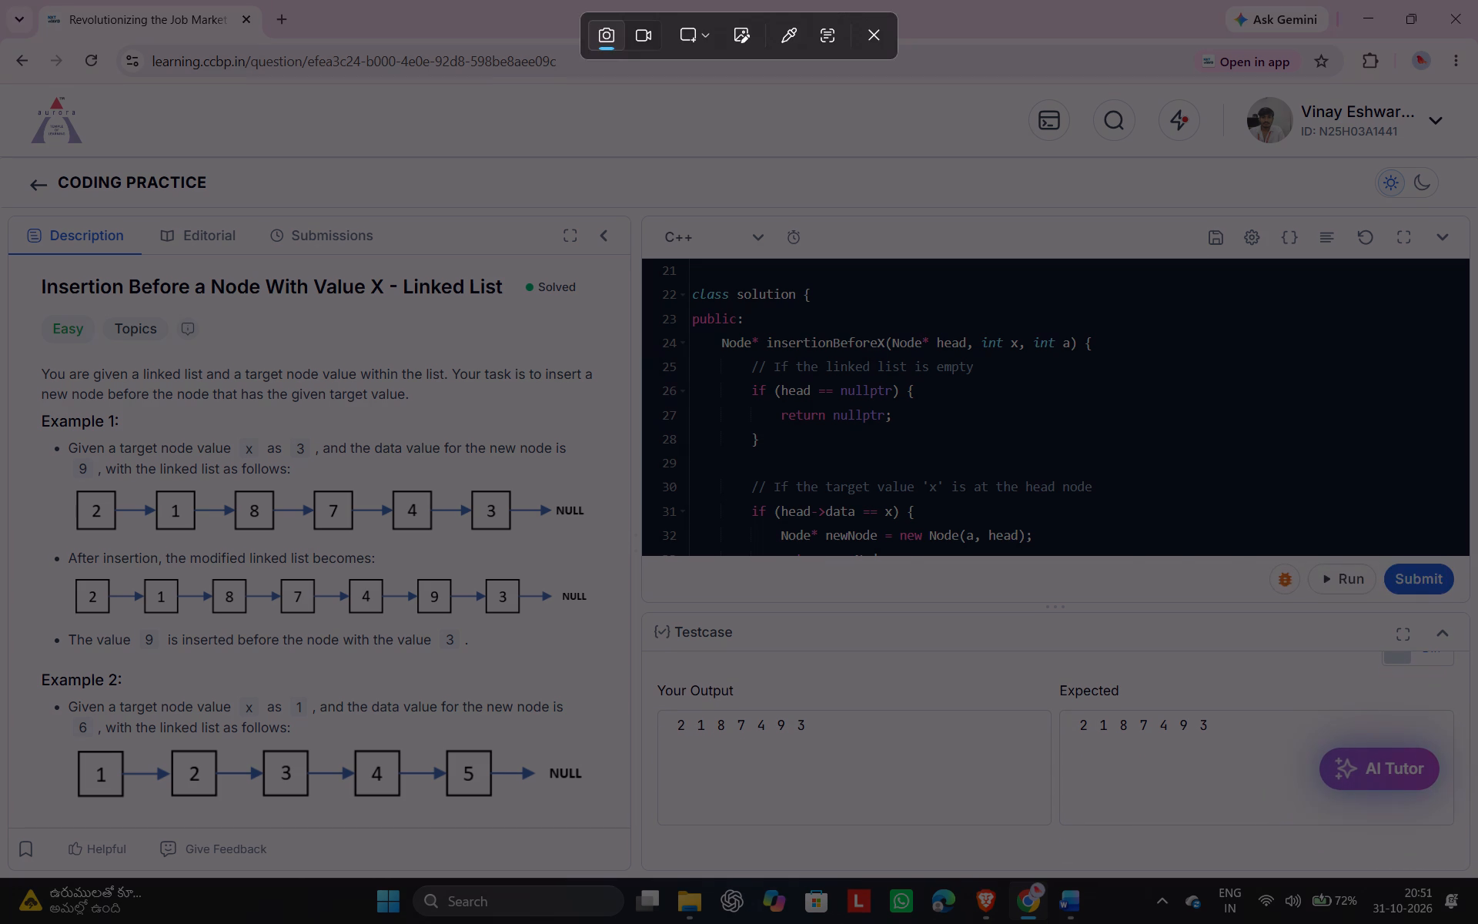
{"action": "left_click", "coordinate": [705, 32]}
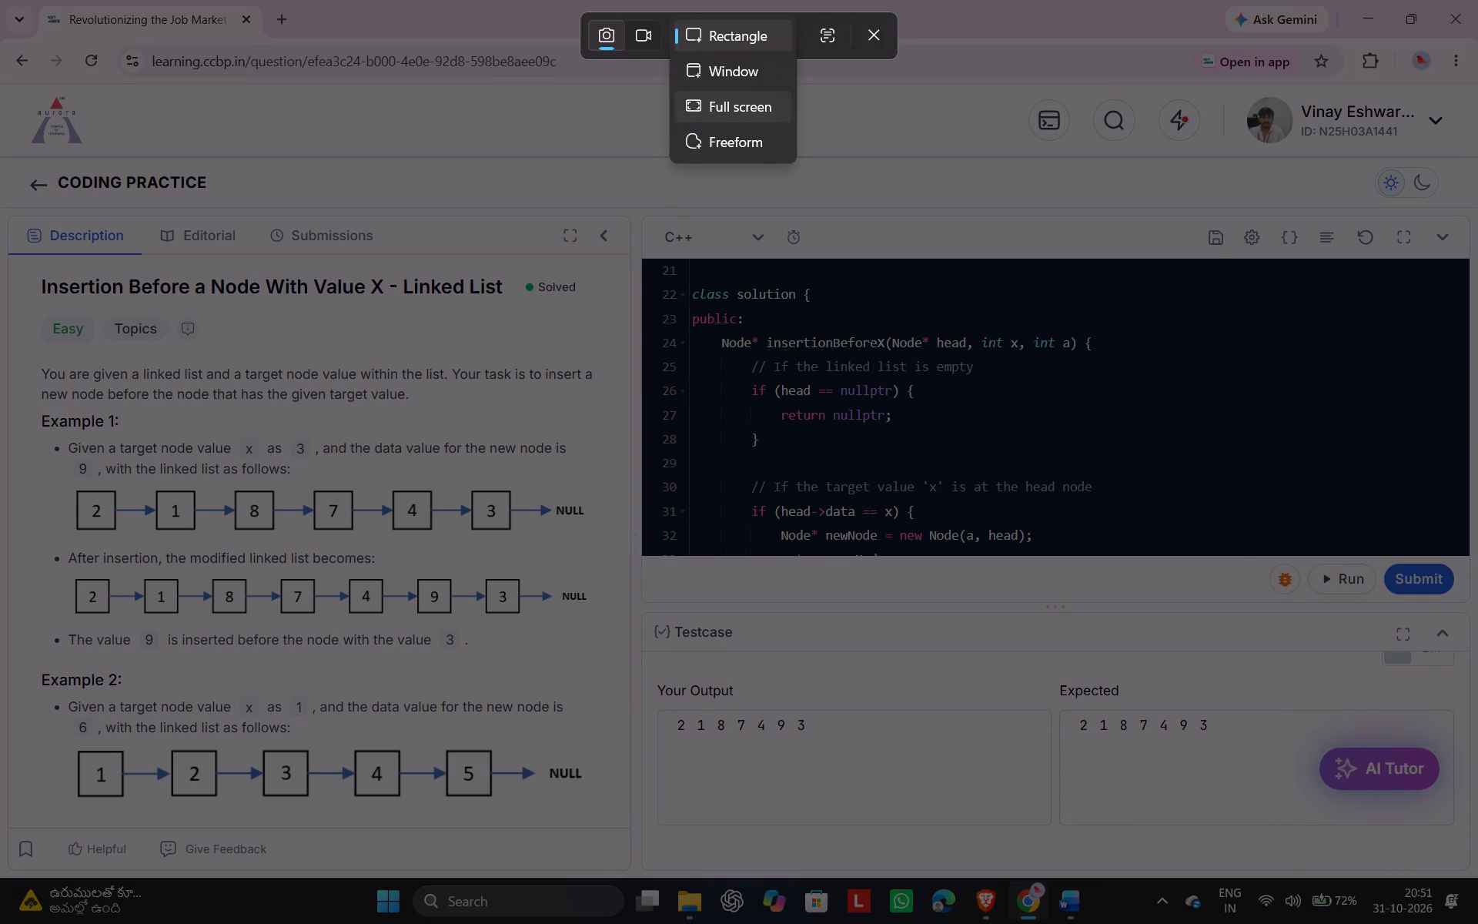
{"action": "left_click", "coordinate": [713, 96]}
Switch to Word, paste the Insertion Before a Node With Value X screenshot at the report's end and add a "CODE:" line below it.
{"action": "left_click", "coordinate": [1075, 899]}
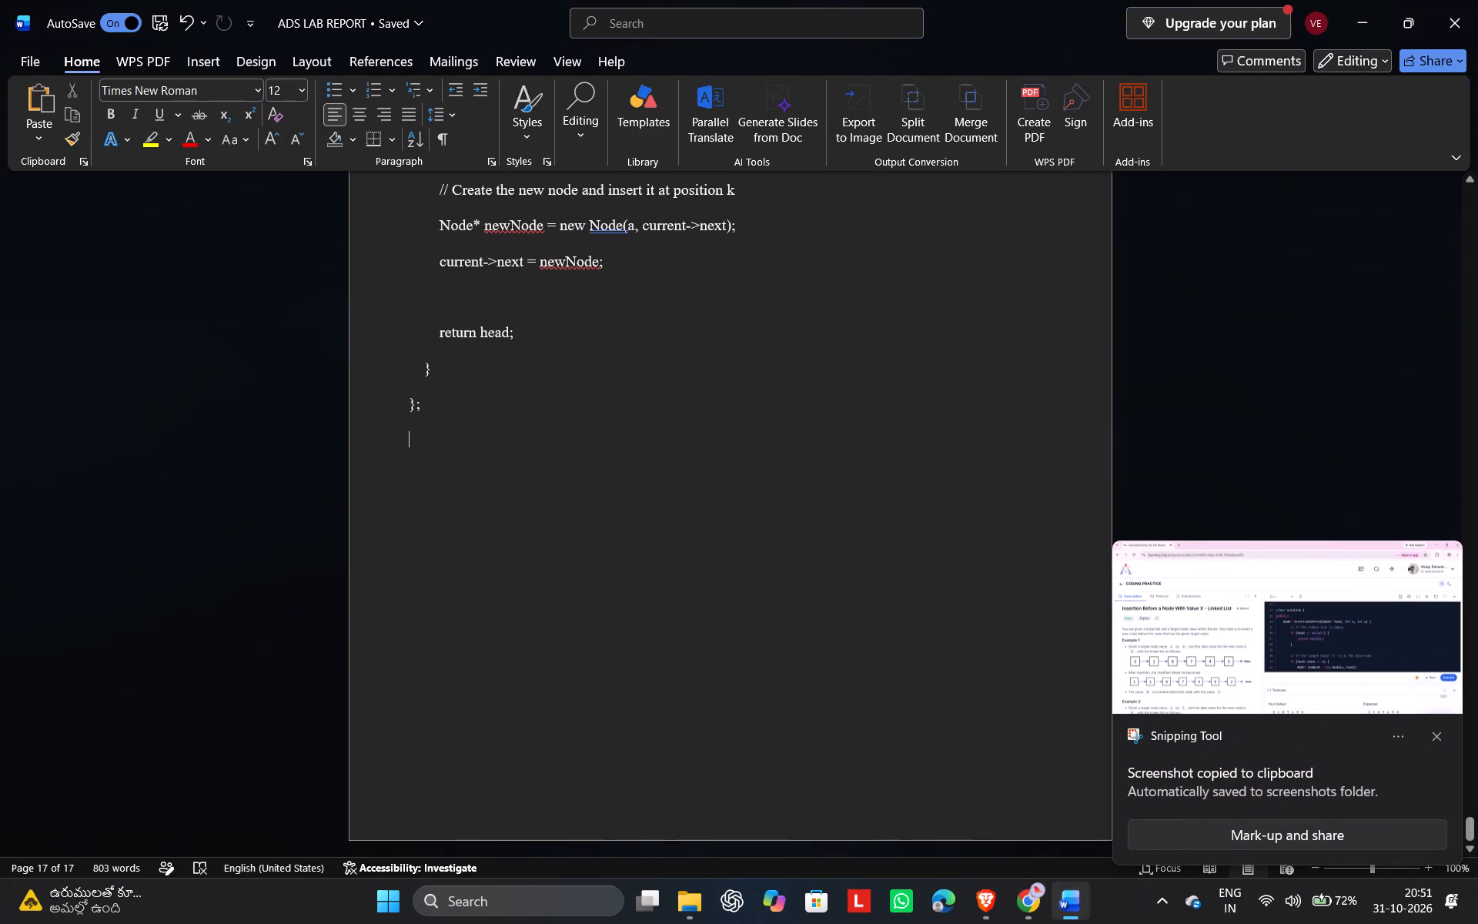
{"action": "key", "text": "ctrl+v"}
{"action": "key", "text": "Return"}
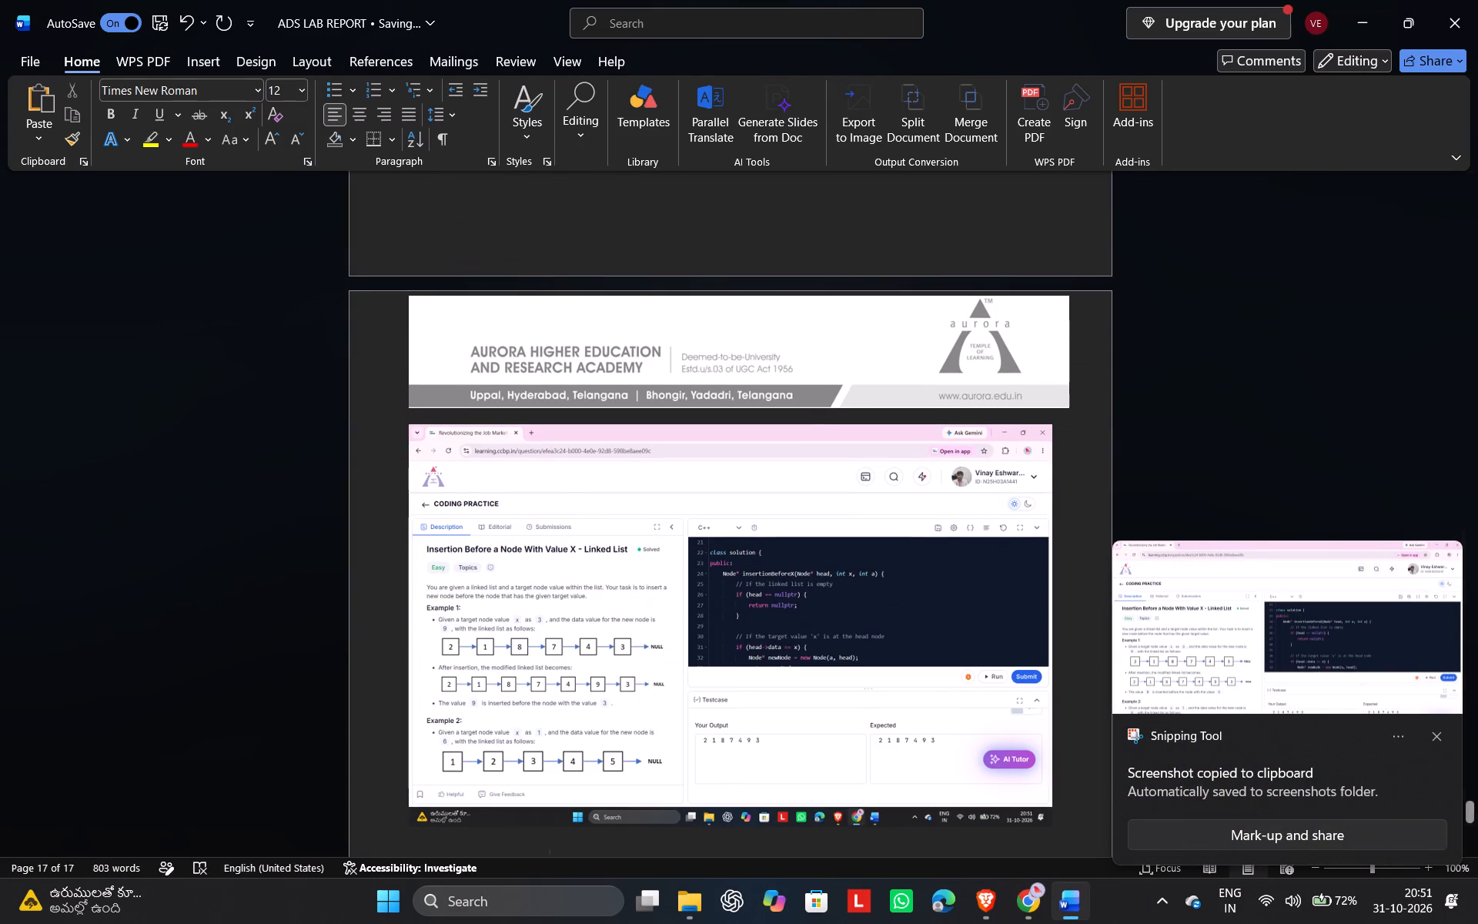
{"action": "type", "text": "CODE:"}
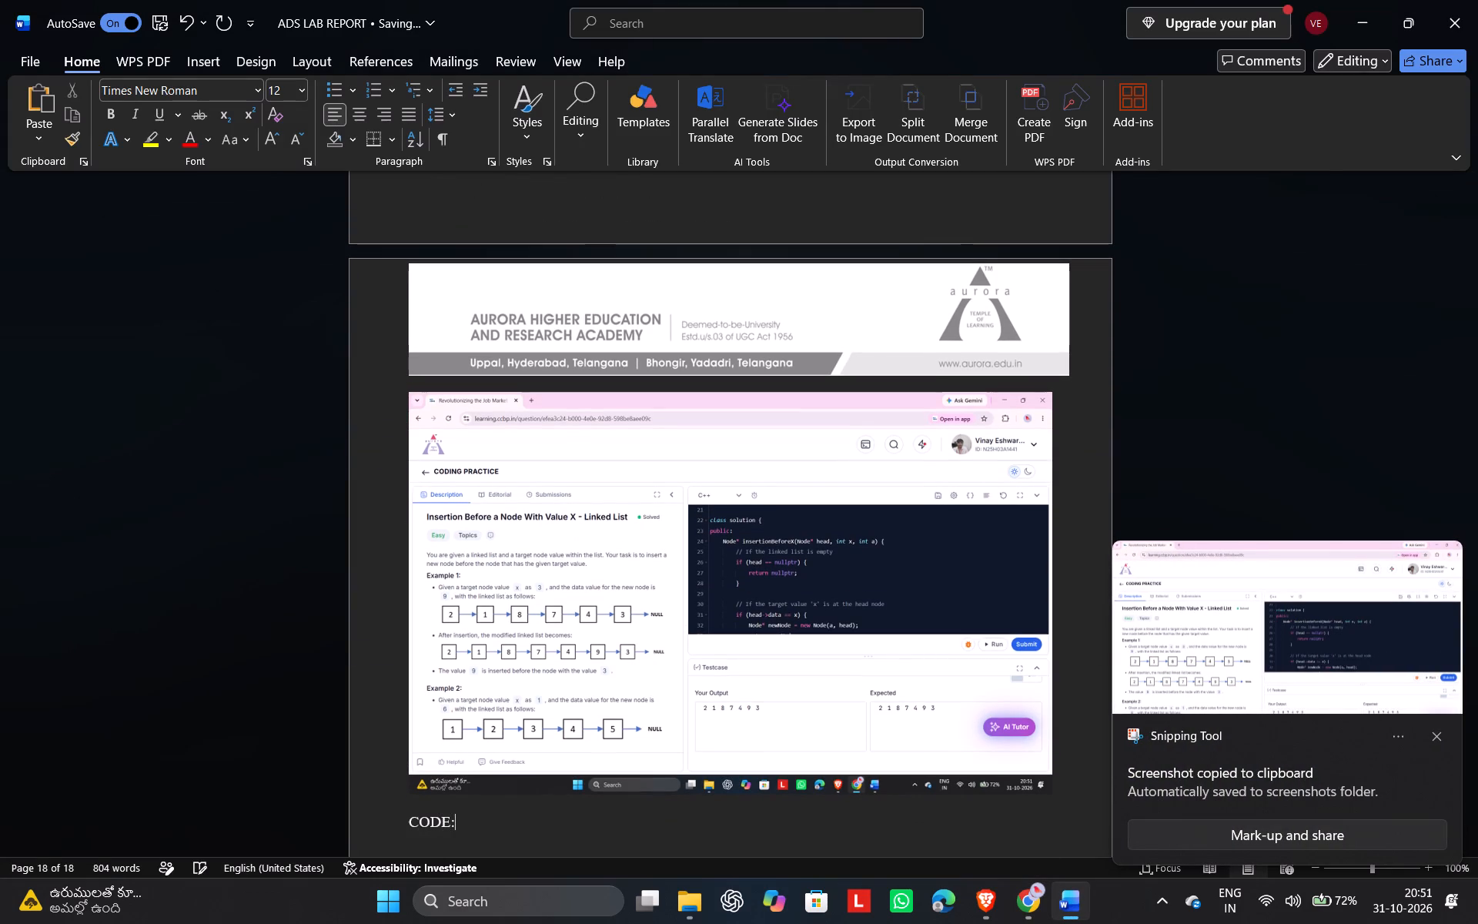
{"action": "key", "text": "shift+Return"}
Copy the entire Insertion Before a Node With Value X code from Chrome into the Word report under "CODE:".
{"action": "left_click", "coordinate": [1033, 896]}
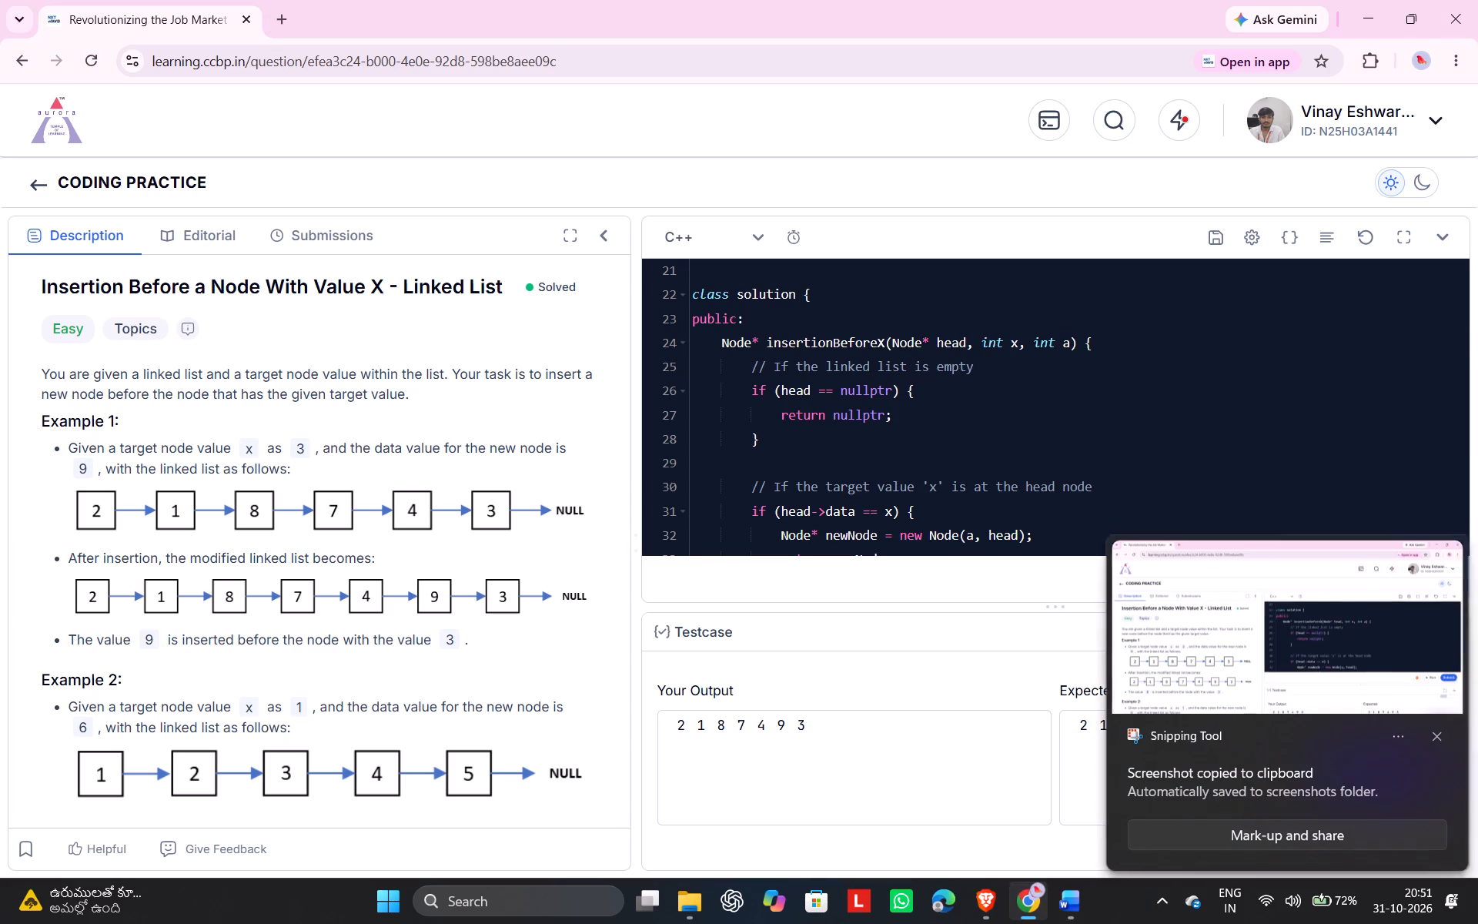
{"action": "left_click", "coordinate": [1012, 491]}
{"action": "key", "text": "ctrl+a"}
{"action": "key", "text": "ctrl+c"}
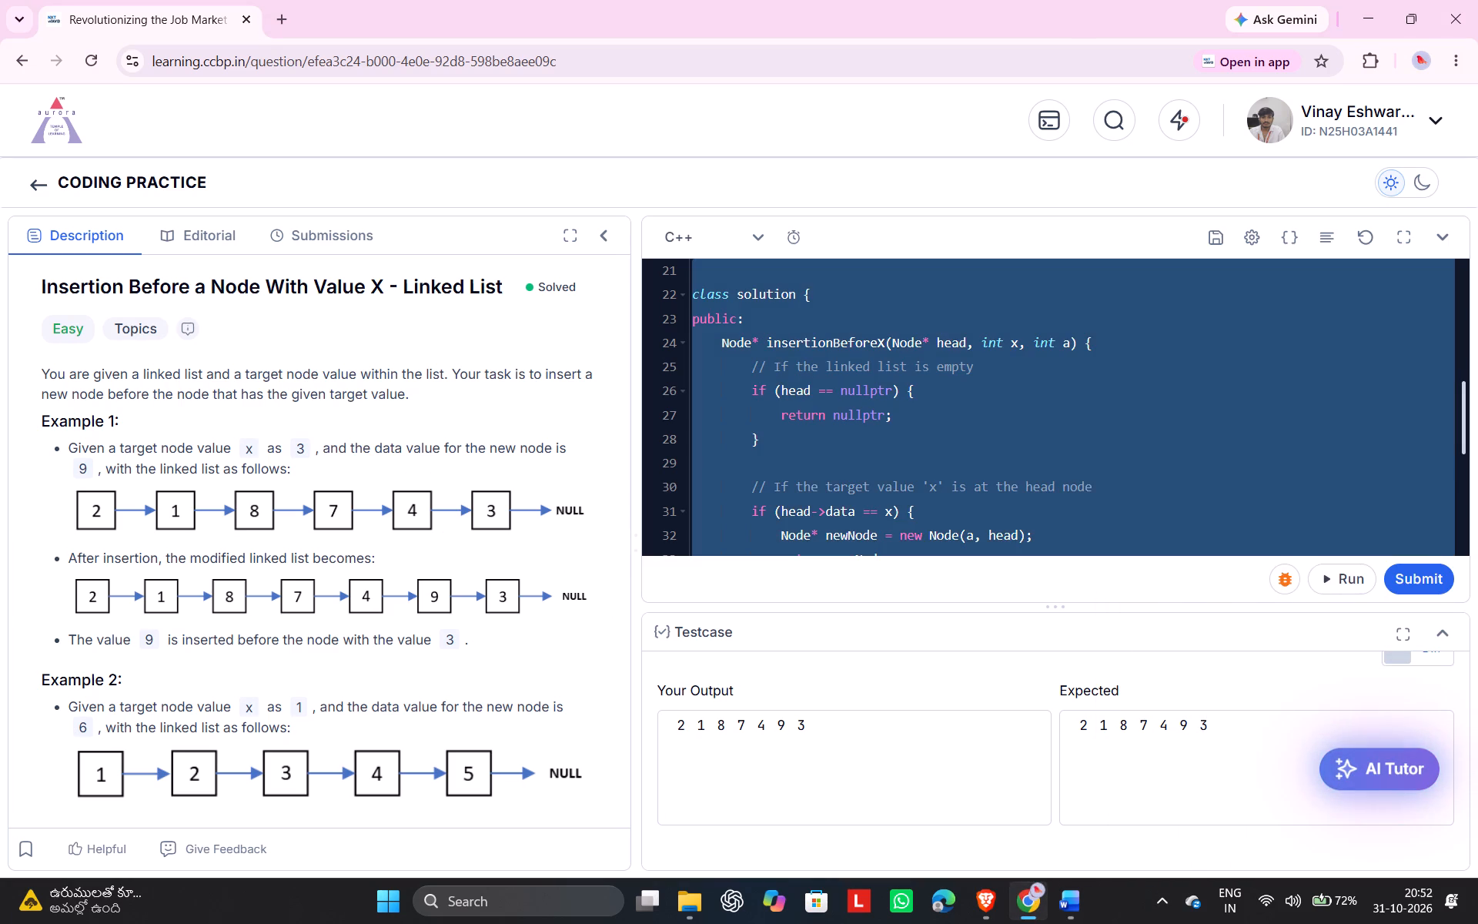
{"action": "left_click", "coordinate": [1070, 879]}
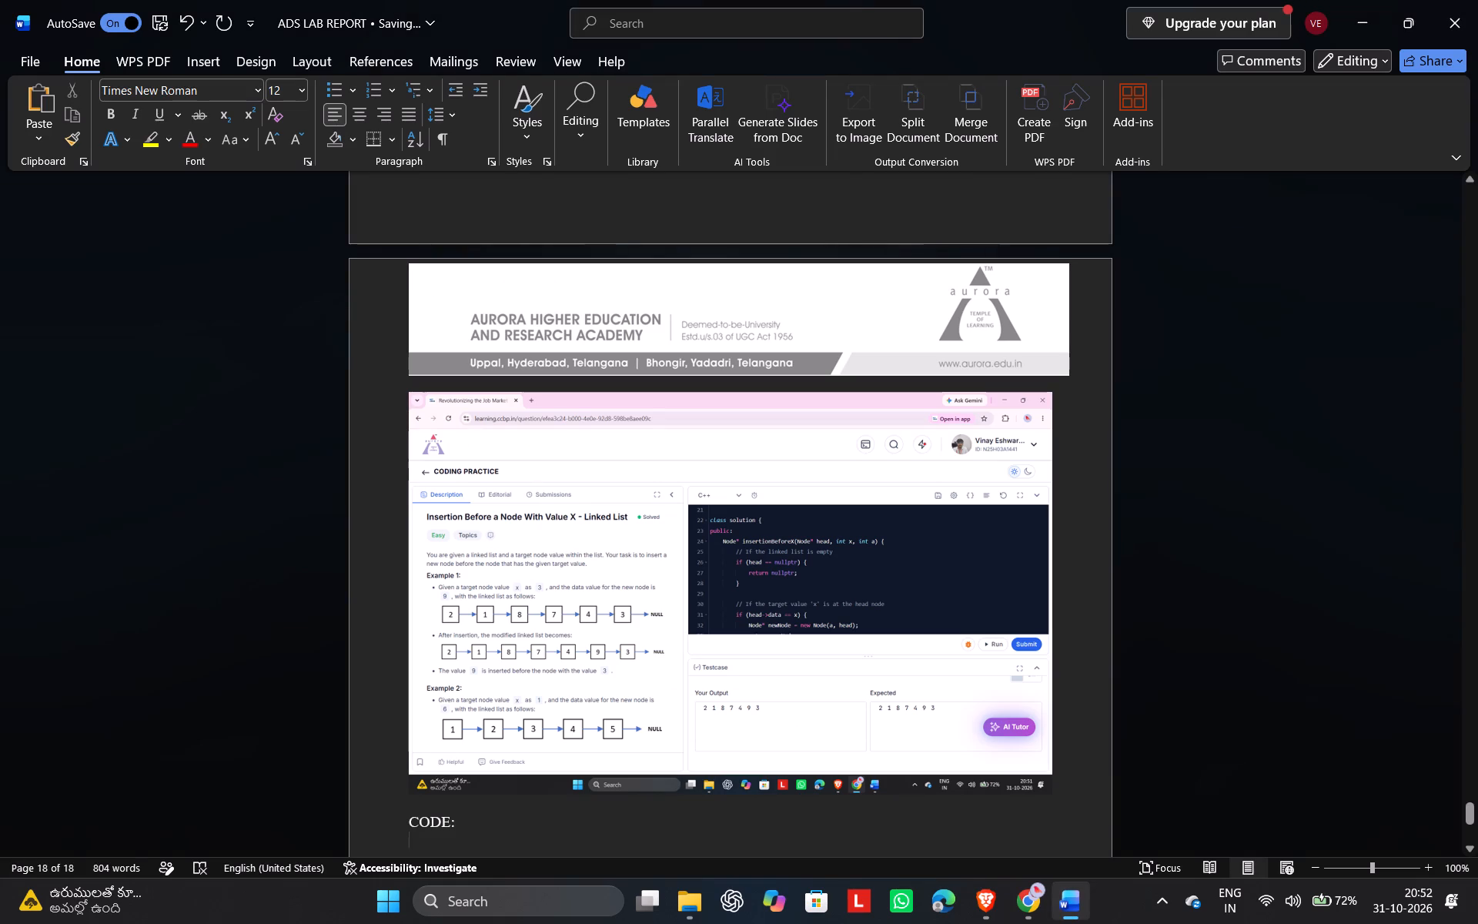
{"action": "key", "text": "ctrl+v"}
Switch to Chrome, leave the question and open the Coding Practice set that follows the Deletion in Linked List lessons.
{"action": "left_click", "coordinate": [1038, 896]}
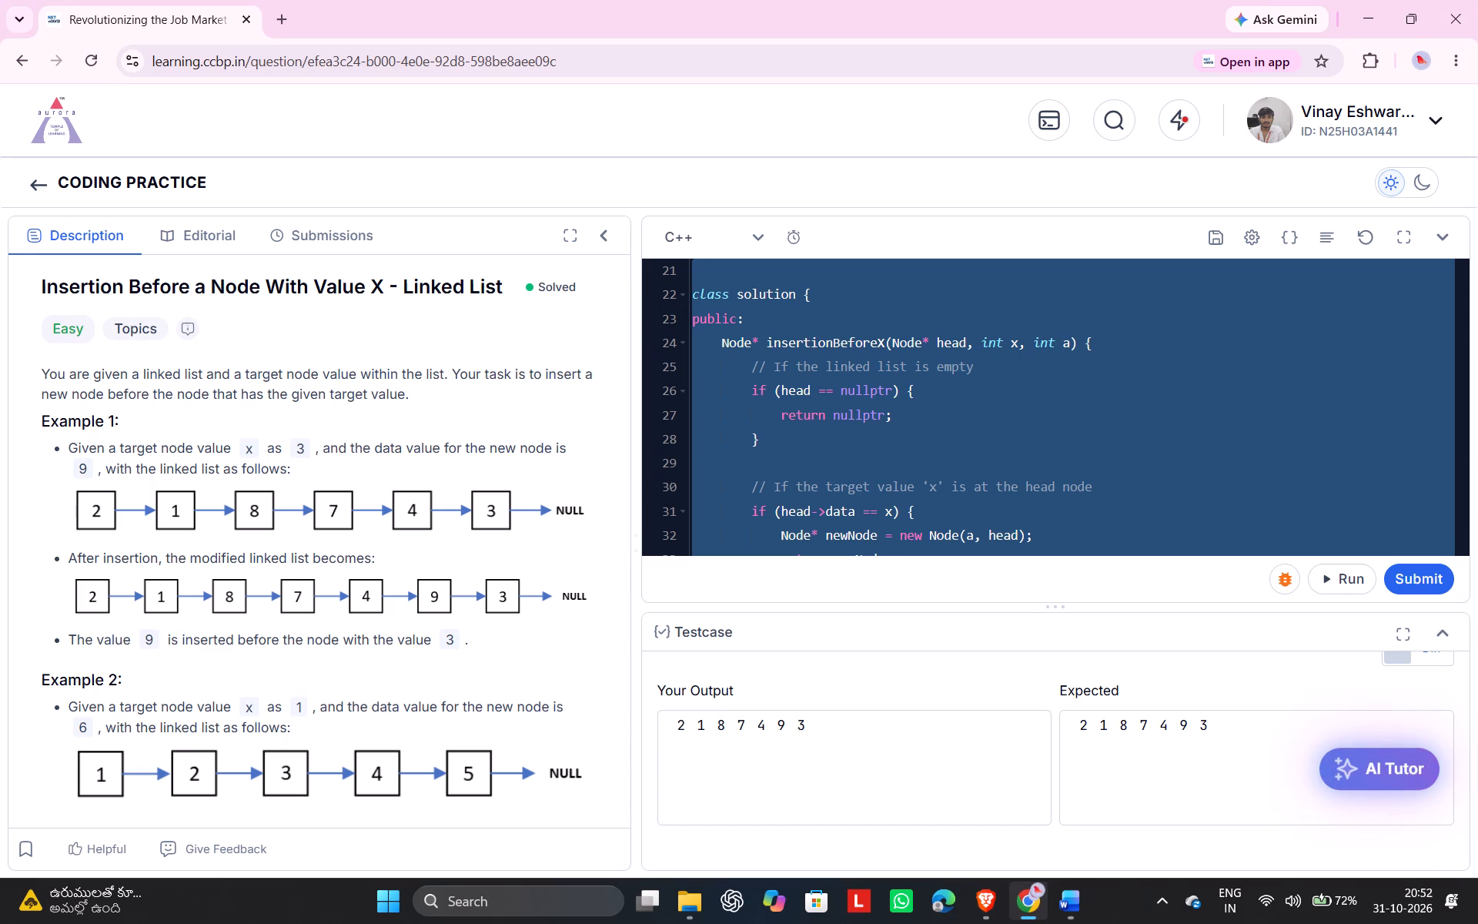
{"action": "left_click", "coordinate": [35, 186]}
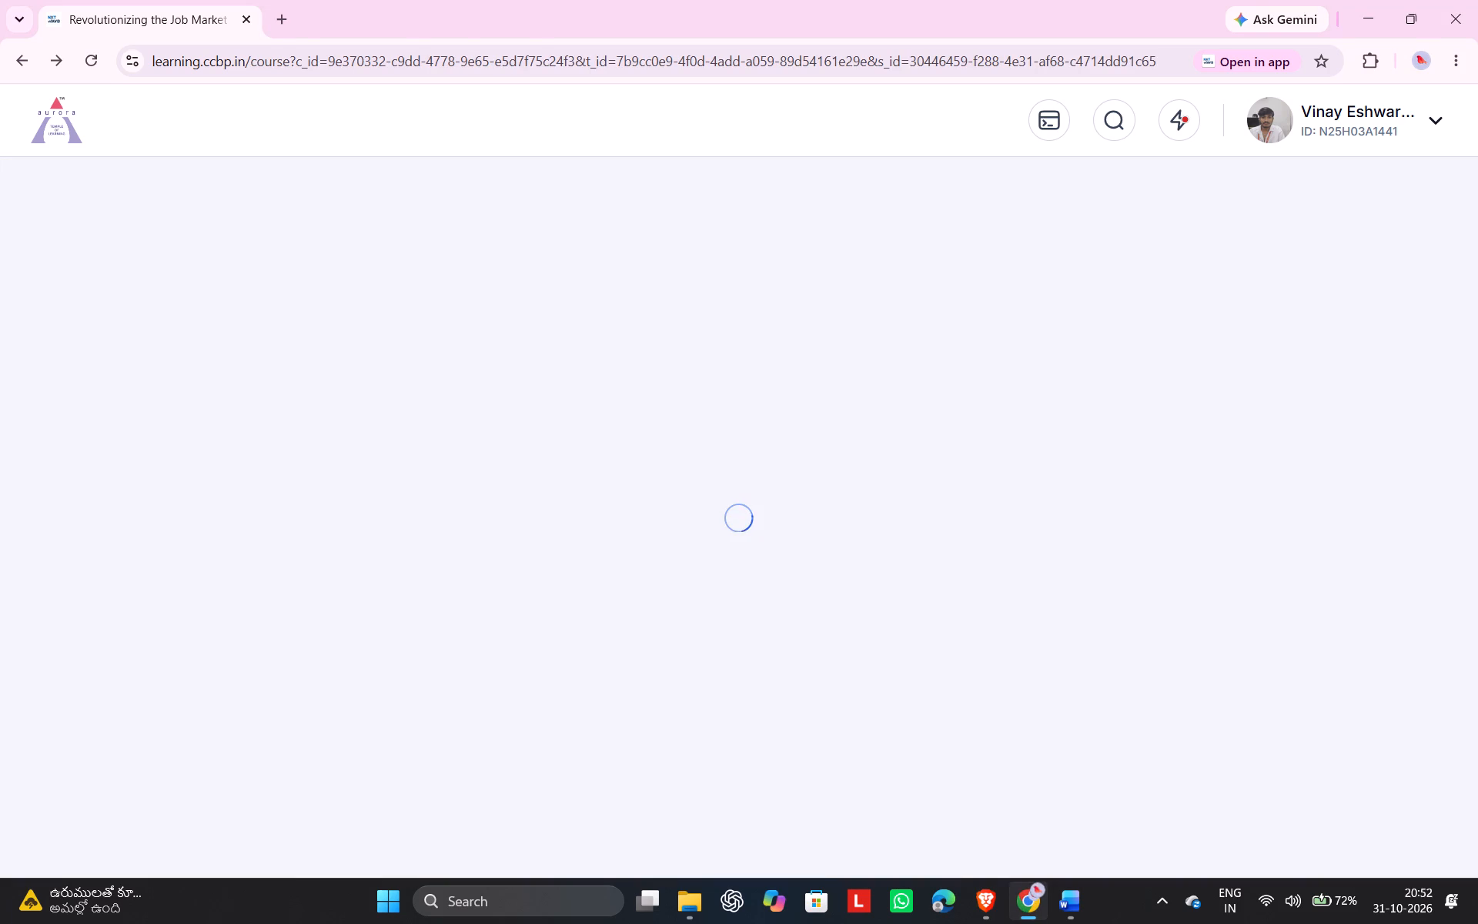
{"action": "scroll", "coordinate": [219, 551], "scroll_direction": "down", "scroll_amount": 2}
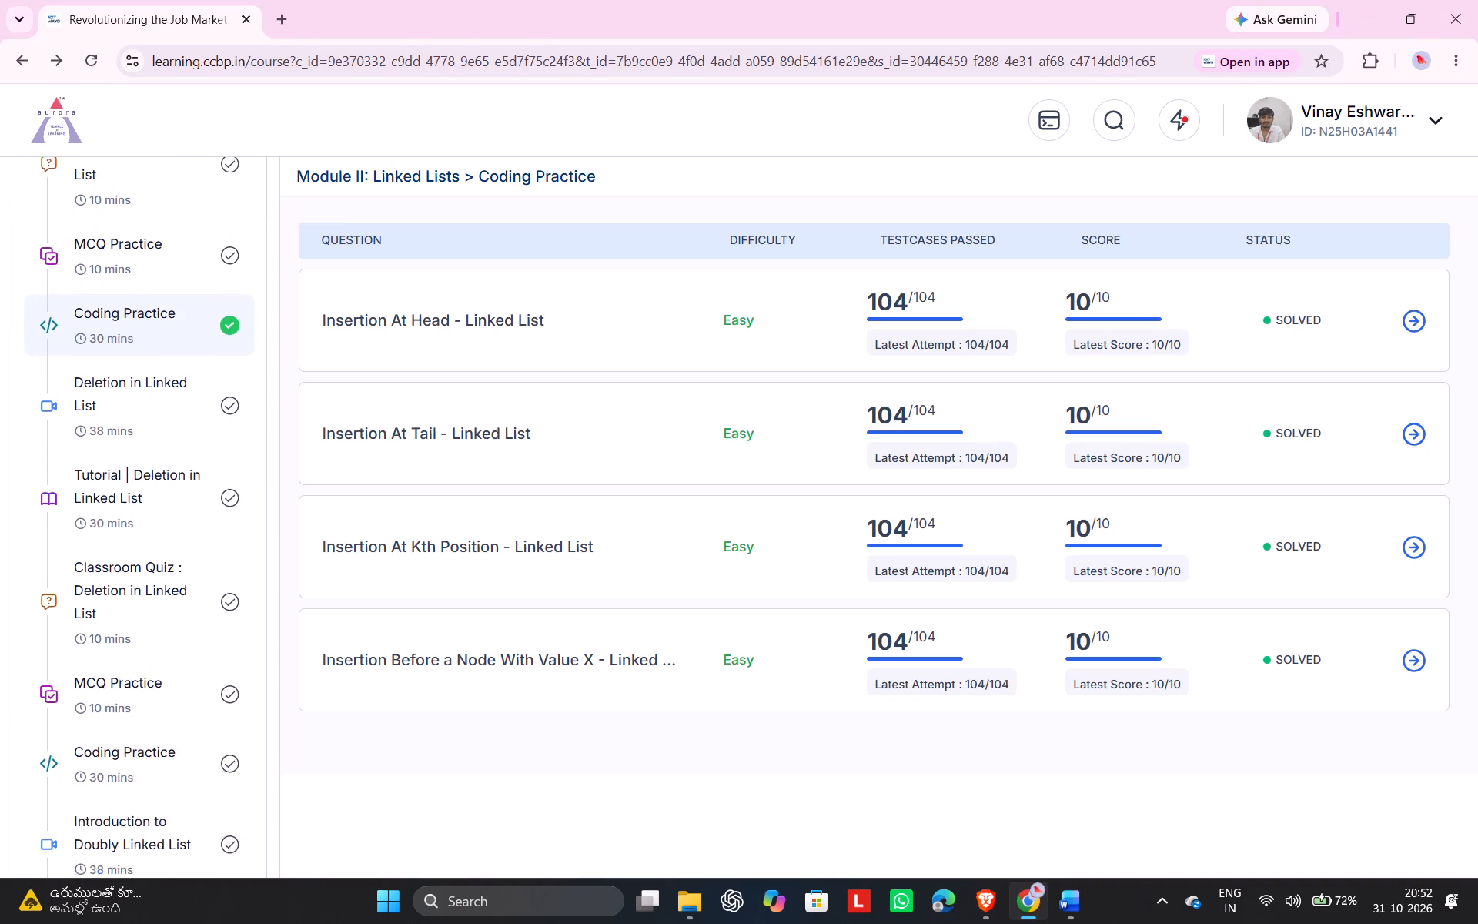
{"action": "scroll", "coordinate": [219, 551], "scroll_direction": "down", "scroll_amount": 1}
{"action": "left_click", "coordinate": [199, 695]}
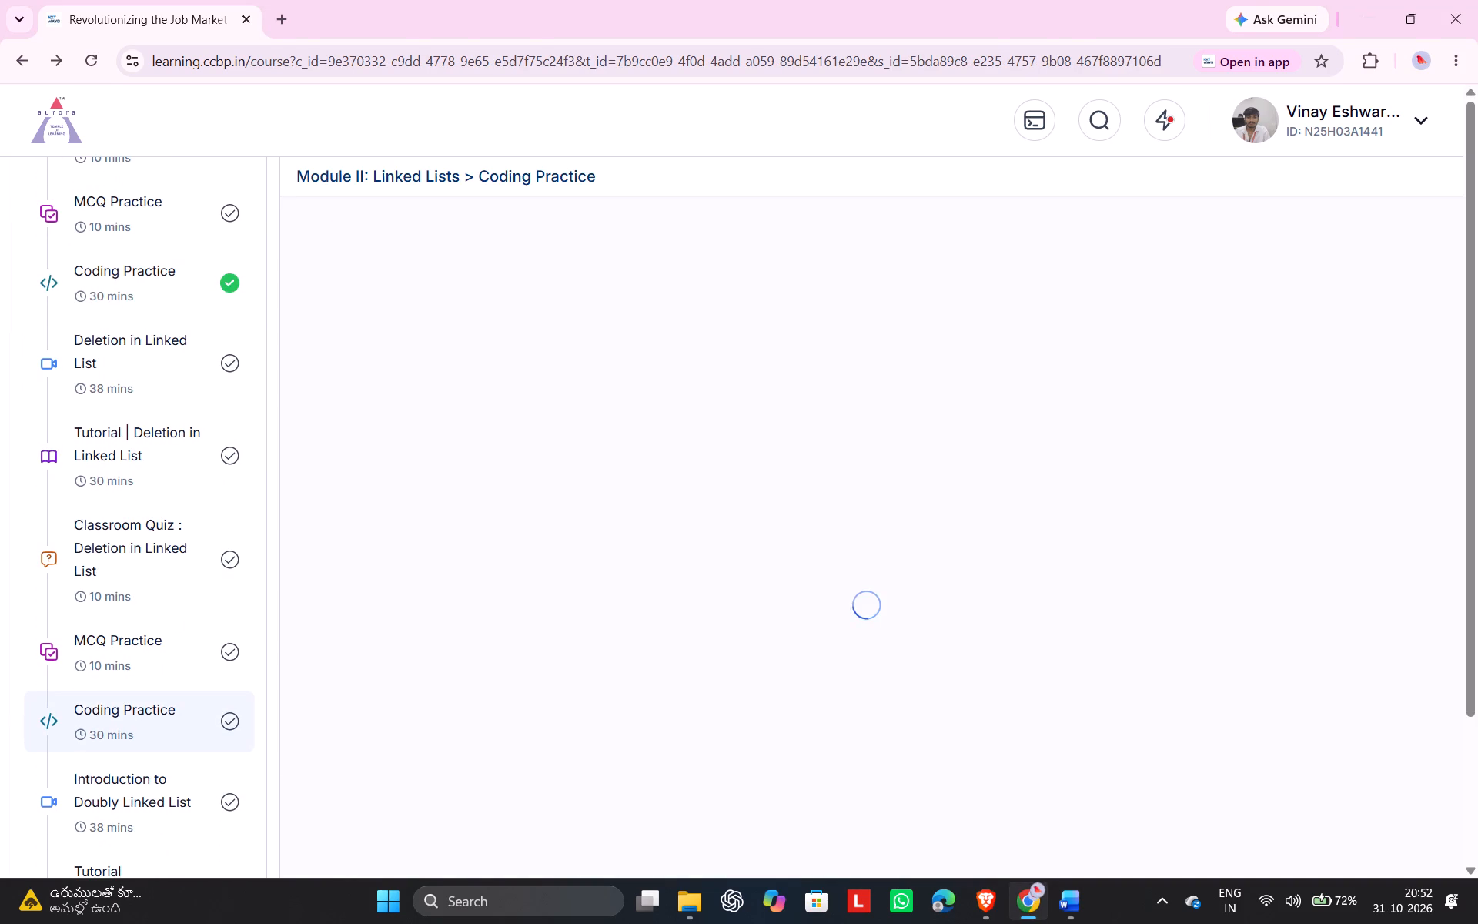
Open the Delete Head of the Linked List question, run its code and capture a full-screen screenshot showing the solution and output comparison.
{"action": "left_click", "coordinate": [597, 350]}
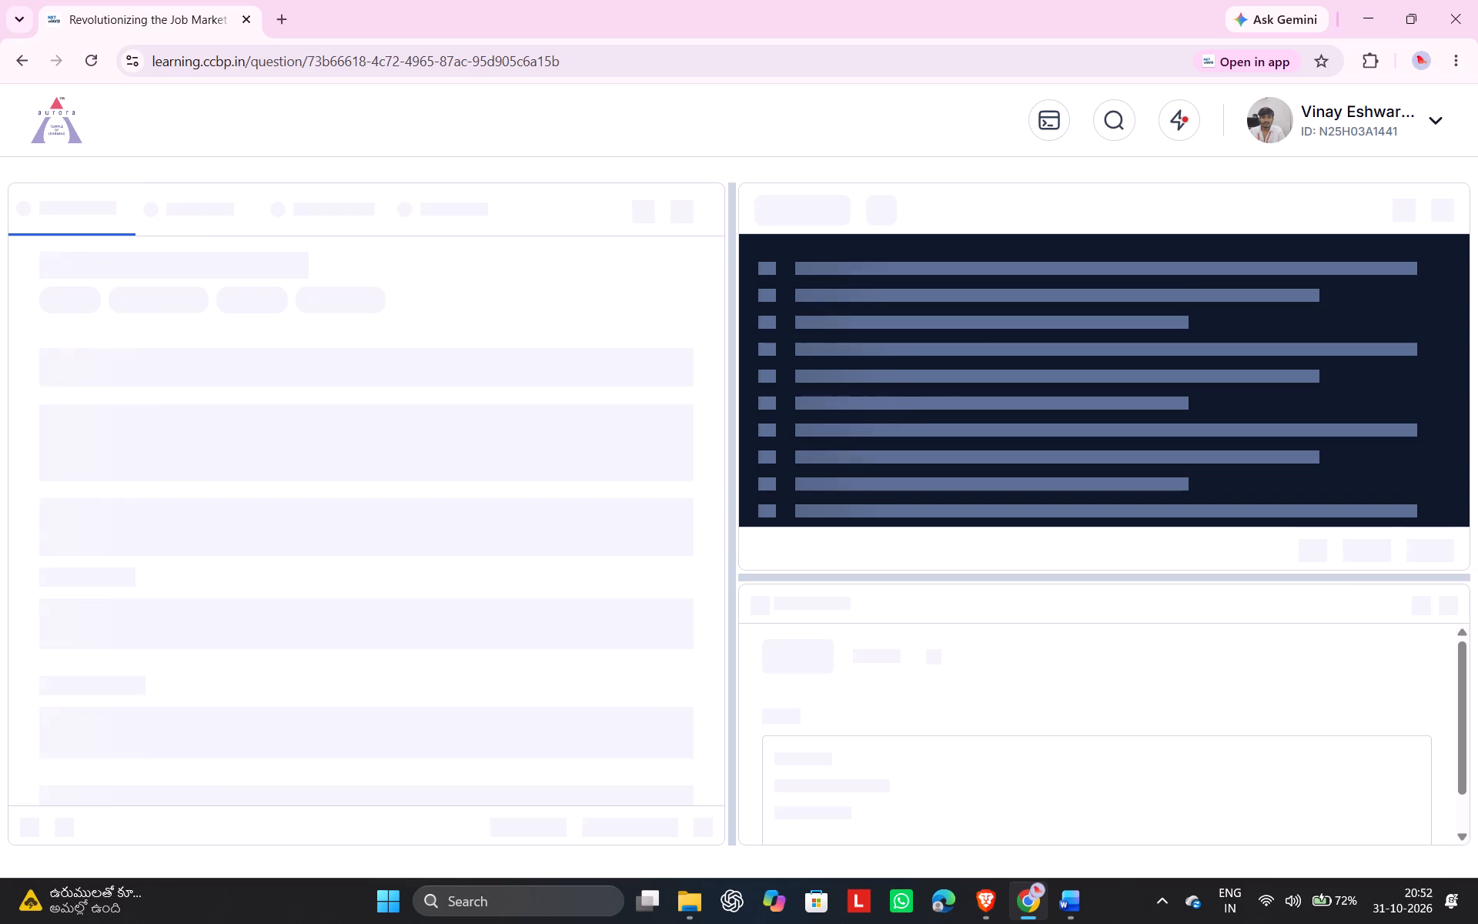
{"action": "scroll", "coordinate": [958, 470], "scroll_direction": "down", "scroll_amount": 3}
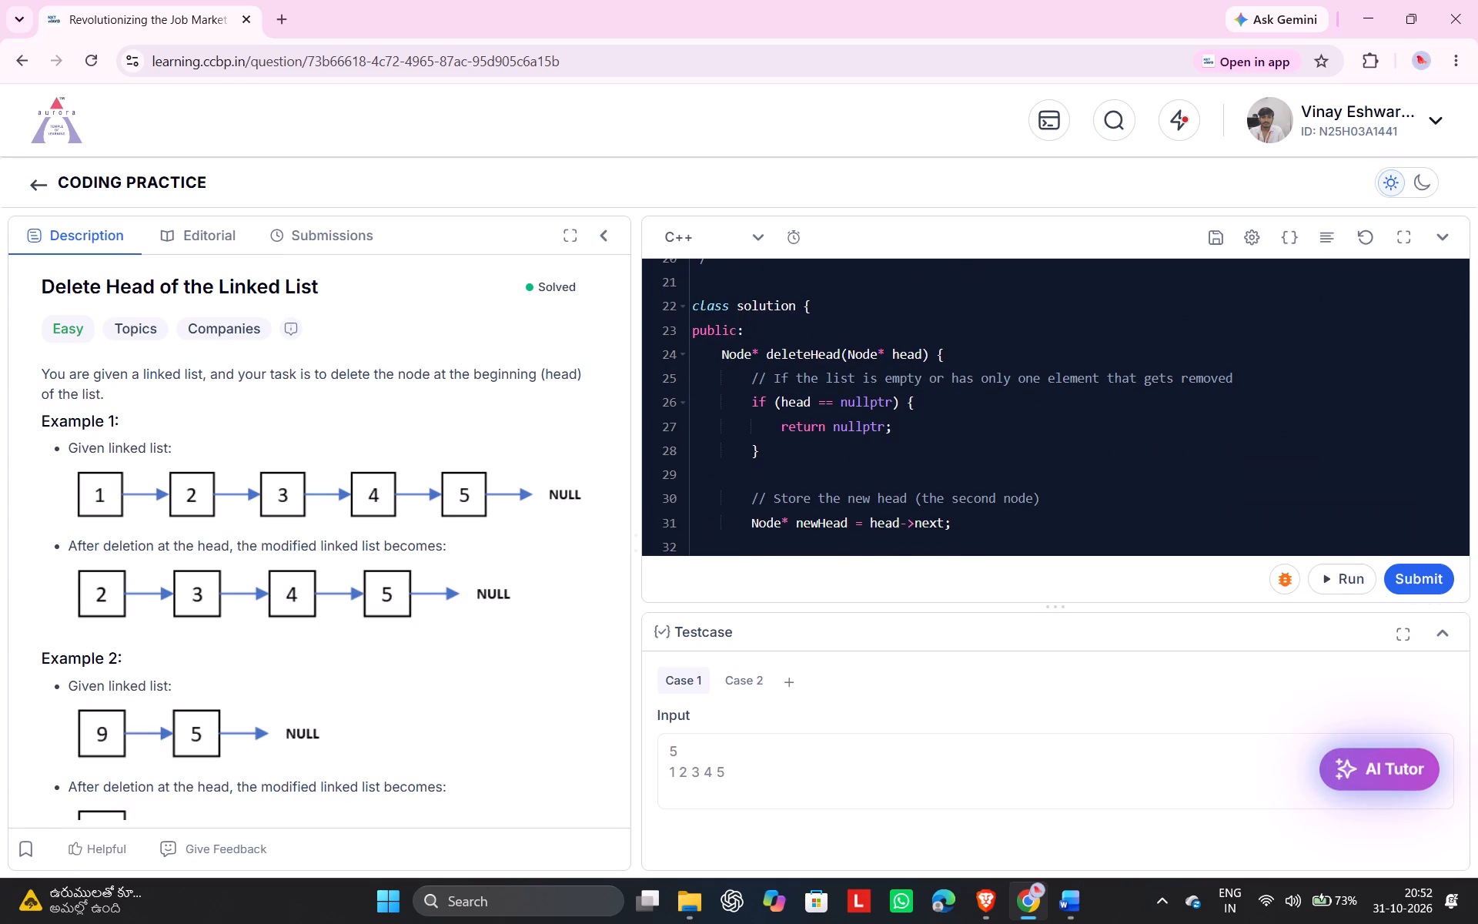
{"action": "left_click", "coordinate": [1347, 585]}
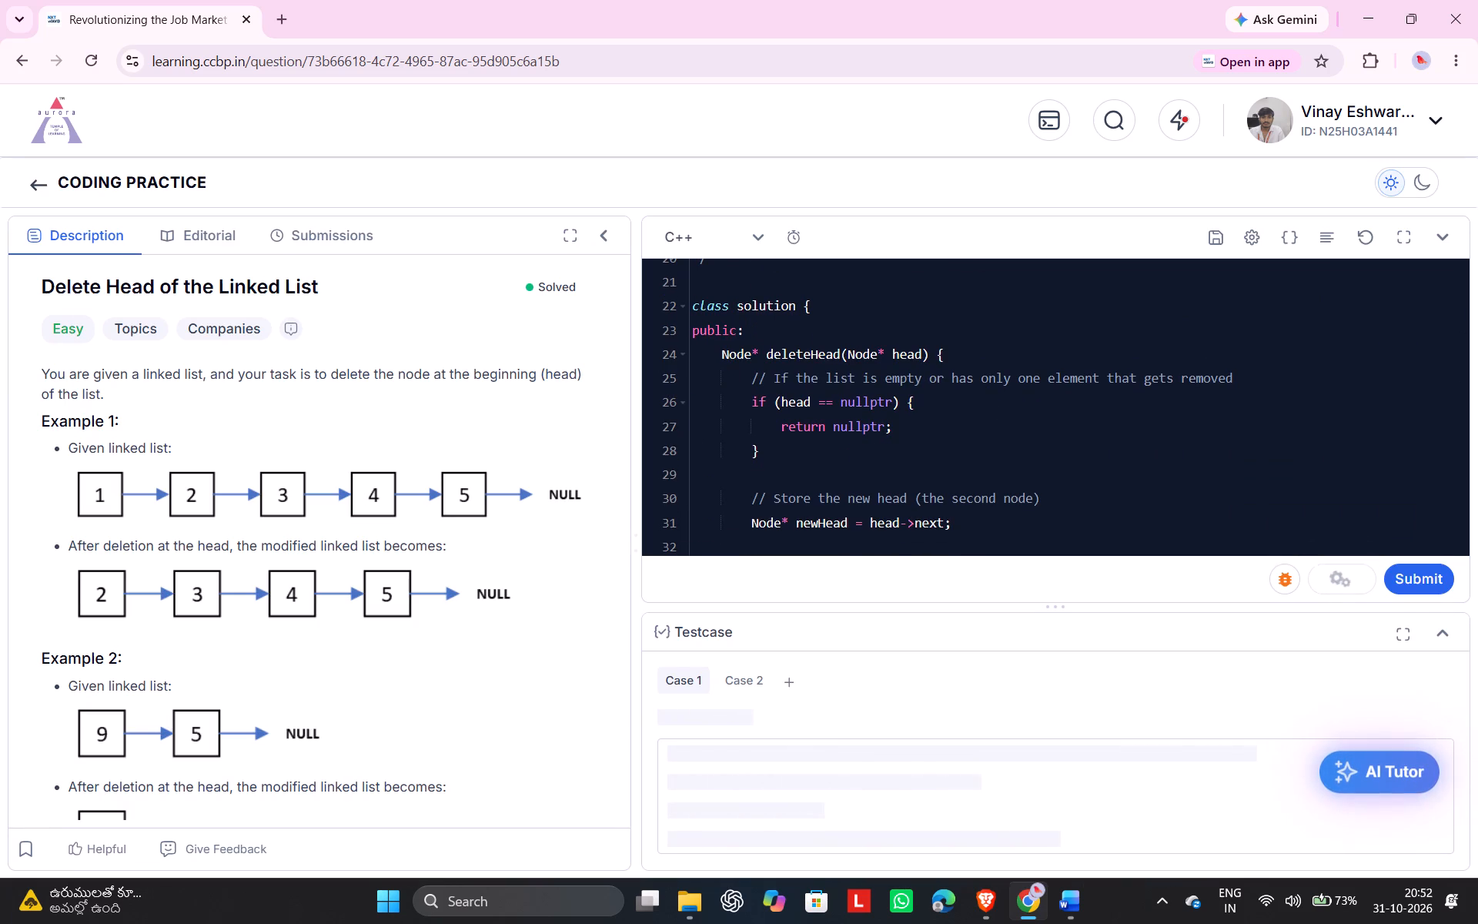
{"action": "scroll", "coordinate": [833, 837], "scroll_direction": "down", "scroll_amount": 1}
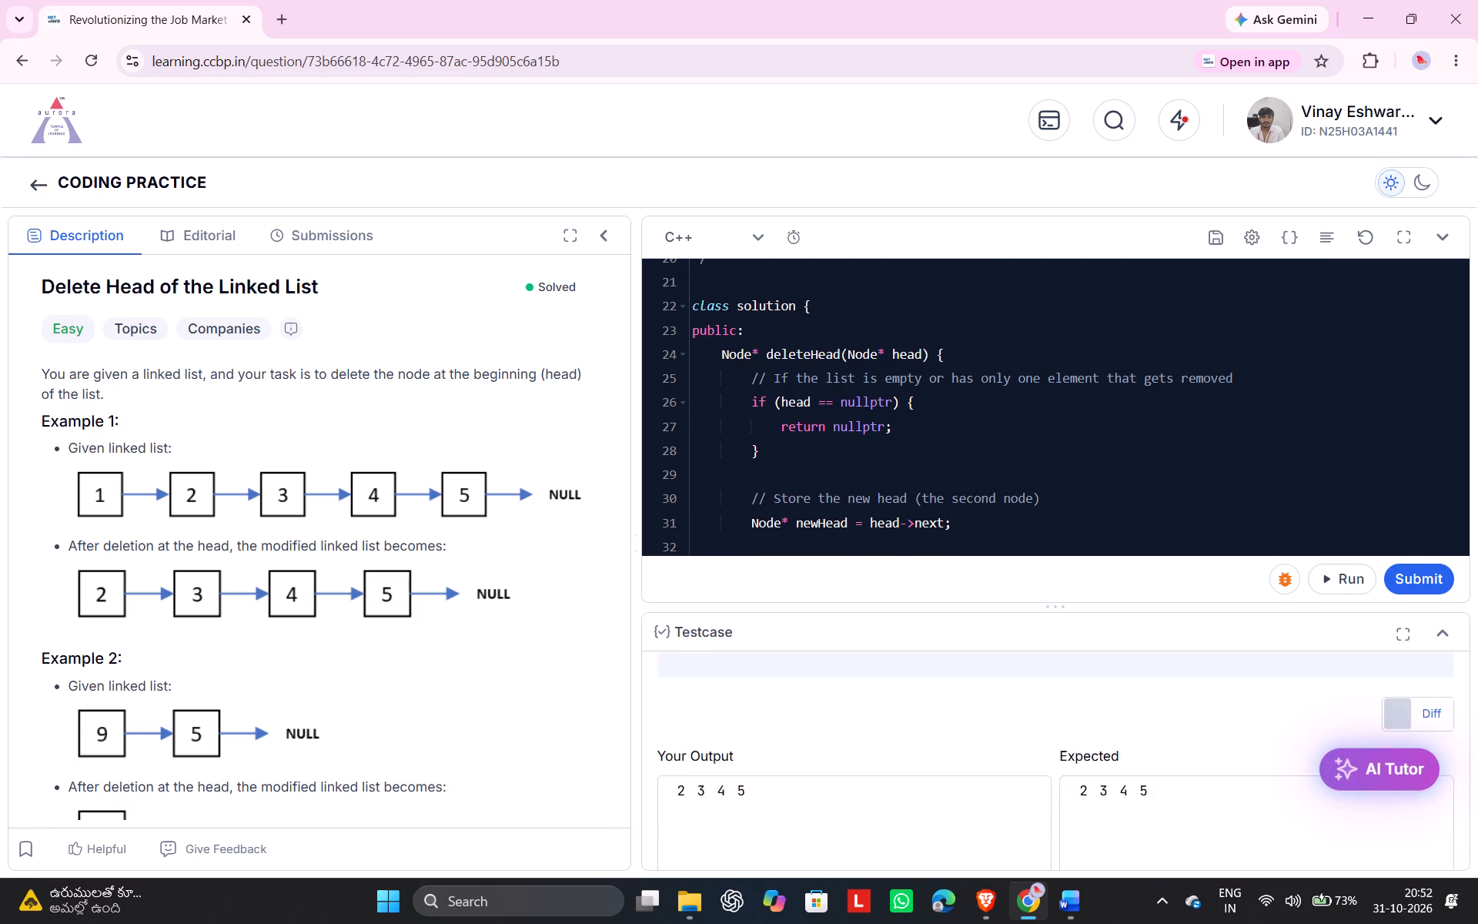
{"action": "scroll", "coordinate": [833, 837], "scroll_direction": "down", "scroll_amount": 2}
{"action": "key", "text": "shift+super+s"}
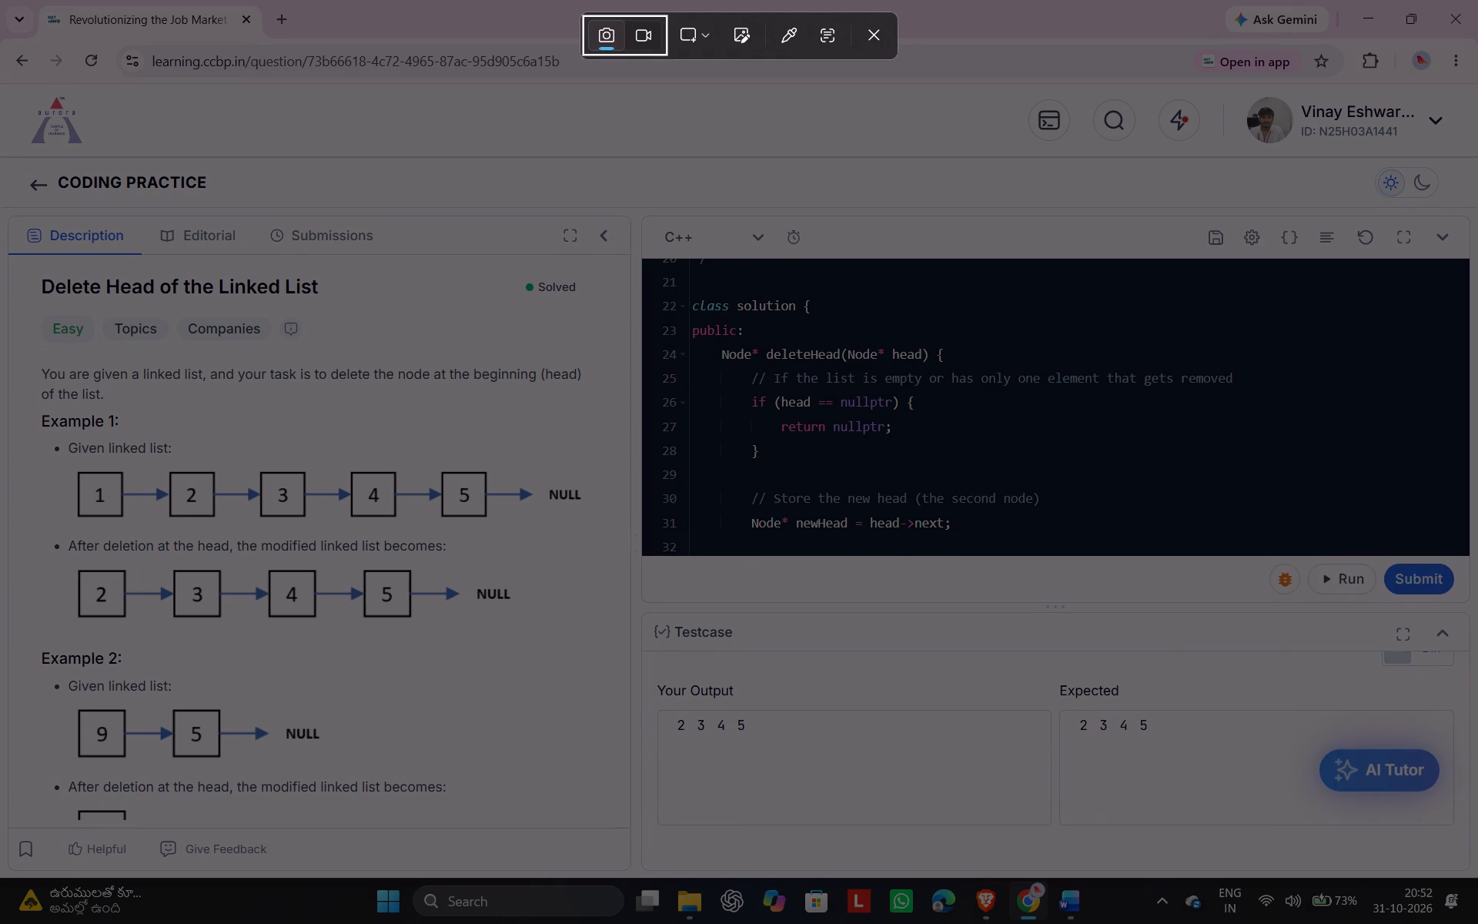
{"action": "left_click", "coordinate": [697, 28]}
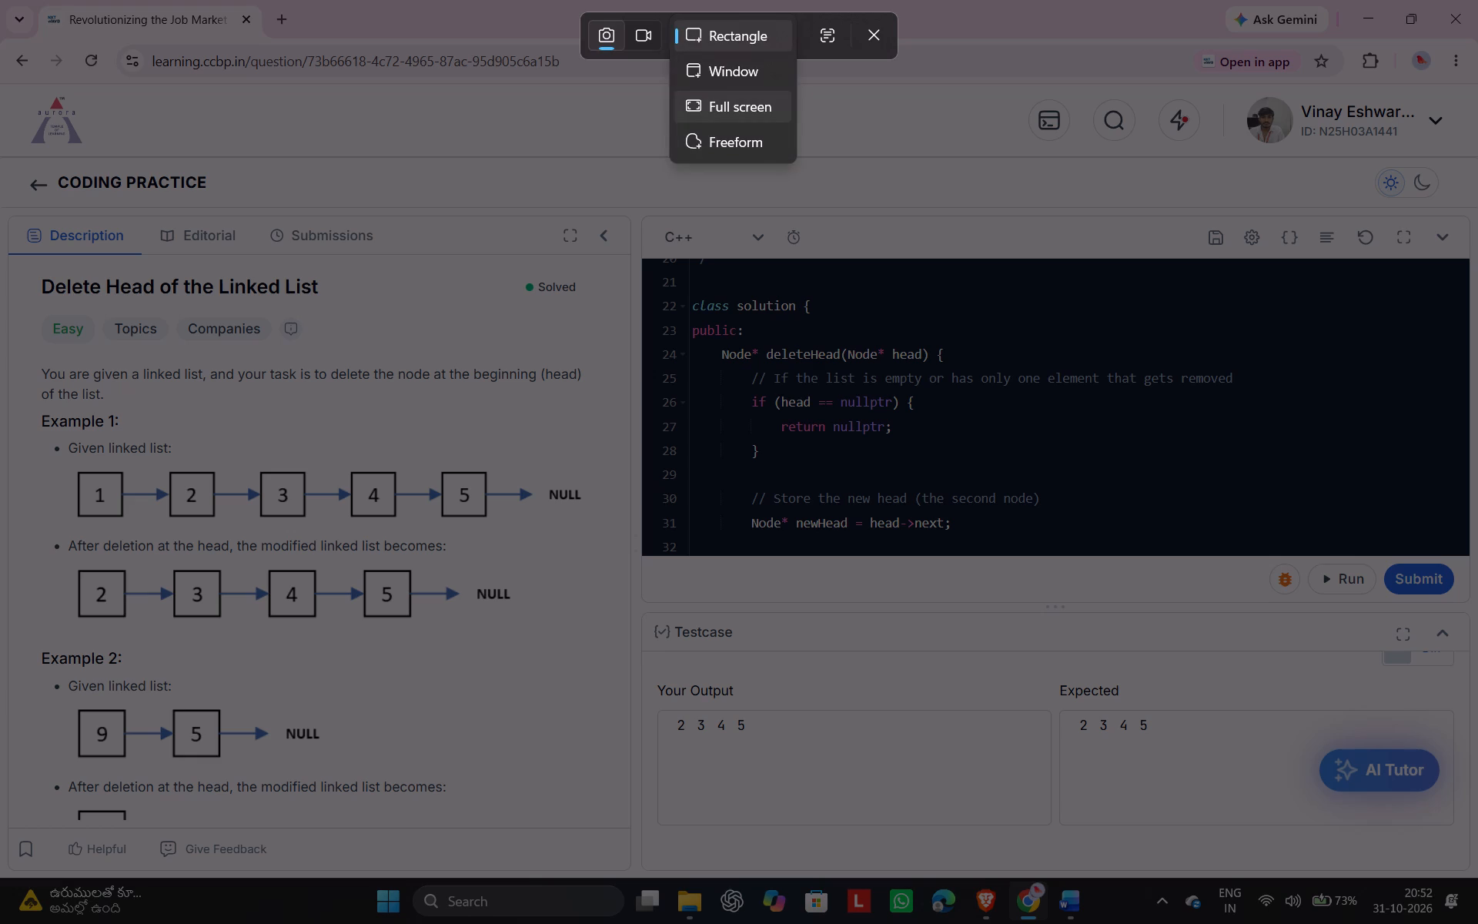
{"action": "left_click", "coordinate": [726, 104]}
Switch to Word, paste the Delete Head screenshot on a new line at the report's end and add a "CODE:" line below it.
{"action": "left_click", "coordinate": [1078, 894]}
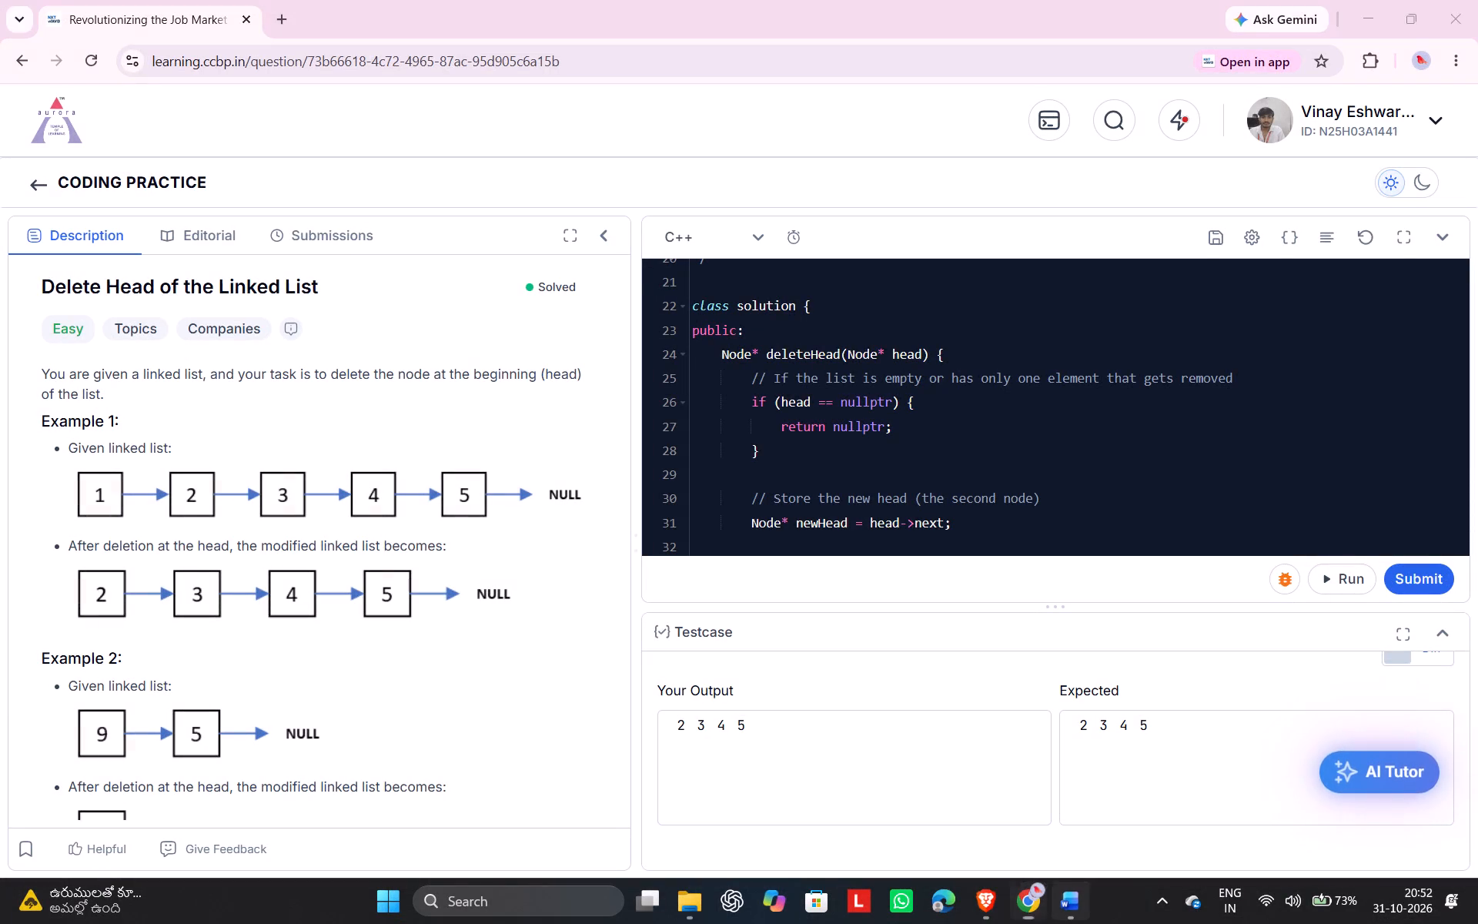
{"action": "key", "text": "Return"}
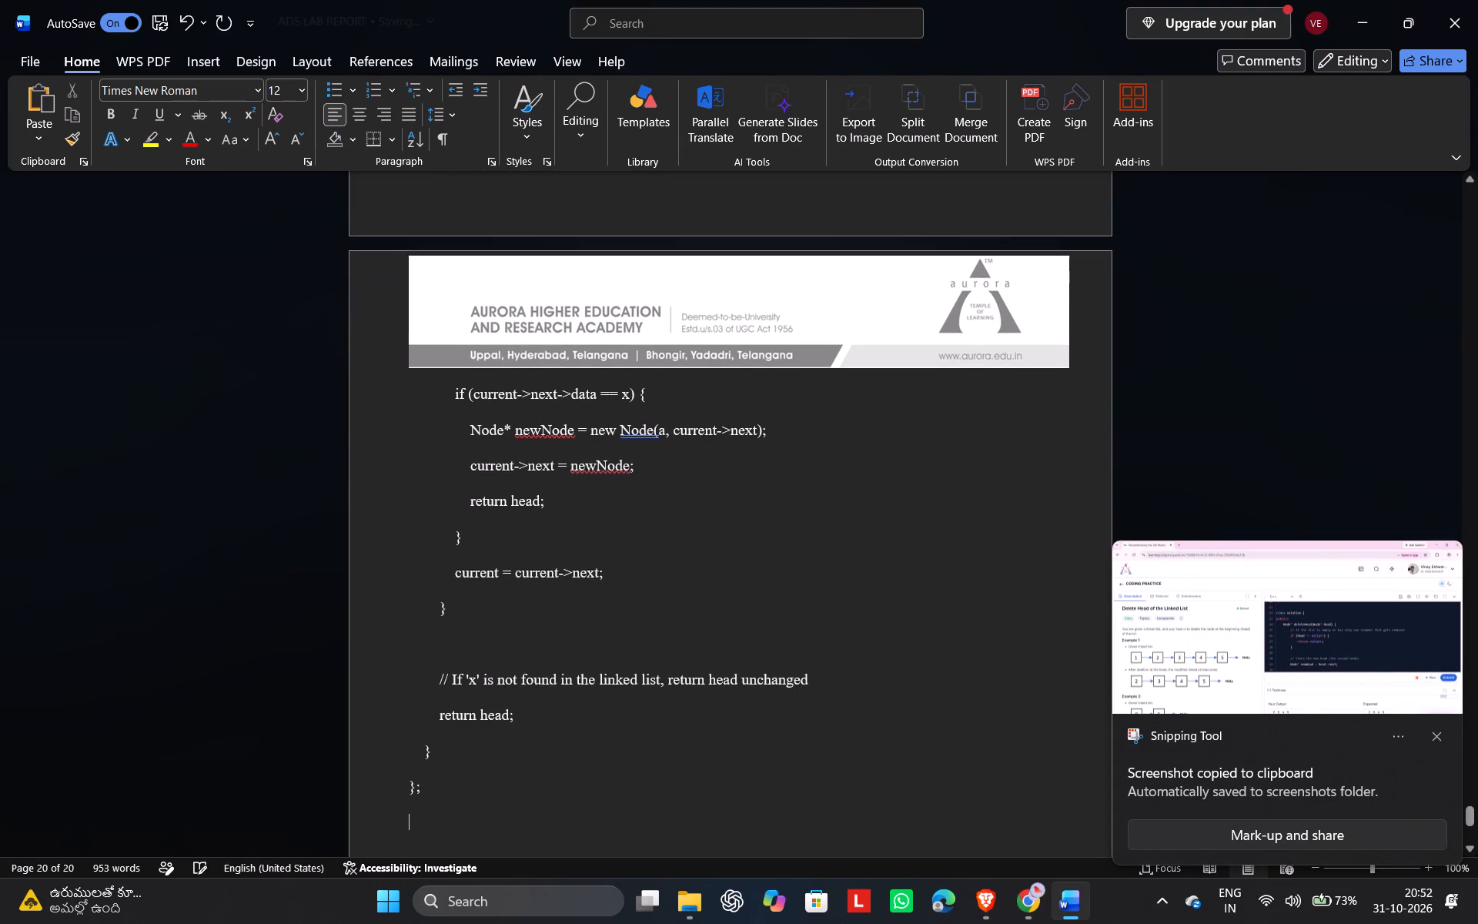
{"action": "key", "text": "ctrl+v"}
{"action": "key", "text": "Return"}
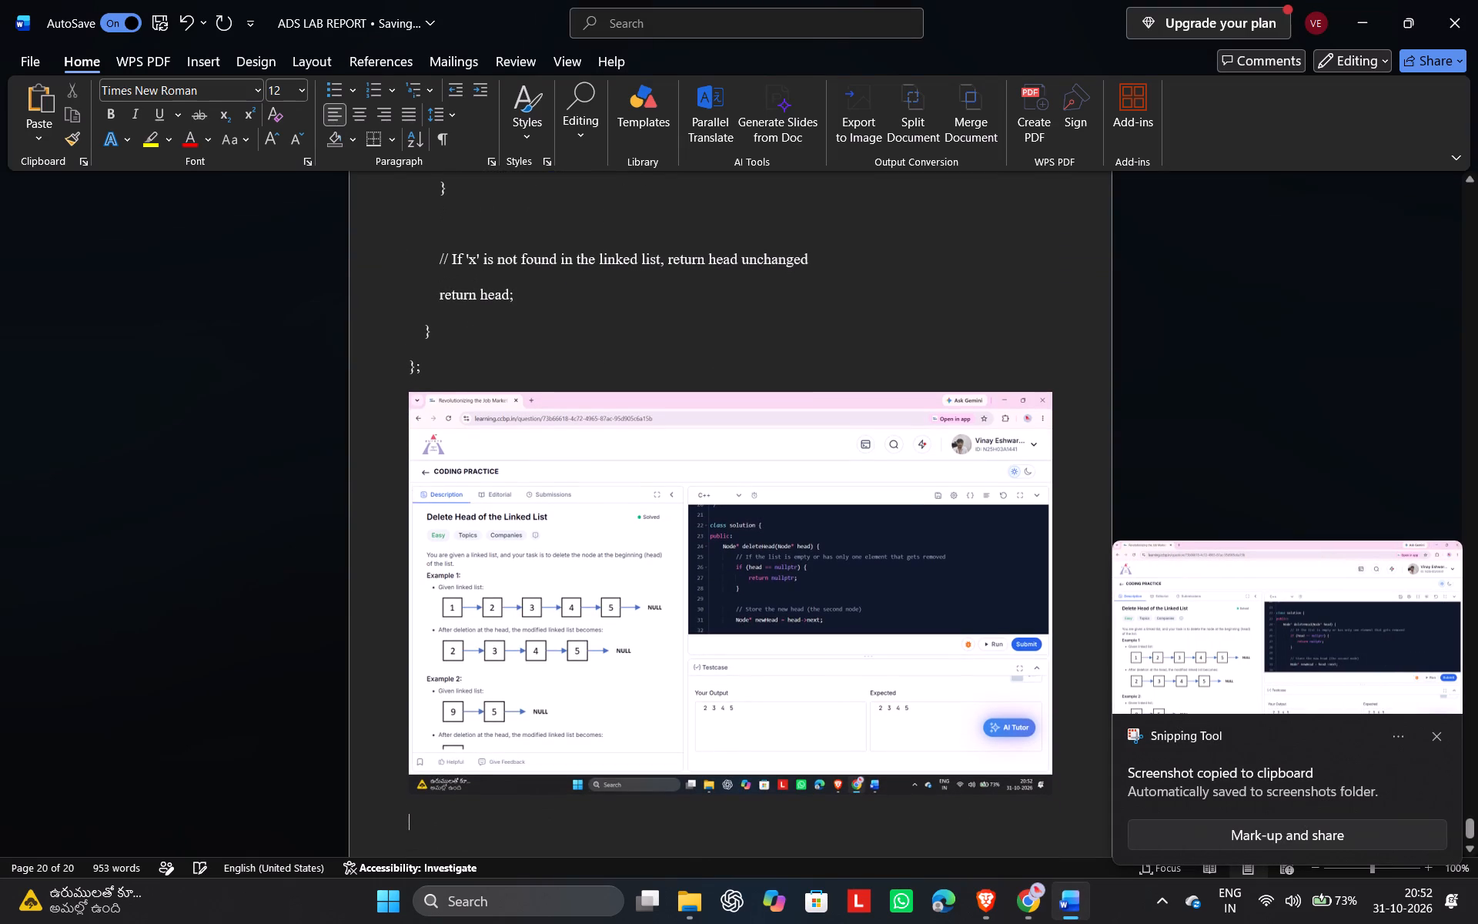
{"action": "type", "text": "CODE:"}
{"action": "key", "text": "shift+Return"}
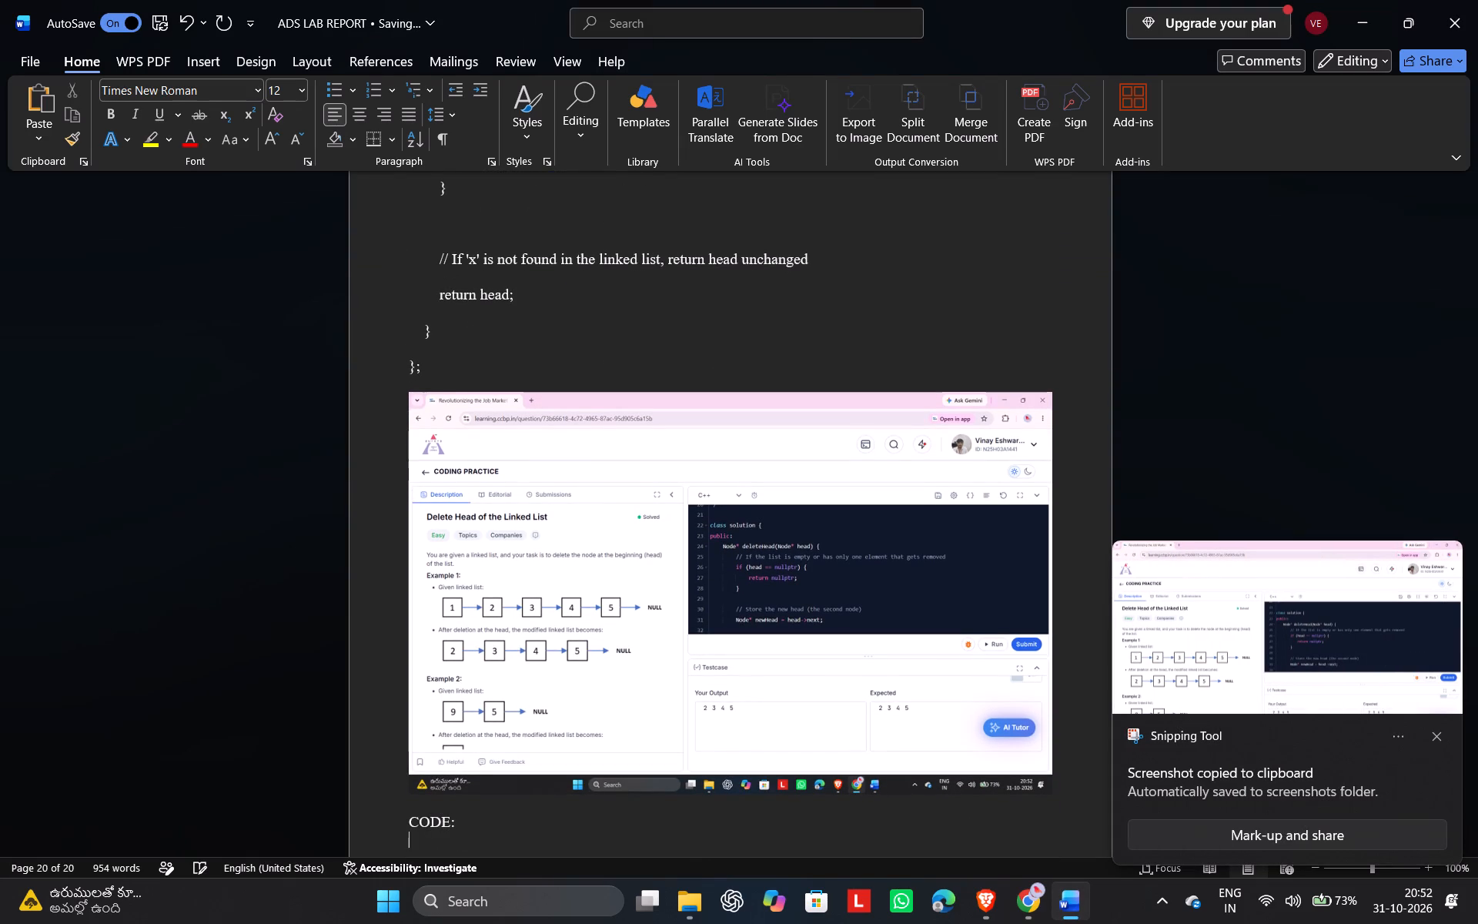
Copy the entire Delete Head of the Linked List code from Chrome into the Word report under "CODE:" and add a new line after it.
{"action": "left_click", "coordinate": [1021, 916]}
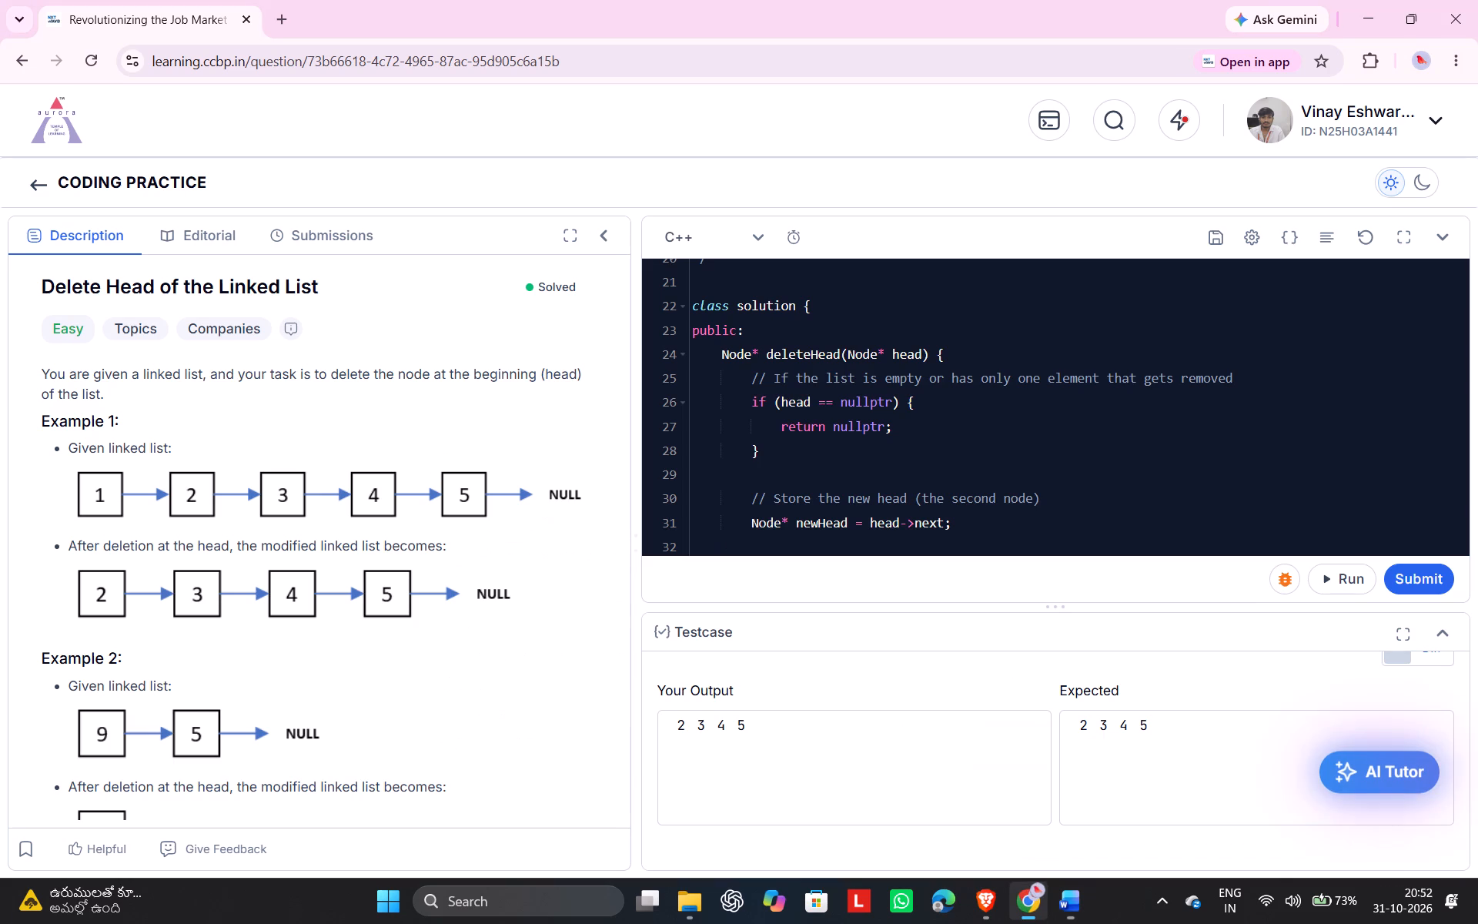
{"action": "left_click", "coordinate": [1035, 498]}
{"action": "key", "text": "ctrl+a"}
{"action": "key", "text": "ctrl+c"}
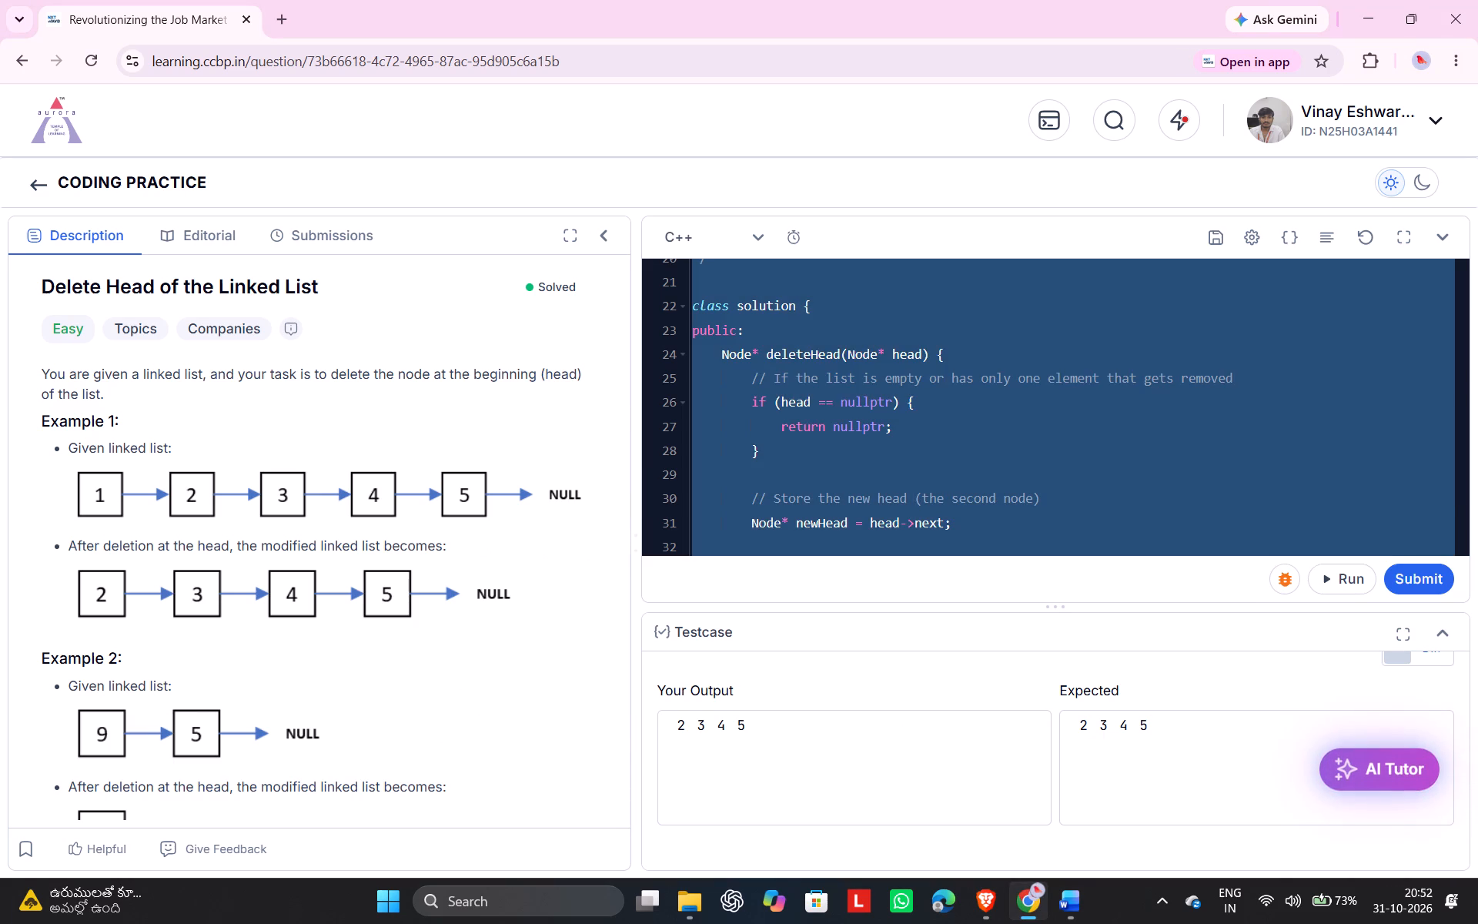
{"action": "left_click", "coordinate": [1066, 910]}
{"action": "key", "text": "ctrl+v"}
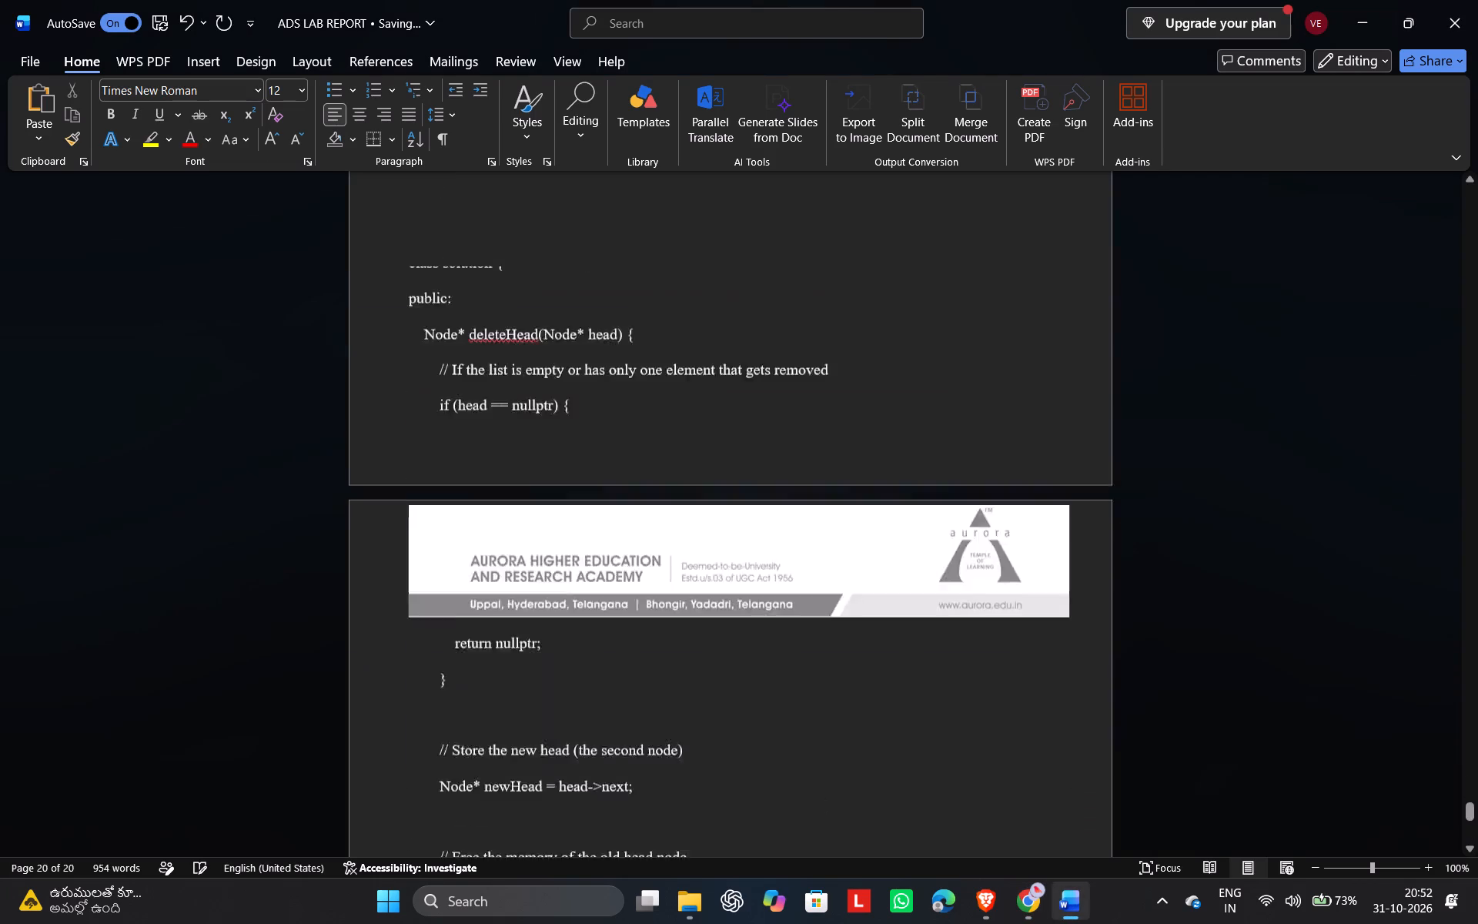
{"action": "key", "text": "Return"}
Switch to Chrome and return from the Delete Head question to the deletion coding practice list.
{"action": "left_click", "coordinate": [1028, 899]}
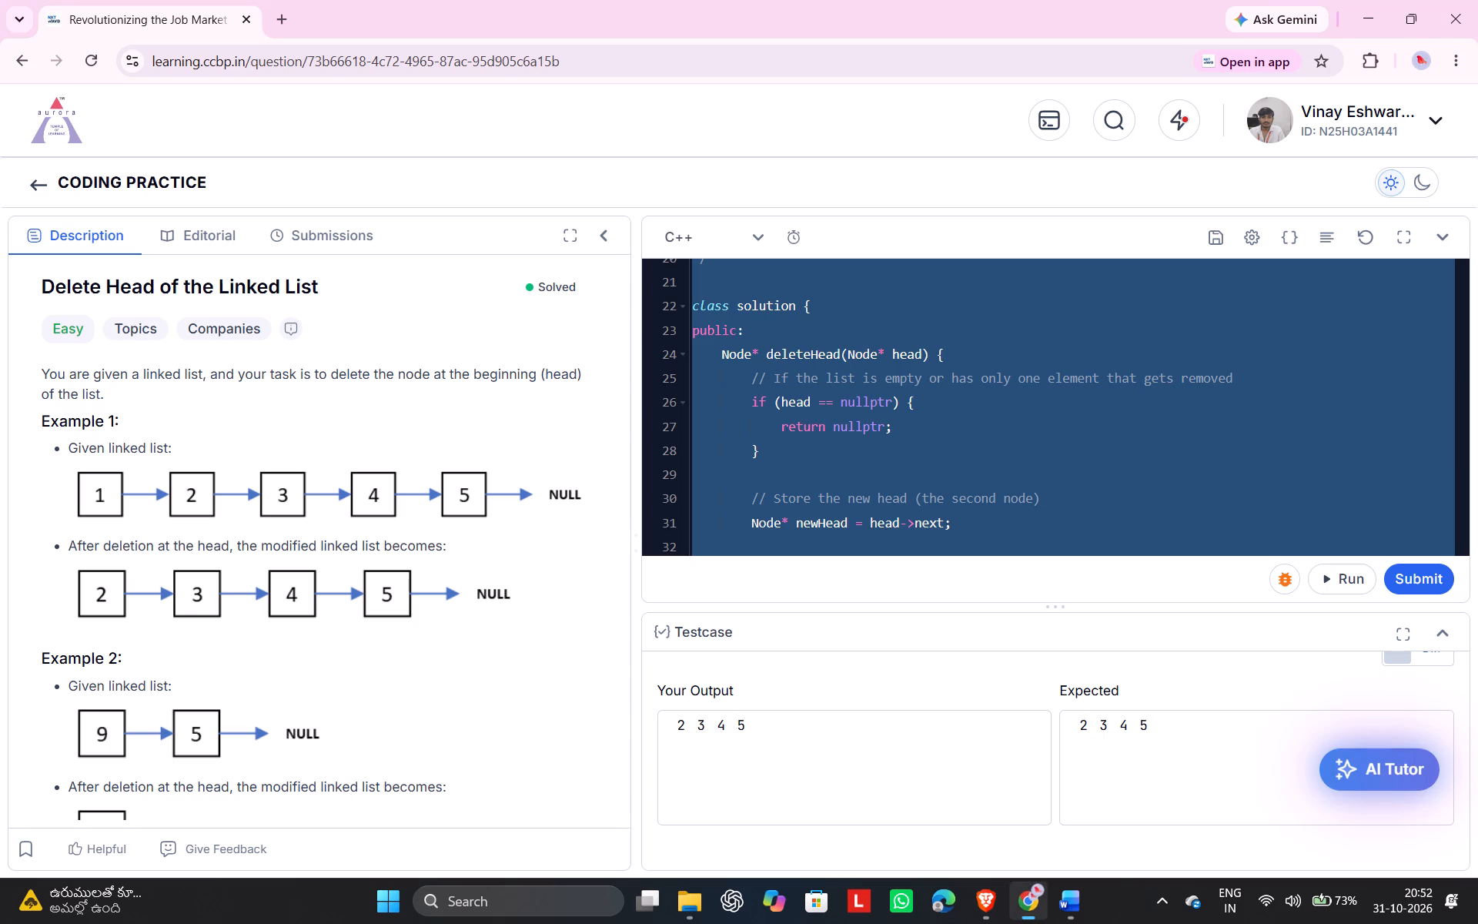
{"action": "left_click", "coordinate": [37, 179]}
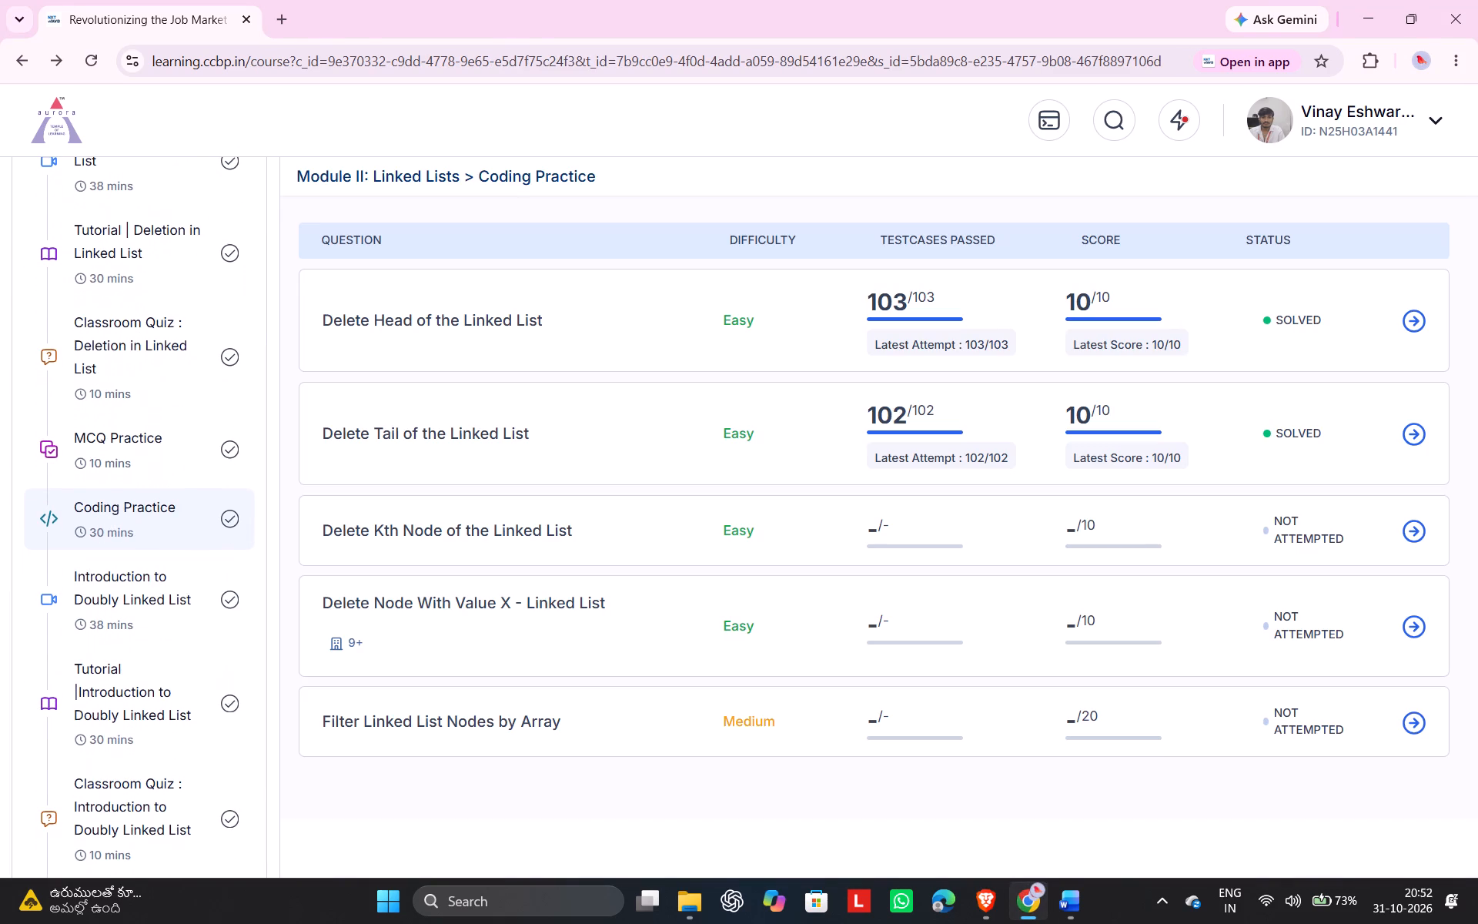
Open the Delete Tail of the Linked List question, run its code and capture a full-screen screenshot showing the solution and output comparison.
{"action": "left_click", "coordinate": [617, 438]}
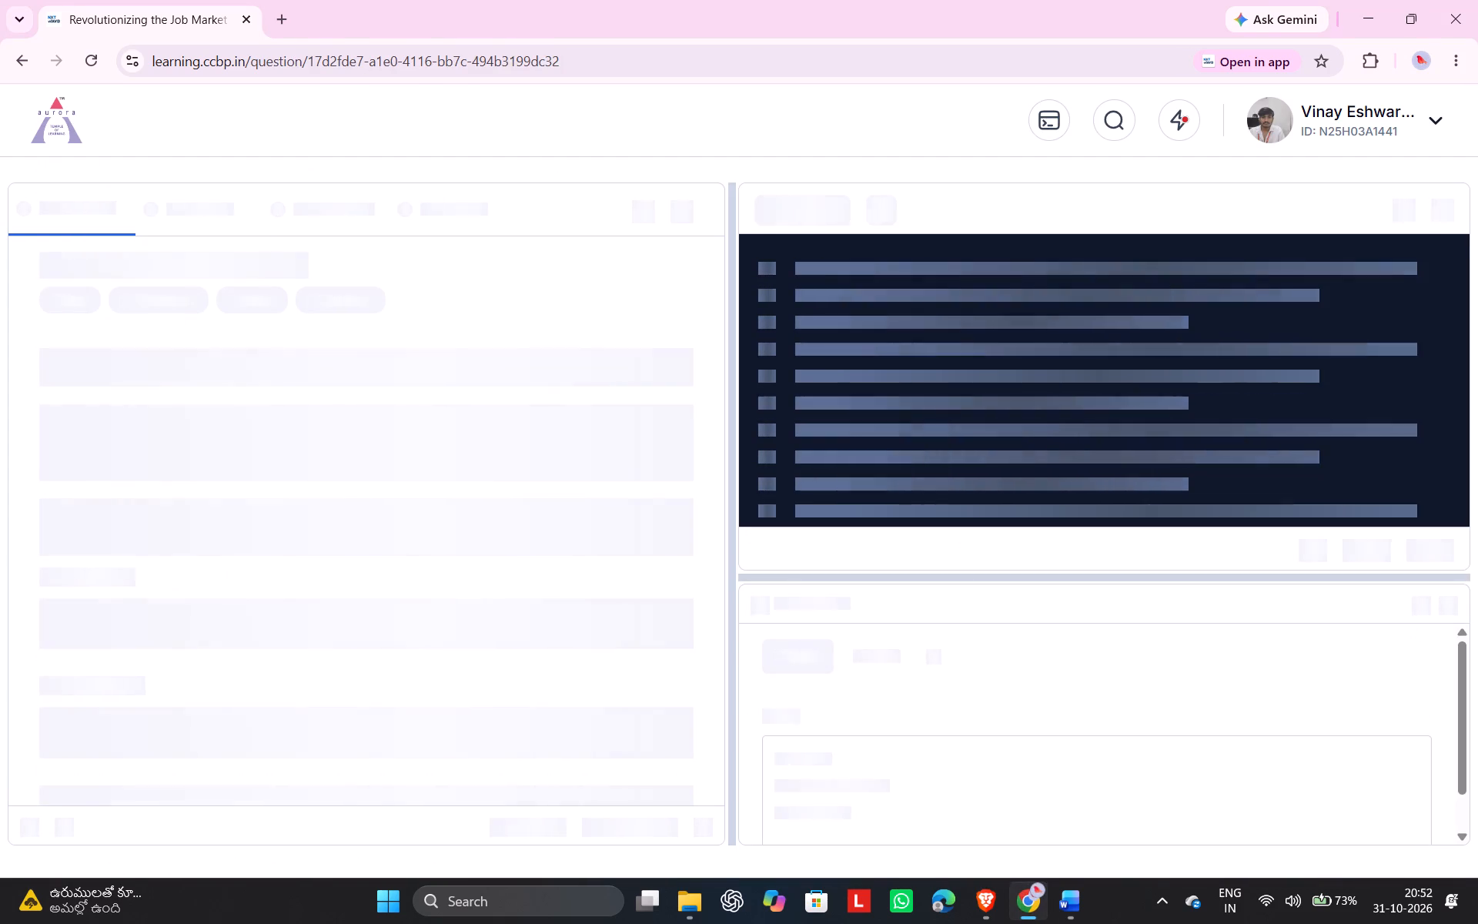
{"action": "scroll", "coordinate": [827, 472], "scroll_direction": "down", "scroll_amount": 4}
{"action": "scroll", "coordinate": [827, 472], "scroll_direction": "up", "scroll_amount": 1}
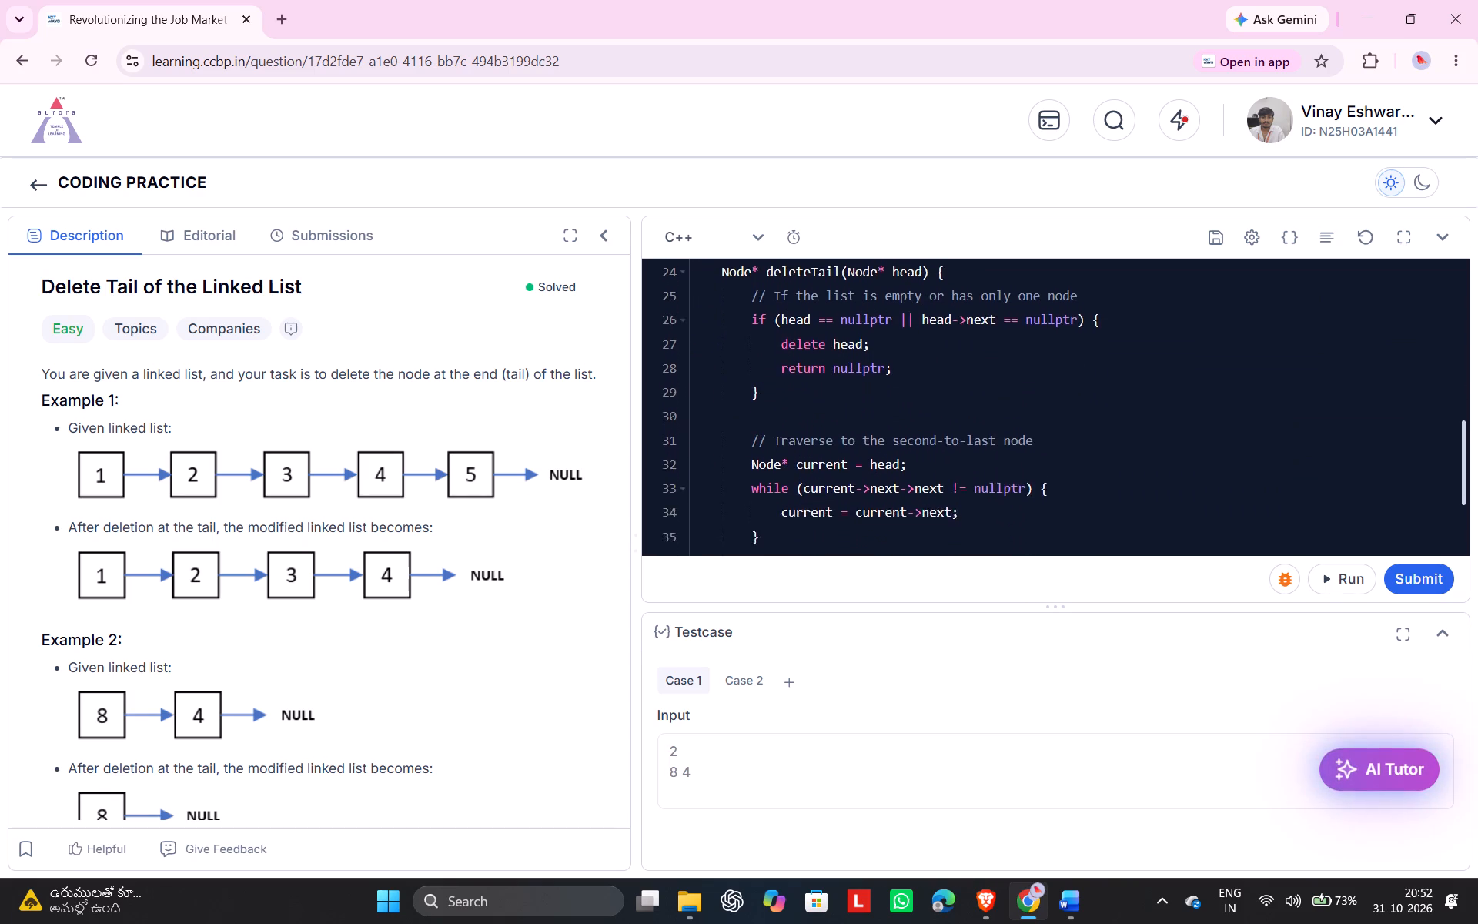
{"action": "scroll", "coordinate": [827, 472], "scroll_direction": "up", "scroll_amount": 2}
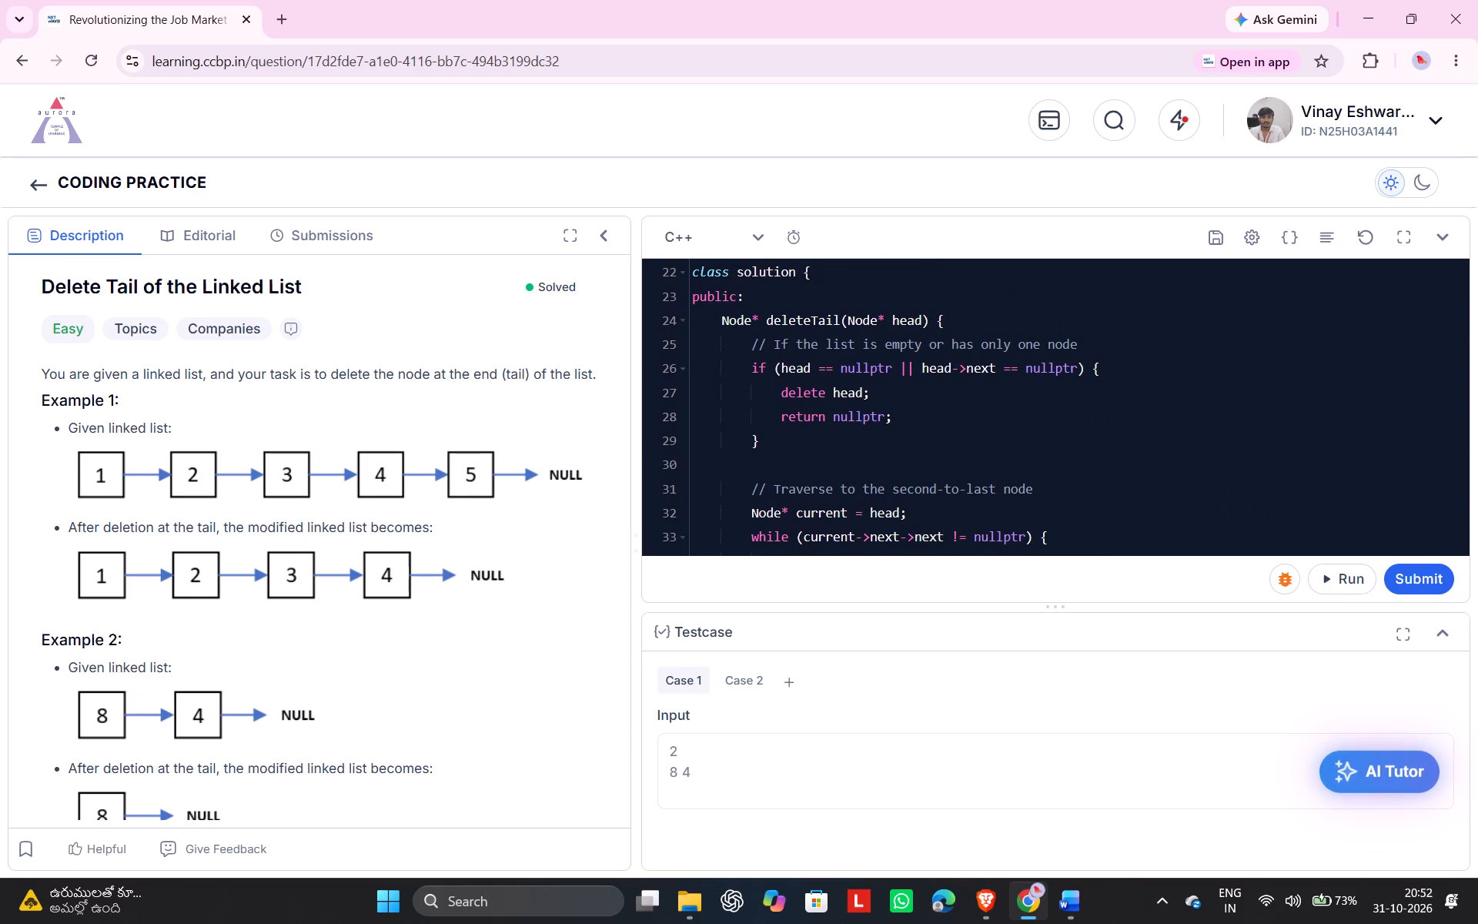
{"action": "left_click", "coordinate": [1324, 580]}
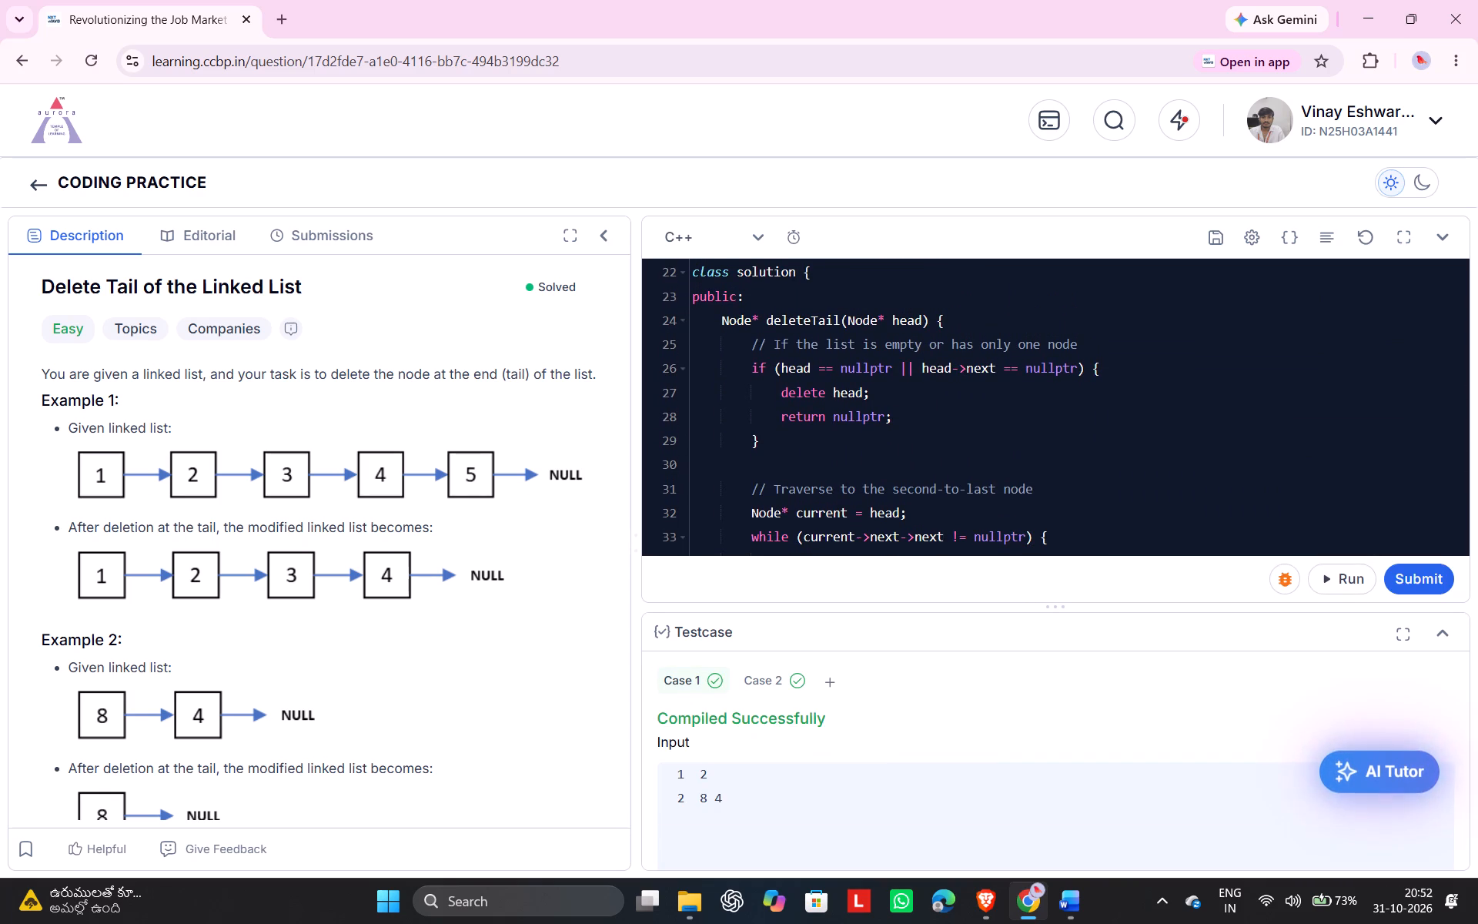
{"action": "scroll", "coordinate": [1023, 728], "scroll_direction": "down", "scroll_amount": 3}
{"action": "key", "text": "shift+super+s"}
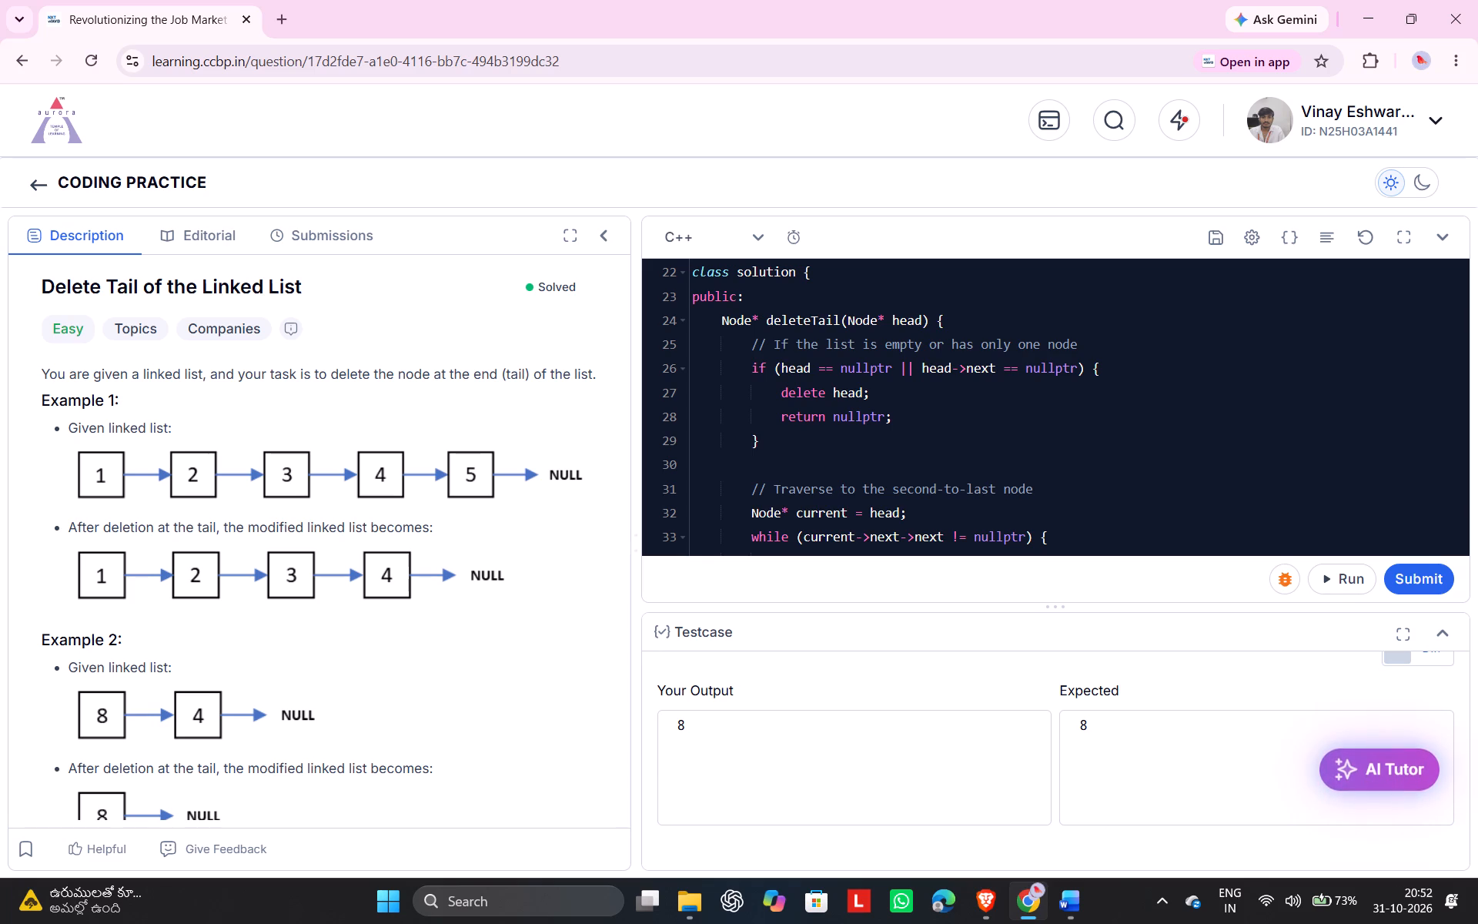
{"action": "left_click", "coordinate": [701, 38]}
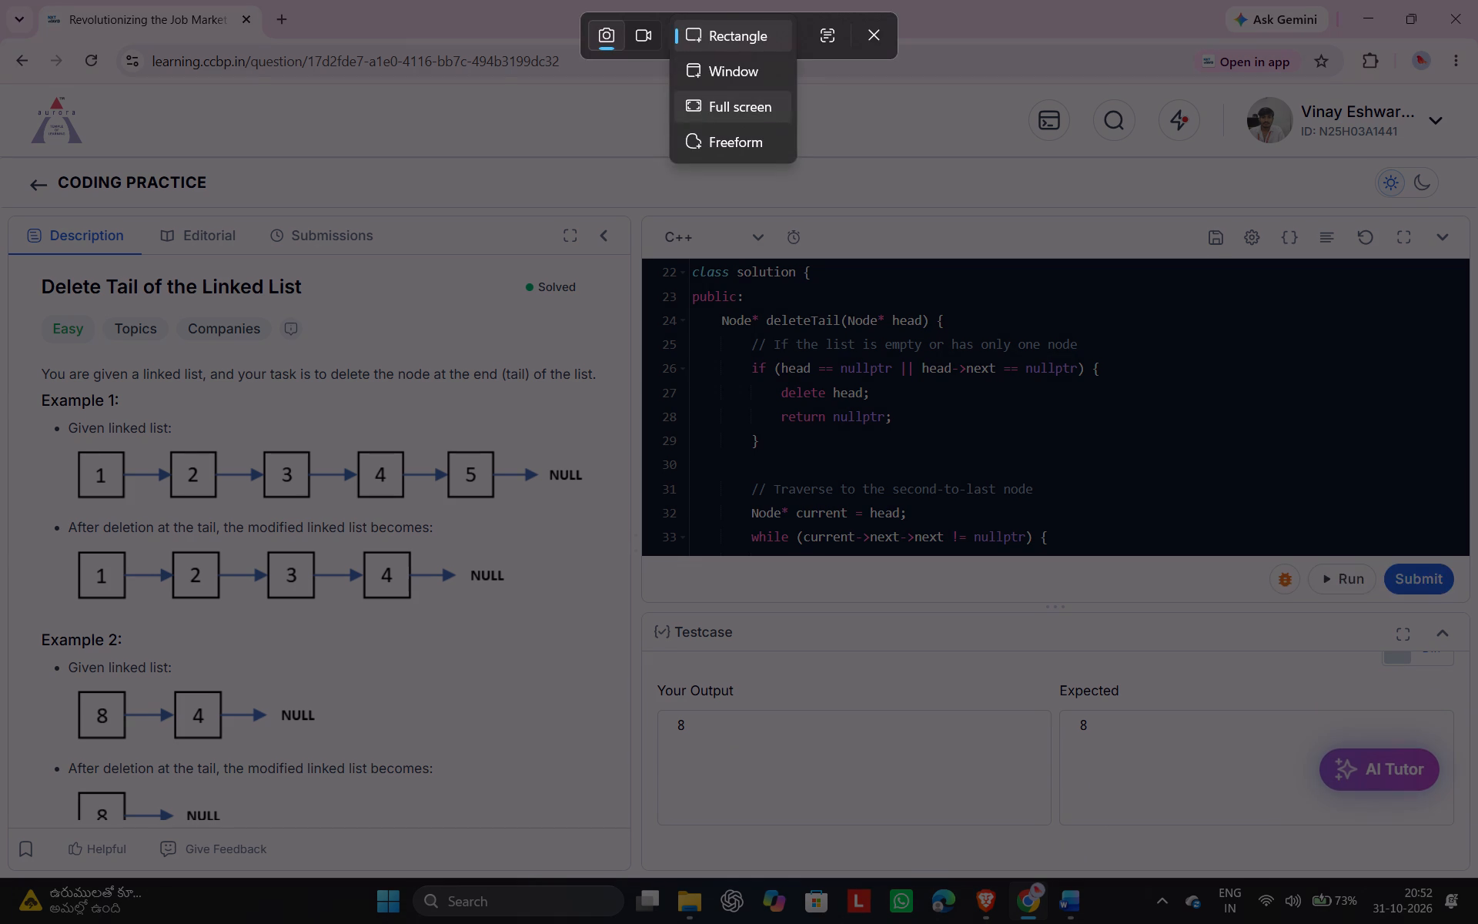
{"action": "left_click", "coordinate": [719, 101]}
Switch to Word, paste the Delete Tail screenshot after the Delete Head code and add a "CODE:" line below it.
{"action": "left_click", "coordinate": [1072, 899]}
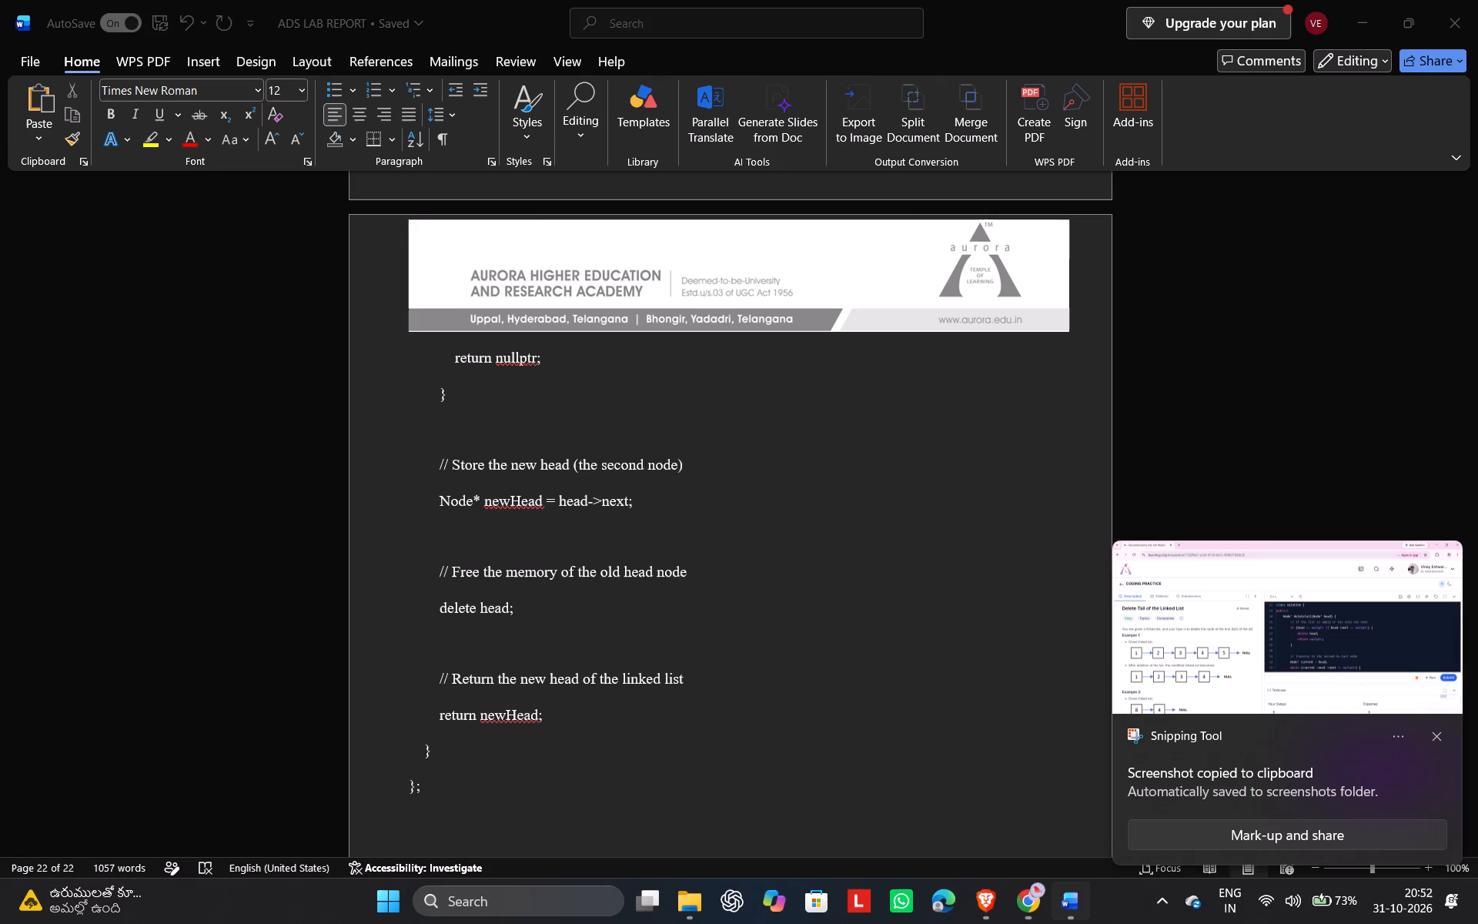
{"action": "left_click", "coordinate": [811, 782]}
{"action": "key", "text": "ctrl+v"}
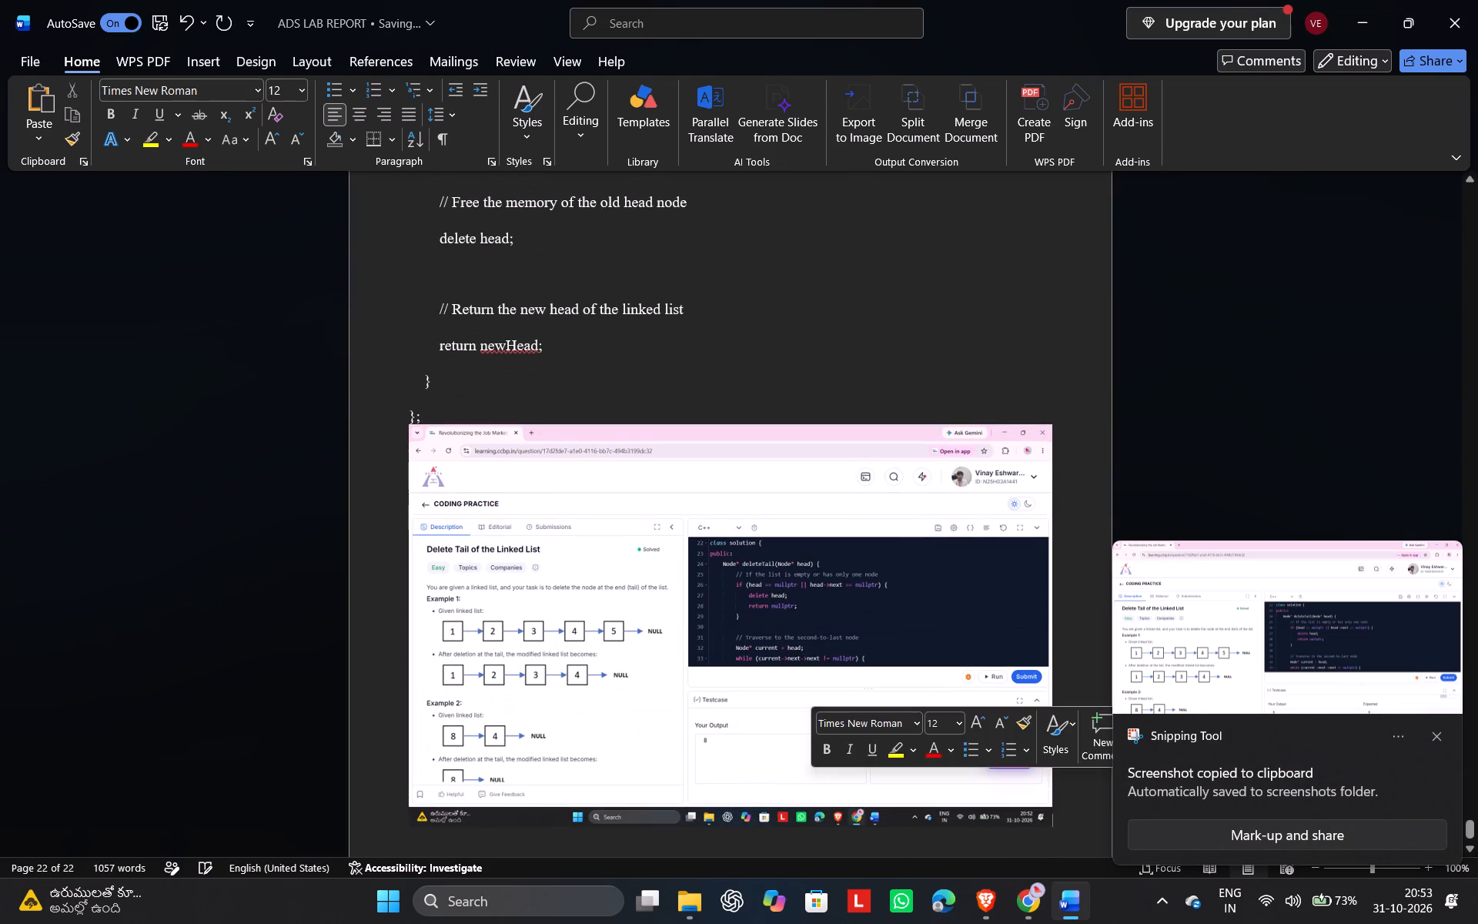
{"action": "key", "text": "Return"}
{"action": "type", "text": "CODE:"}
{"action": "key", "text": "shift+Return"}
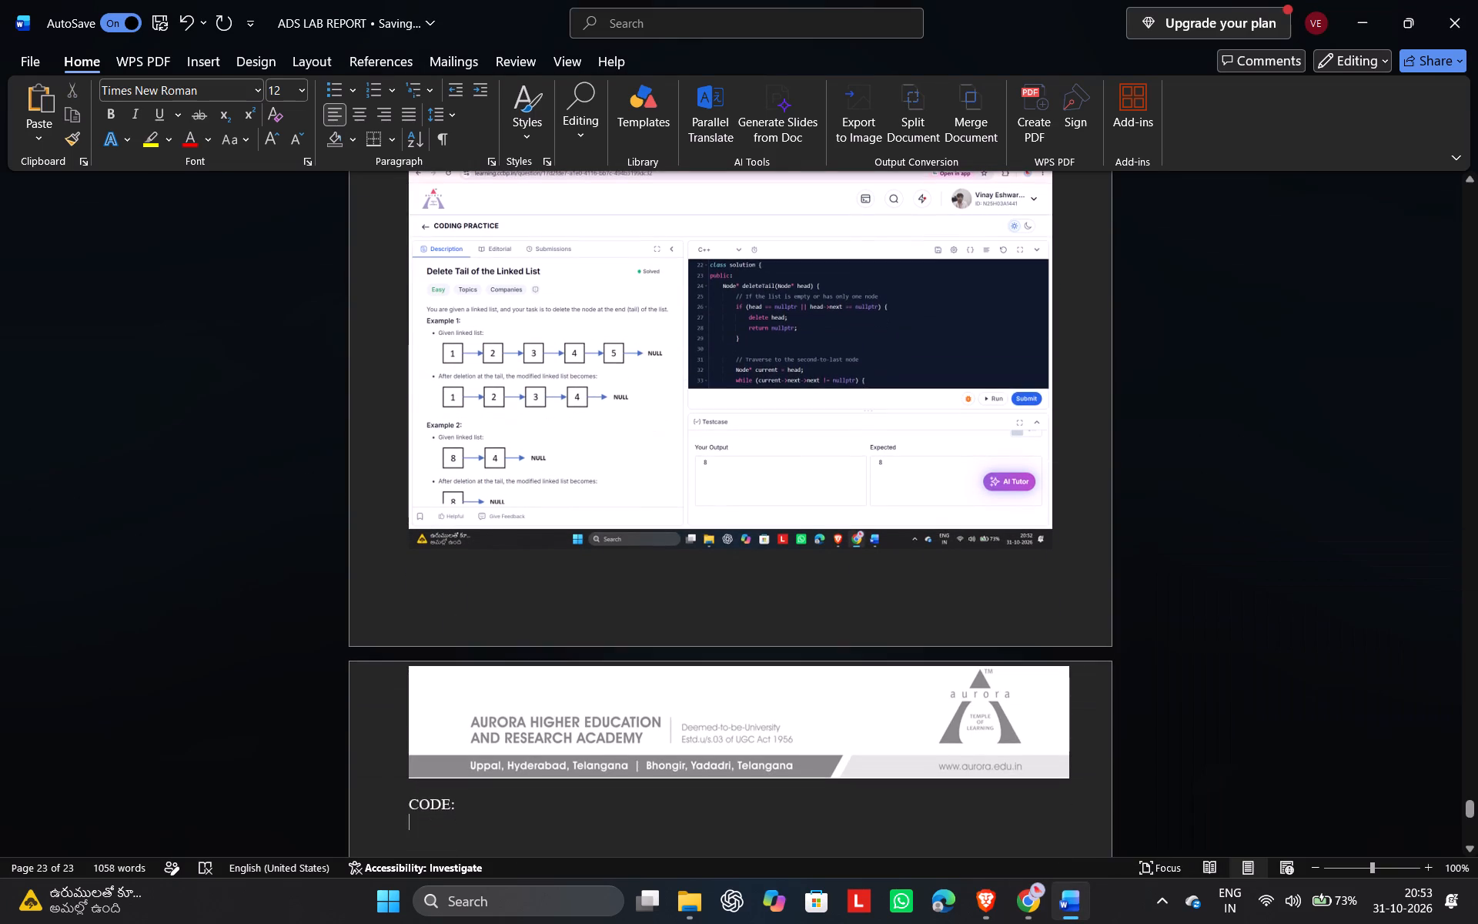
Insert three line breaks after the Delete Head code so the Delete Tail screenshot starts on a new page.
{"action": "scroll", "coordinate": [639, 571], "scroll_direction": "up", "scroll_amount": 1}
{"action": "left_click", "coordinate": [493, 428]}
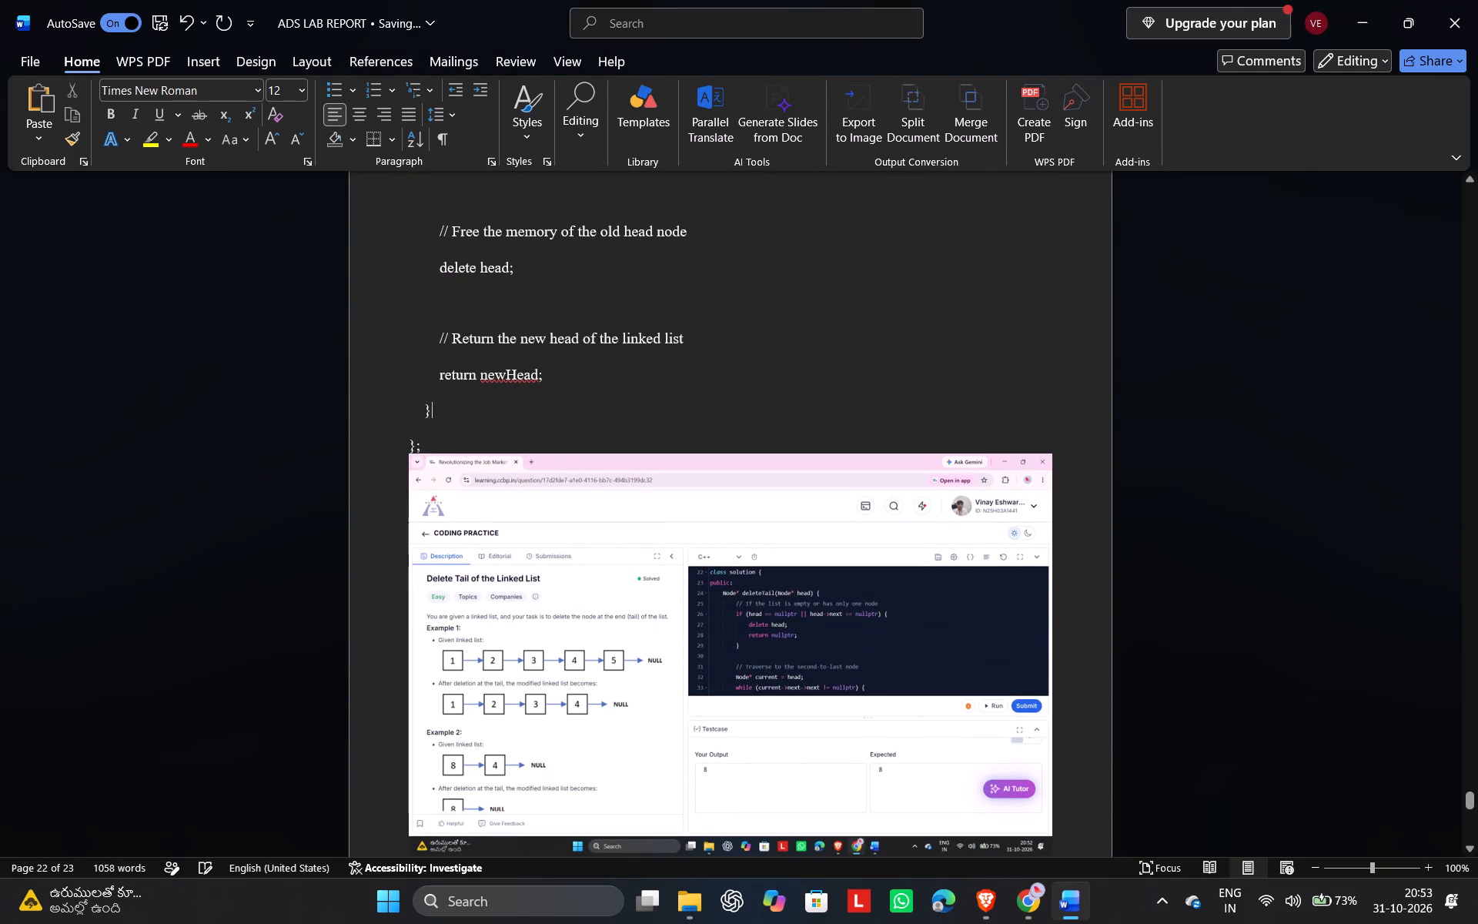
{"action": "key", "text": "Down"}
{"action": "key", "text": "Return"}
{"action": "key", "text": "Return"}
{"action": "key", "text": "Return"}
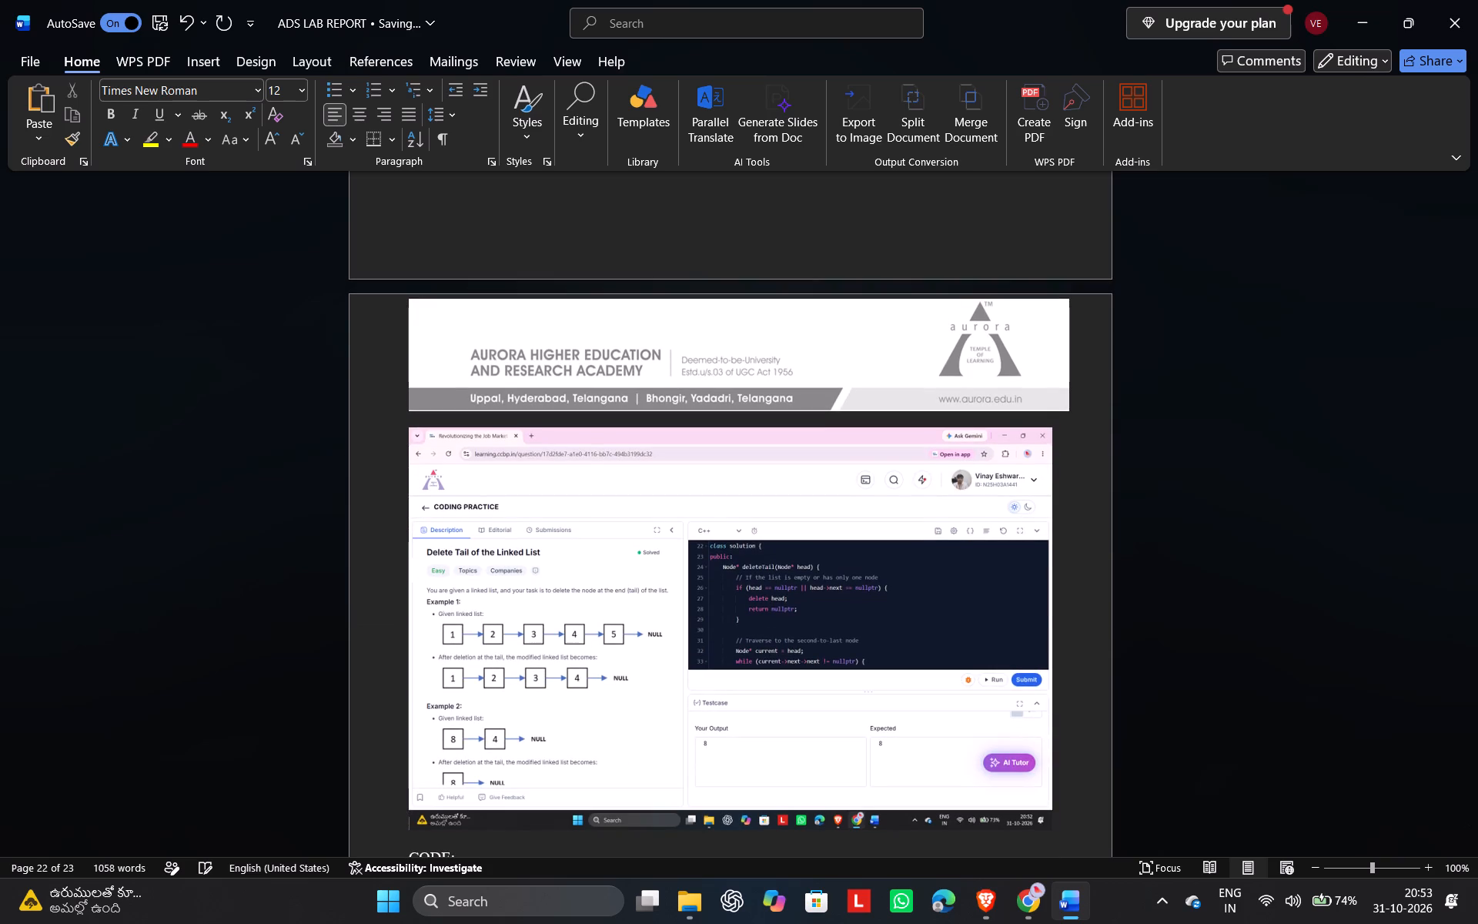
Copy the entire Delete Tail of the Linked List code from Chrome into the Word report on a new line under "CODE:".
{"action": "scroll", "coordinate": [493, 428], "scroll_direction": "down", "scroll_amount": 1}
{"action": "left_click", "coordinate": [485, 571]}
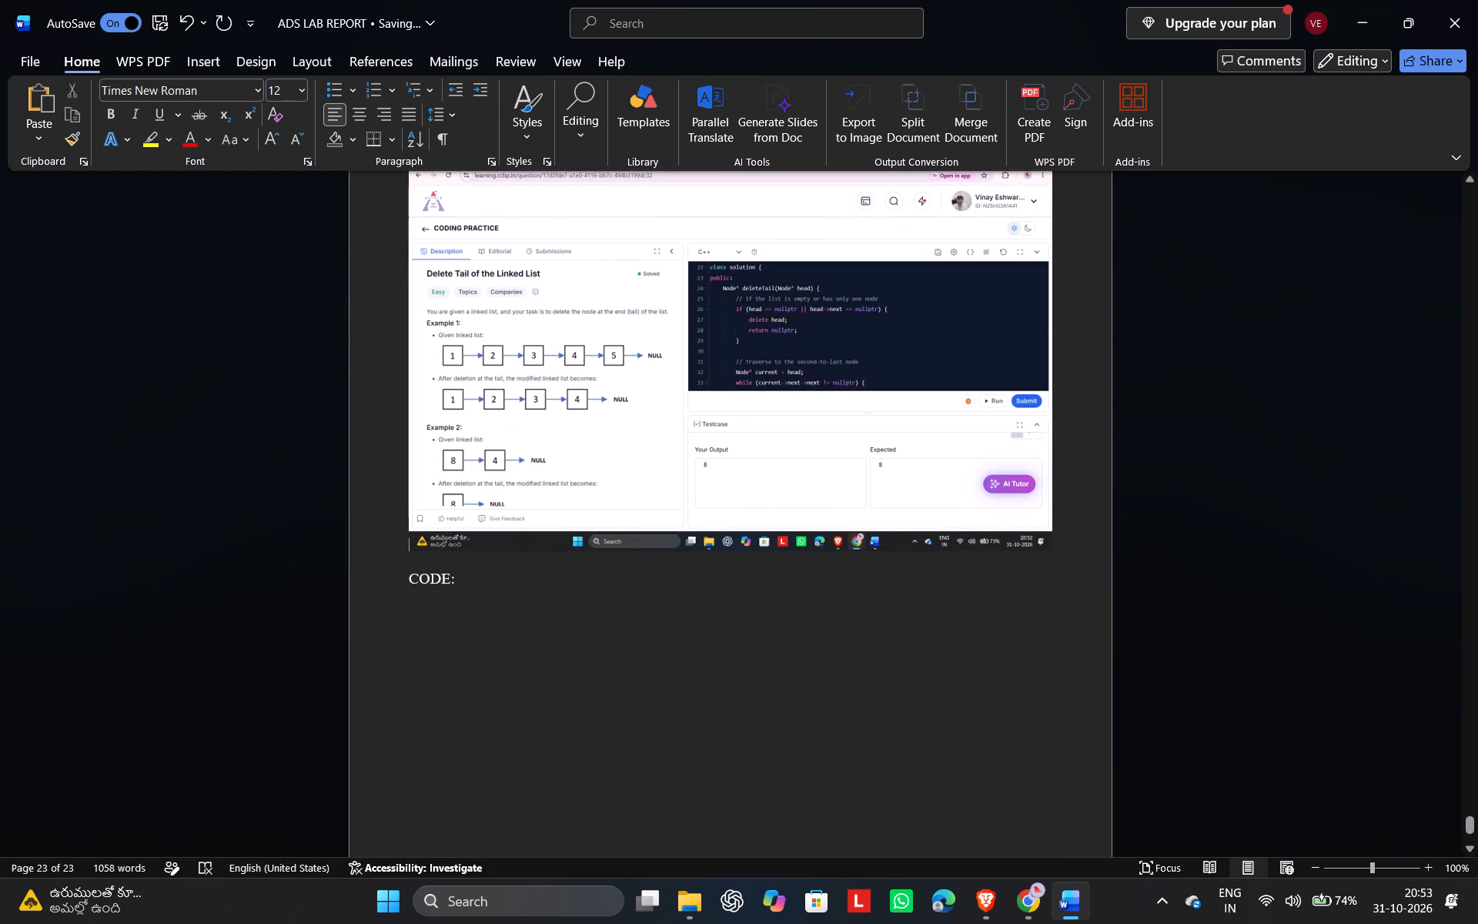
{"action": "key", "text": "Return"}
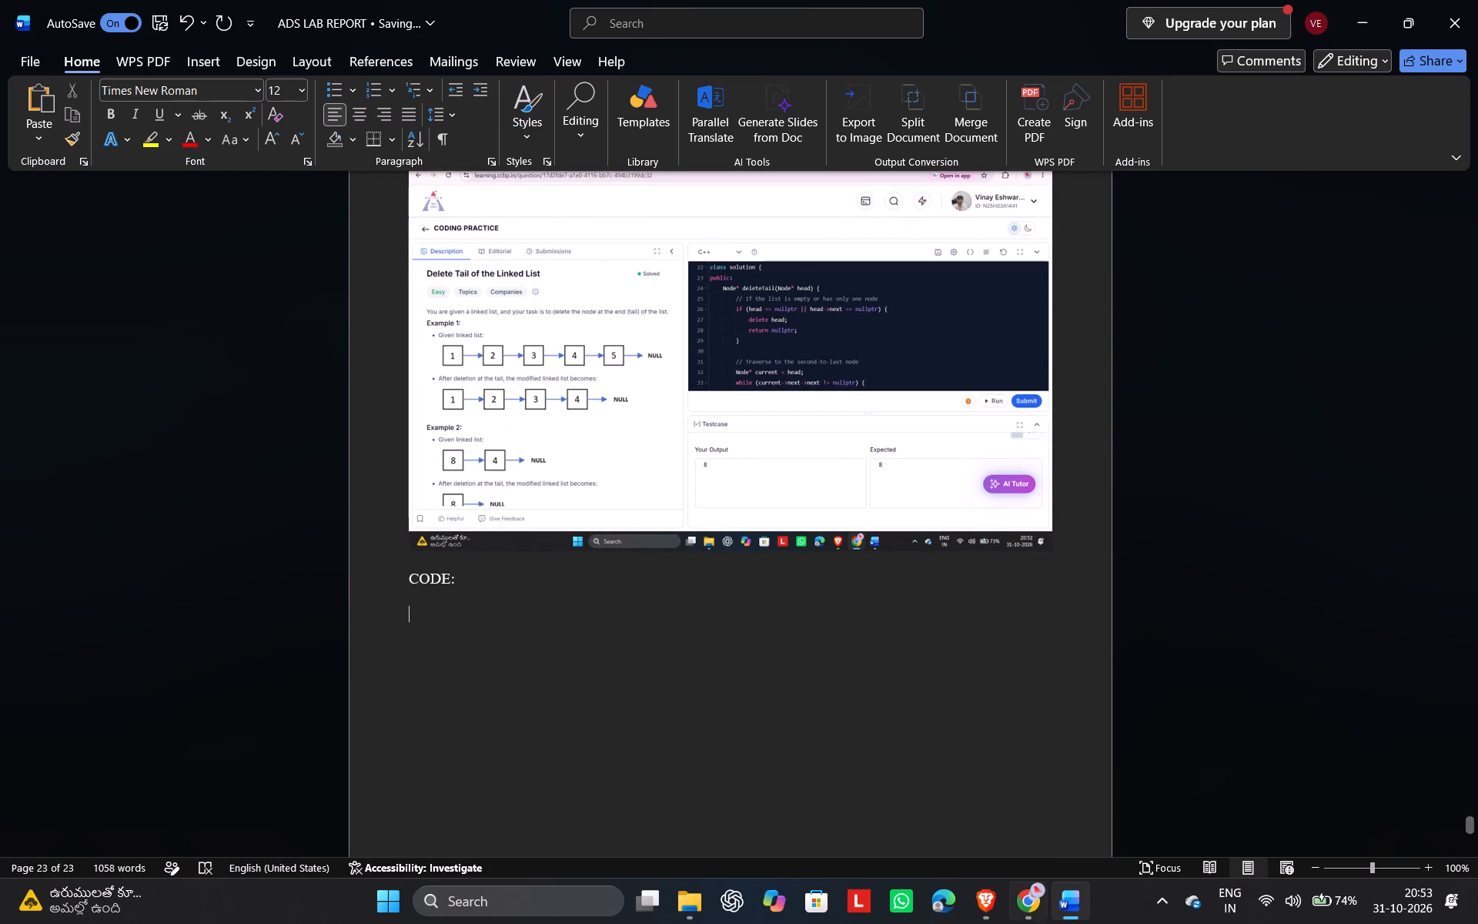
{"action": "left_click", "coordinate": [1024, 897]}
{"action": "left_click", "coordinate": [902, 452]}
{"action": "key", "text": "ctrl+a"}
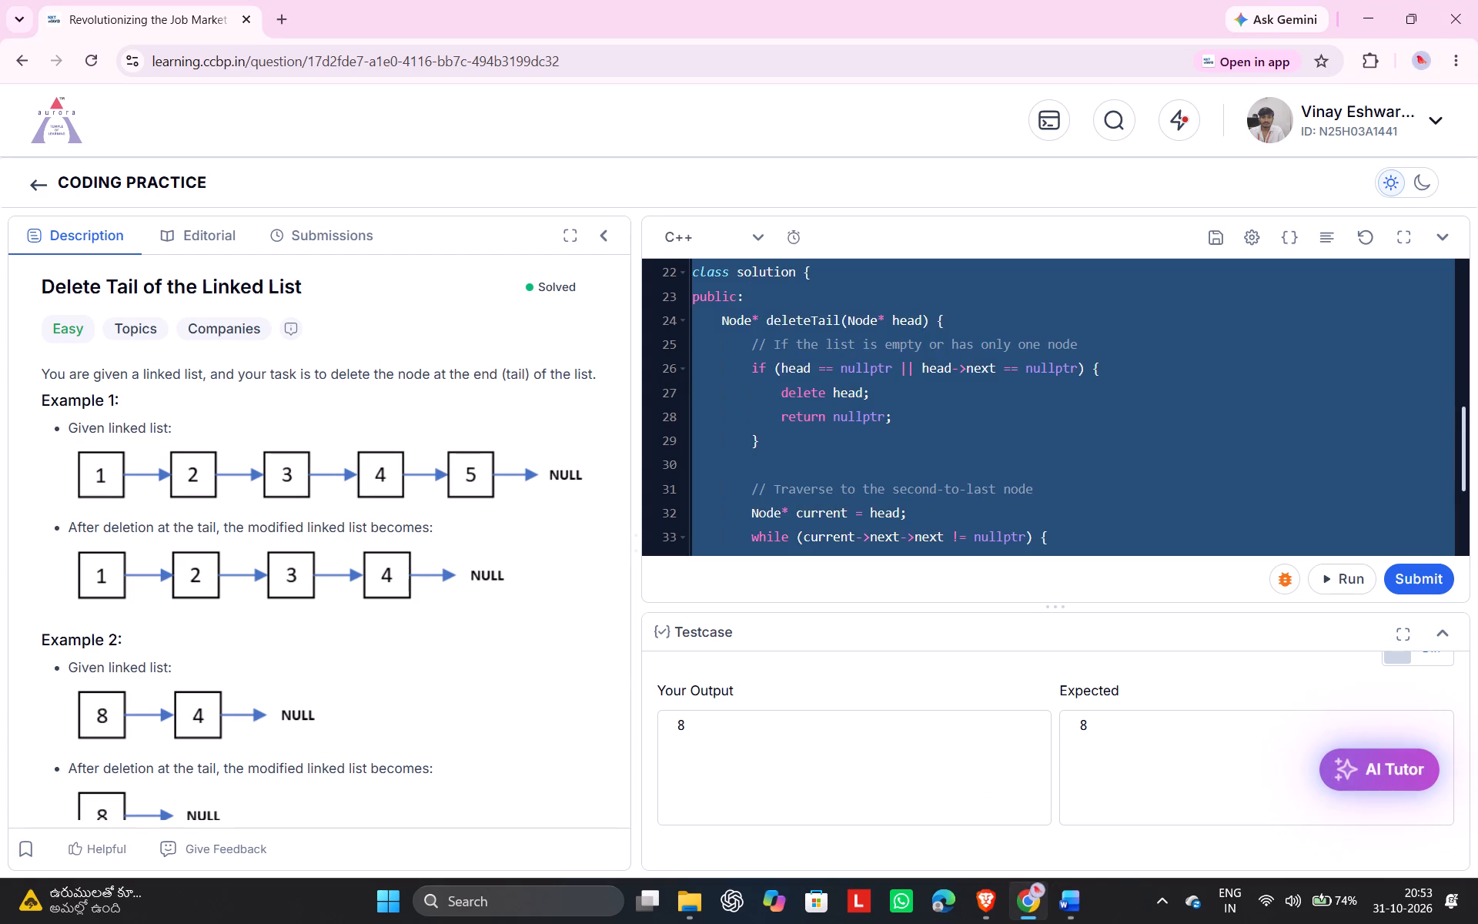
{"action": "key", "text": "ctrl+c"}
{"action": "left_click", "coordinate": [1080, 895]}
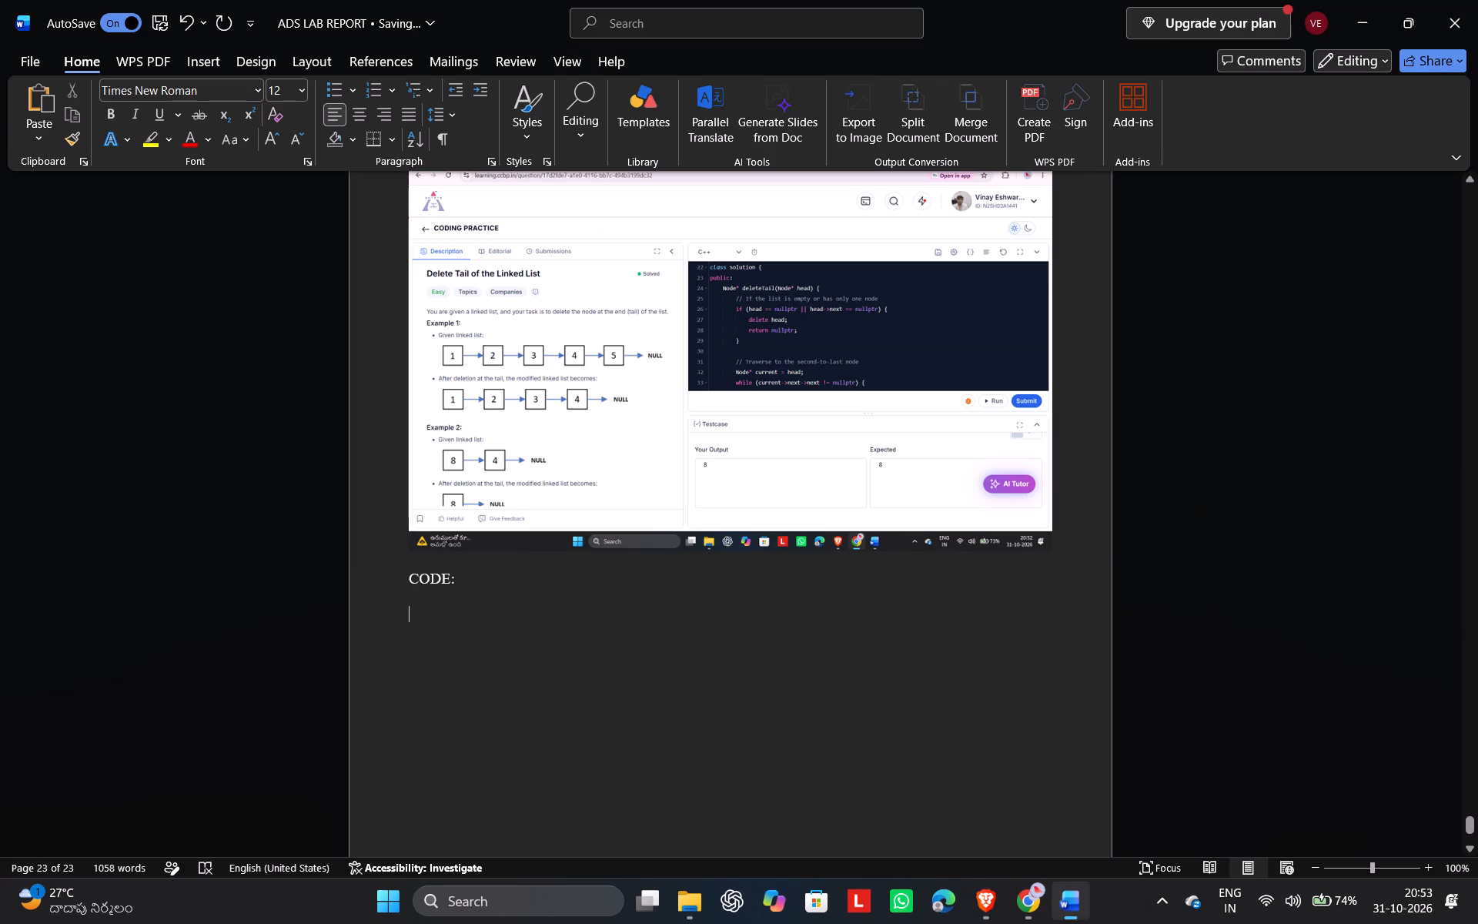
{"action": "key", "text": "ctrl+v"}
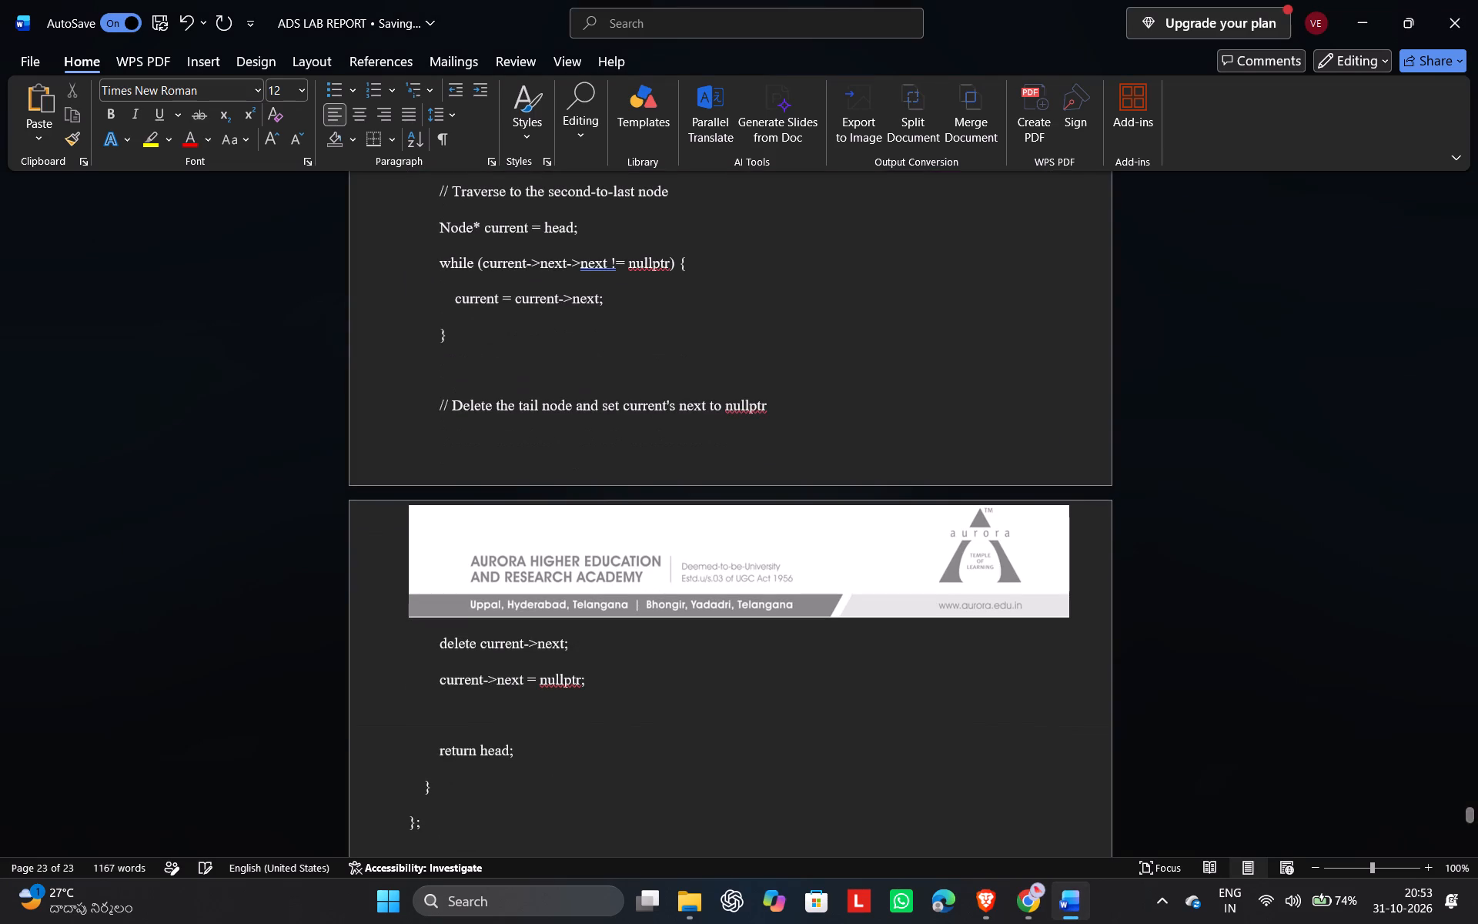
Switch to Brave, browse the YouTube playlist and recommendations, and play the Monica Telugu video song from COOLIE.
{"action": "left_click", "coordinate": [995, 888]}
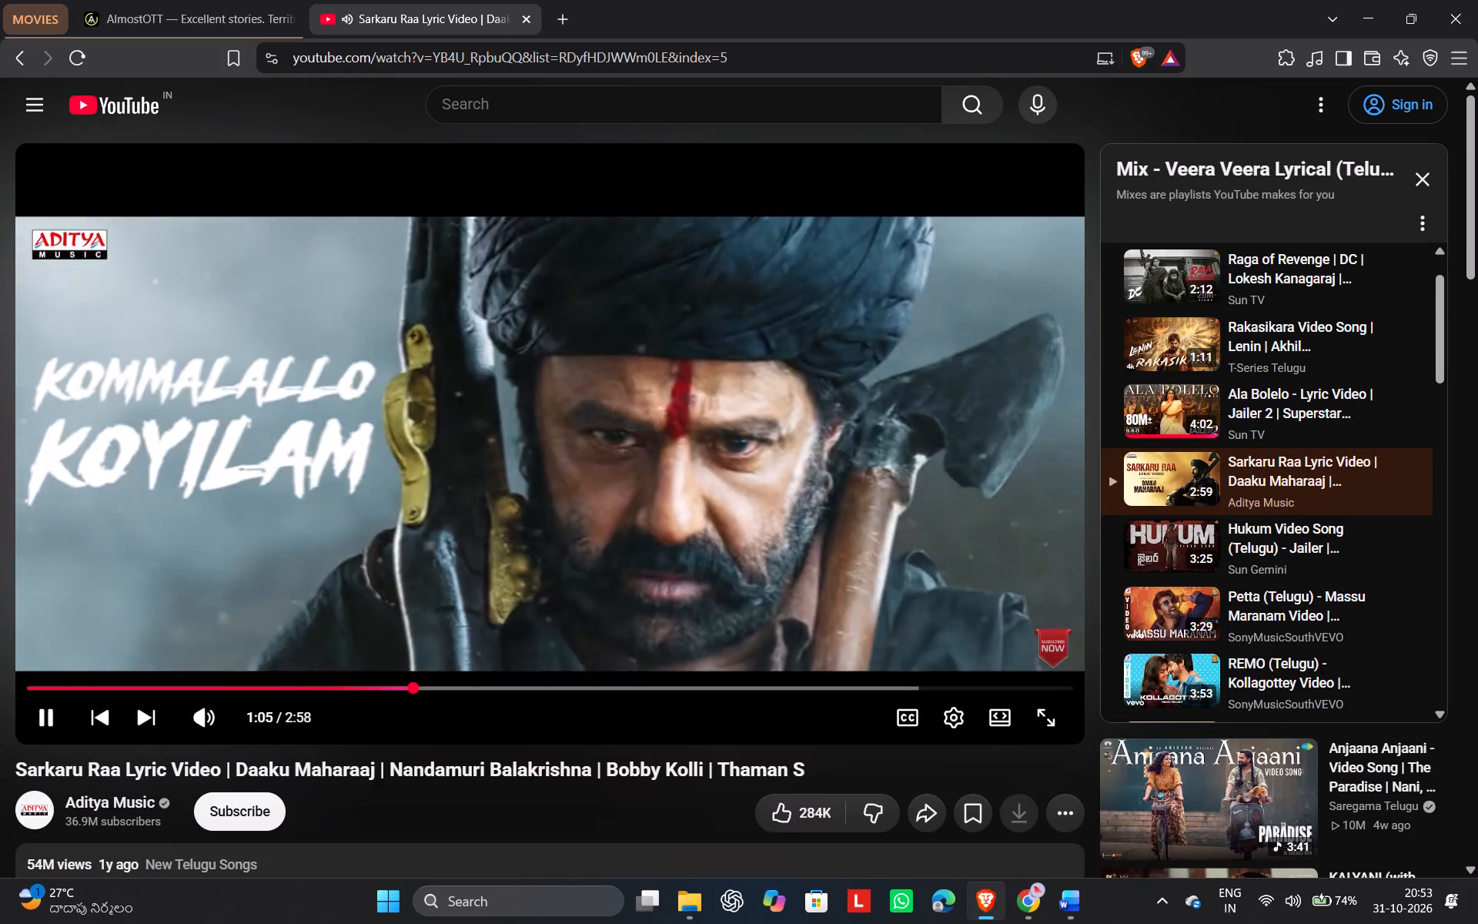
{"action": "scroll", "coordinate": [1292, 470], "scroll_direction": "down", "scroll_amount": 1}
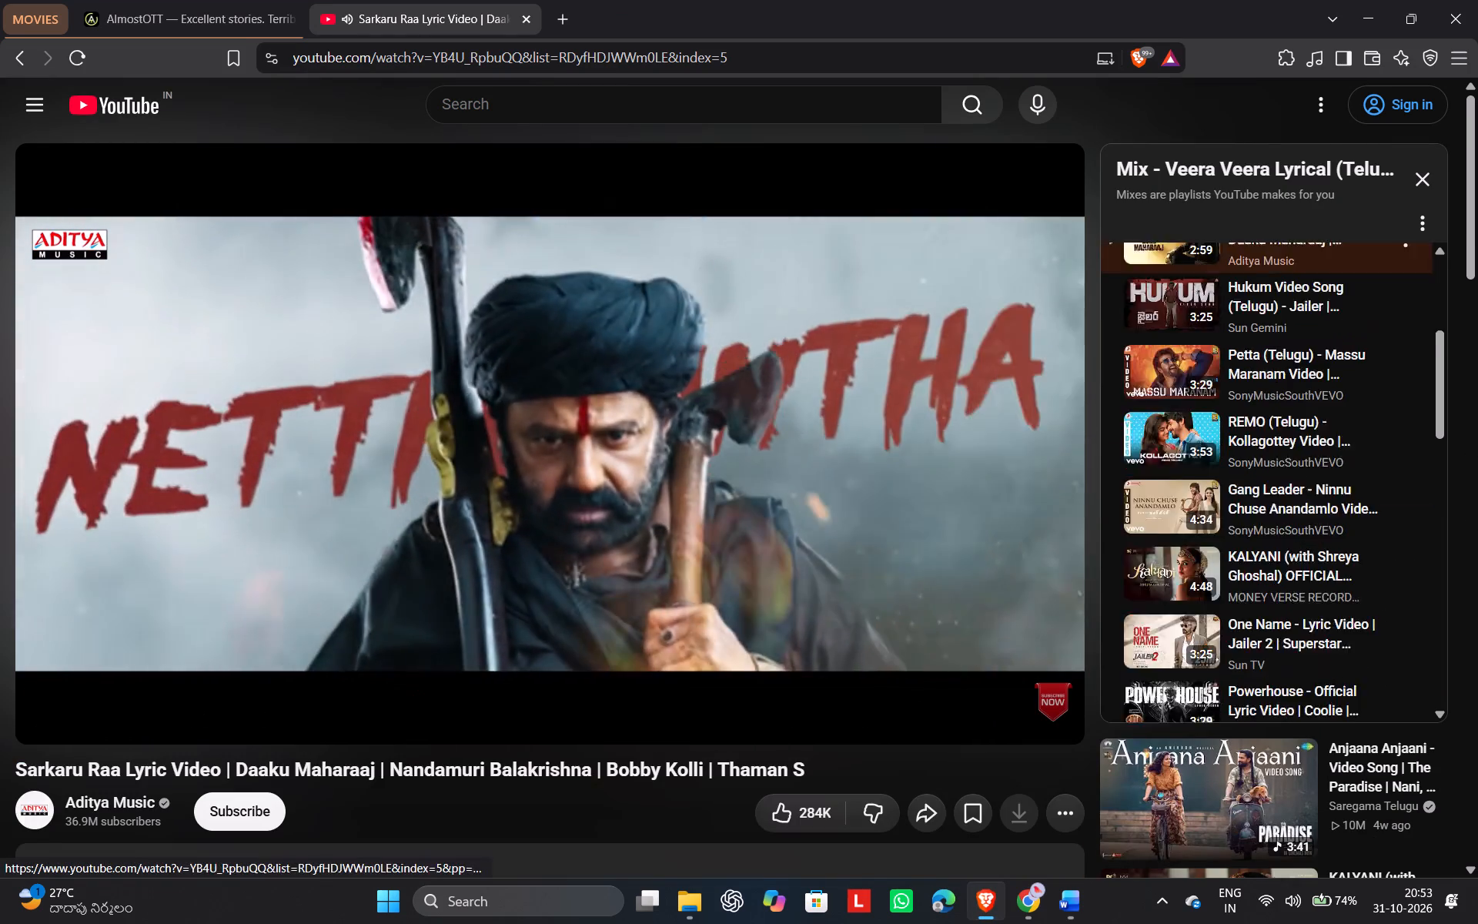
{"action": "scroll", "coordinate": [1292, 470], "scroll_direction": "down", "scroll_amount": 4}
{"action": "scroll", "coordinate": [1286, 577], "scroll_direction": "up", "scroll_amount": 1}
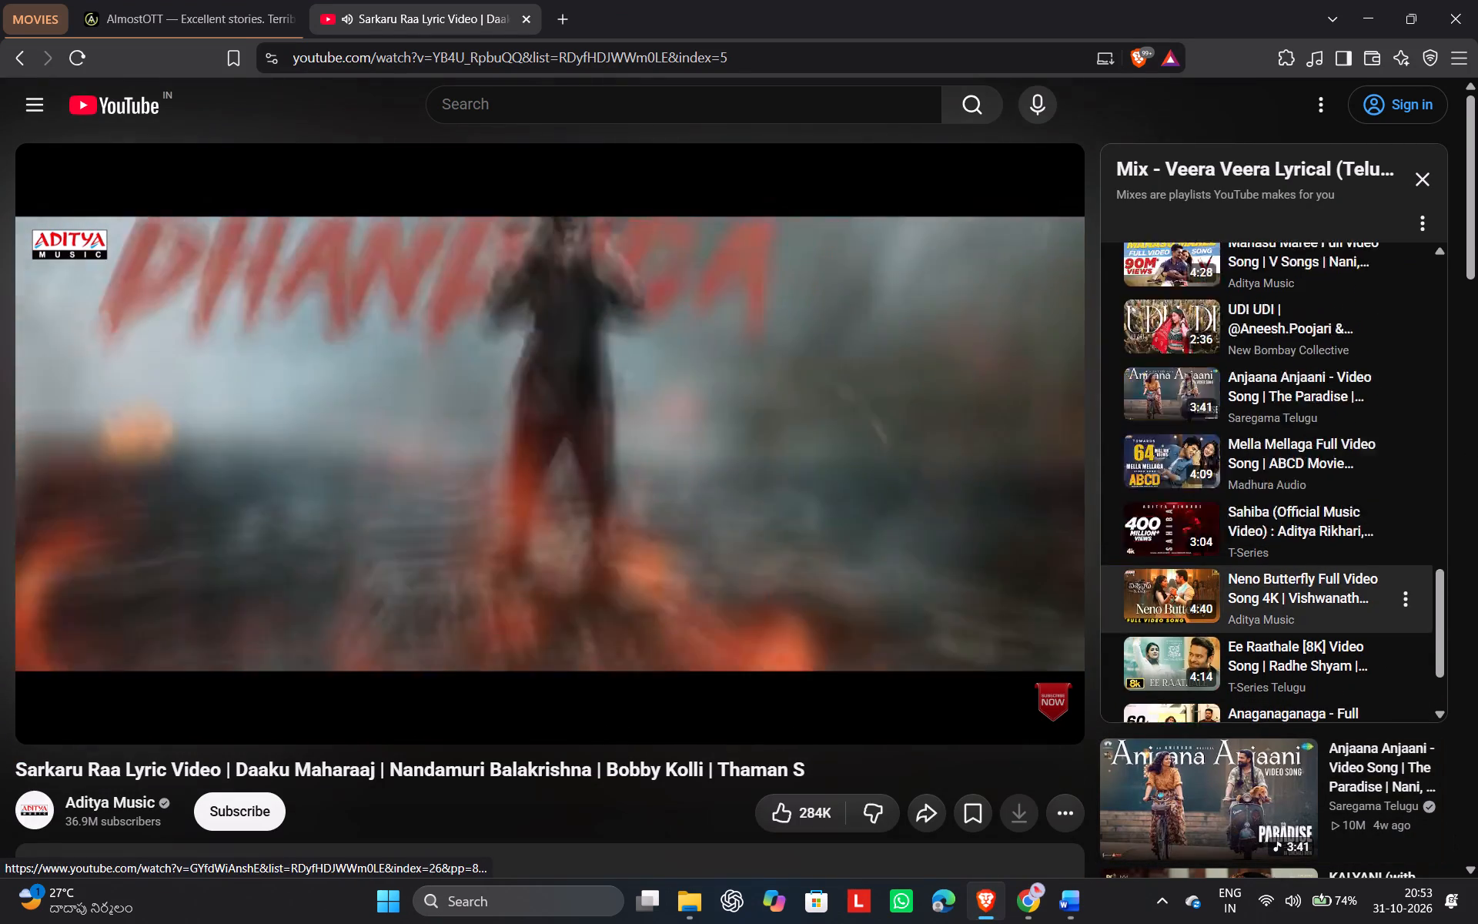
{"action": "scroll", "coordinate": [1286, 577], "scroll_direction": "up", "scroll_amount": 1}
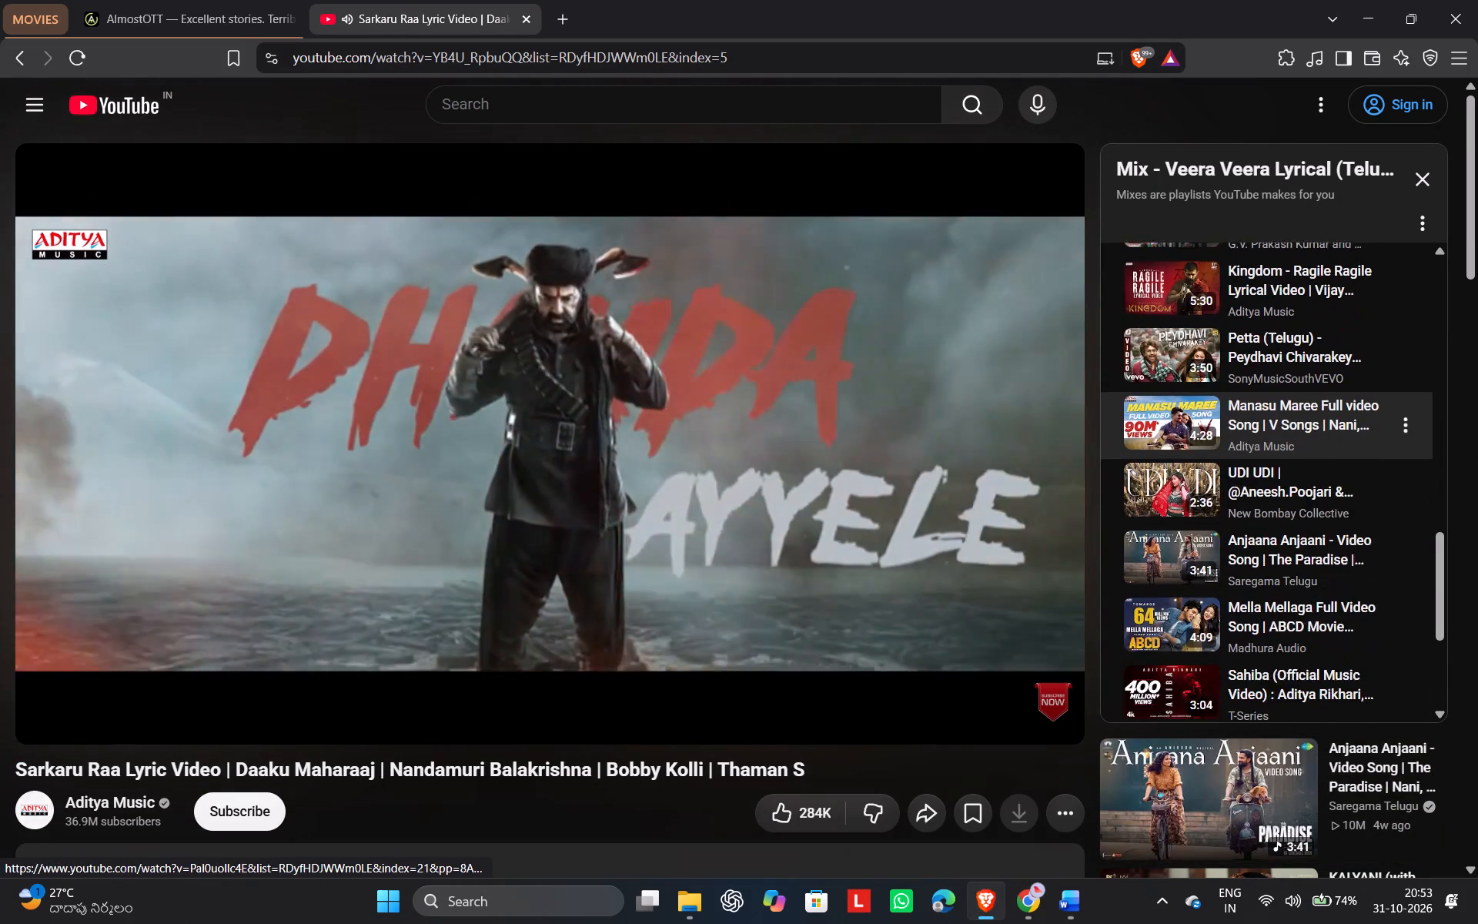
{"action": "scroll", "coordinate": [1286, 577], "scroll_direction": "down", "scroll_amount": 4}
{"action": "scroll", "coordinate": [1224, 916], "scroll_direction": "down", "scroll_amount": 2}
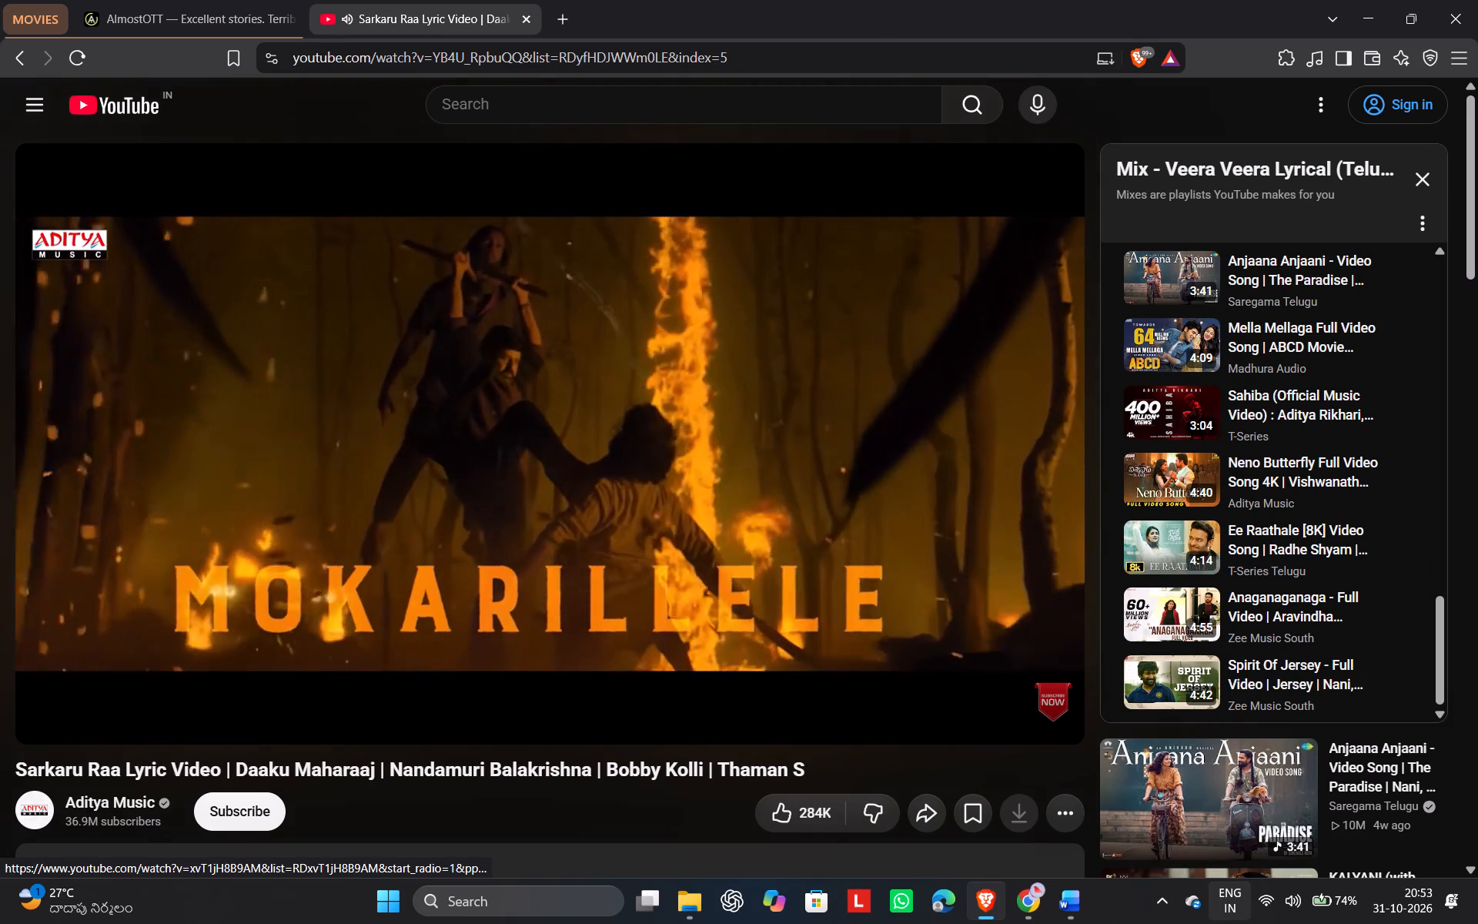
{"action": "scroll", "coordinate": [1224, 916], "scroll_direction": "down", "scroll_amount": 1}
{"action": "scroll", "coordinate": [1244, 773], "scroll_direction": "down", "scroll_amount": 5}
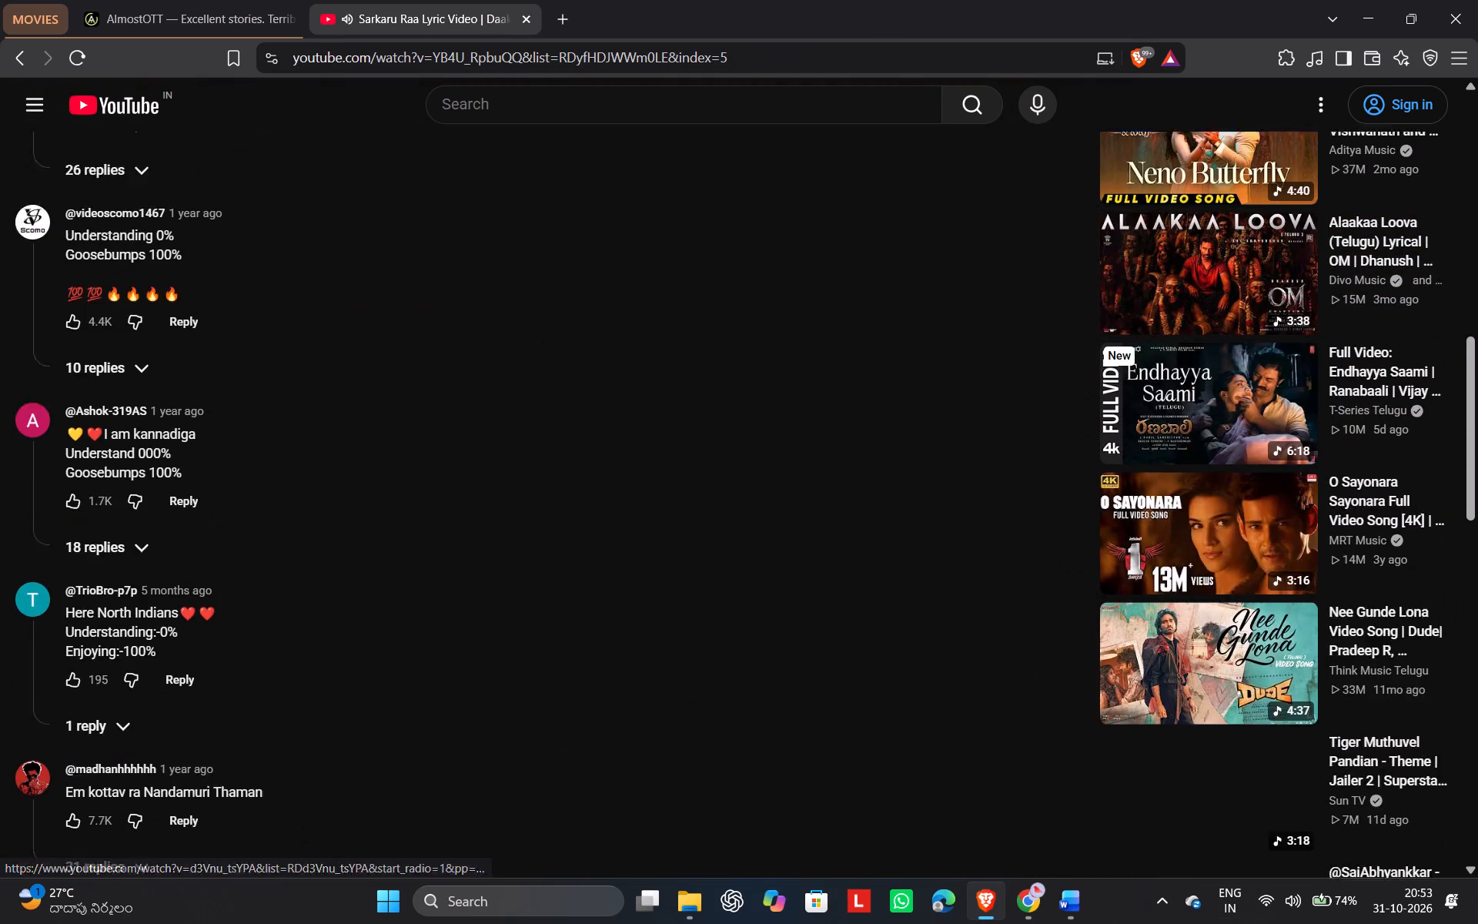
{"action": "scroll", "coordinate": [1244, 773], "scroll_direction": "down", "scroll_amount": 1}
{"action": "scroll", "coordinate": [1244, 773], "scroll_direction": "up", "scroll_amount": 2}
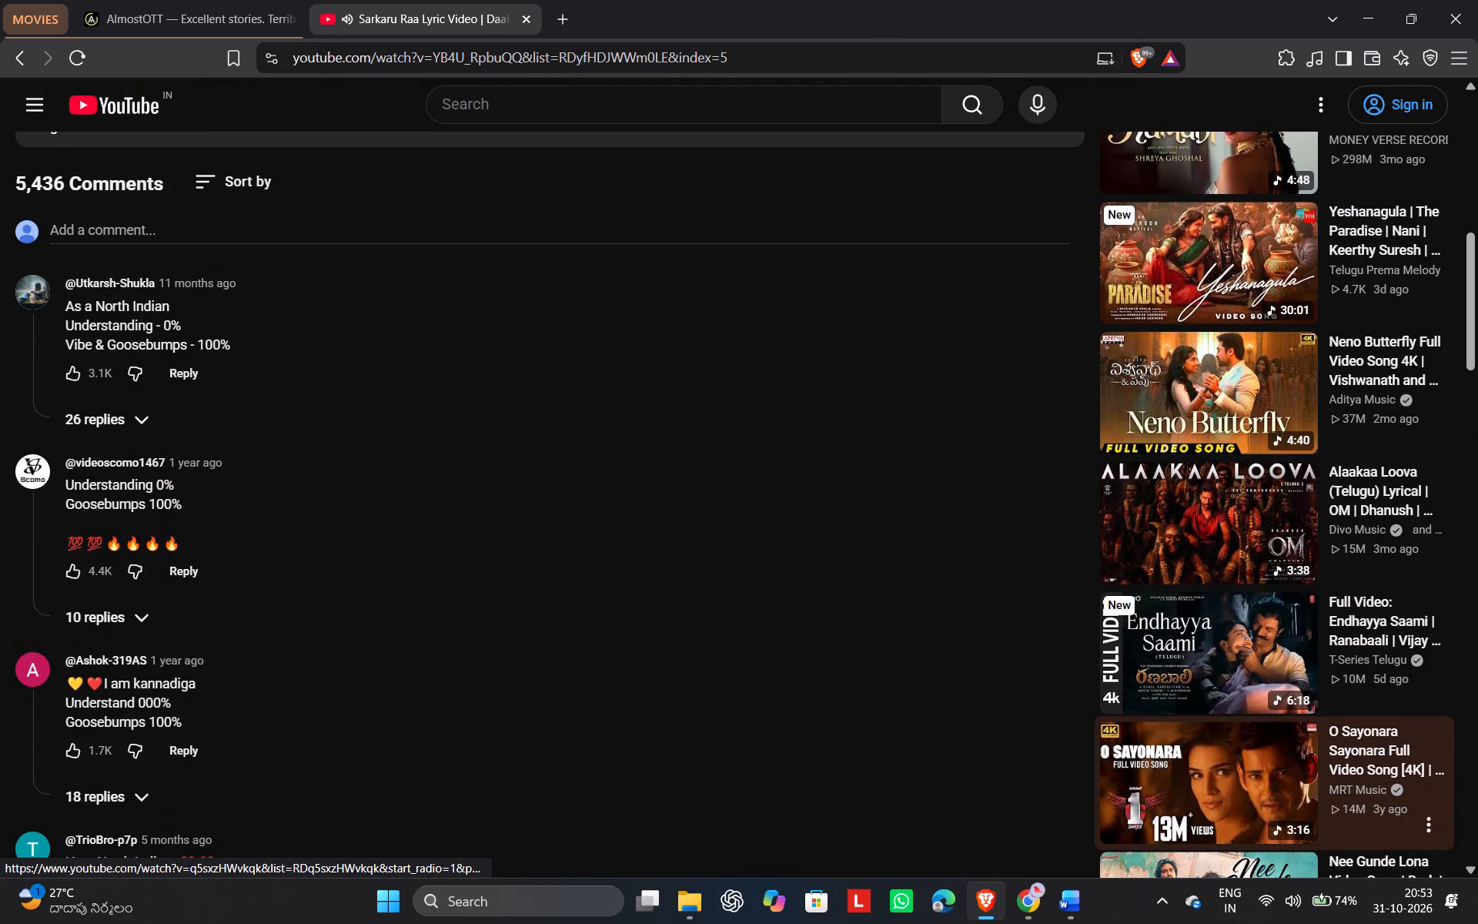
{"action": "scroll", "coordinate": [1244, 773], "scroll_direction": "down", "scroll_amount": 7}
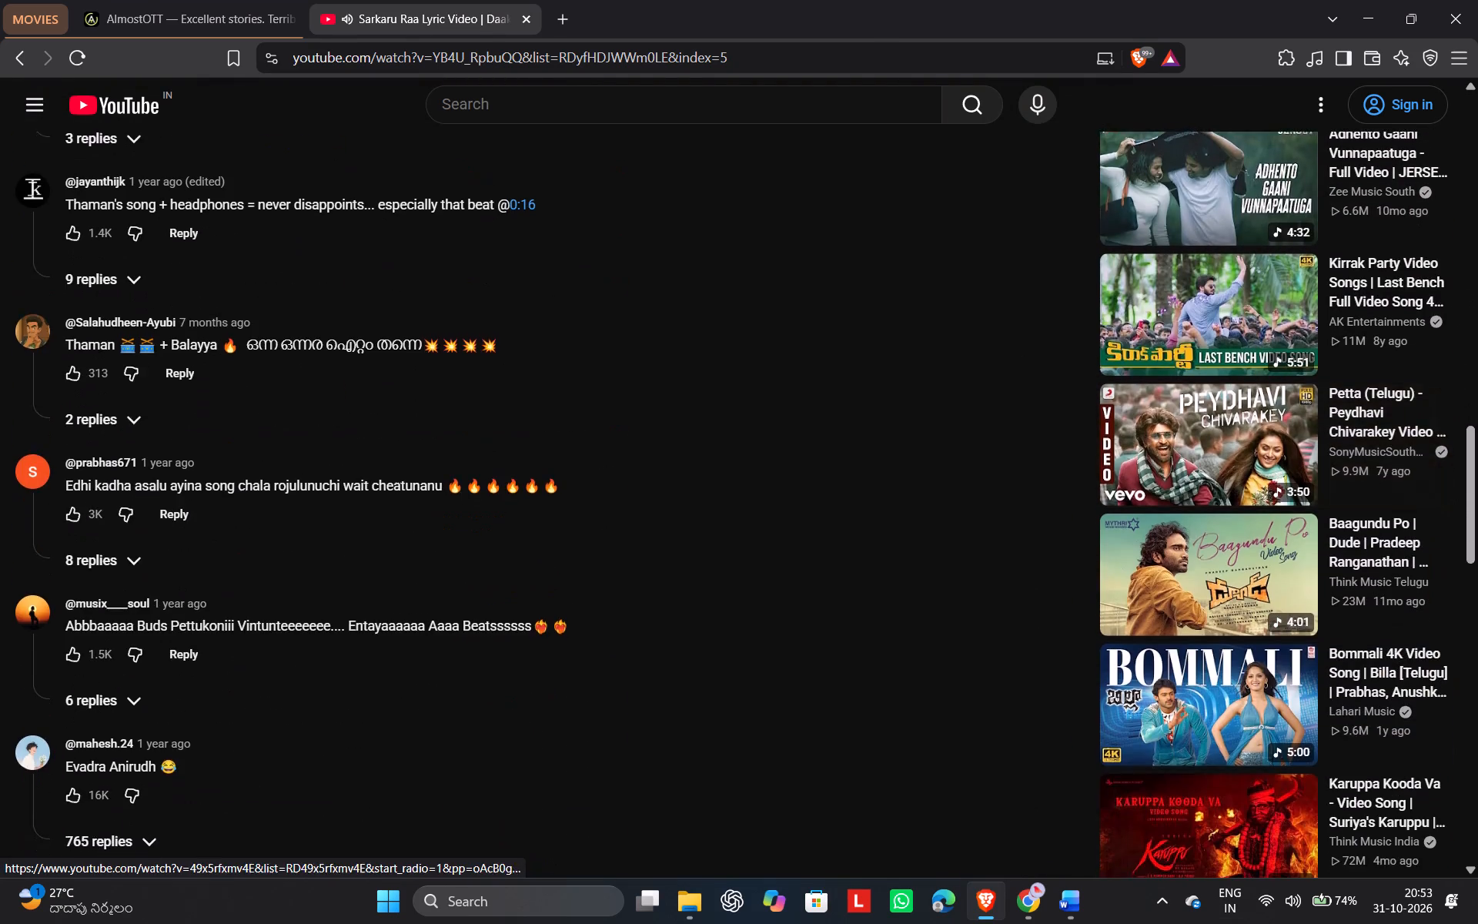
{"action": "scroll", "coordinate": [1244, 773], "scroll_direction": "down", "scroll_amount": 6}
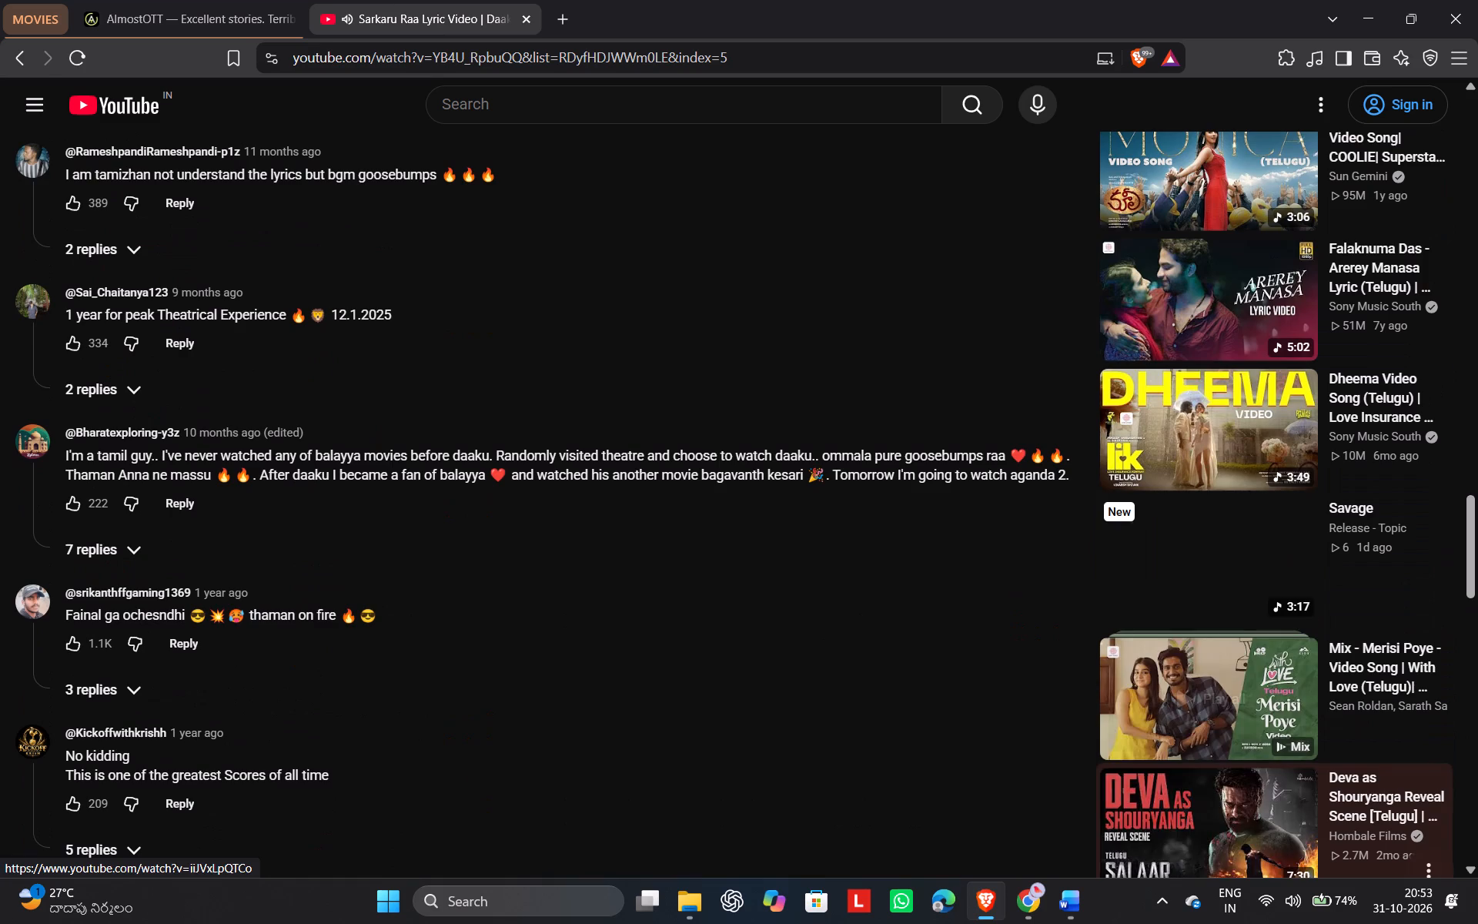
{"action": "left_click", "coordinate": [1205, 203]}
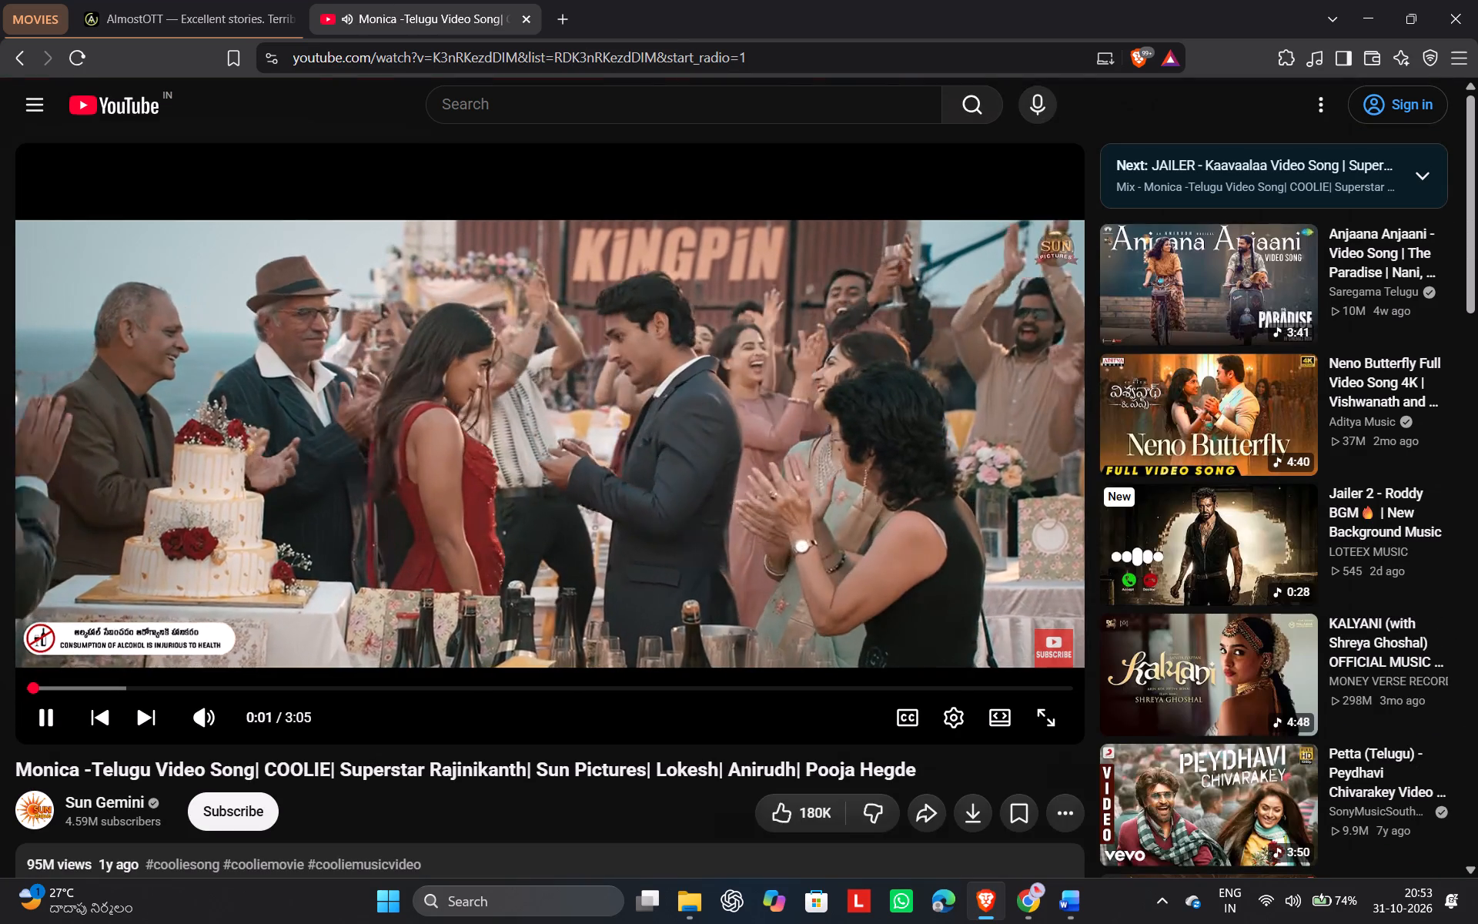
Switch to Word and look back through the report from its end to the certificate page and the Convert Array To Linked List screenshot.
{"action": "left_click", "coordinate": [1056, 907]}
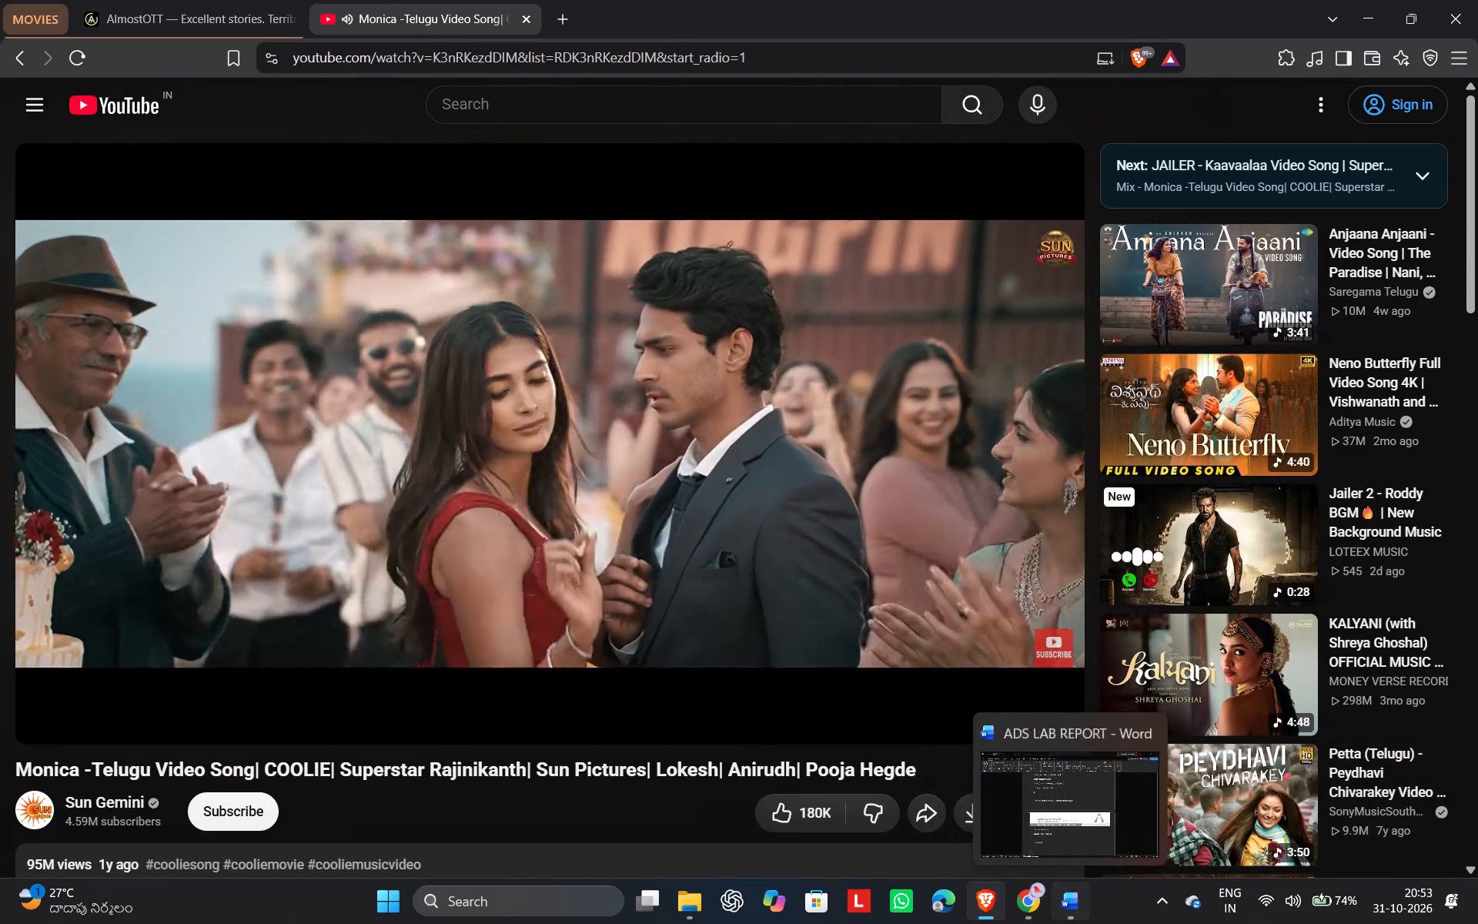
{"action": "scroll", "coordinate": [691, 518], "scroll_direction": "up", "scroll_amount": 9}
{"action": "scroll", "coordinate": [691, 518], "scroll_direction": "up", "scroll_amount": 20}
{"action": "scroll", "coordinate": [691, 518], "scroll_direction": "up", "scroll_amount": 2}
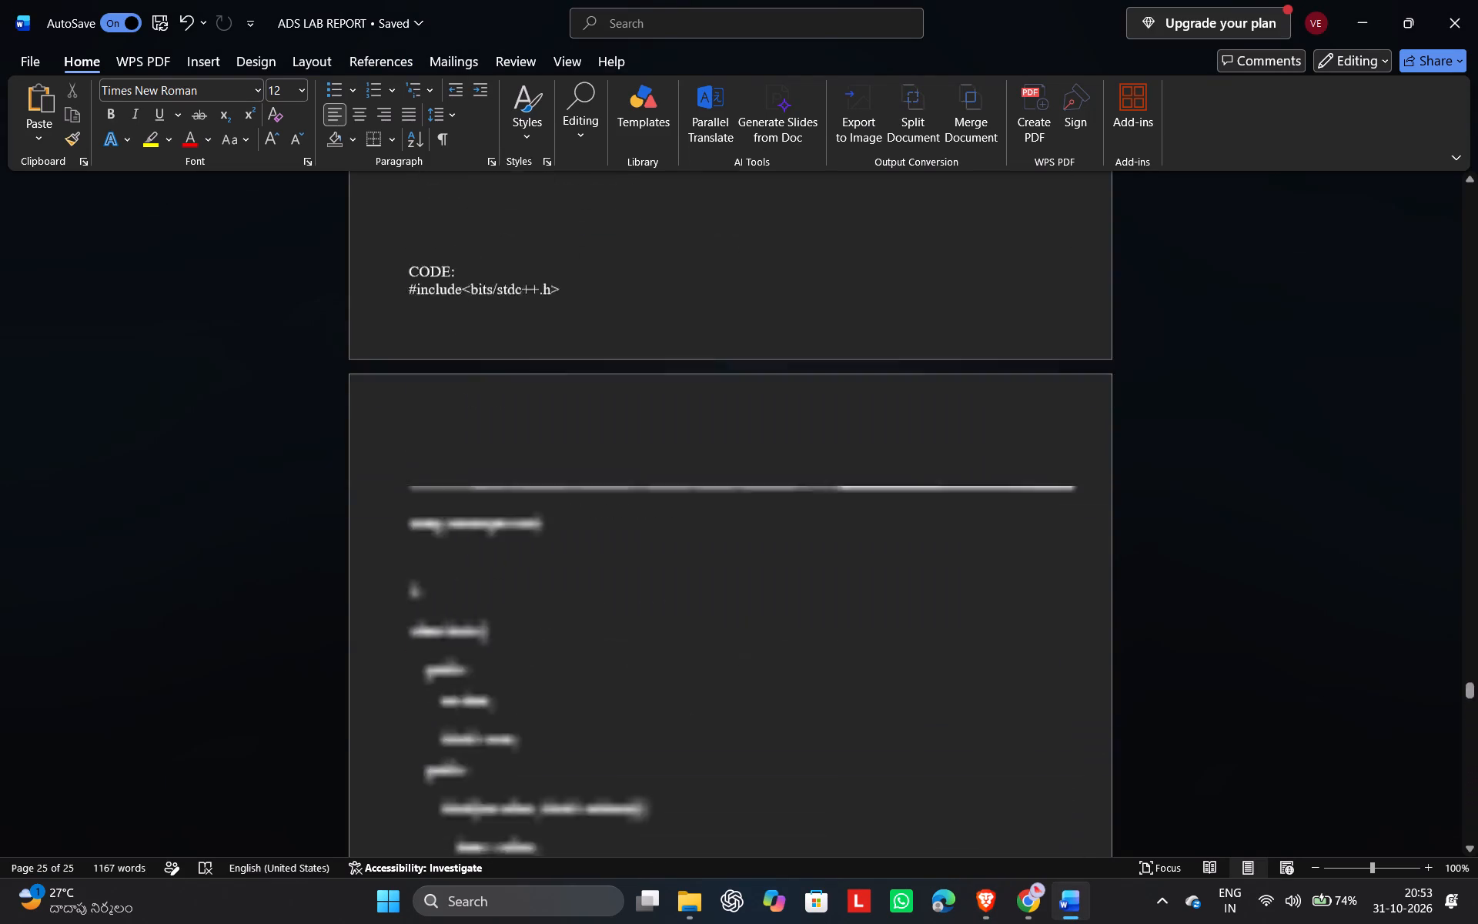
{"action": "scroll", "coordinate": [691, 518], "scroll_direction": "up", "scroll_amount": 14}
{"action": "scroll", "coordinate": [691, 518], "scroll_direction": "up", "scroll_amount": 10}
{"action": "scroll", "coordinate": [691, 518], "scroll_direction": "up", "scroll_amount": 20}
{"action": "scroll", "coordinate": [691, 518], "scroll_direction": "up", "scroll_amount": 1}
{"action": "scroll", "coordinate": [691, 518], "scroll_direction": "down", "scroll_amount": 2}
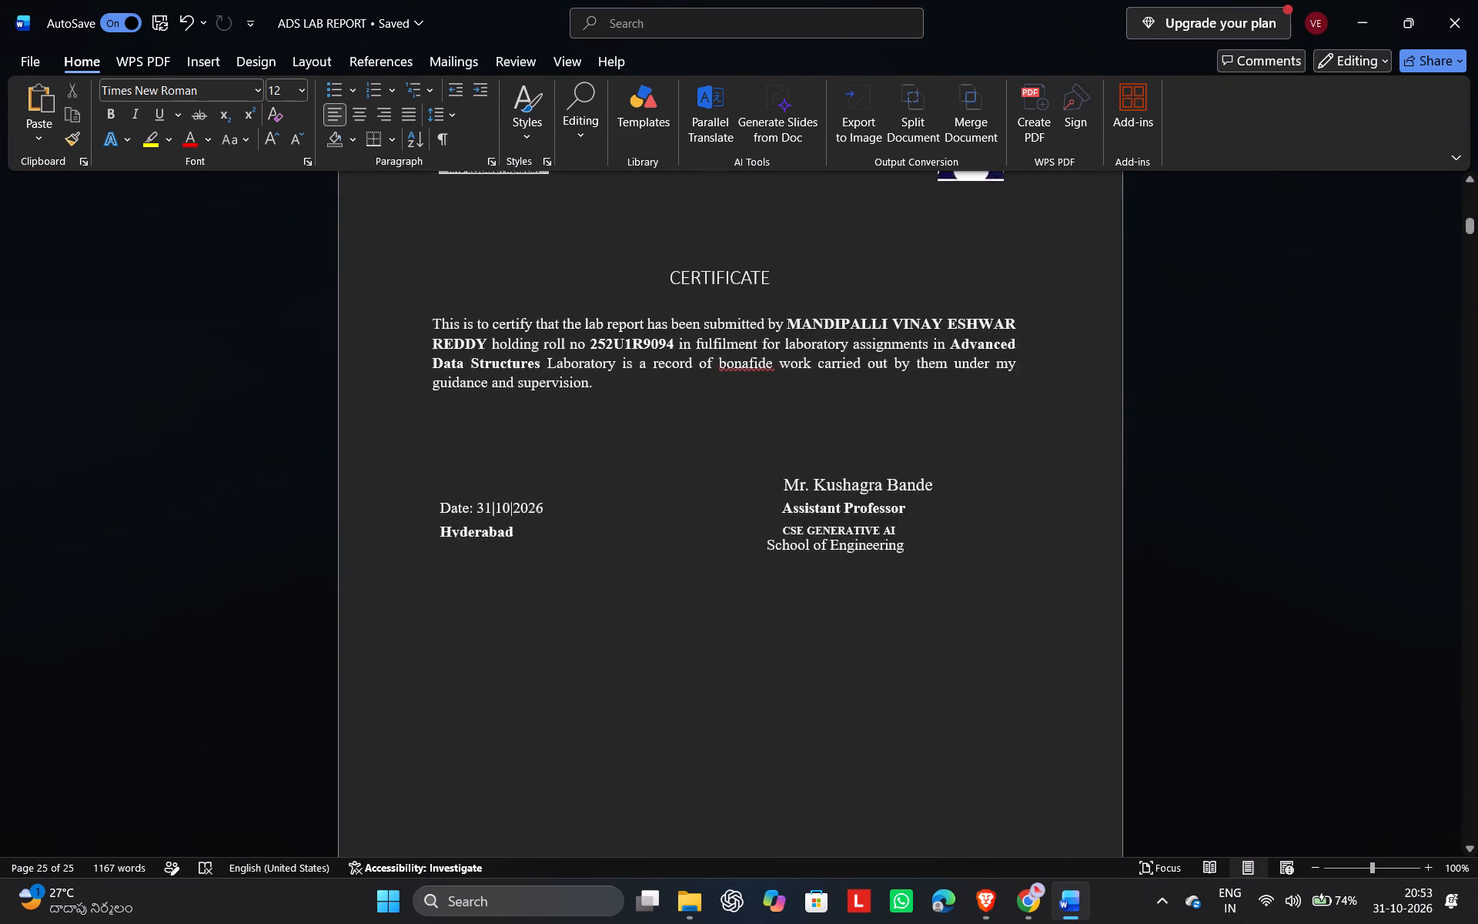
{"action": "scroll", "coordinate": [691, 518], "scroll_direction": "down", "scroll_amount": 3}
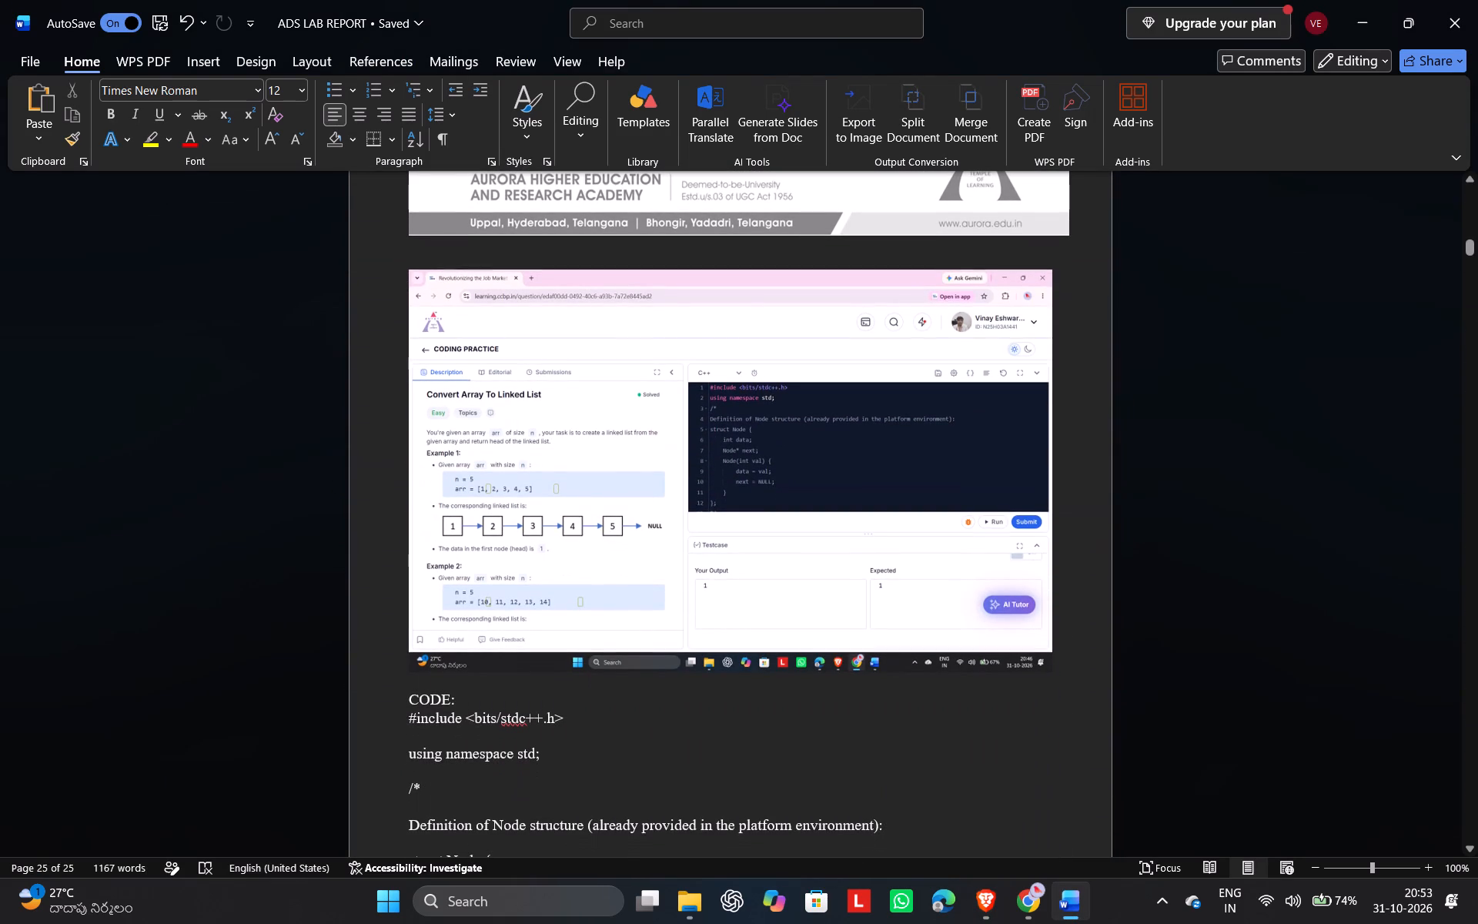
{"action": "left_click", "coordinate": [497, 259]}
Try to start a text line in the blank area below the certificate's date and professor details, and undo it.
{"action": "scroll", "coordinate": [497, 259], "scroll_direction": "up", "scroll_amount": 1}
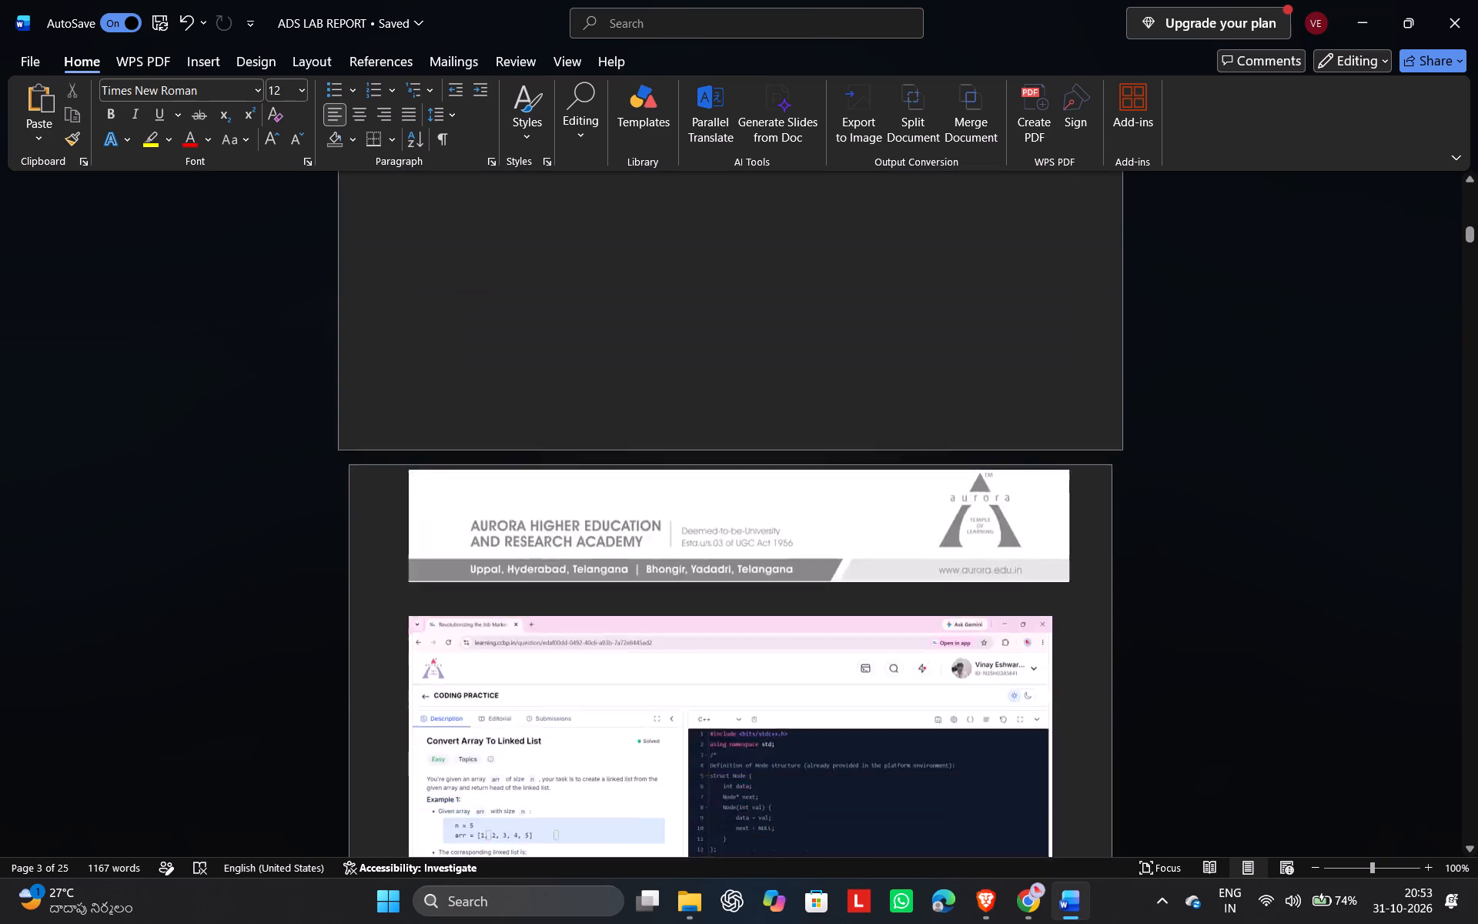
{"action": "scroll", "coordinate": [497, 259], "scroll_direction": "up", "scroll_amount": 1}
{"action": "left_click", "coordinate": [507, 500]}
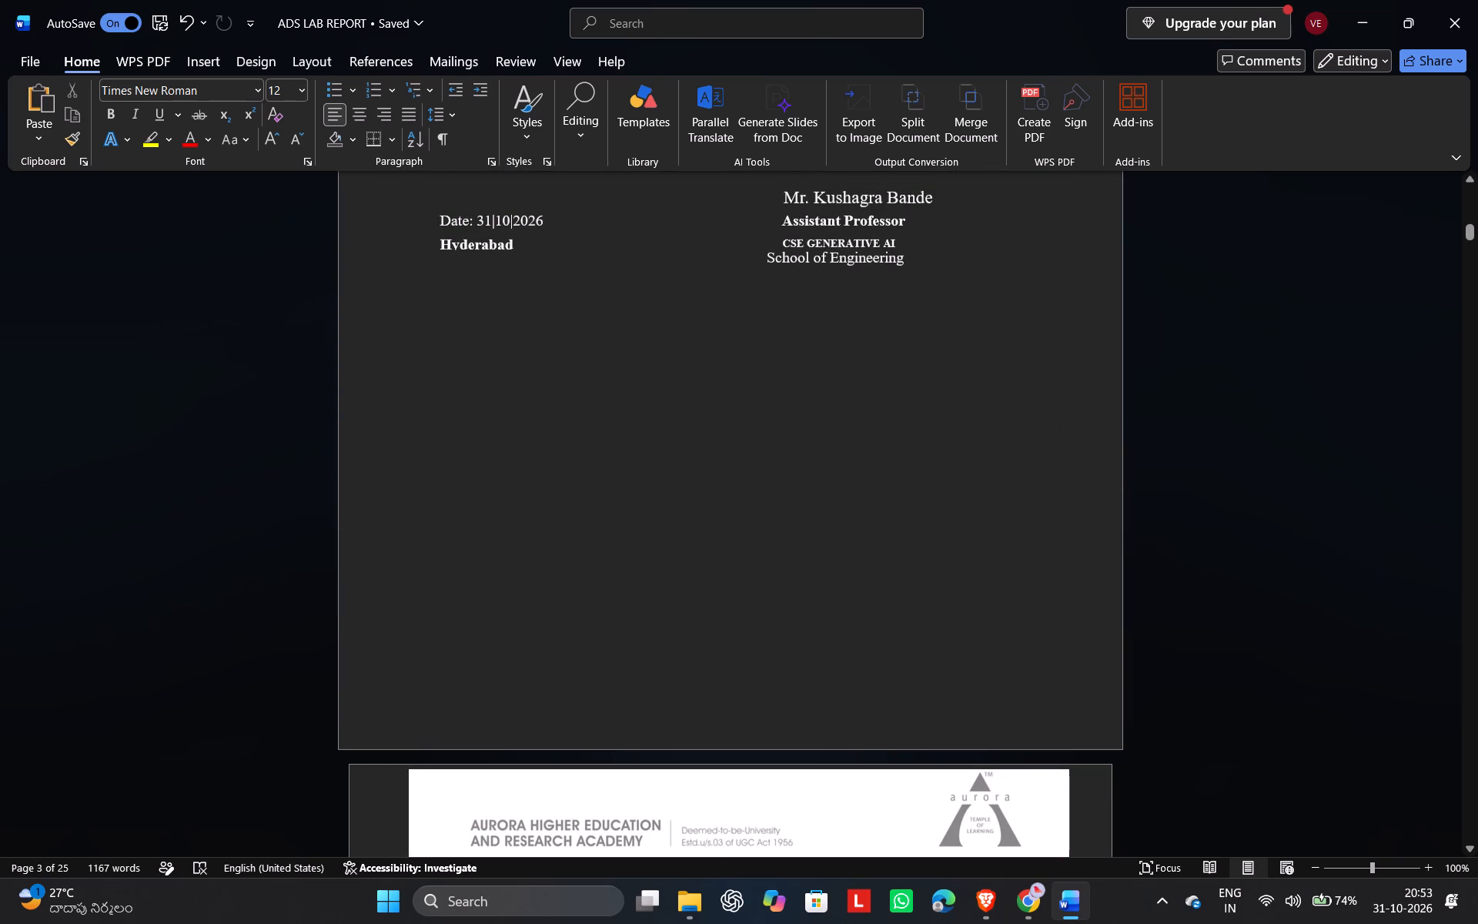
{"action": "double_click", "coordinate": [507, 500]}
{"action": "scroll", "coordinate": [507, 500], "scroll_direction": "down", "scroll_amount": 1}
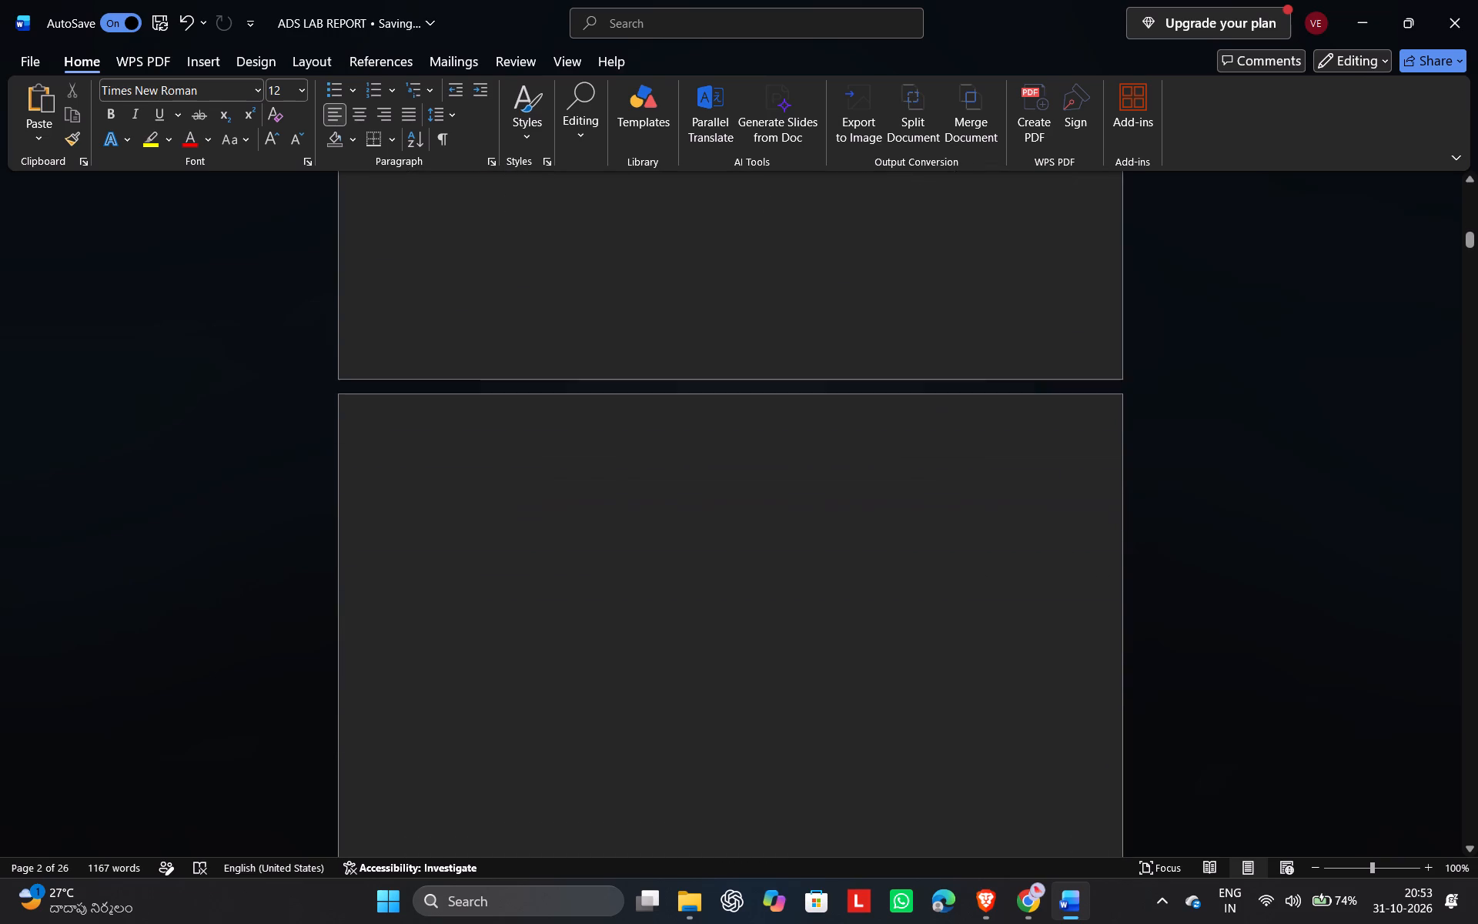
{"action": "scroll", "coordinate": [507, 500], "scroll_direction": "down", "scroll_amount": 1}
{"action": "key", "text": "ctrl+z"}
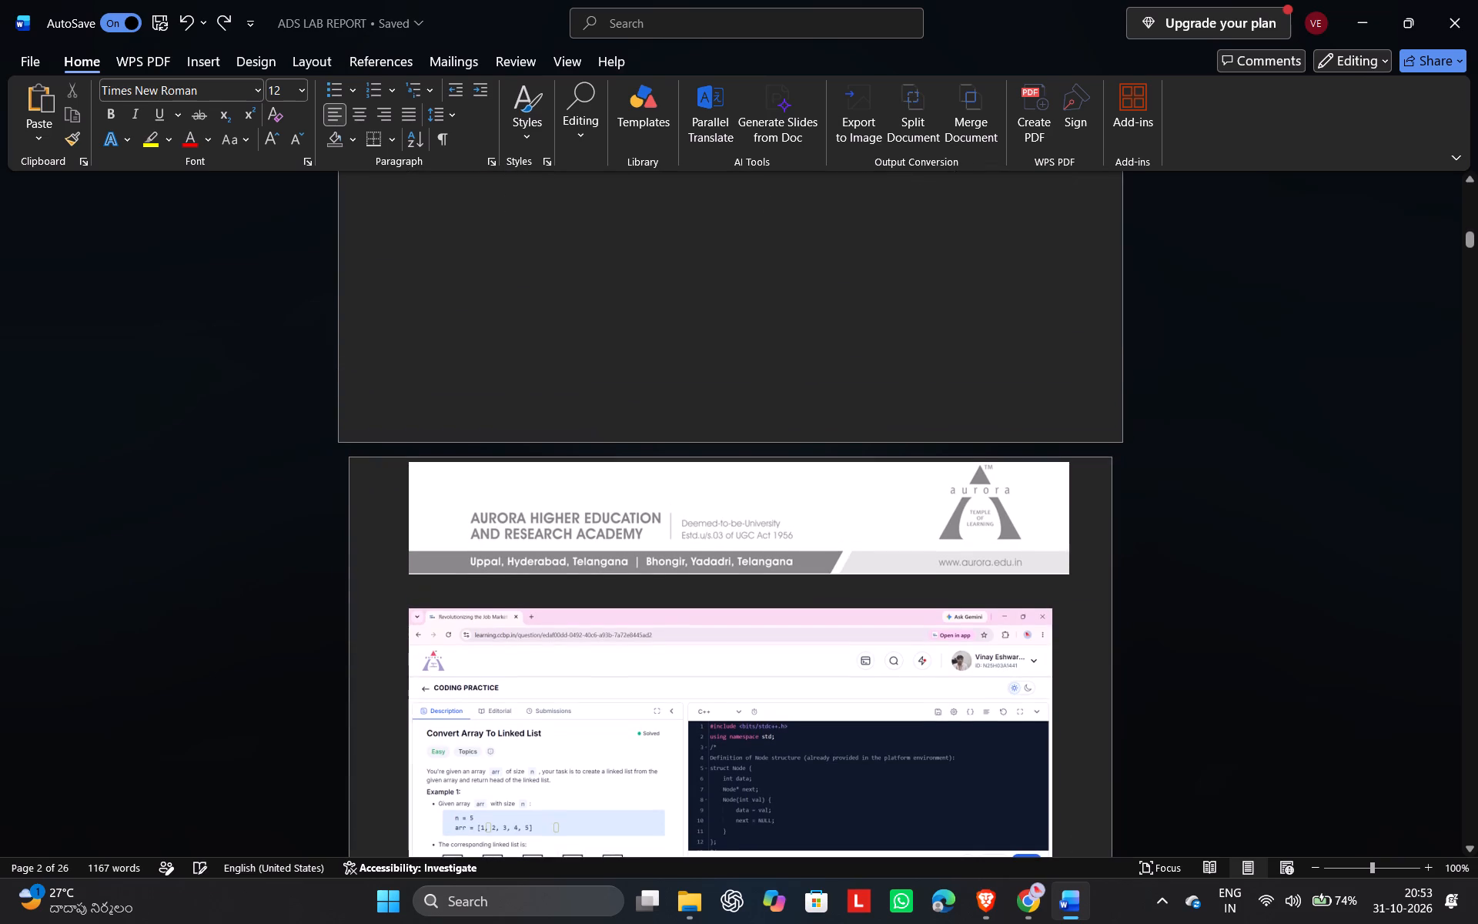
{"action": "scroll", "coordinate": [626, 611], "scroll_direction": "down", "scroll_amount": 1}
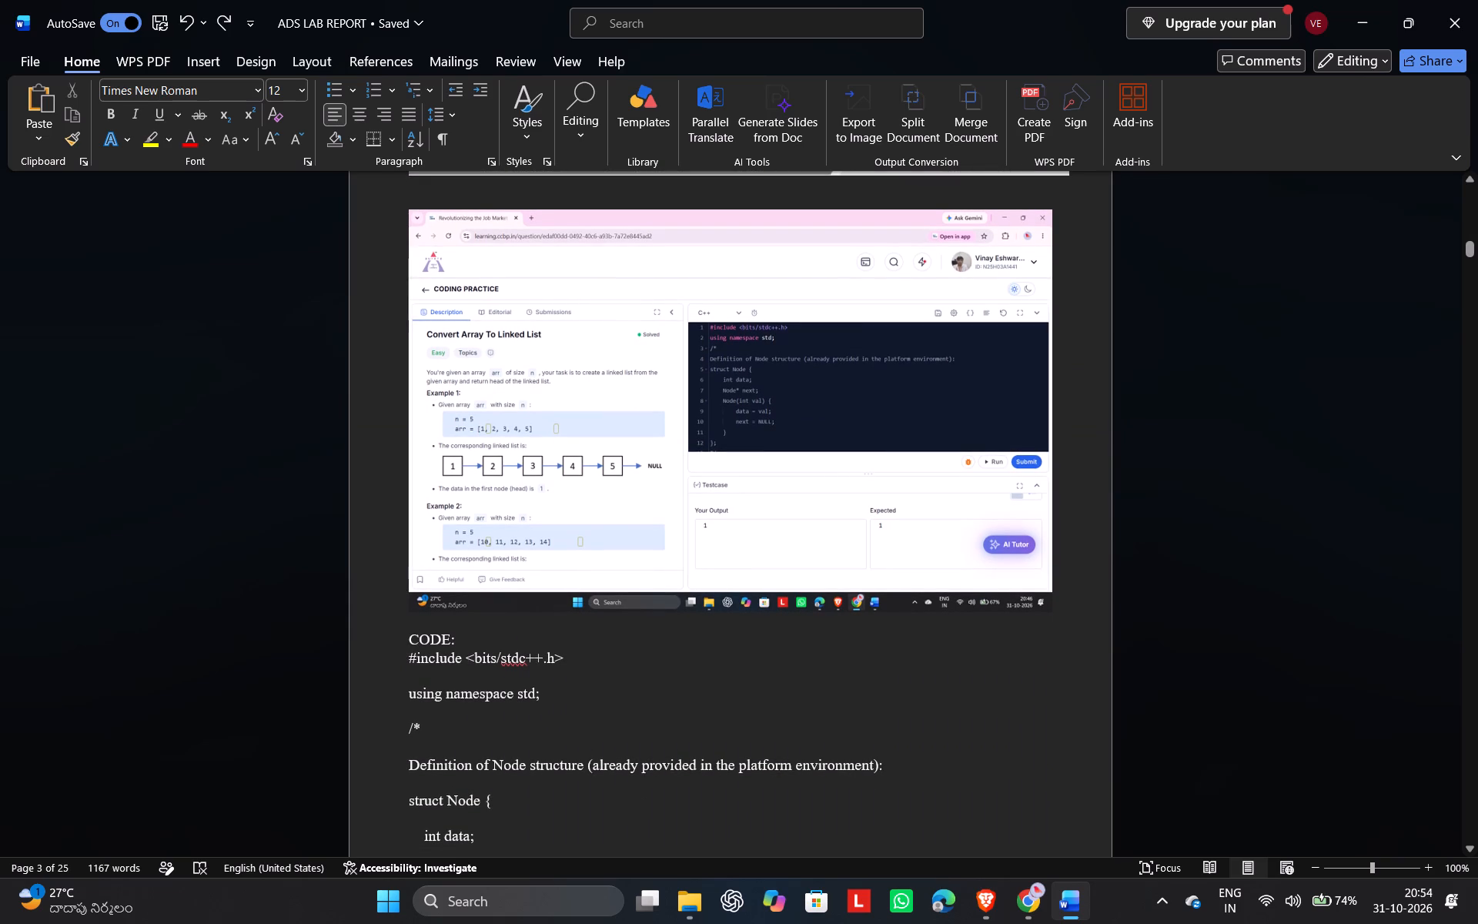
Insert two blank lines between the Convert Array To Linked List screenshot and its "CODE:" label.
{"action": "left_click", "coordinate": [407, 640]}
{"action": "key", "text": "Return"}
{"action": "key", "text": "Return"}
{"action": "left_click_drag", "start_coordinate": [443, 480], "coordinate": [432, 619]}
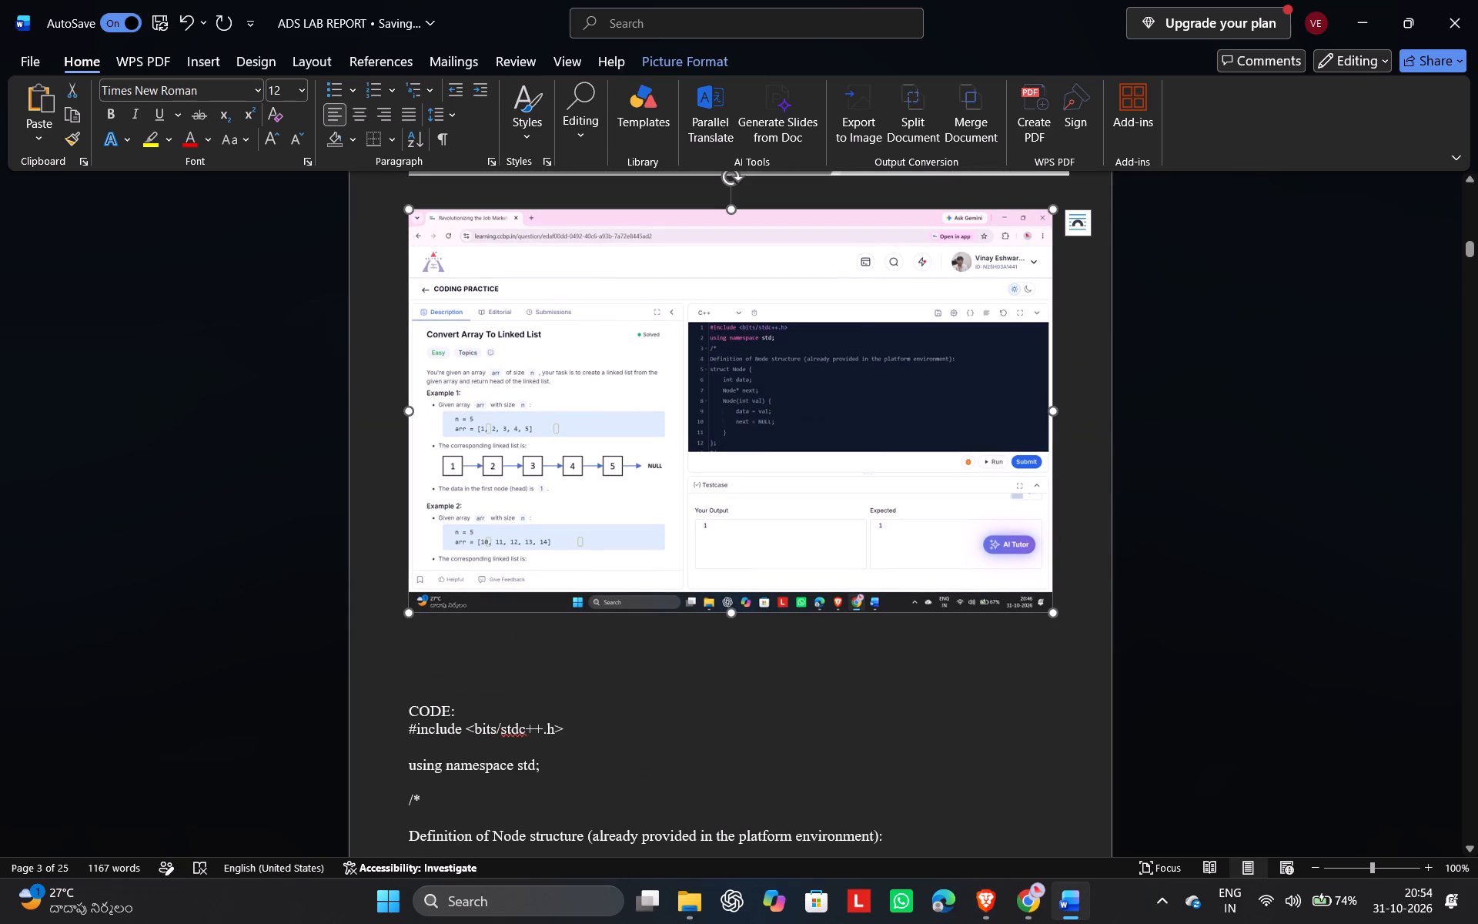
Insert two blank lines above the Convert Array To Linked List screenshot to make room for a heading.
{"action": "left_click", "coordinate": [405, 186]}
{"action": "left_click", "coordinate": [427, 192]}
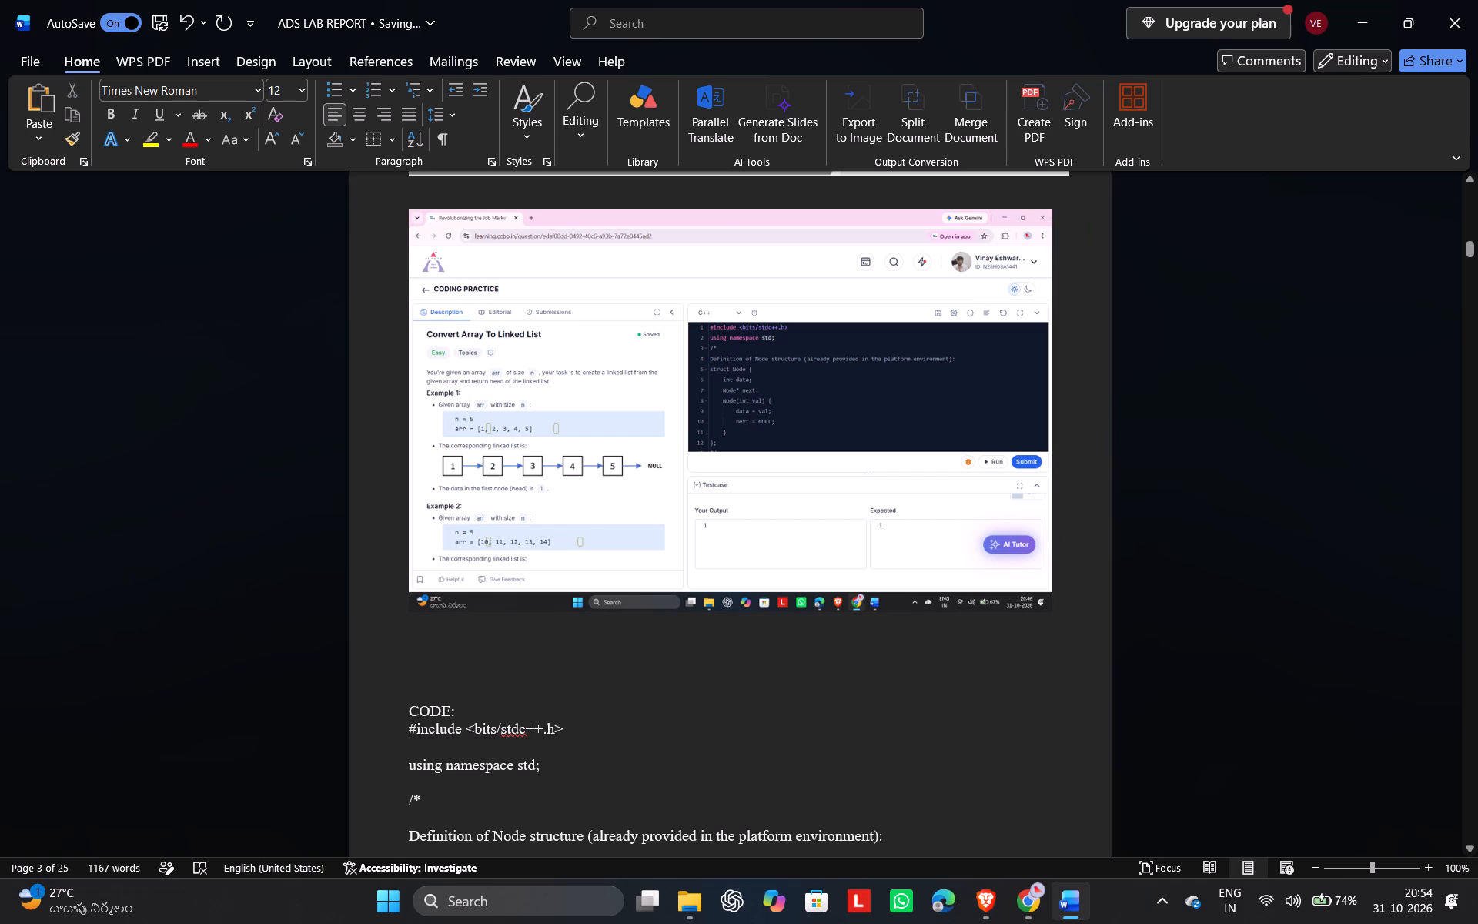
{"action": "key", "text": "Return"}
{"action": "key", "text": "Return"}
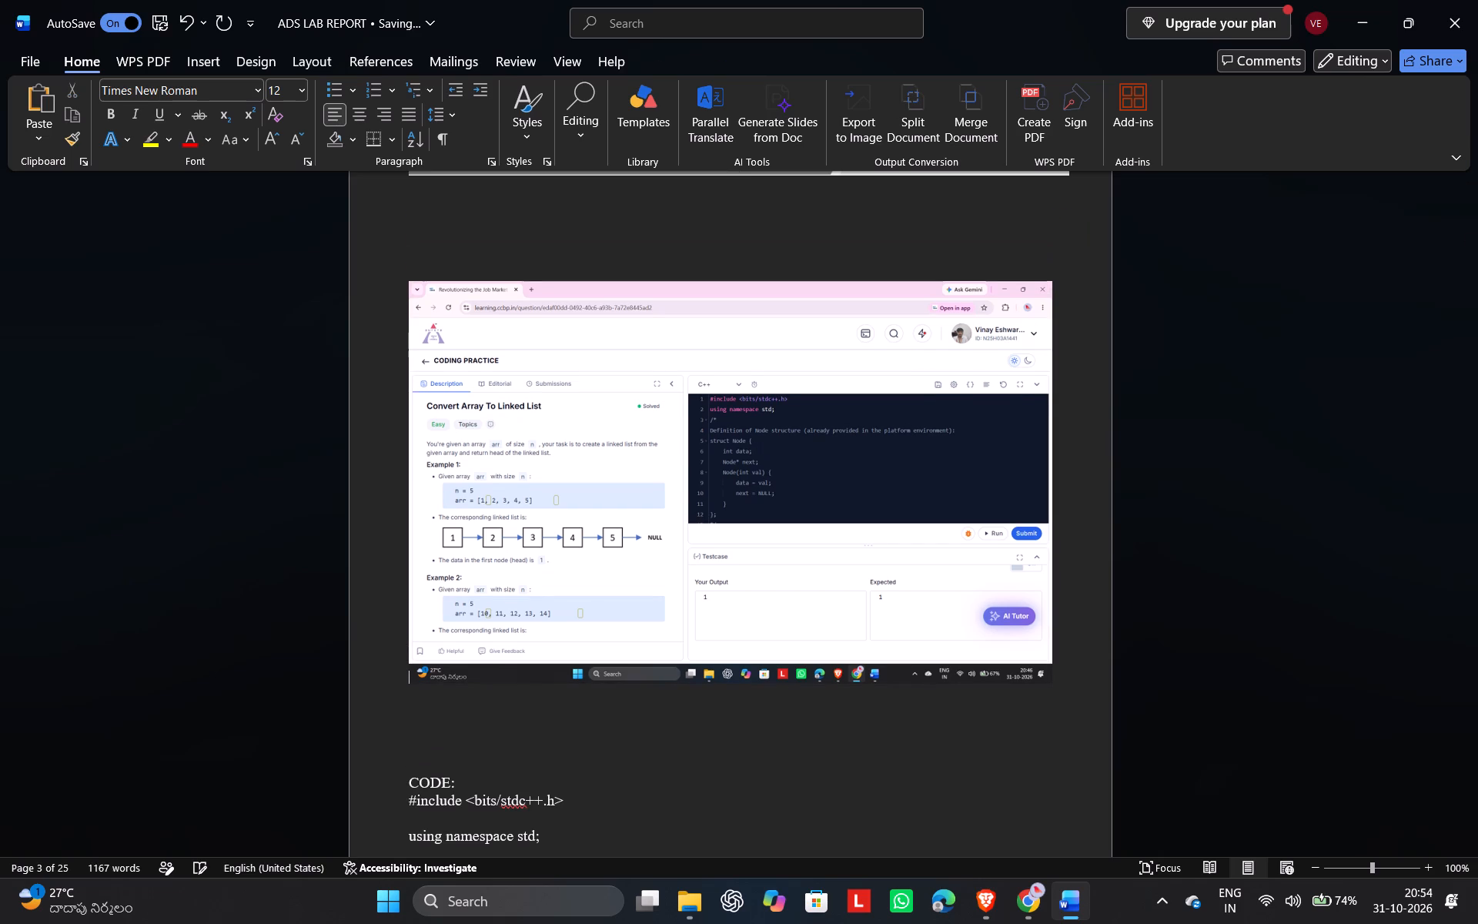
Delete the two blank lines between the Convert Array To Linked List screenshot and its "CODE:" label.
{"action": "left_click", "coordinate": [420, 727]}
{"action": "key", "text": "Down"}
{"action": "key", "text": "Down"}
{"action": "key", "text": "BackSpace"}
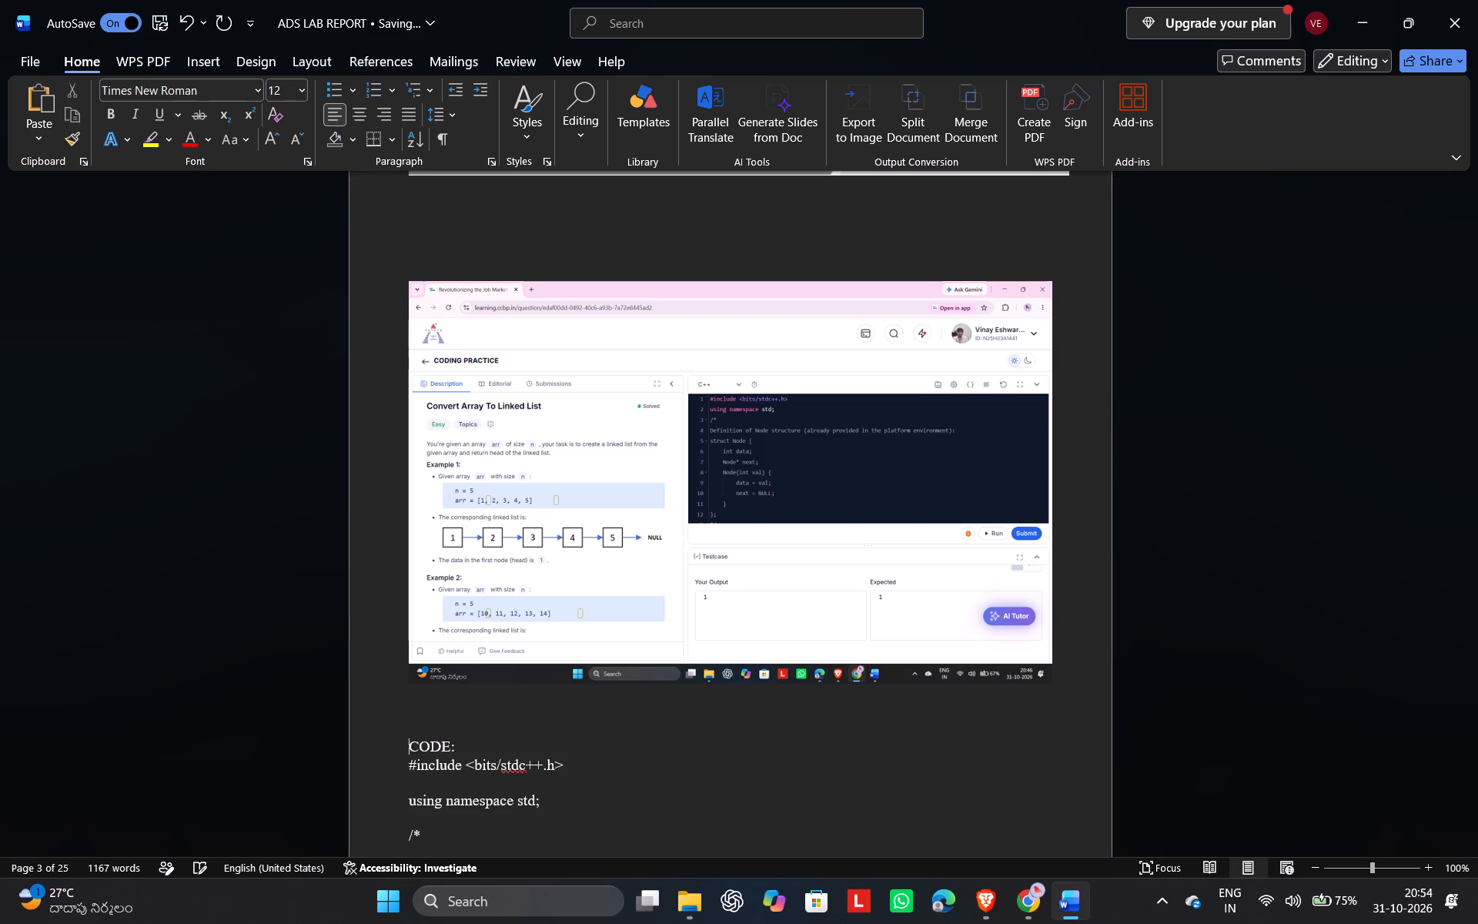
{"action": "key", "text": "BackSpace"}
Enter the heading "1.CONVERT ARRAY TO LINKED LIST" in the blank space above its screenshot, without adding an extra line below it.
{"action": "left_click", "coordinate": [450, 227]}
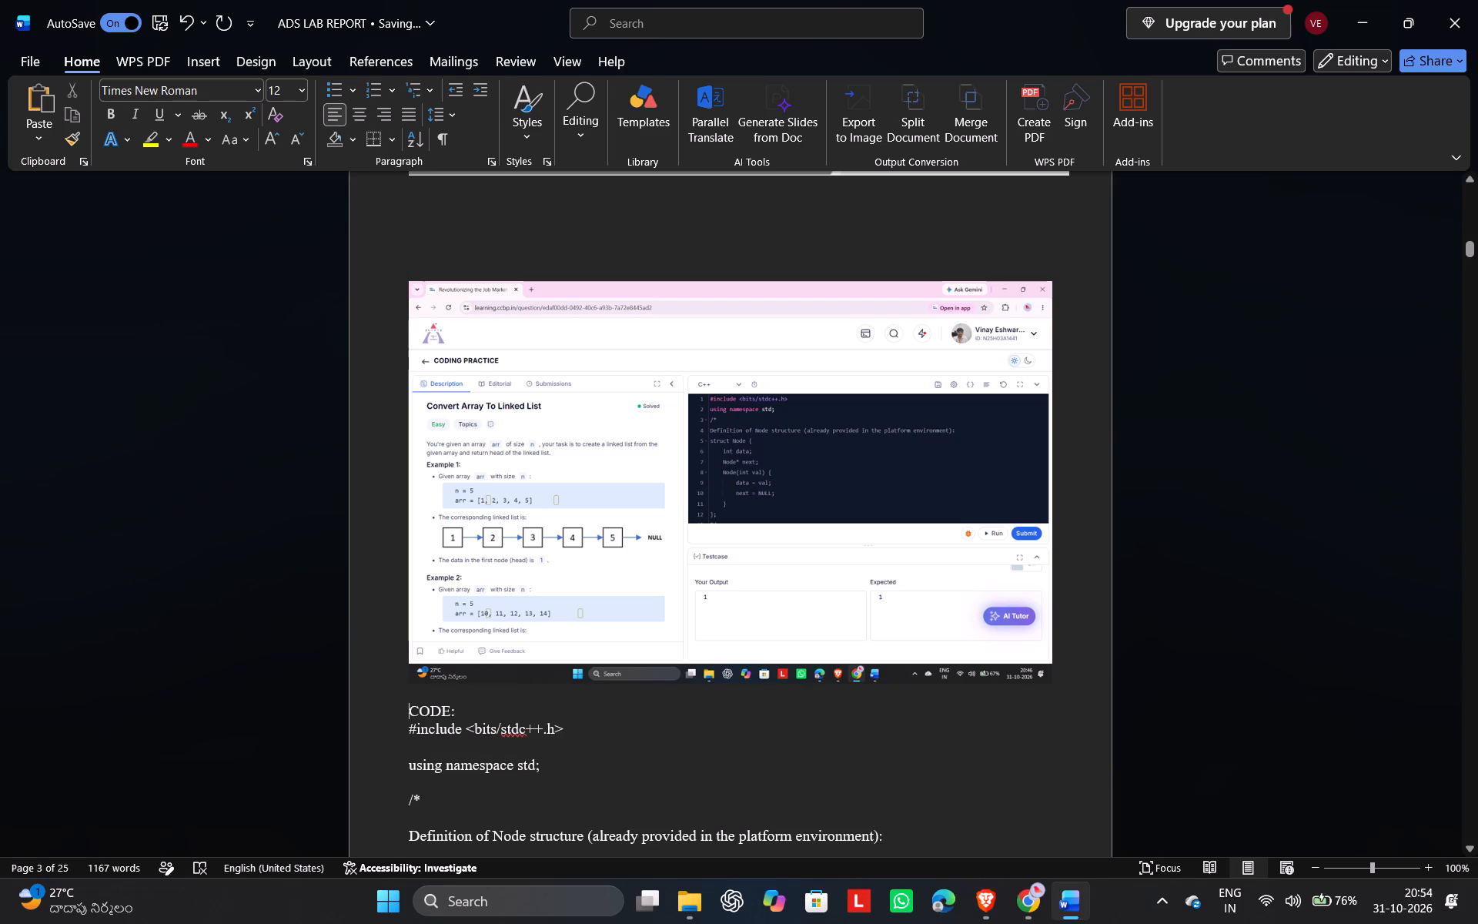
{"action": "scroll", "coordinate": [450, 227], "scroll_direction": "up", "scroll_amount": 2}
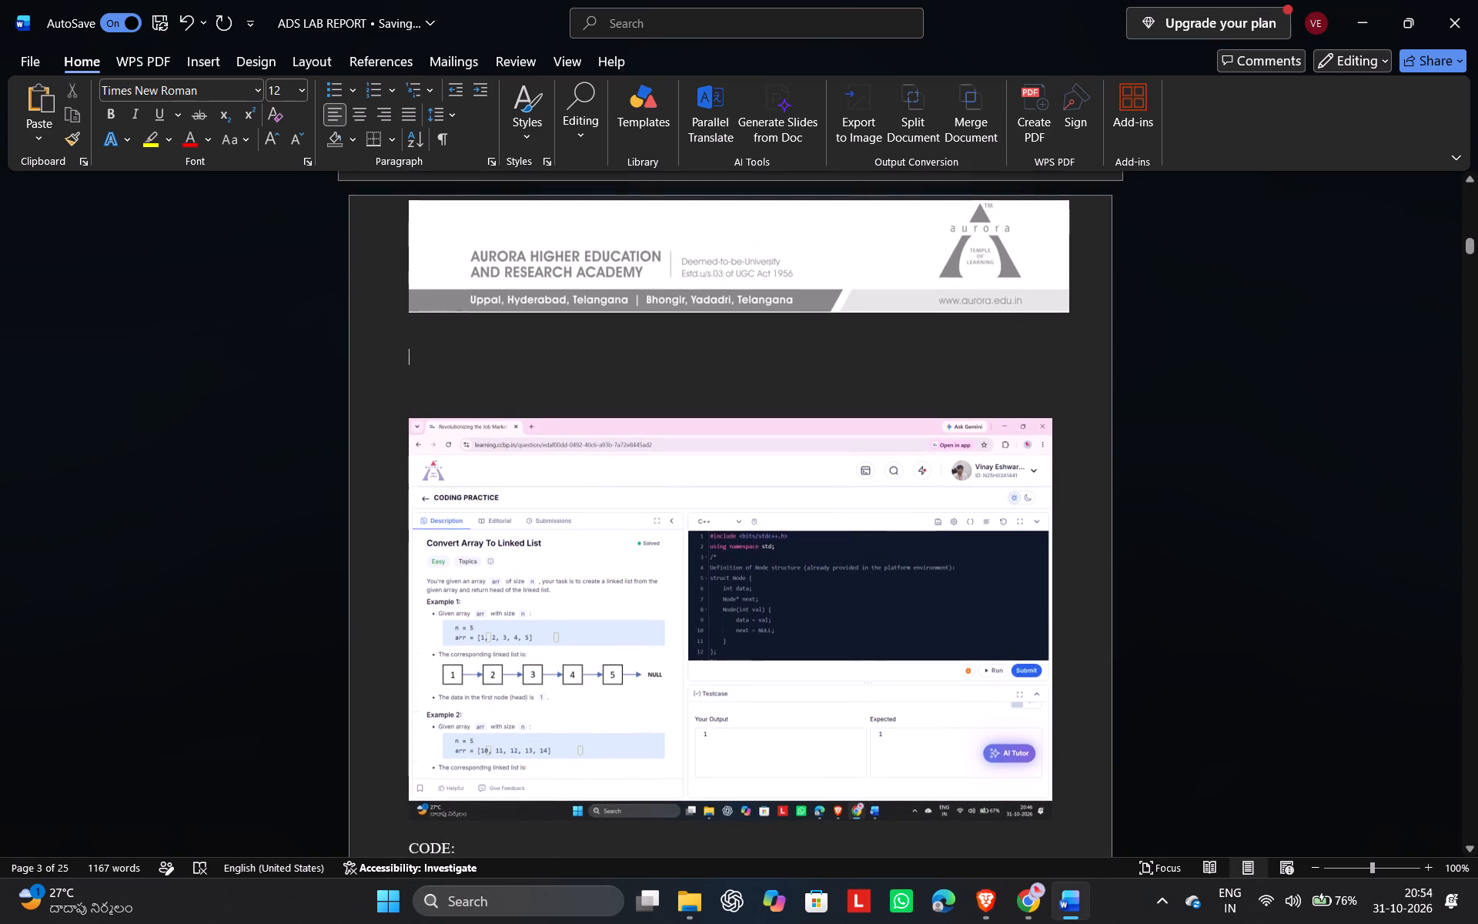
{"action": "scroll", "coordinate": [450, 227], "scroll_direction": "up", "scroll_amount": 1}
{"action": "type", "text": "CO"}
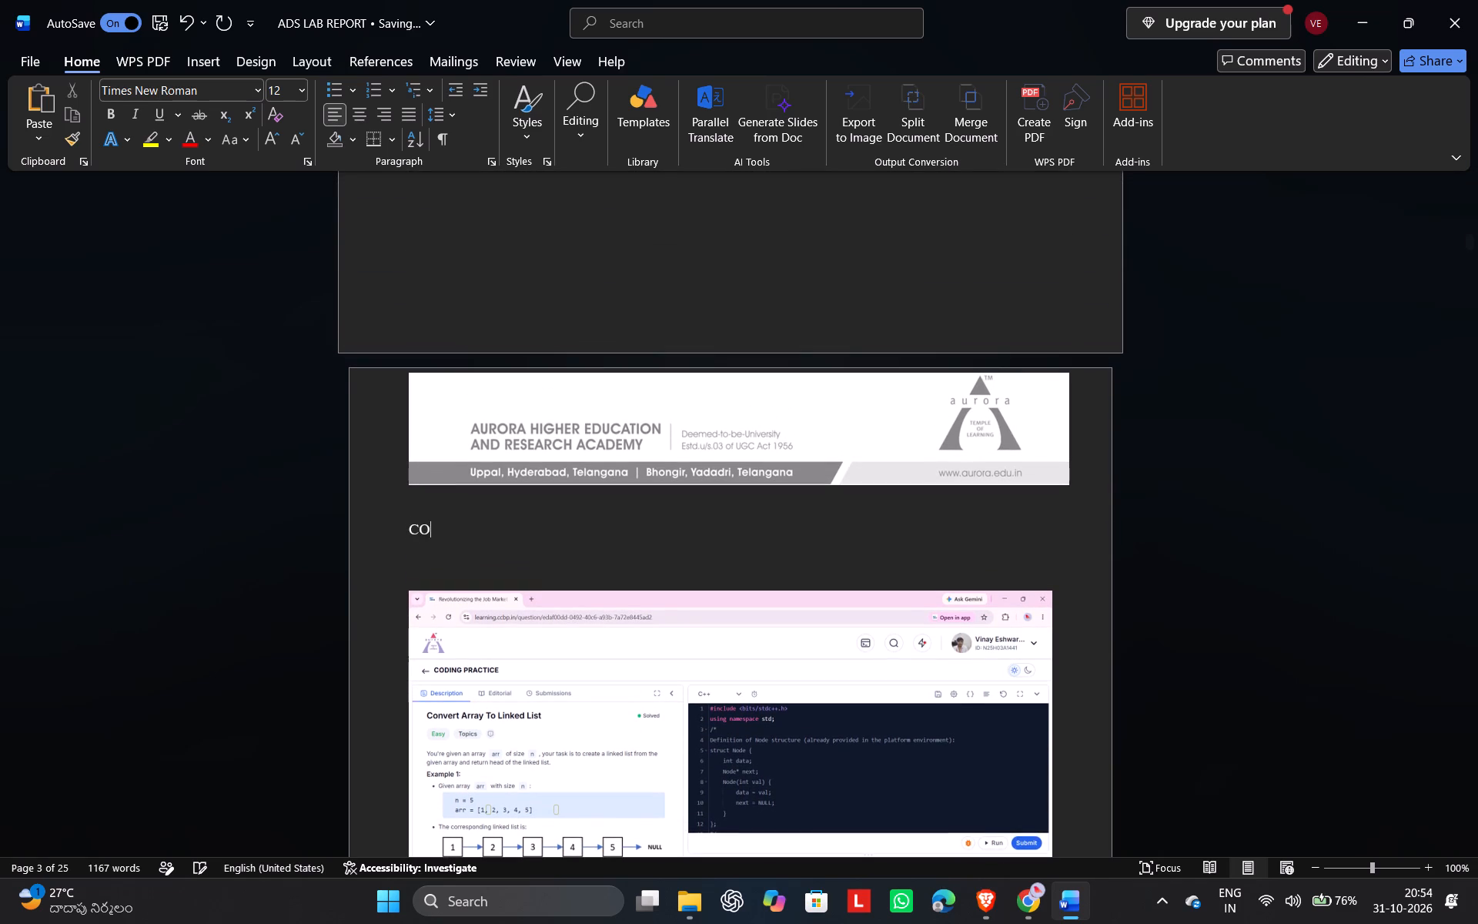
{"action": "key", "text": "BackSpace"}
{"action": "key", "text": "BackSpace"}
{"action": "key", "text": "1"}
{"action": "type", "text": ".CONVERT"}
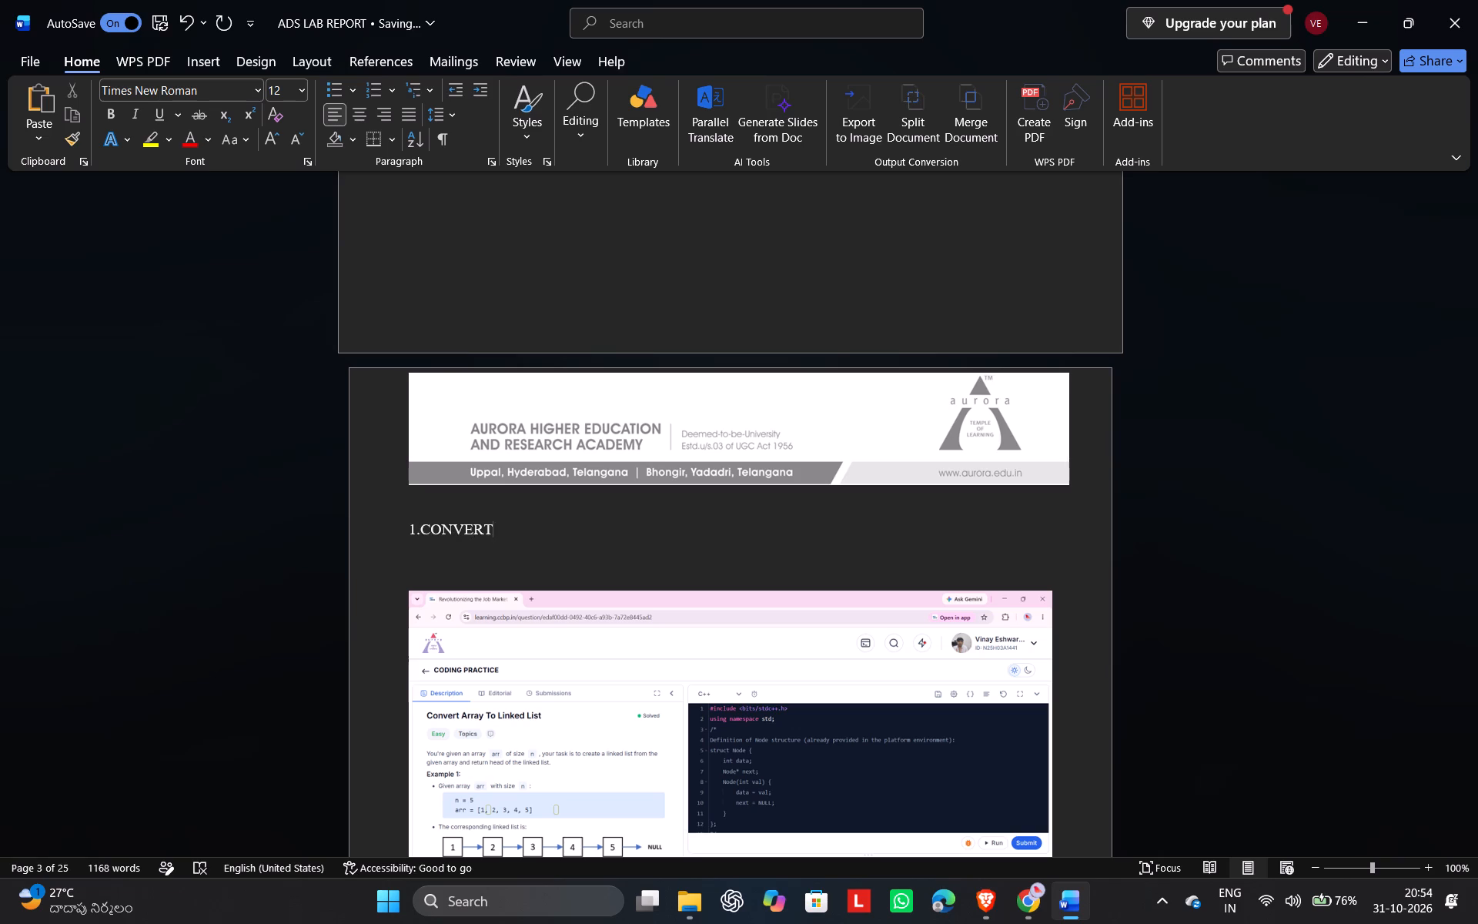
{"action": "key", "text": "space"}
{"action": "type", "text": "ARRA"}
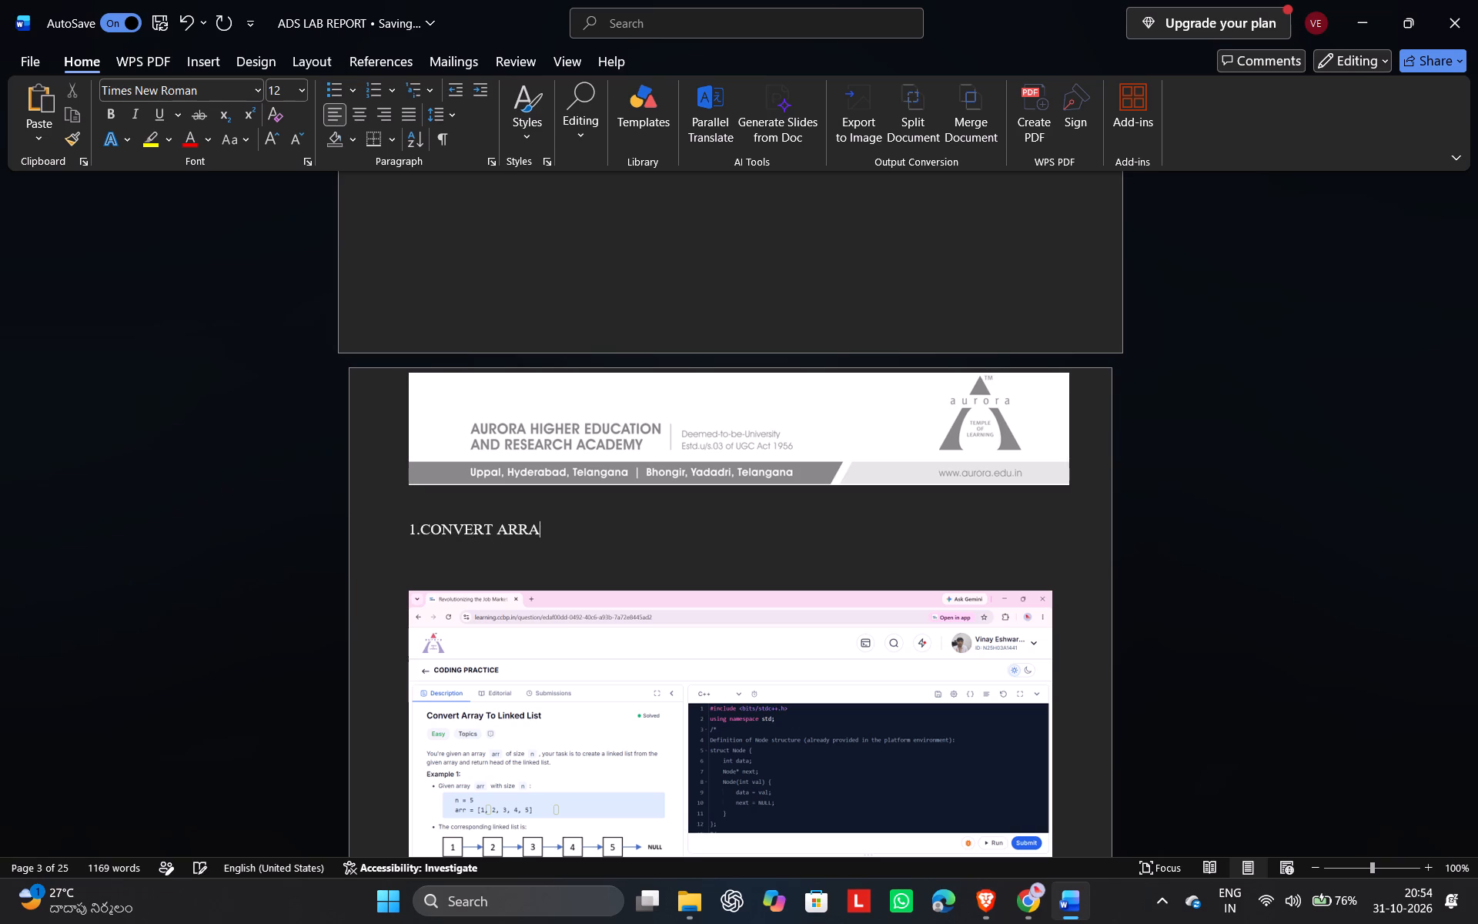
{"action": "key", "text": "space"}
{"action": "key", "text": "BackSpace"}
{"action": "type", "text": "Y TO"}
{"action": "key", "text": "space"}
{"action": "type", "text": "LINKED LIST"}
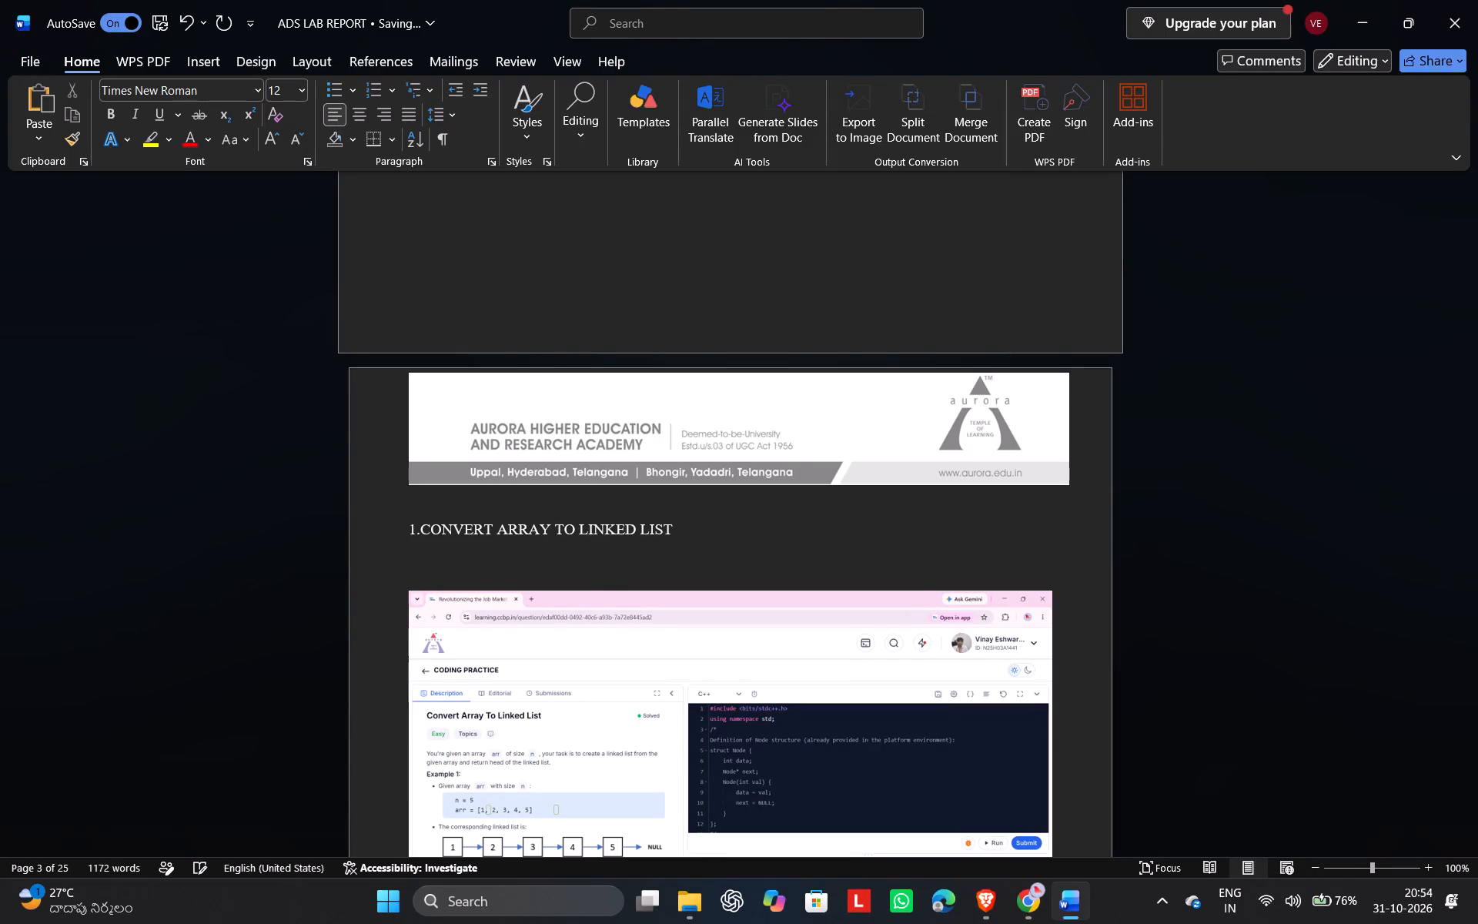
{"action": "key", "text": "Return"}
{"action": "key", "text": "BackSpace"}
{"action": "key", "text": "Down"}
{"action": "key", "text": "BackSpace"}
Add the heading "2.LINKED LIST TRAVERSAL" on a new line between the first question's code and the Linked List Traversal screenshot.
{"action": "scroll", "coordinate": [459, 294], "scroll_direction": "down", "scroll_amount": 2}
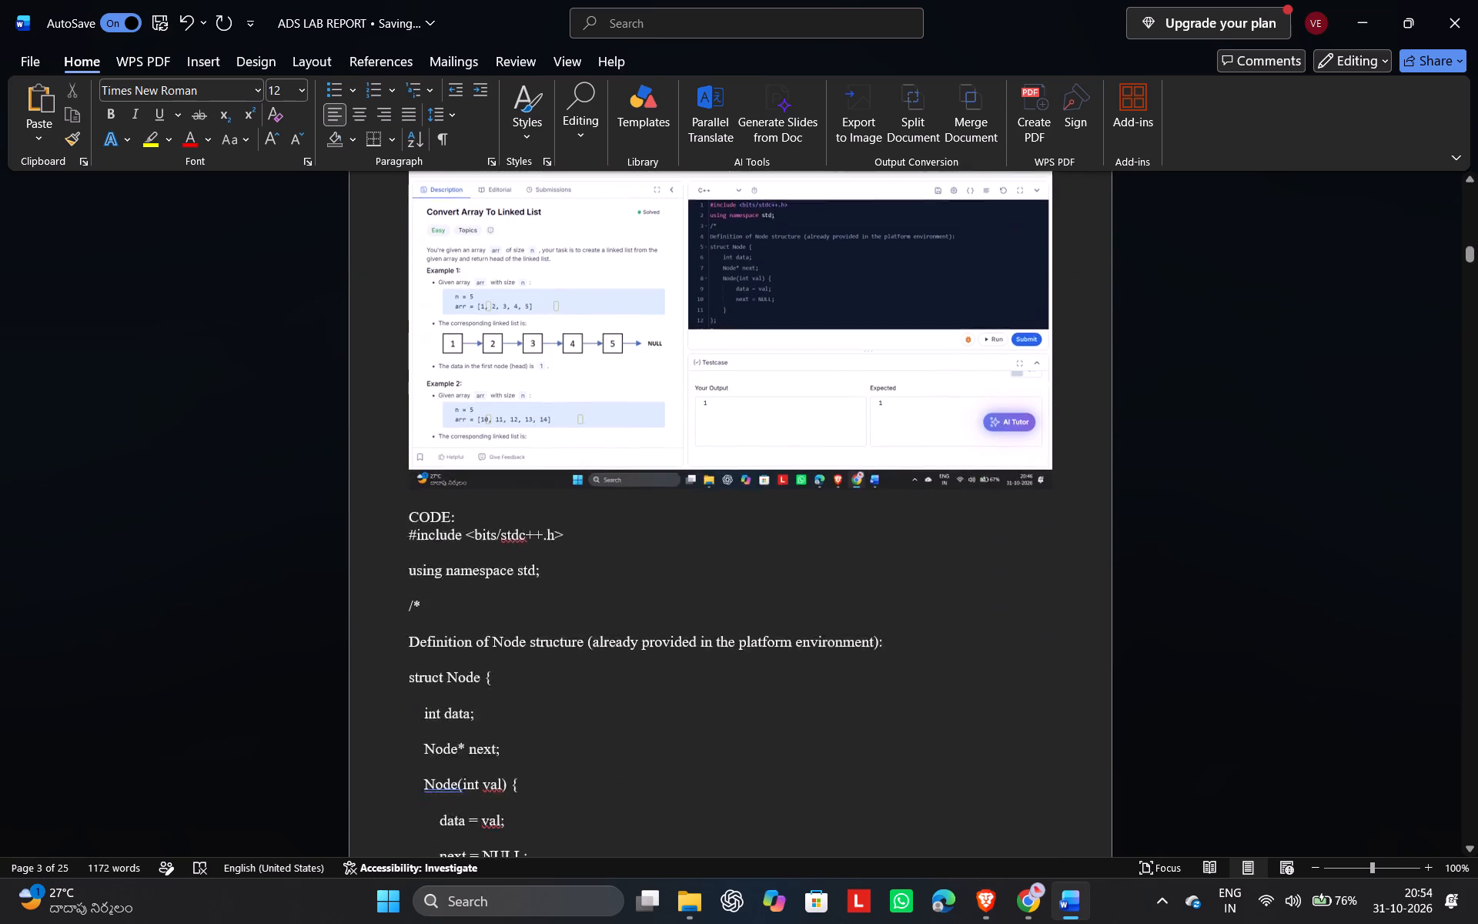
{"action": "scroll", "coordinate": [459, 294], "scroll_direction": "down", "scroll_amount": 3}
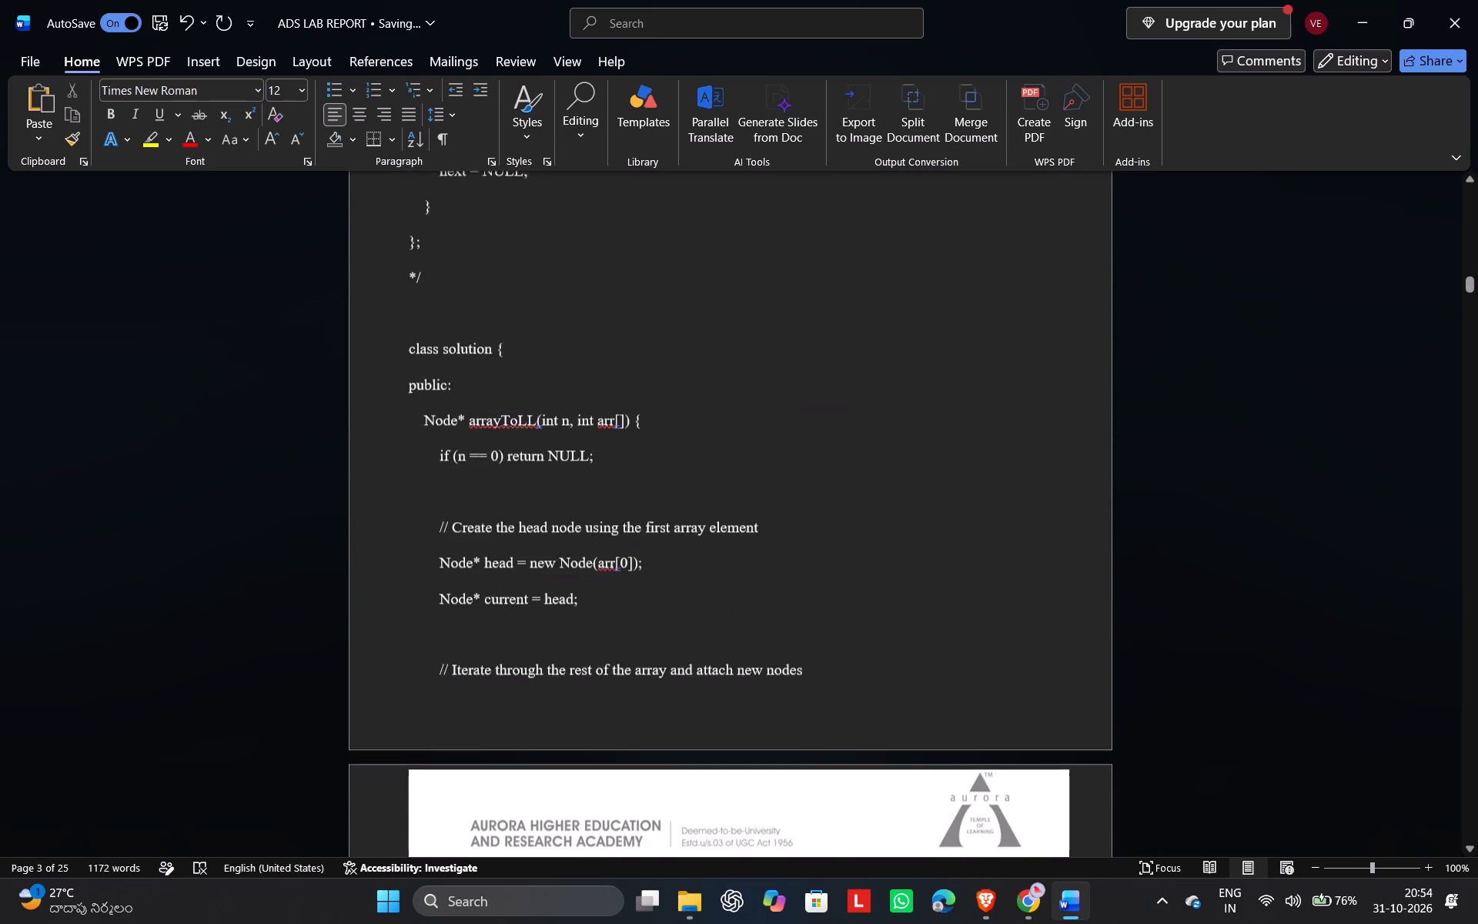
{"action": "scroll", "coordinate": [459, 294], "scroll_direction": "down", "scroll_amount": 4}
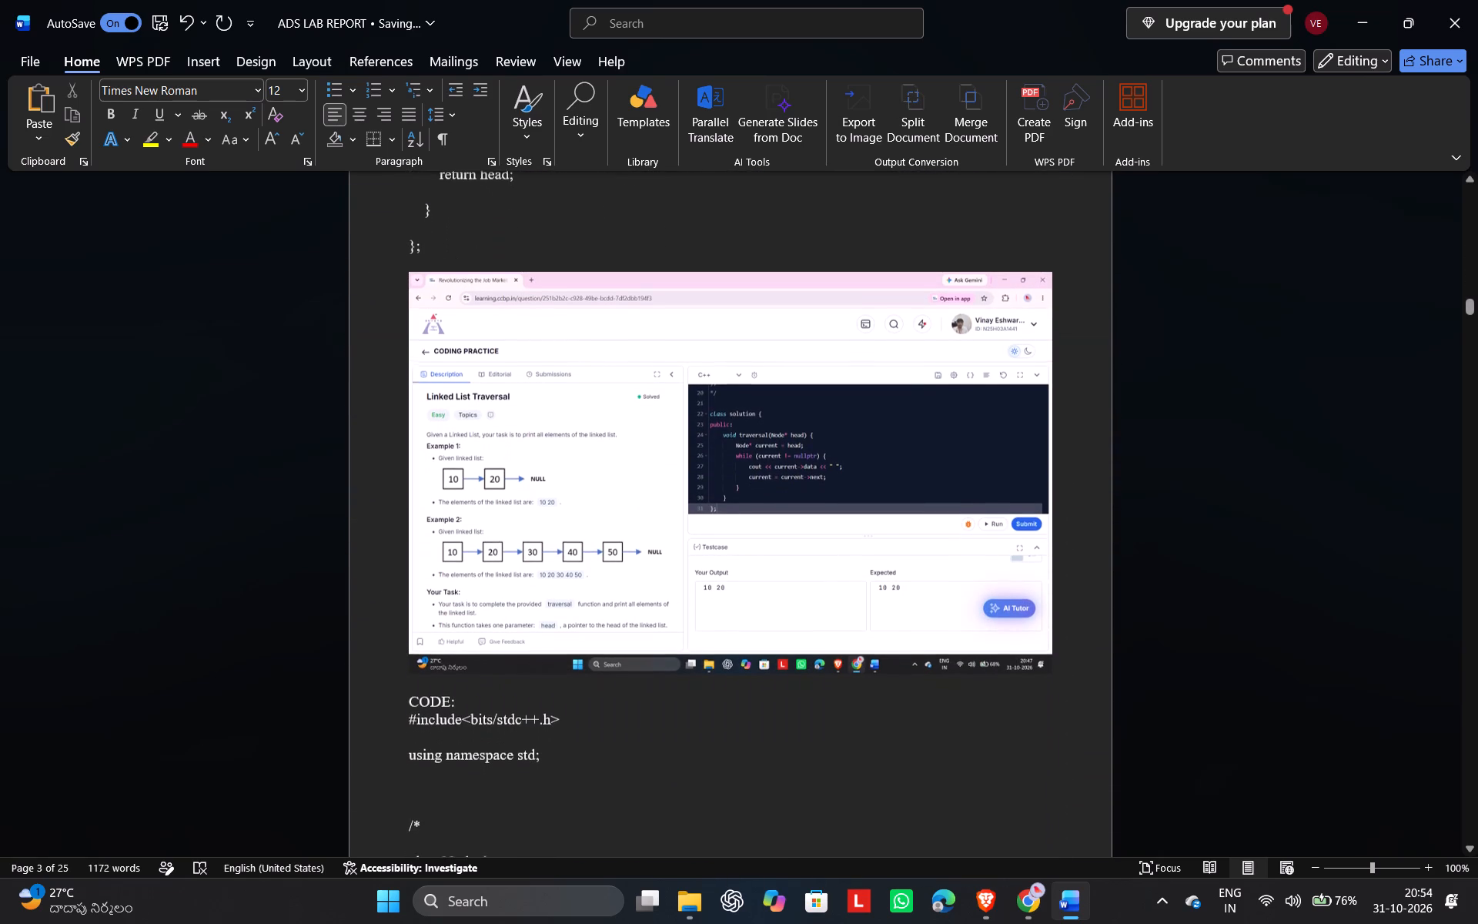
{"action": "left_click", "coordinate": [435, 246]}
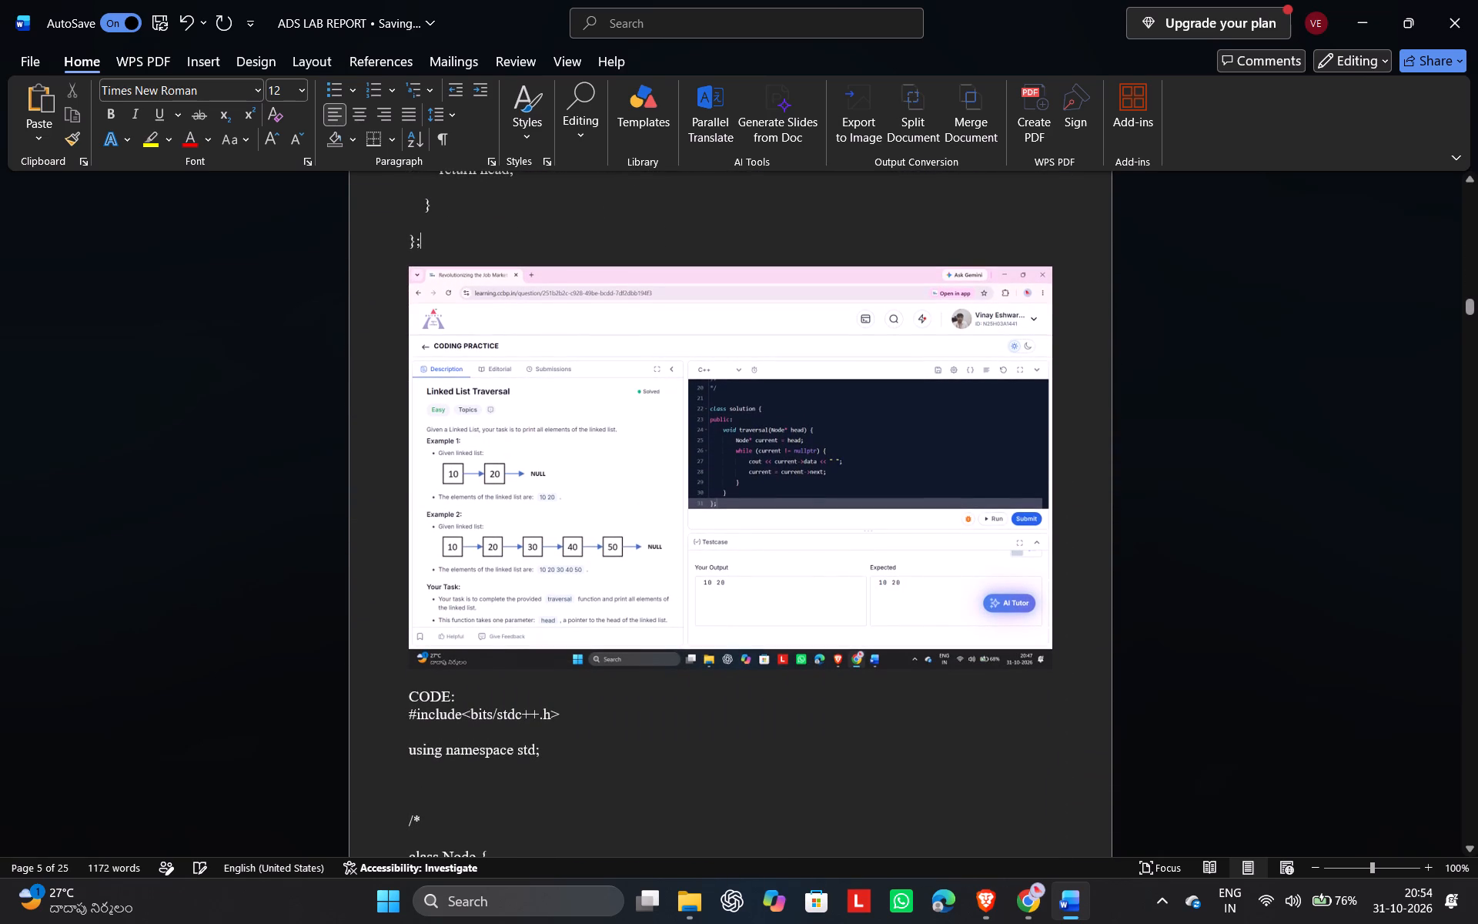
{"action": "key", "text": "Return"}
{"action": "type", "text": "2."}
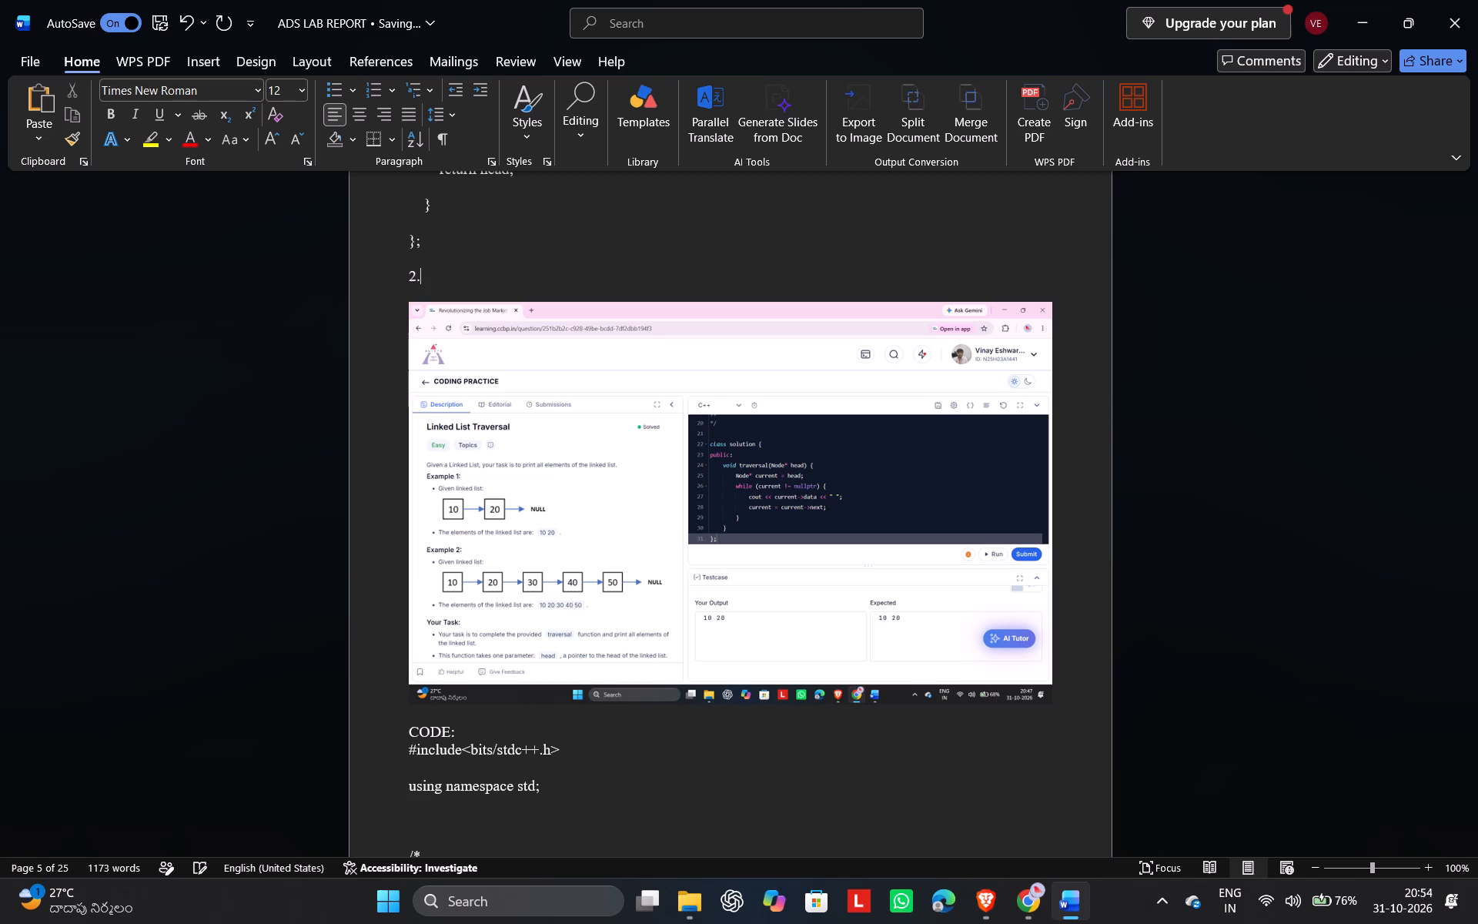
{"action": "type", "text": "LINKED LIST TRAVERSAL"}
Insert blank lines after the first question's code to push the "2.LINKED LIST TRAVERSAL" heading to the top of a new page.
{"action": "scroll", "coordinate": [490, 345], "scroll_direction": "up", "scroll_amount": 1}
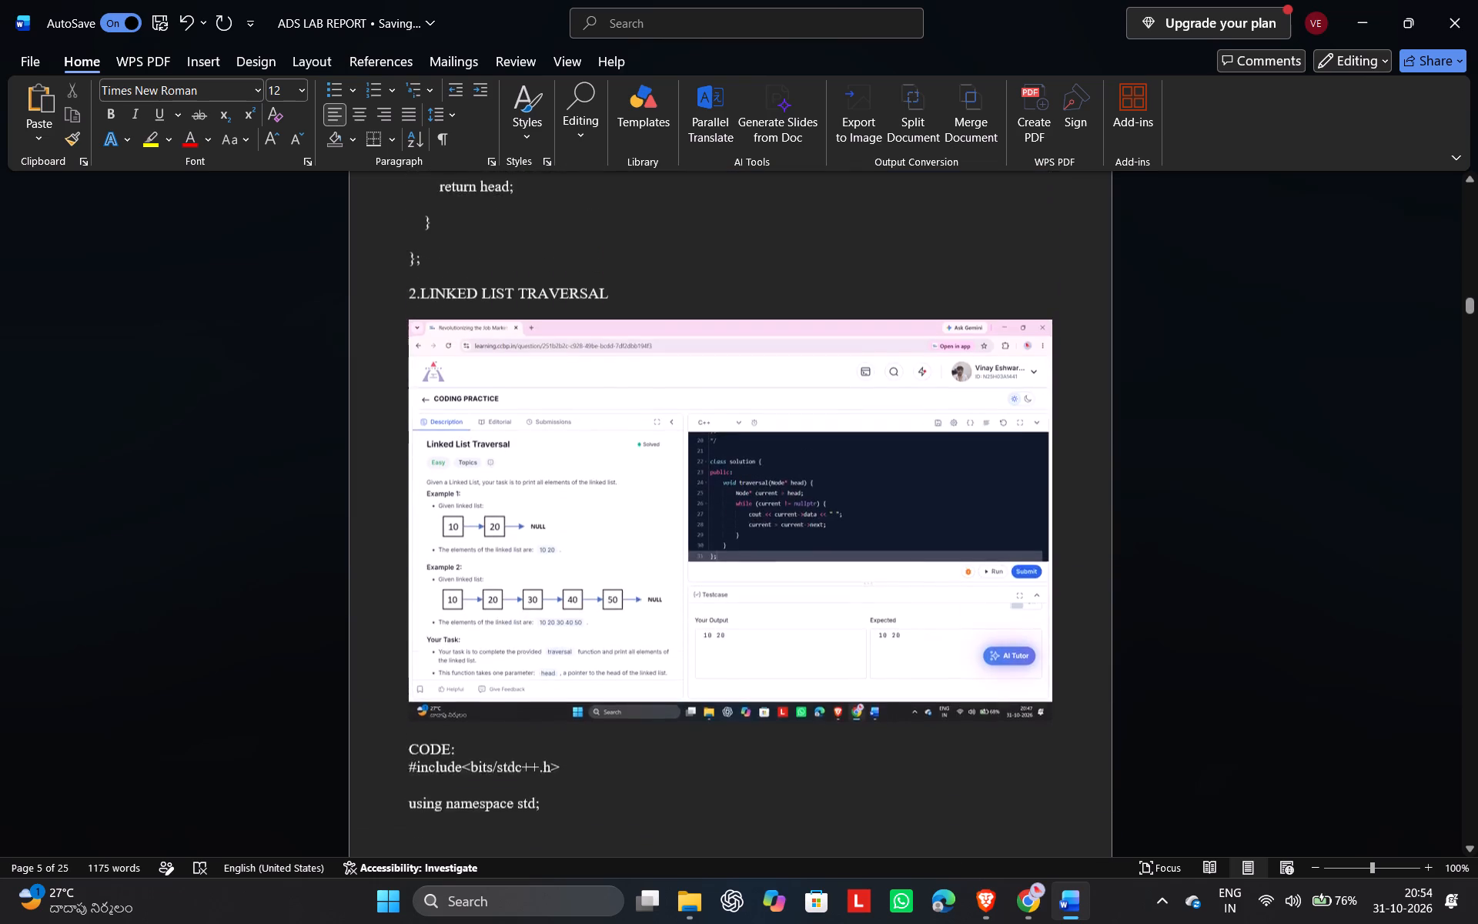
{"action": "scroll", "coordinate": [490, 345], "scroll_direction": "up", "scroll_amount": 2}
{"action": "left_click", "coordinate": [452, 472]}
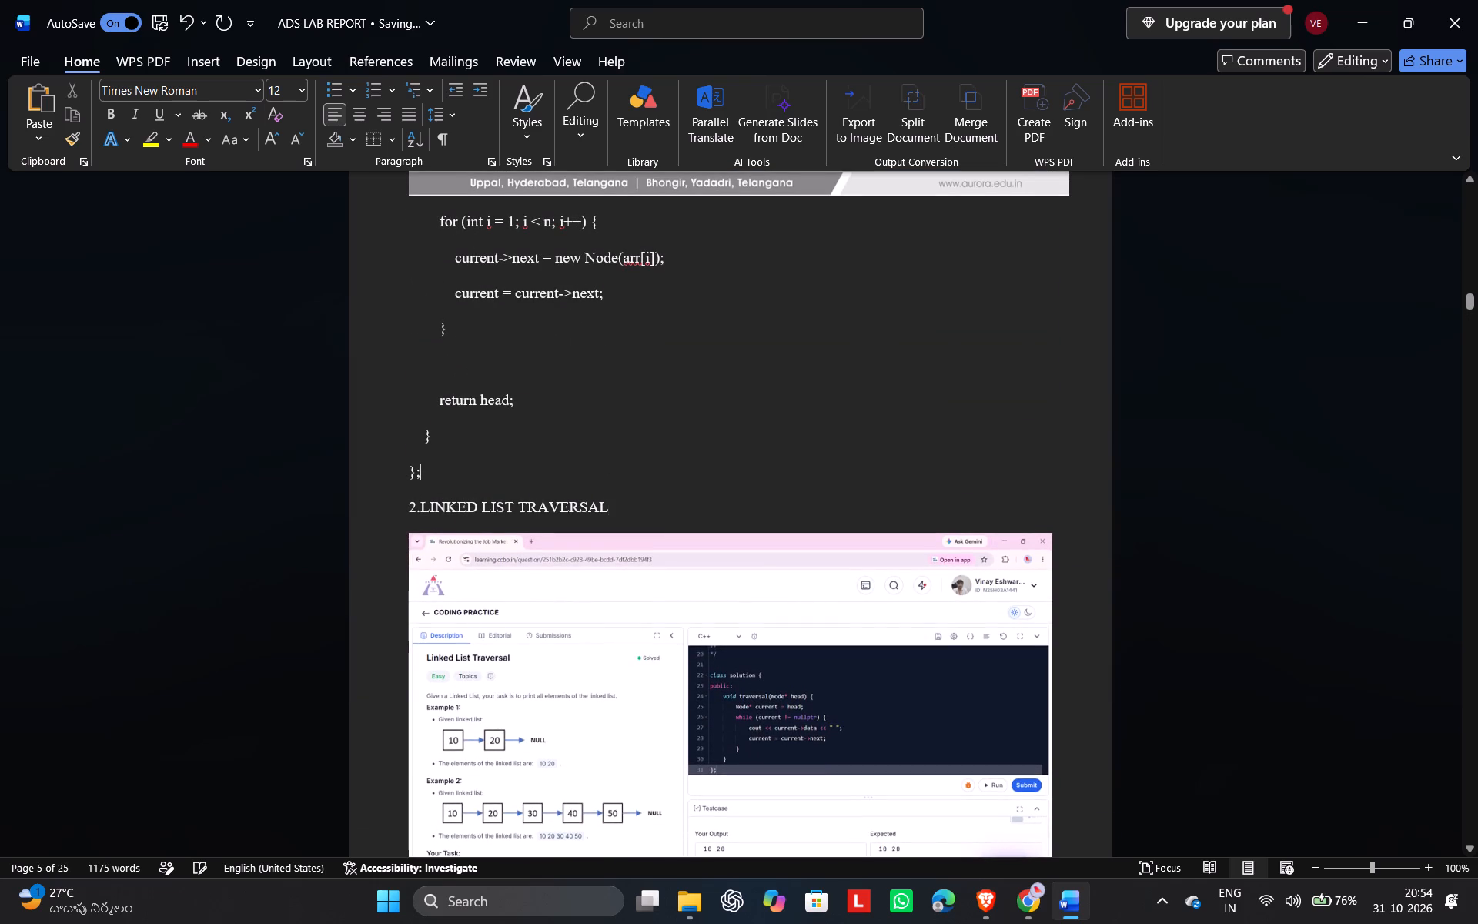
{"action": "key", "text": "Return"}
{"action": "key", "text": "Return"}
{"action": "scroll", "coordinate": [452, 472], "scroll_direction": "down", "scroll_amount": 4}
{"action": "key", "text": "Return"}
{"action": "key", "text": "Return"}
{"action": "key", "text": "Return"}
{"action": "key", "text": "Return"}
{"action": "key", "text": "Return"}
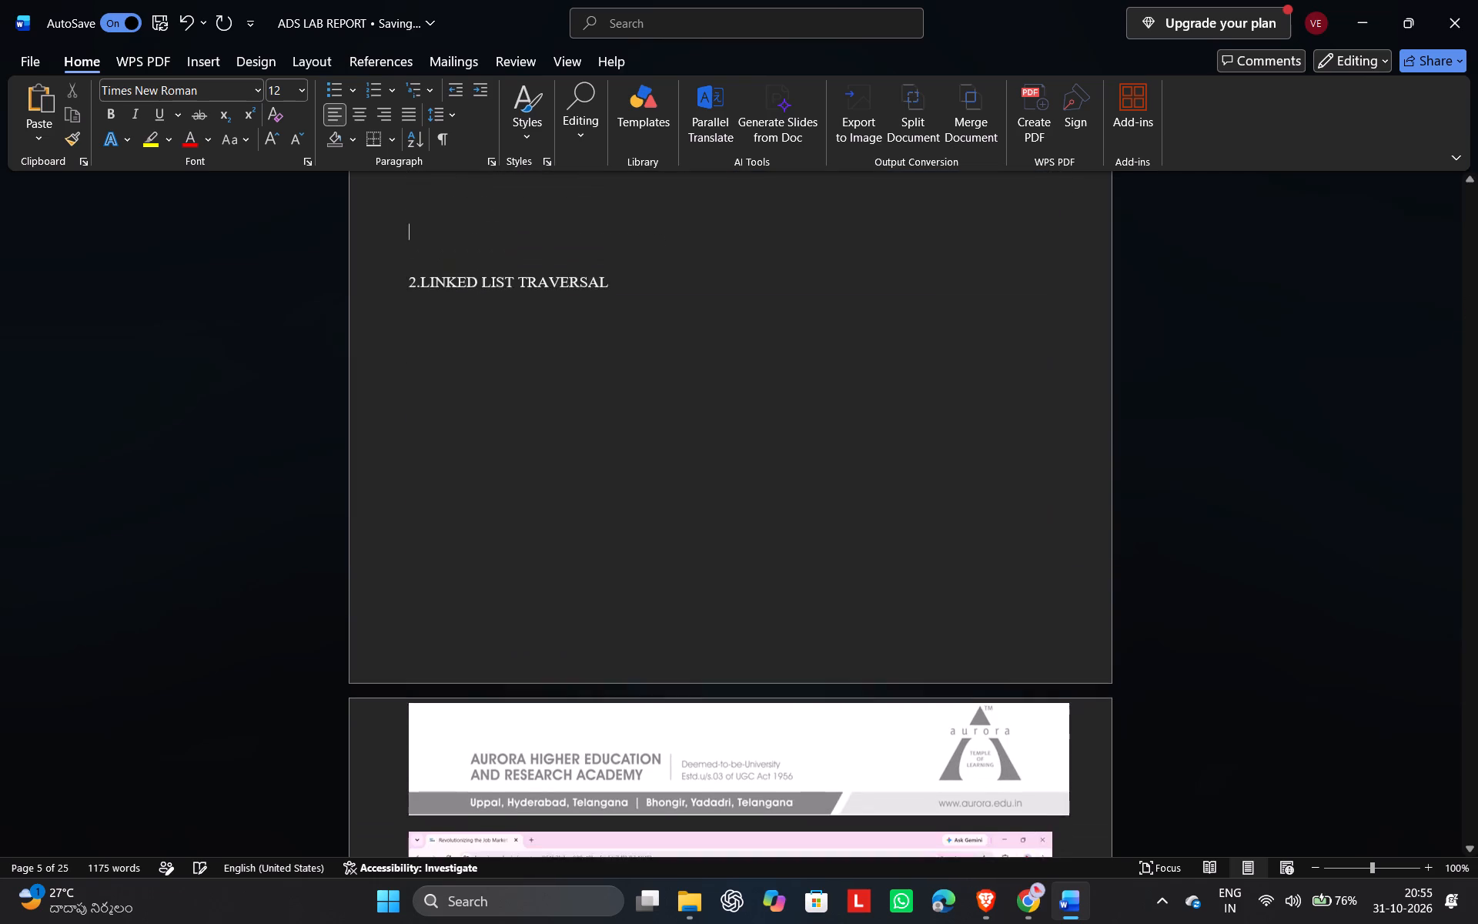
{"action": "scroll", "coordinate": [452, 472], "scroll_direction": "down", "scroll_amount": 1}
{"action": "key", "text": "Return"}
{"action": "key", "text": "Return"}
{"action": "key", "text": "Return"}
{"action": "key", "text": "Return"}
{"action": "key", "text": "Return"}
{"action": "key", "text": "Return"}
{"action": "key", "text": "Return"}
{"action": "key", "text": "Return"}
{"action": "key", "text": "Return"}
{"action": "scroll", "coordinate": [452, 472], "scroll_direction": "down", "scroll_amount": 1}
{"action": "key", "text": "Return"}
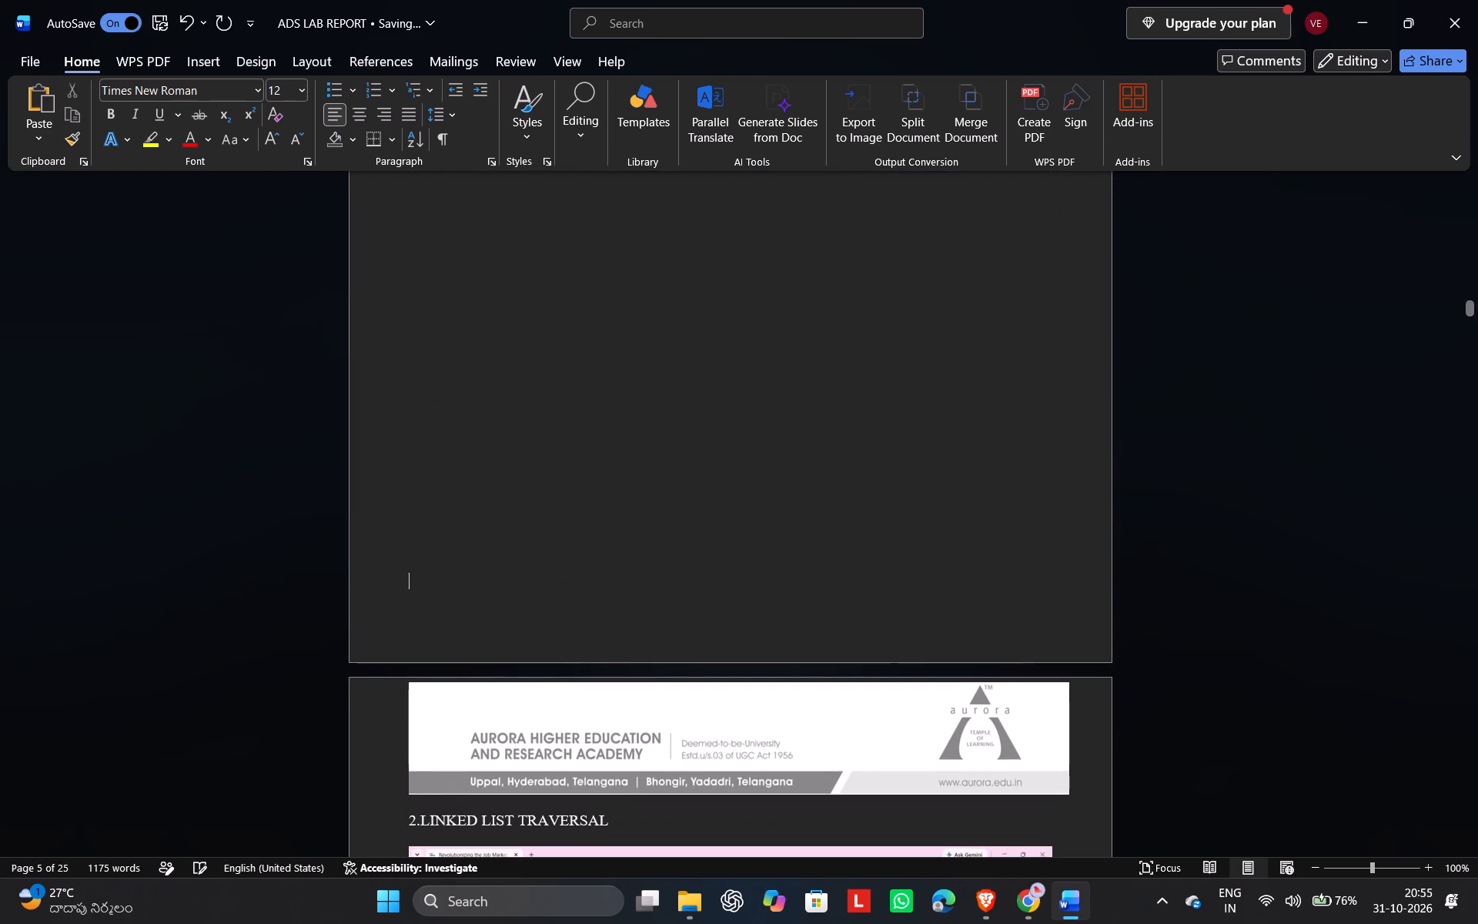
Add blank lines after the second question's code and enter the heading "3.LENGTH OF LINKED LIST" above its screenshot on the following page.
{"action": "scroll", "coordinate": [452, 472], "scroll_direction": "down", "scroll_amount": 3}
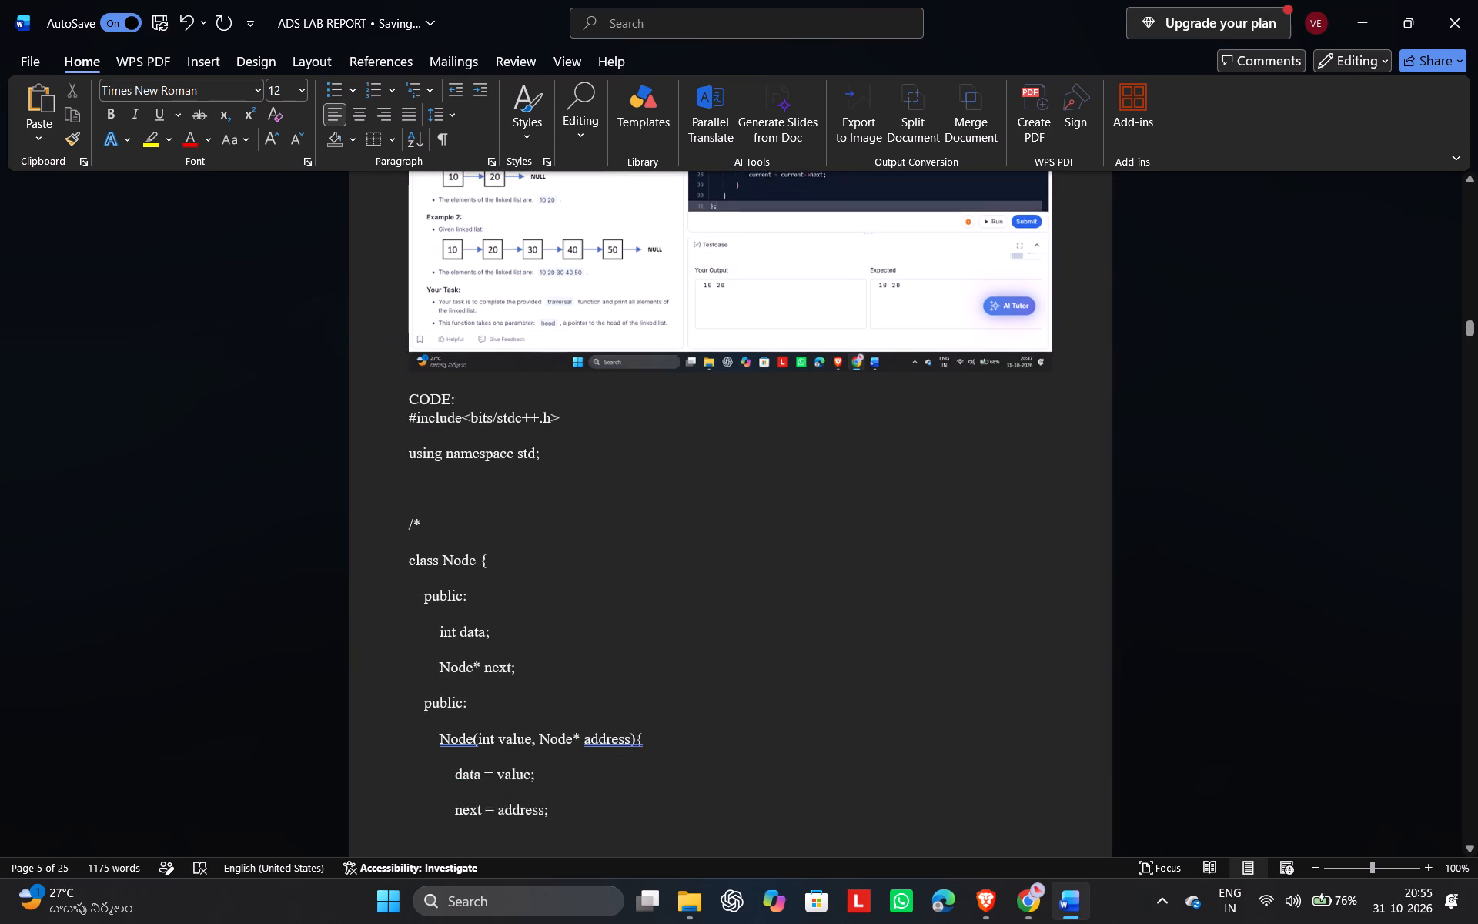
{"action": "scroll", "coordinate": [452, 472], "scroll_direction": "down", "scroll_amount": 3}
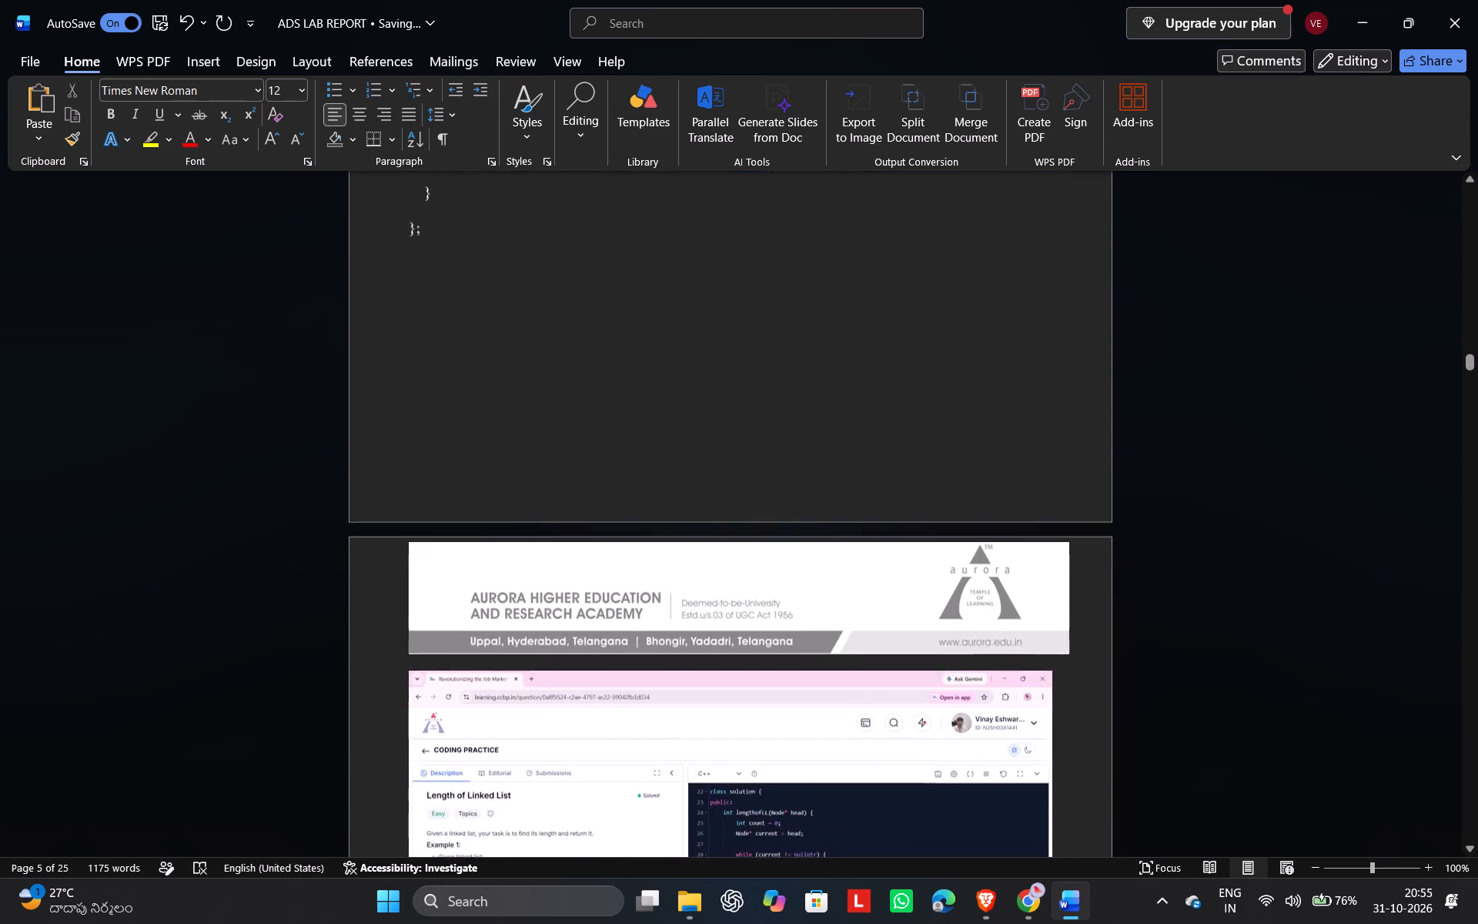
{"action": "scroll", "coordinate": [452, 472], "scroll_direction": "down", "scroll_amount": 1}
{"action": "left_click", "coordinate": [486, 355]}
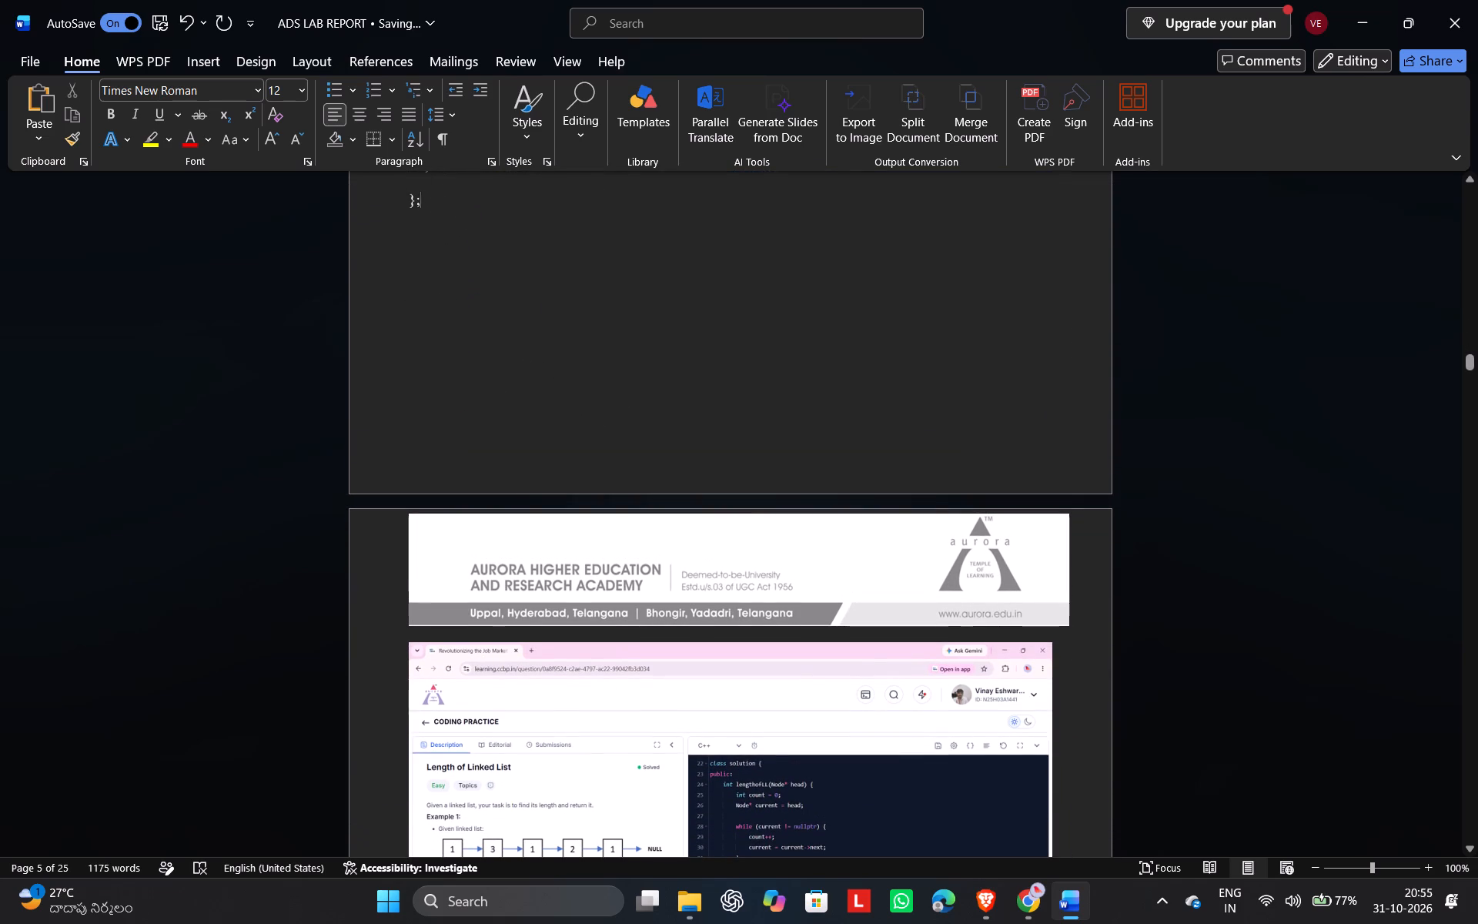
{"action": "key", "text": "Return"}
{"action": "key", "text": "Return"}
{"action": "key", "text": "Return"}
{"action": "key", "text": "Return"}
{"action": "key", "text": "Return"}
{"action": "key", "text": "Return"}
{"action": "key", "text": "Return"}
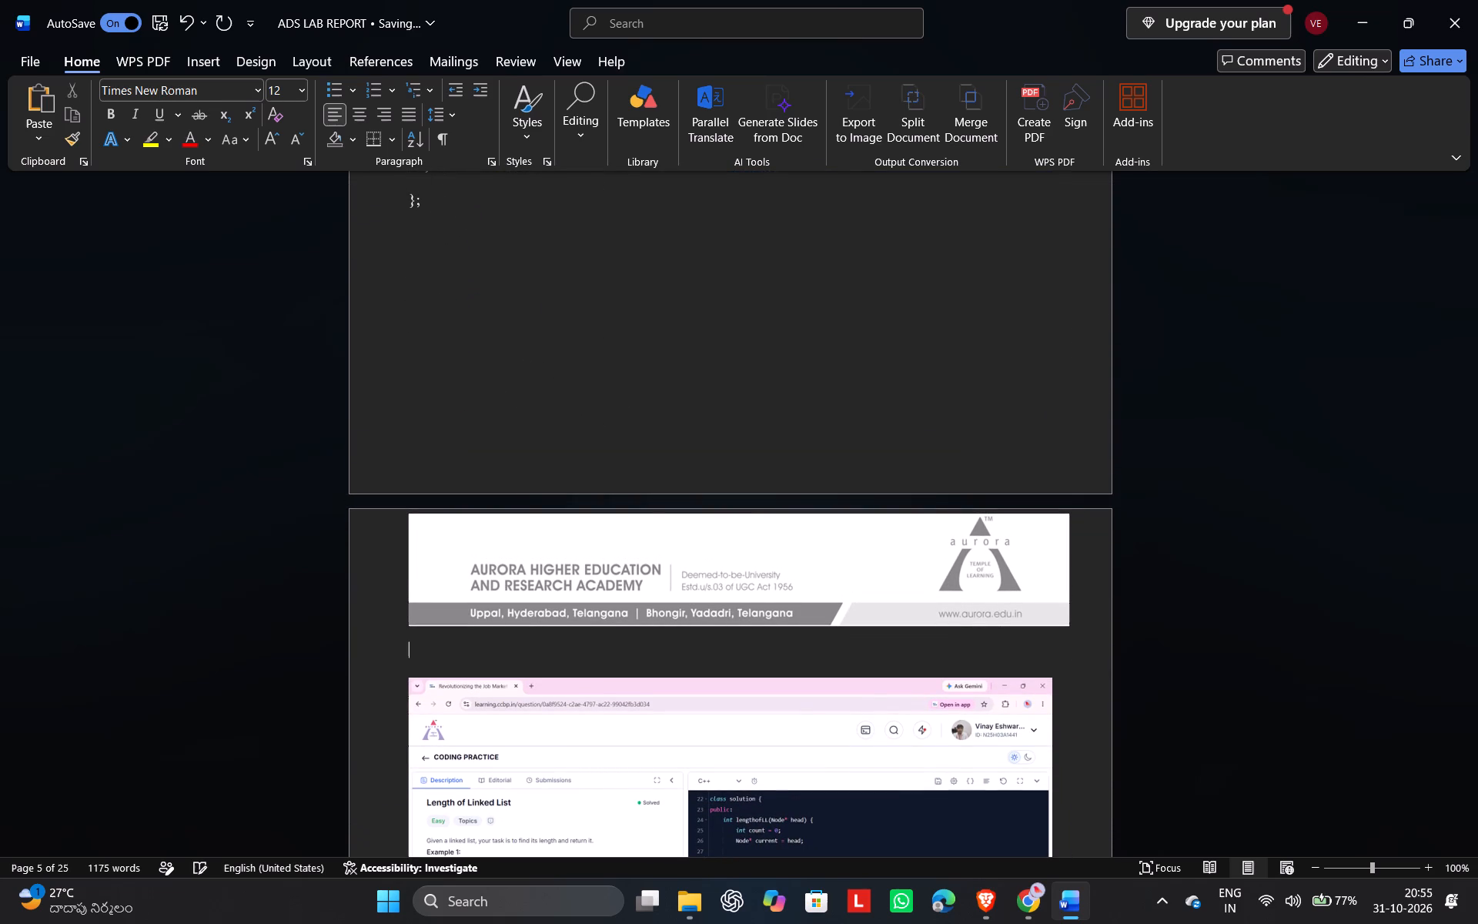
{"action": "type", "text": "3."}
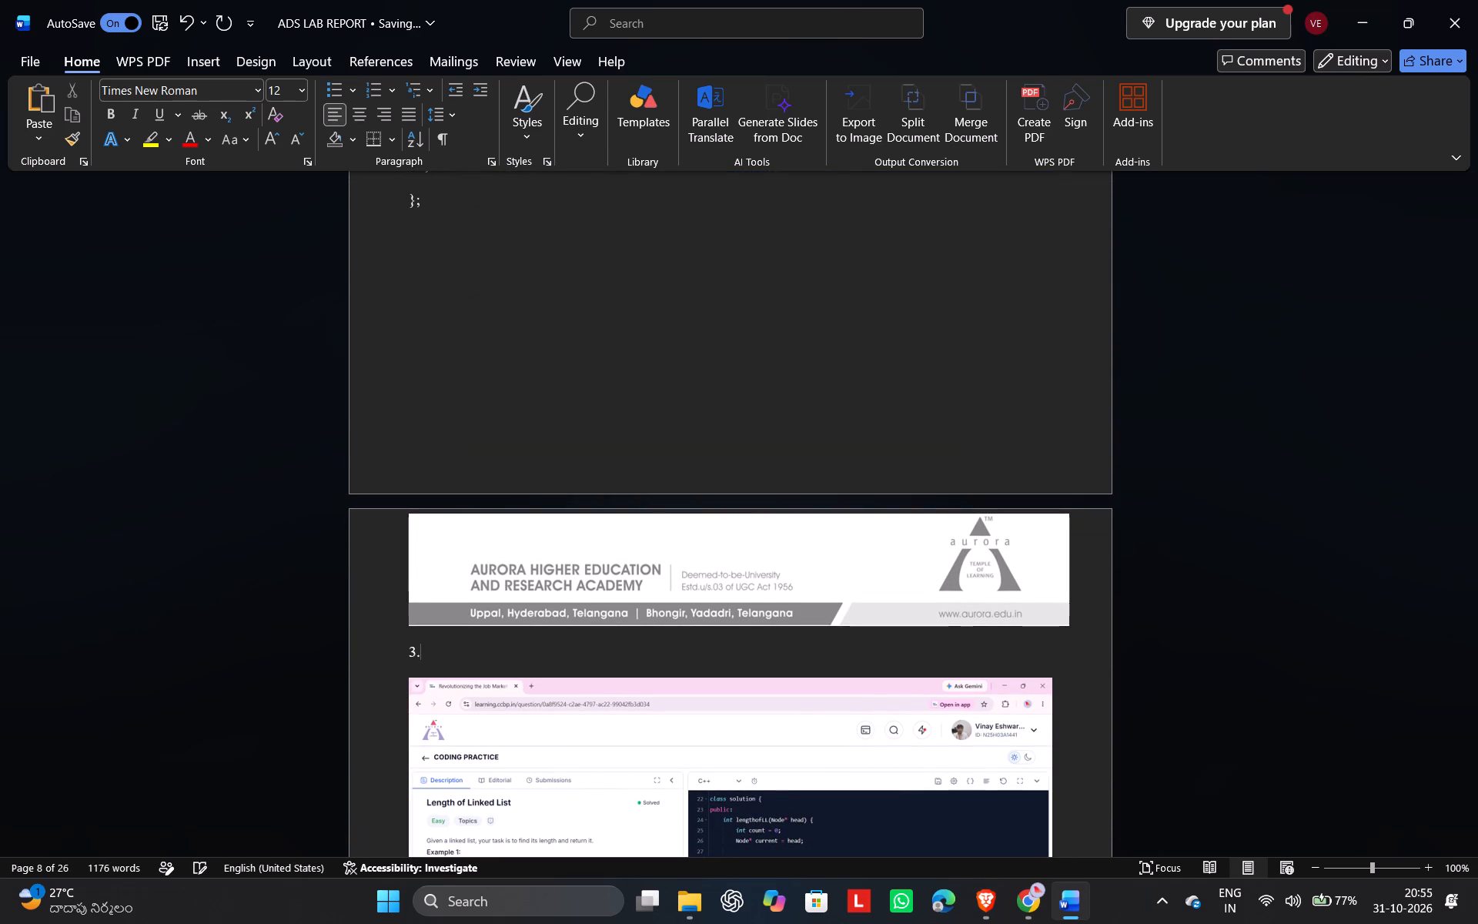
{"action": "type", "text": "LENGTH"}
{"action": "key", "text": "space"}
{"action": "type", "text": "OF LINKED LIST"}
Add blank lines after the third question's code and enter the heading "4.SEARCH IN LINKED LIST" above its screenshot on the following page.
{"action": "scroll", "coordinate": [610, 421], "scroll_direction": "down", "scroll_amount": 5}
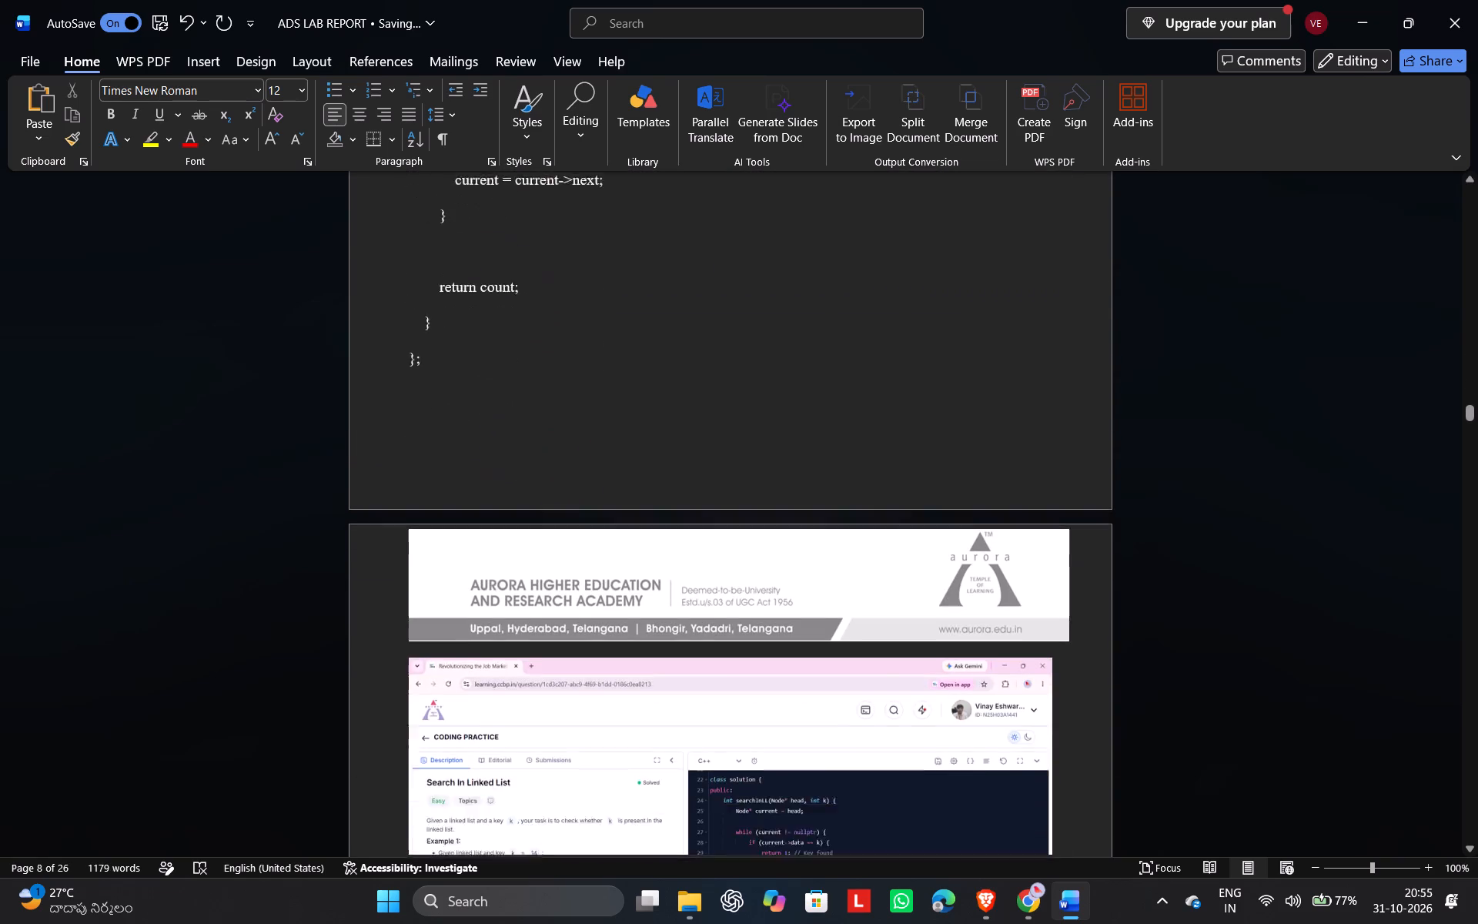
{"action": "scroll", "coordinate": [610, 421], "scroll_direction": "down", "scroll_amount": 2}
{"action": "scroll", "coordinate": [610, 421], "scroll_direction": "up", "scroll_amount": 1}
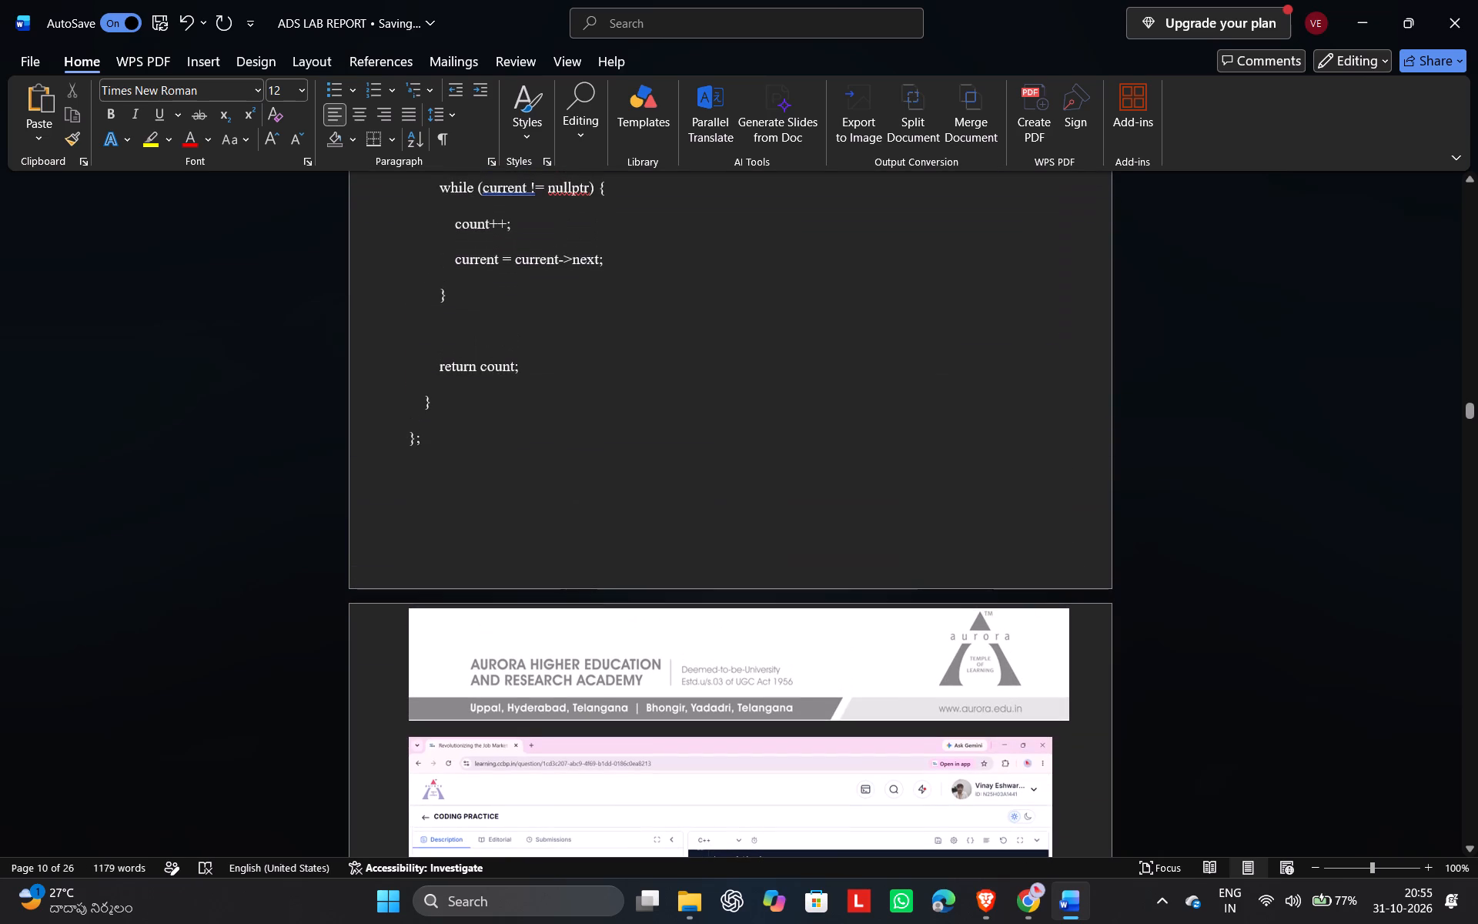
{"action": "left_click", "coordinate": [433, 440]}
{"action": "key", "text": "Return"}
{"action": "key", "text": "Return"}
{"action": "key", "text": "Return"}
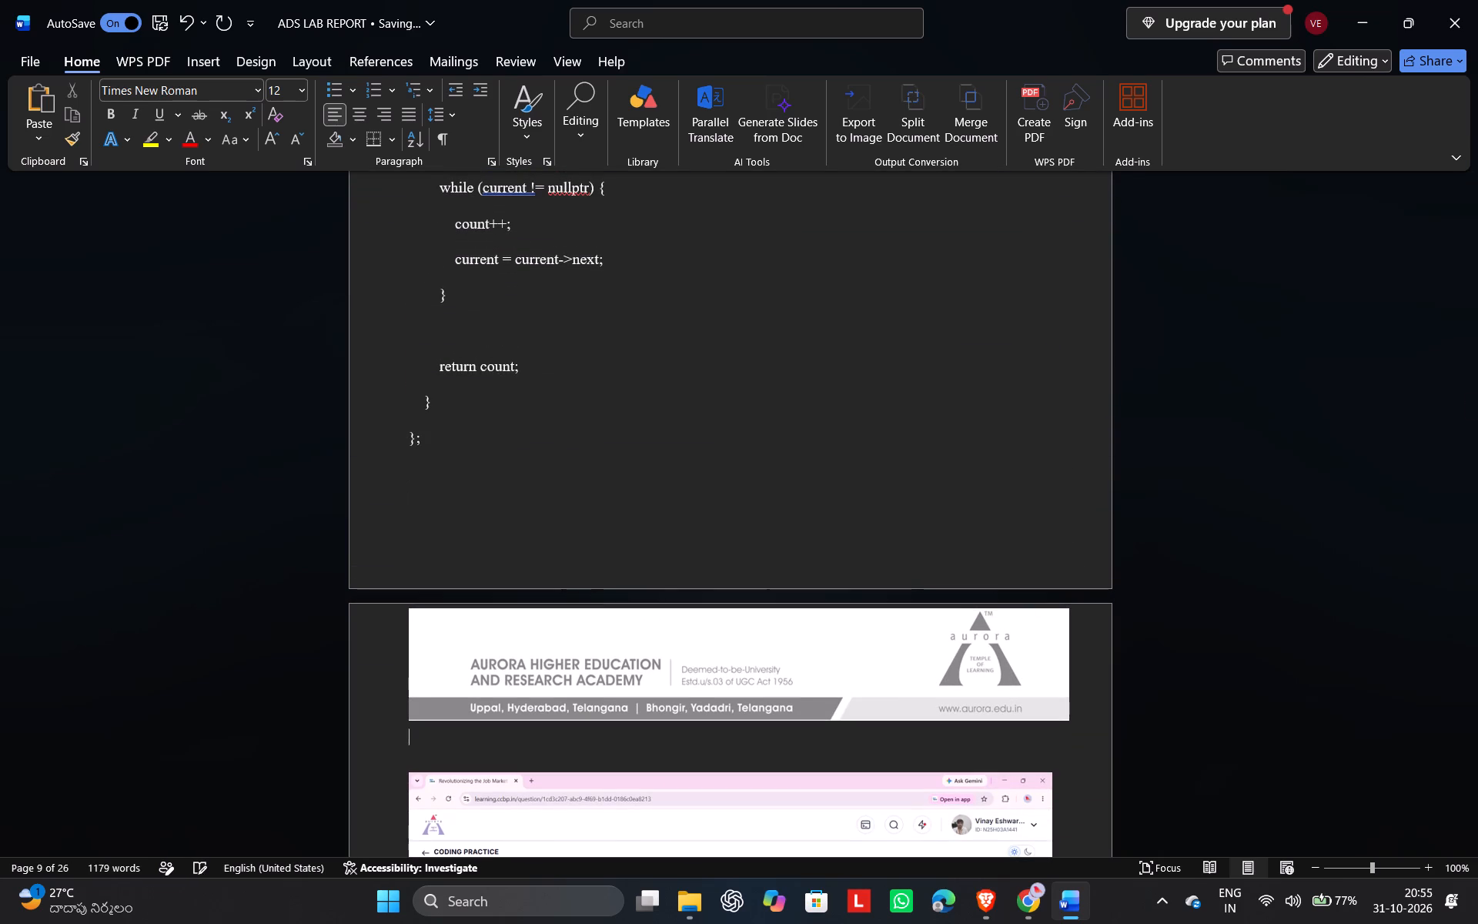
{"action": "type", "text": "4."}
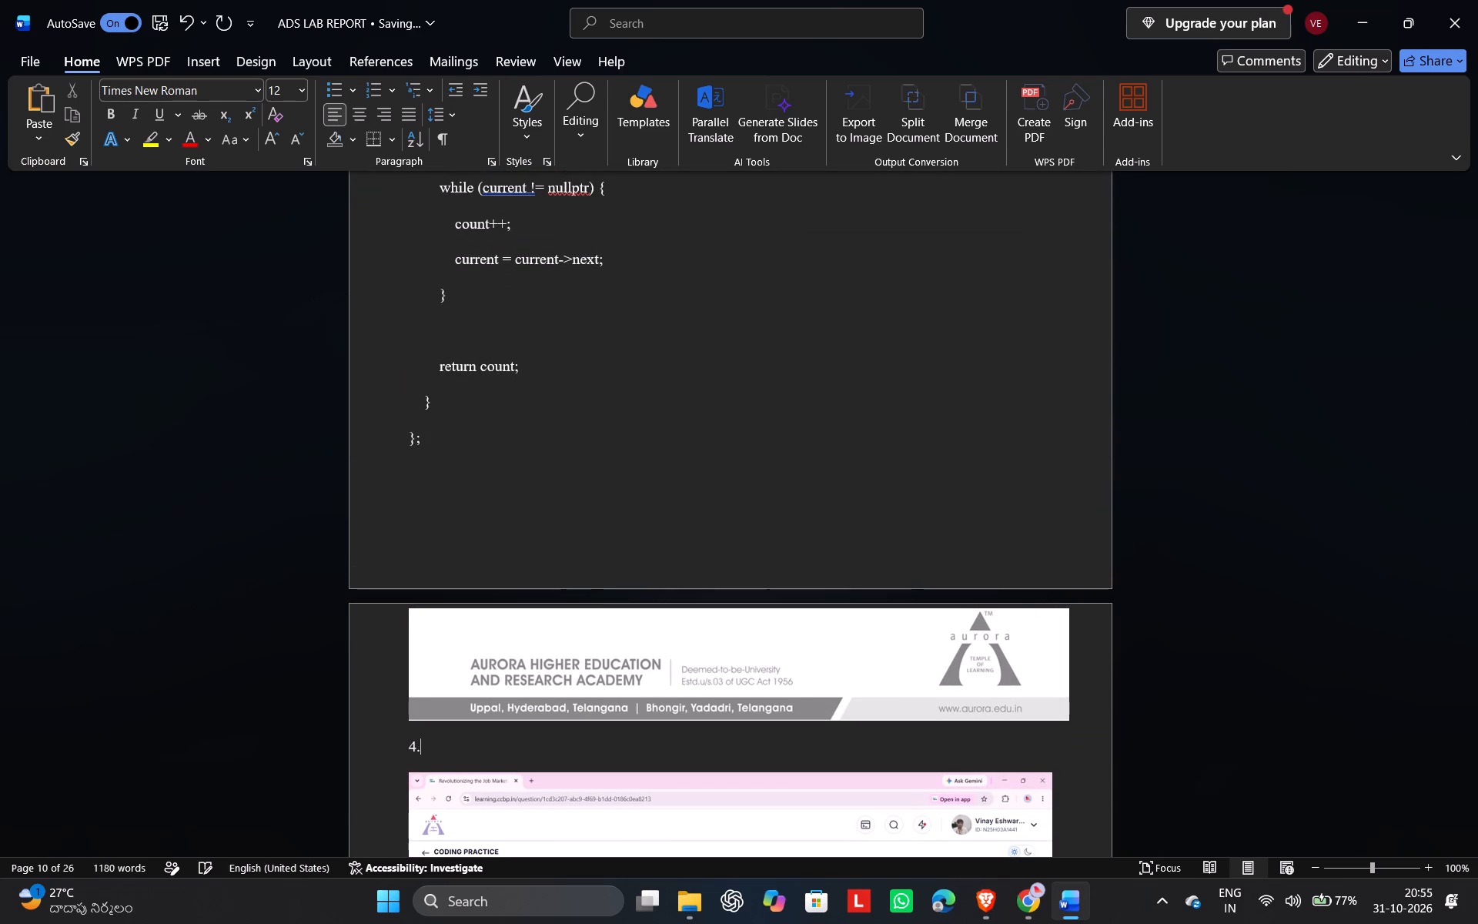
{"action": "scroll", "coordinate": [619, 420], "scroll_direction": "down", "scroll_amount": 1}
{"action": "type", "text": "SEAR"}
{"action": "type", "text": "CH"}
{"action": "key", "text": "space"}
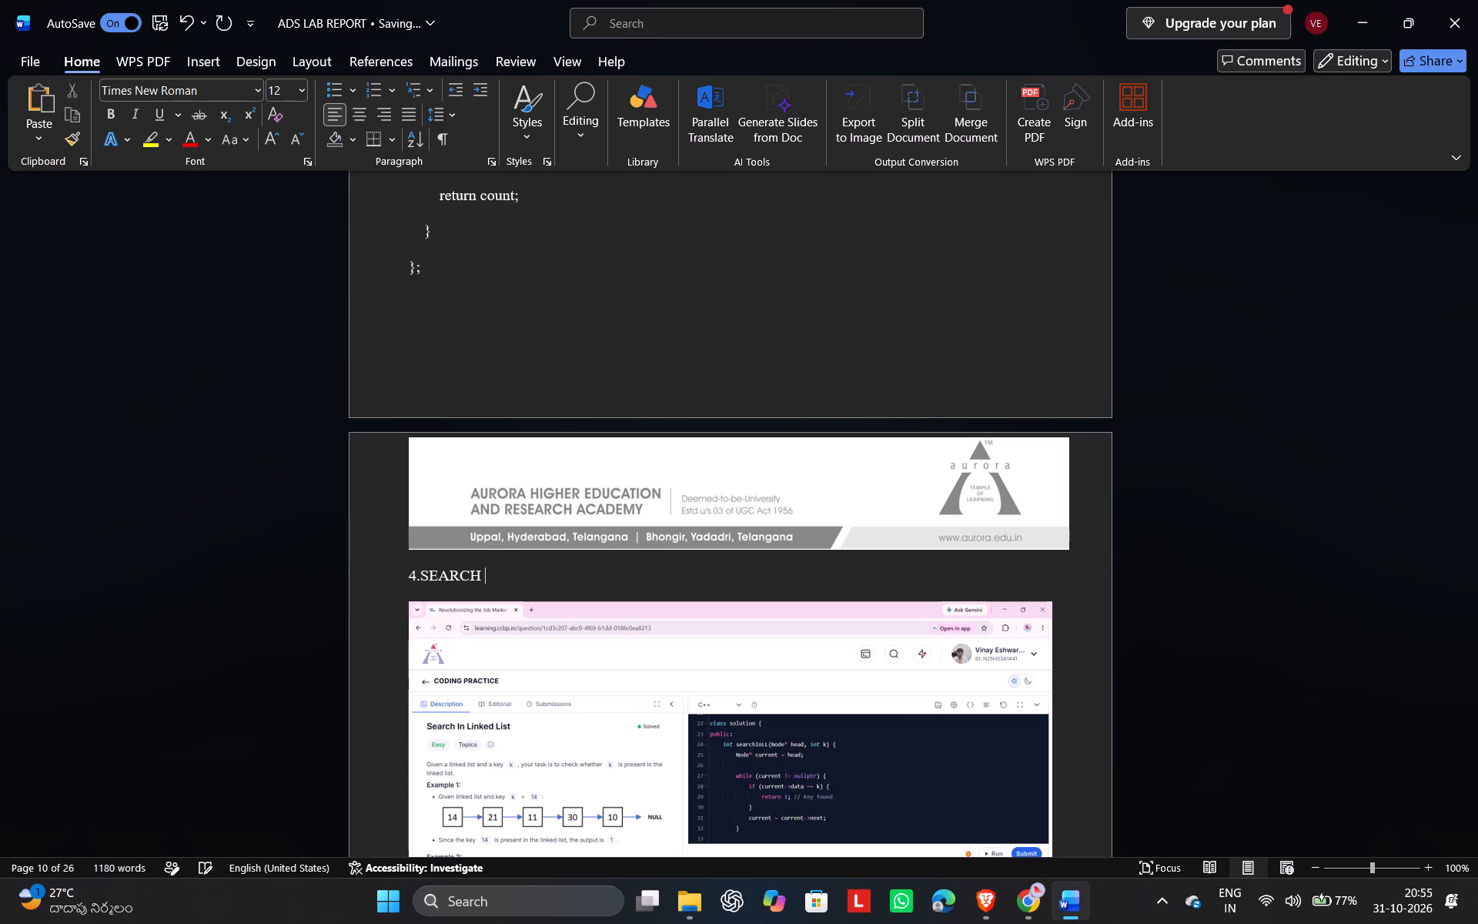
{"action": "type", "text": "IN"}
{"action": "key", "text": "space"}
{"action": "type", "text": "LINKED LIST"}
Add blank lines after the fourth question's code and enter the heading "5.INSERTION AT HEAD -LINKED LIST" above its screenshot on the following page.
{"action": "scroll", "coordinate": [697, 497], "scroll_direction": "down", "scroll_amount": 4}
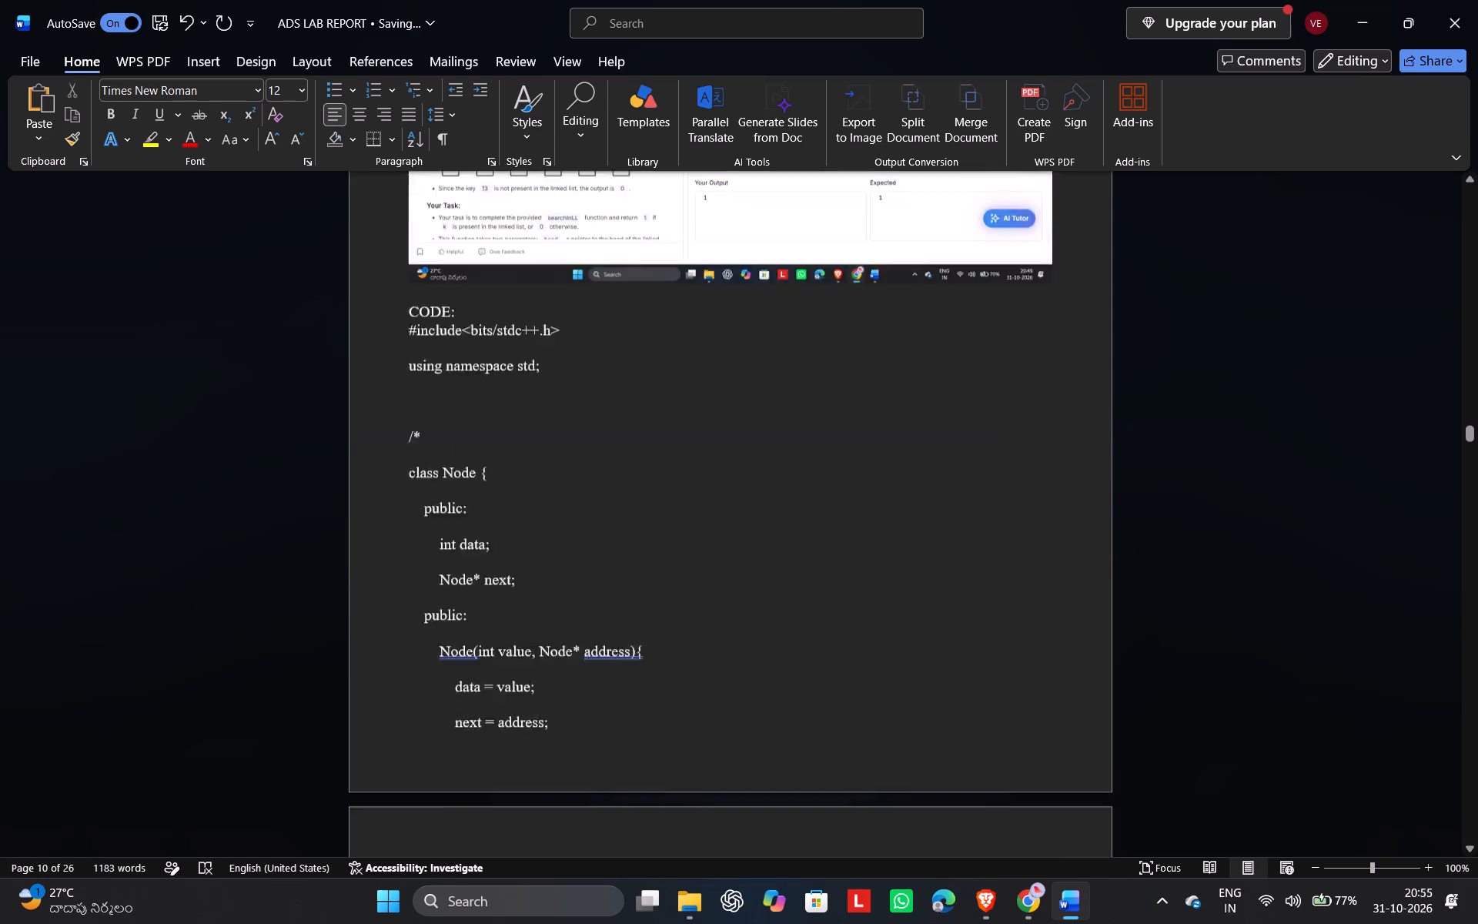
{"action": "scroll", "coordinate": [697, 497], "scroll_direction": "down", "scroll_amount": 5}
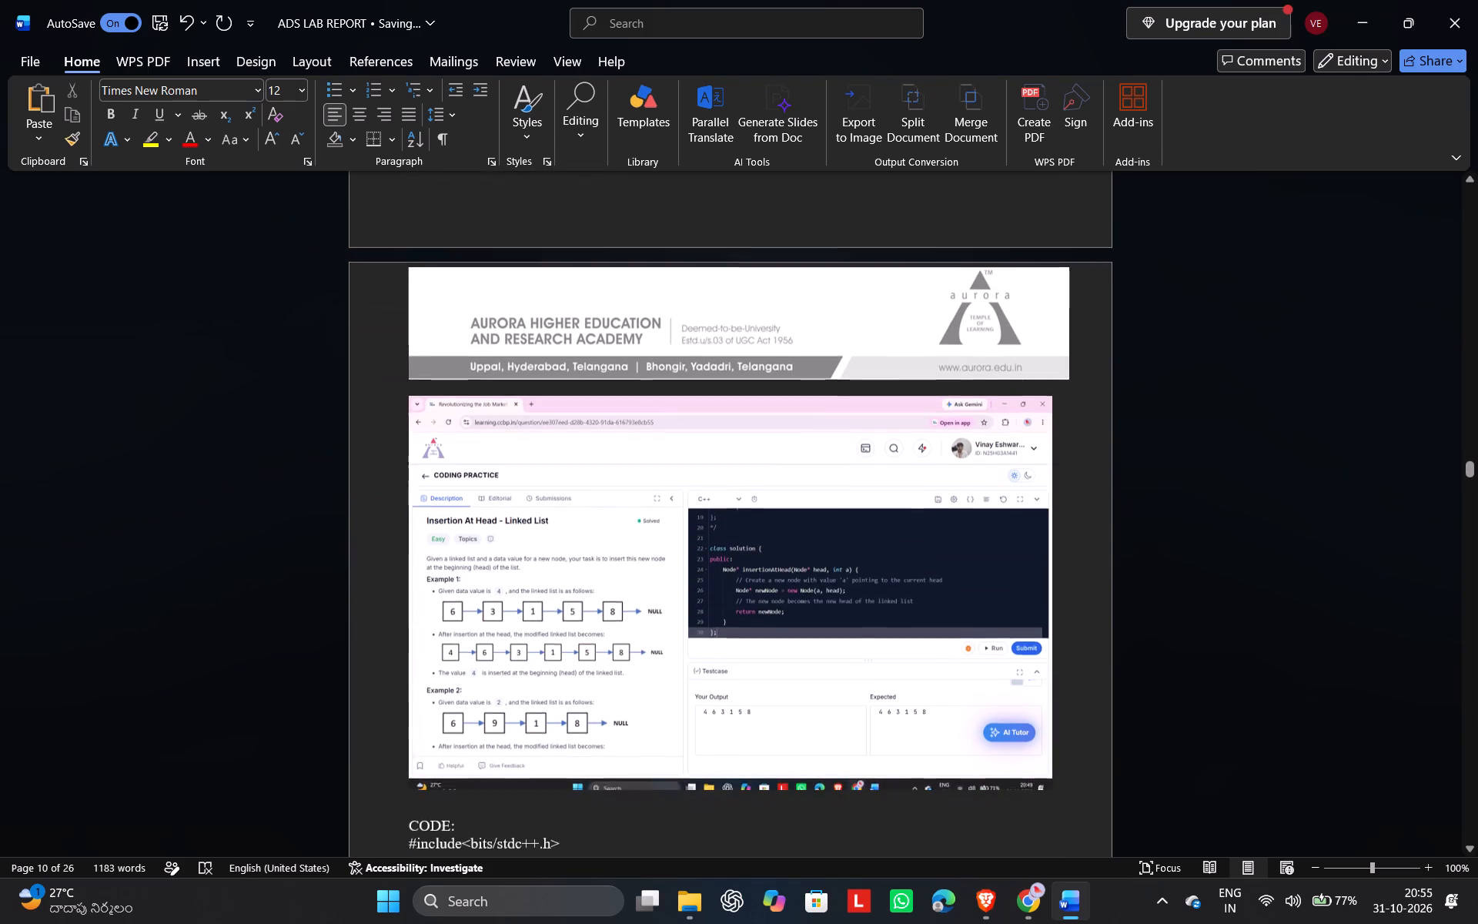
{"action": "scroll", "coordinate": [697, 497], "scroll_direction": "down", "scroll_amount": 1}
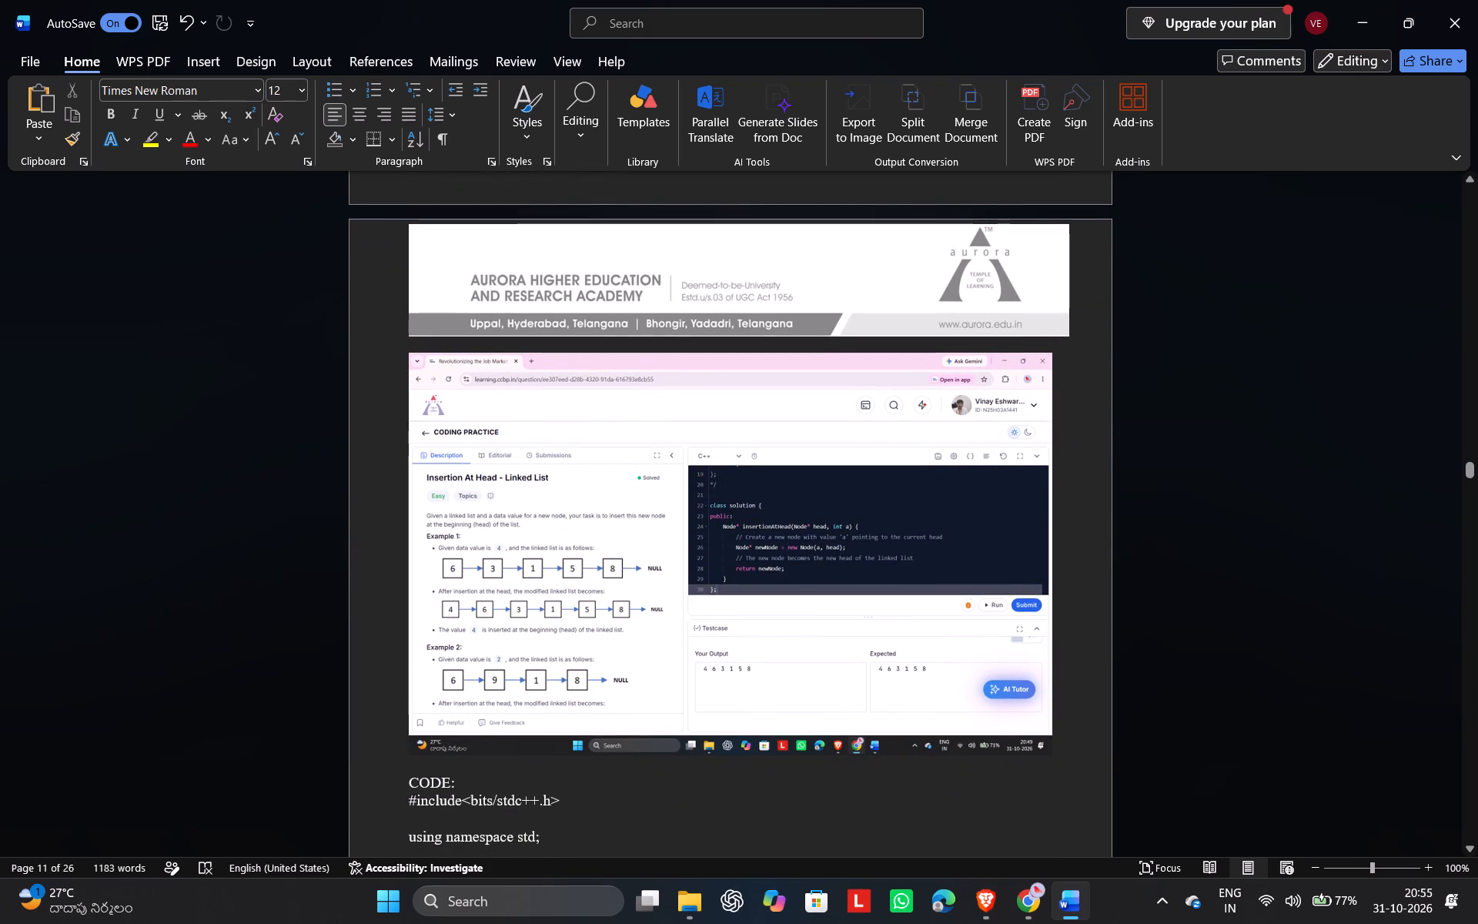
{"action": "scroll", "coordinate": [697, 497], "scroll_direction": "up", "scroll_amount": 1}
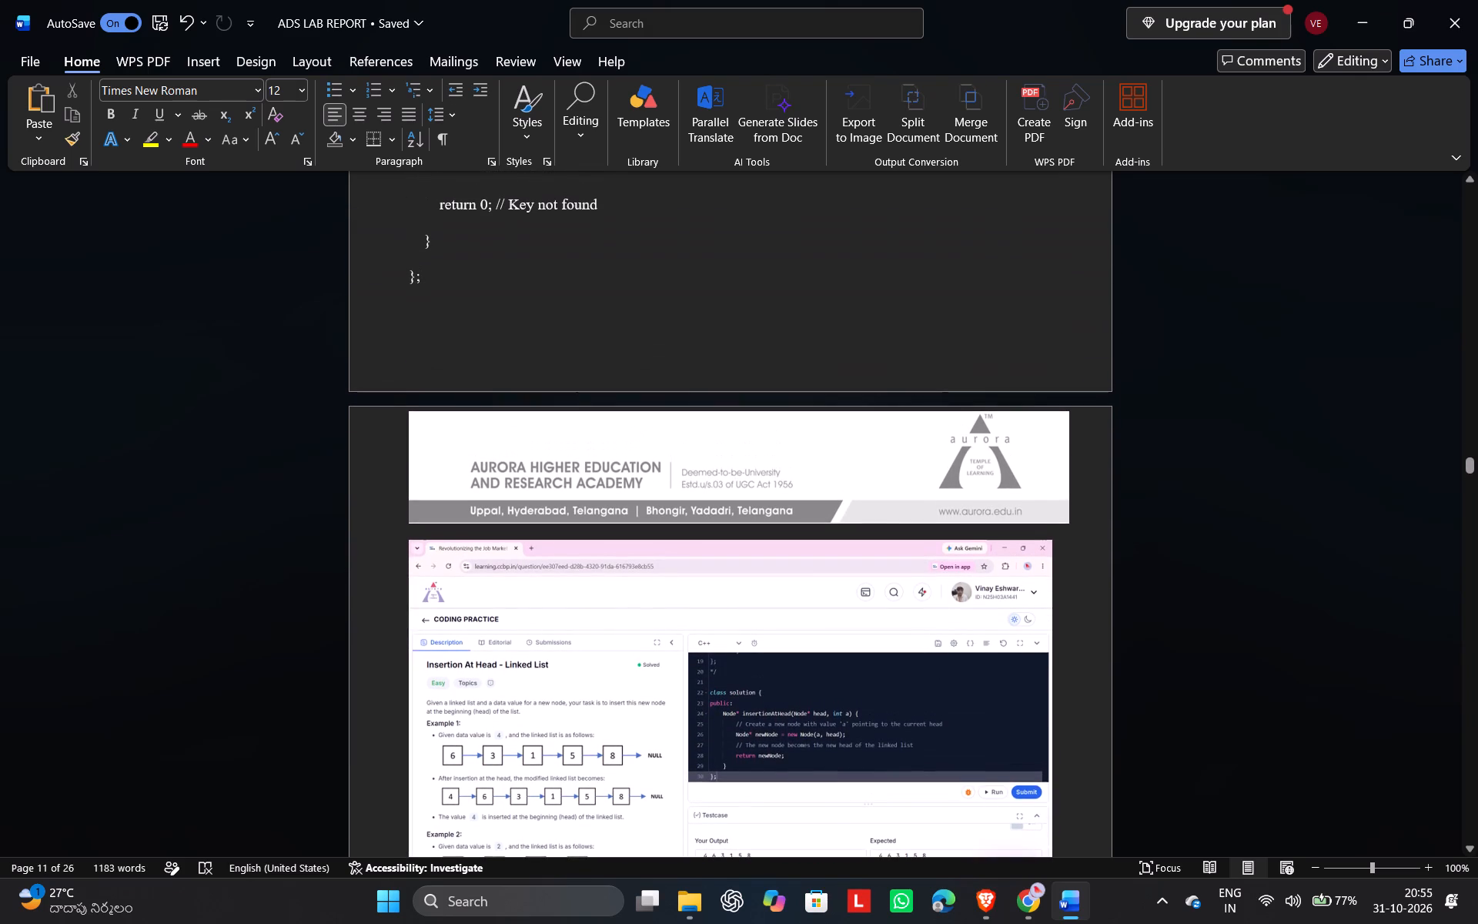
{"action": "left_click", "coordinate": [506, 301]}
{"action": "key", "text": "Return"}
{"action": "key", "text": "Return"}
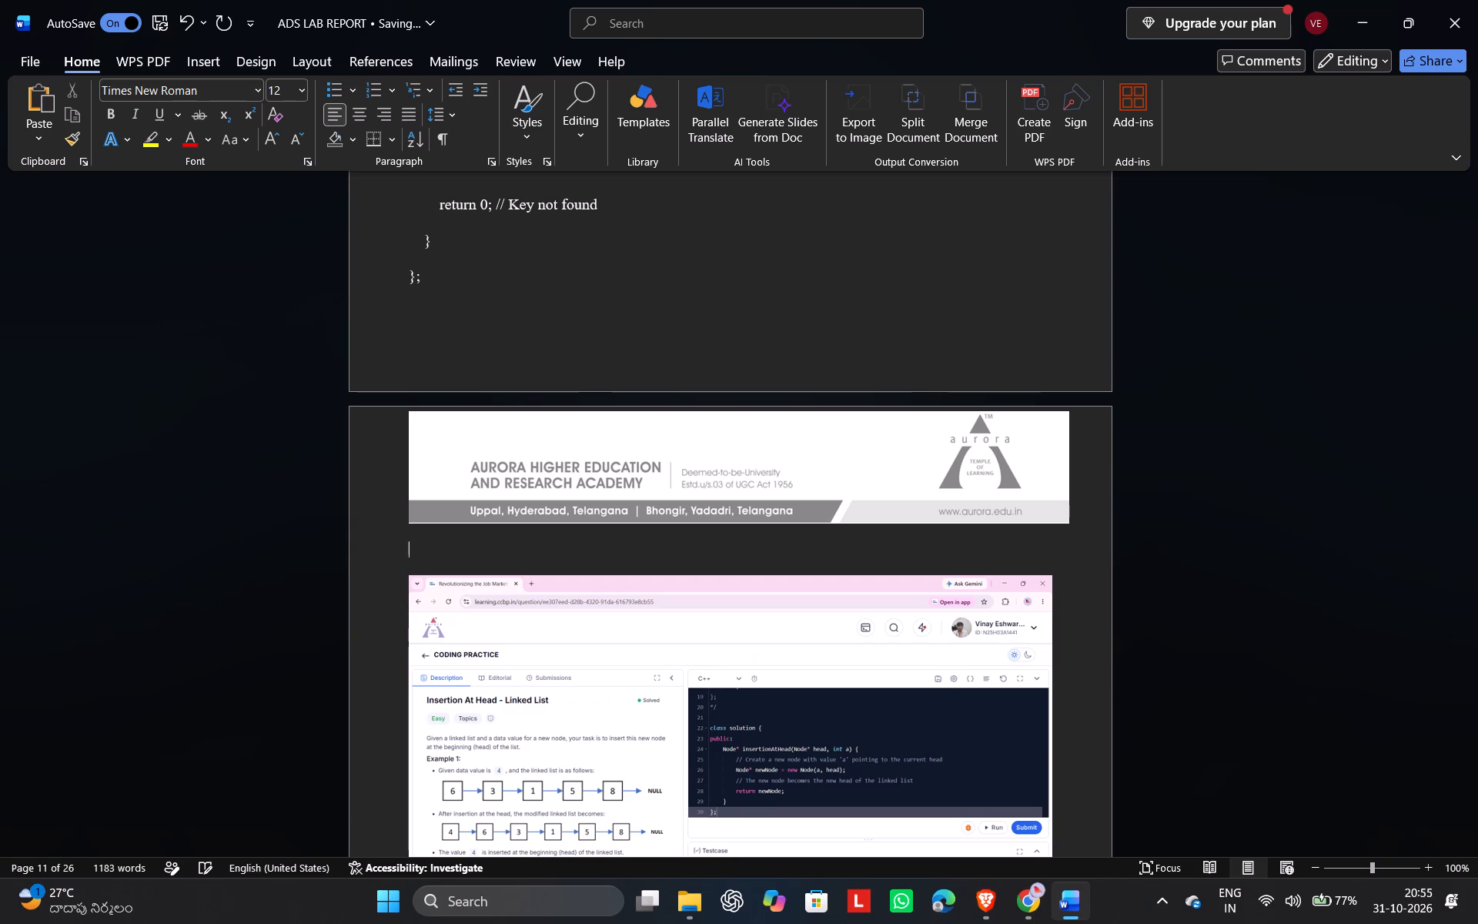
{"action": "type", "text": "5.INSERTIONAT"}
{"action": "key", "text": "space"}
{"action": "key", "text": "BackSpace"}
{"action": "key", "text": "BackSpace"}
{"action": "key", "text": "BackSpace"}
{"action": "key", "text": "space"}
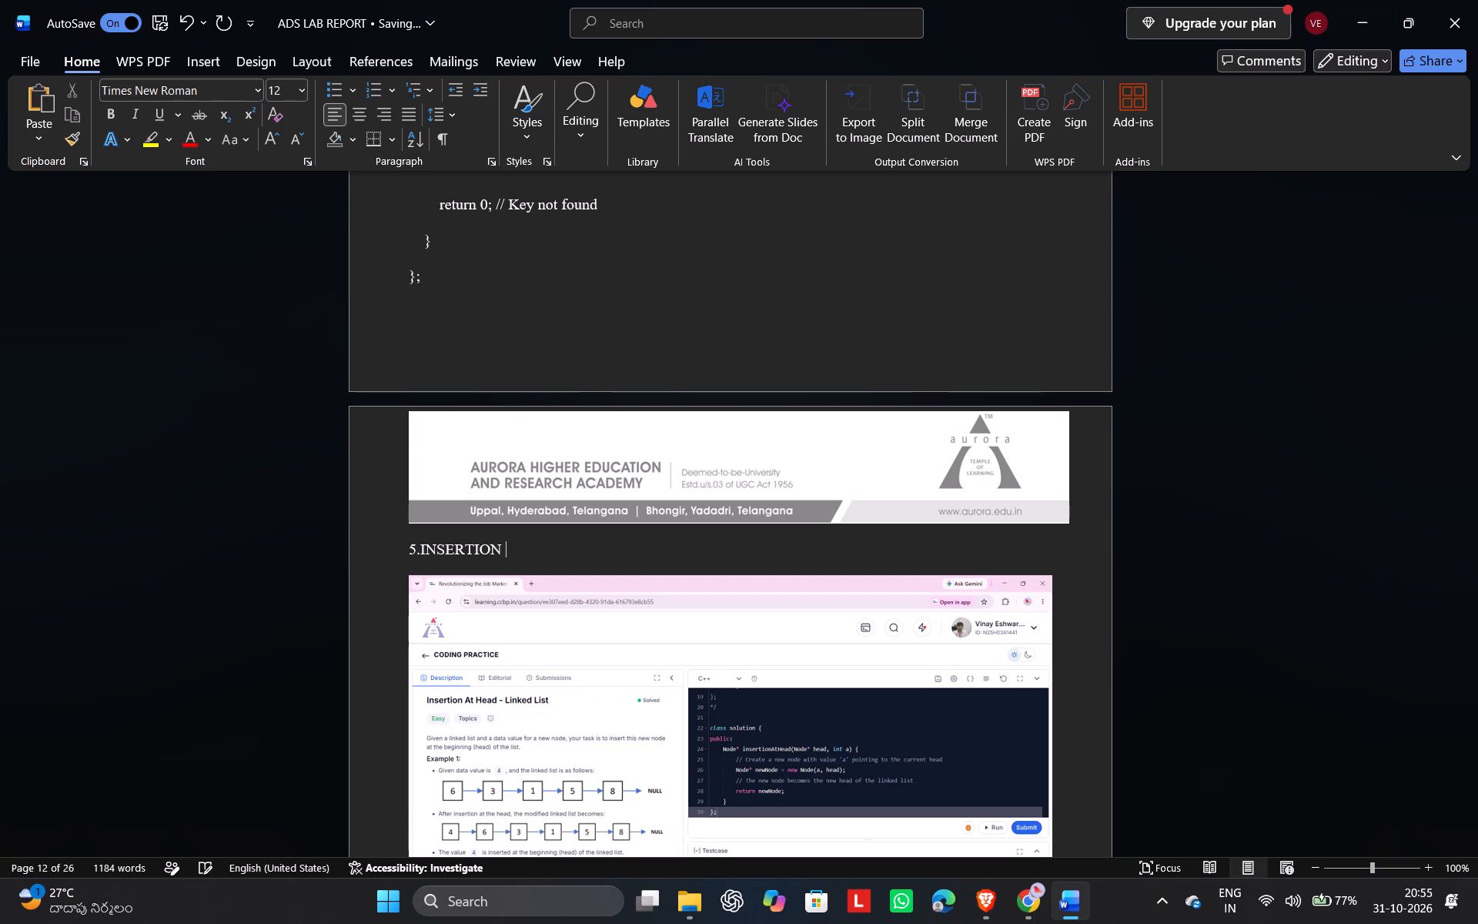
{"action": "type", "text": "AT HEAD -LINKED LIST"}
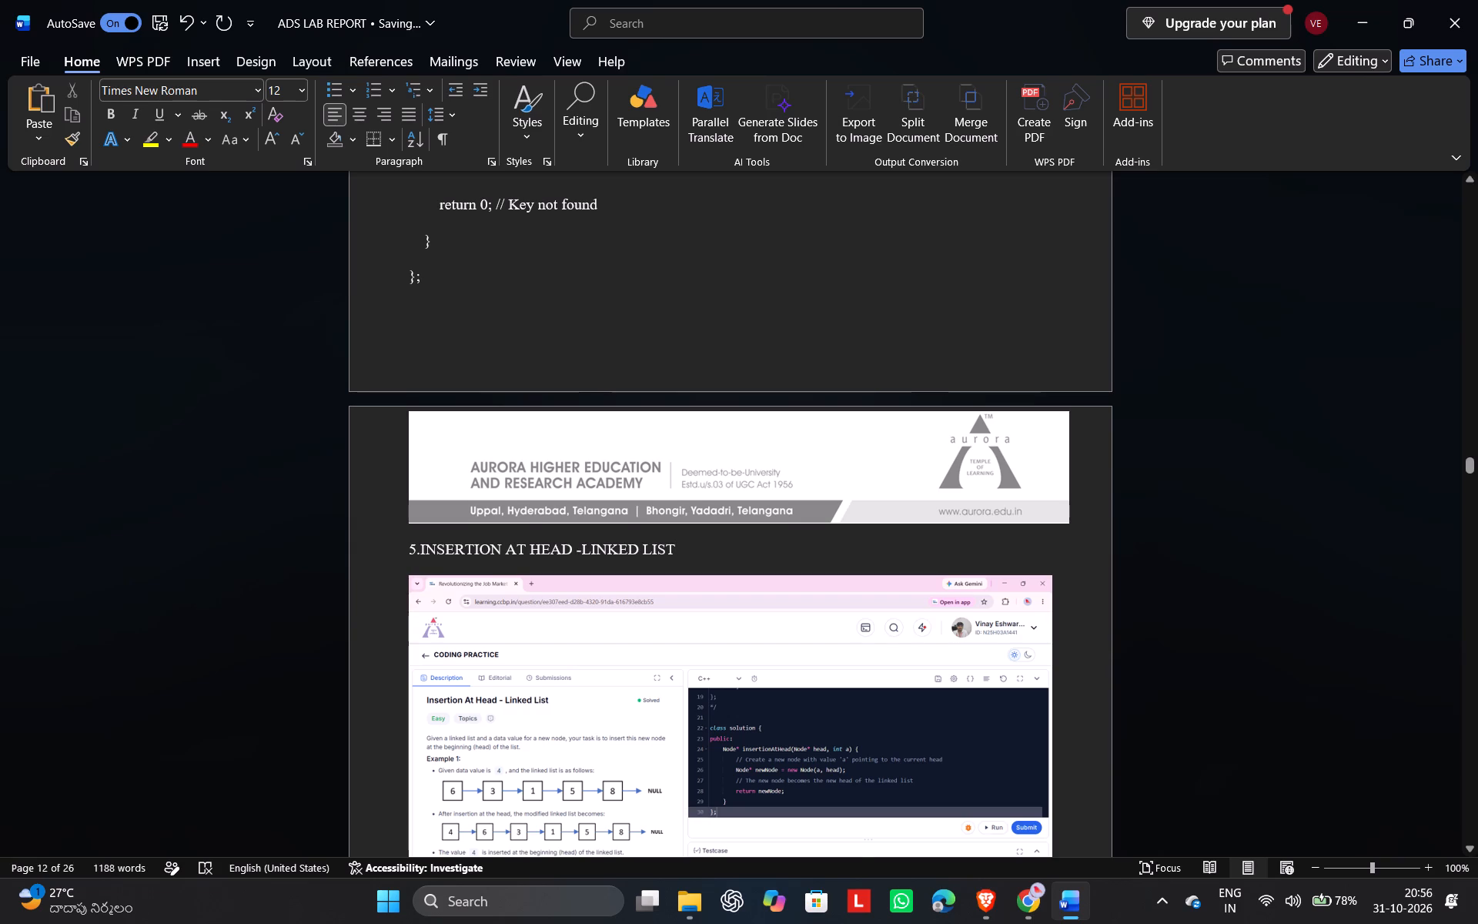
Insert blank lines after the fifth question's code until an empty line sits above the Insertion At Tail screenshot on the following page.
{"action": "scroll", "coordinate": [637, 574], "scroll_direction": "down", "scroll_amount": 5}
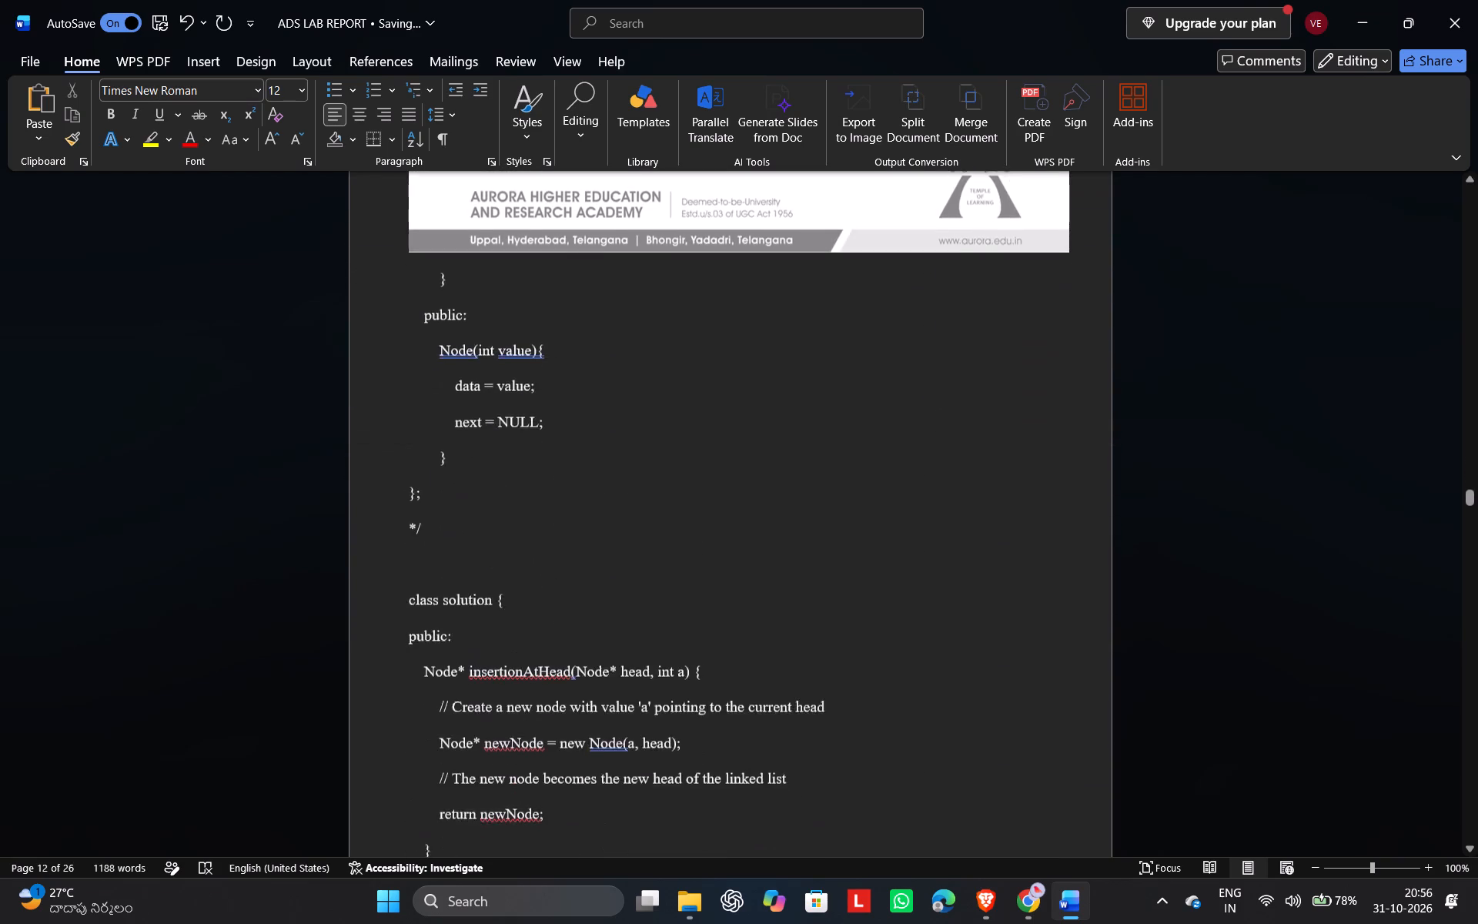
{"action": "scroll", "coordinate": [637, 574], "scroll_direction": "down", "scroll_amount": 3}
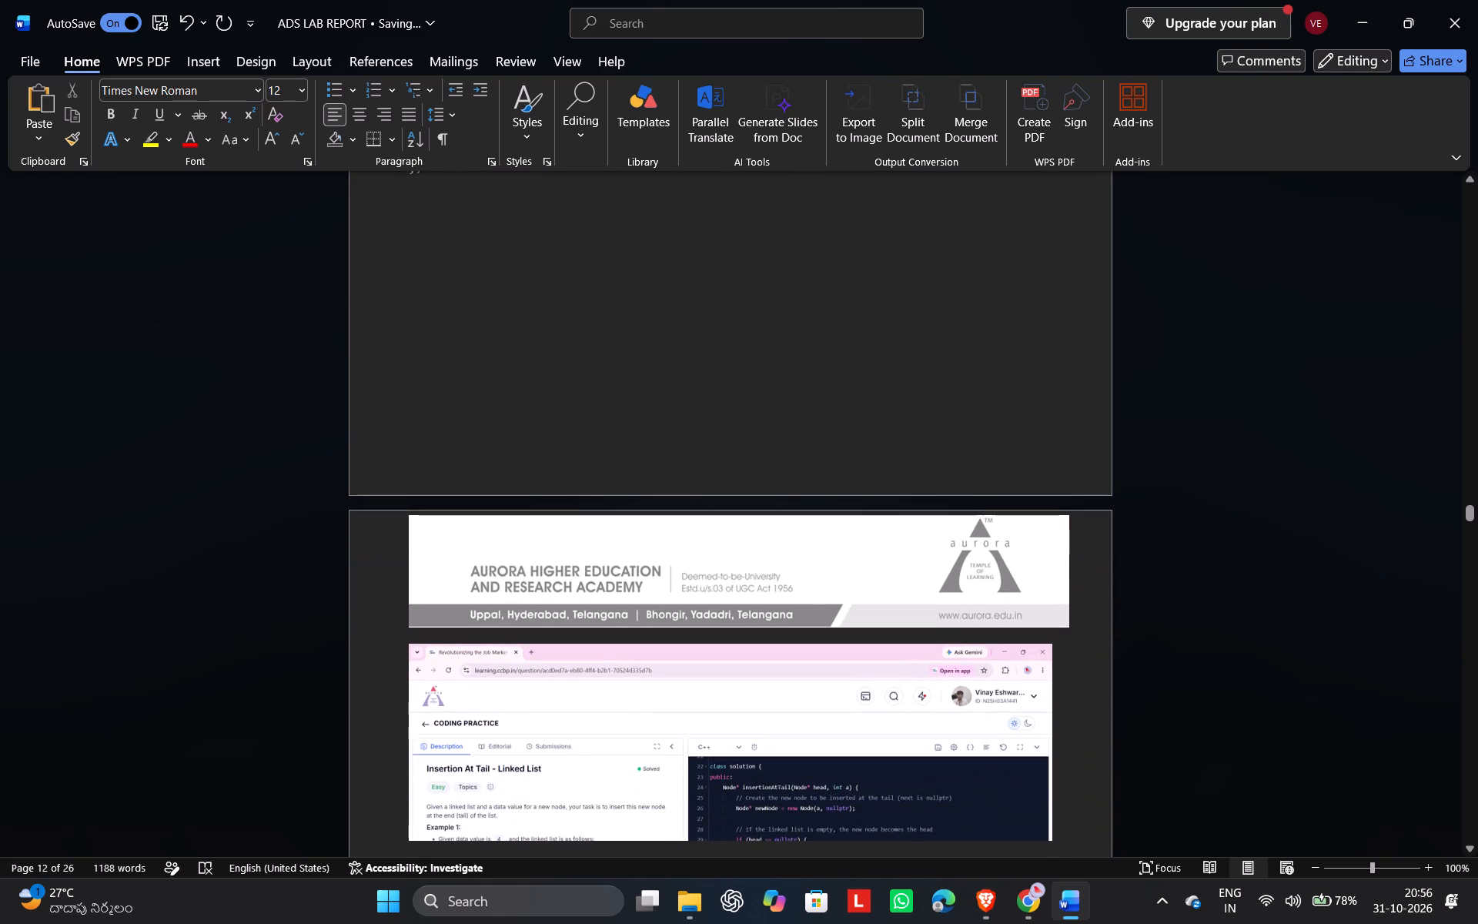
{"action": "left_click", "coordinate": [493, 242]}
{"action": "key", "text": "Return"}
{"action": "key", "text": "Return"}
{"action": "key", "text": "Return"}
{"action": "key", "text": "Return"}
{"action": "key", "text": "Return"}
{"action": "key", "text": "Return"}
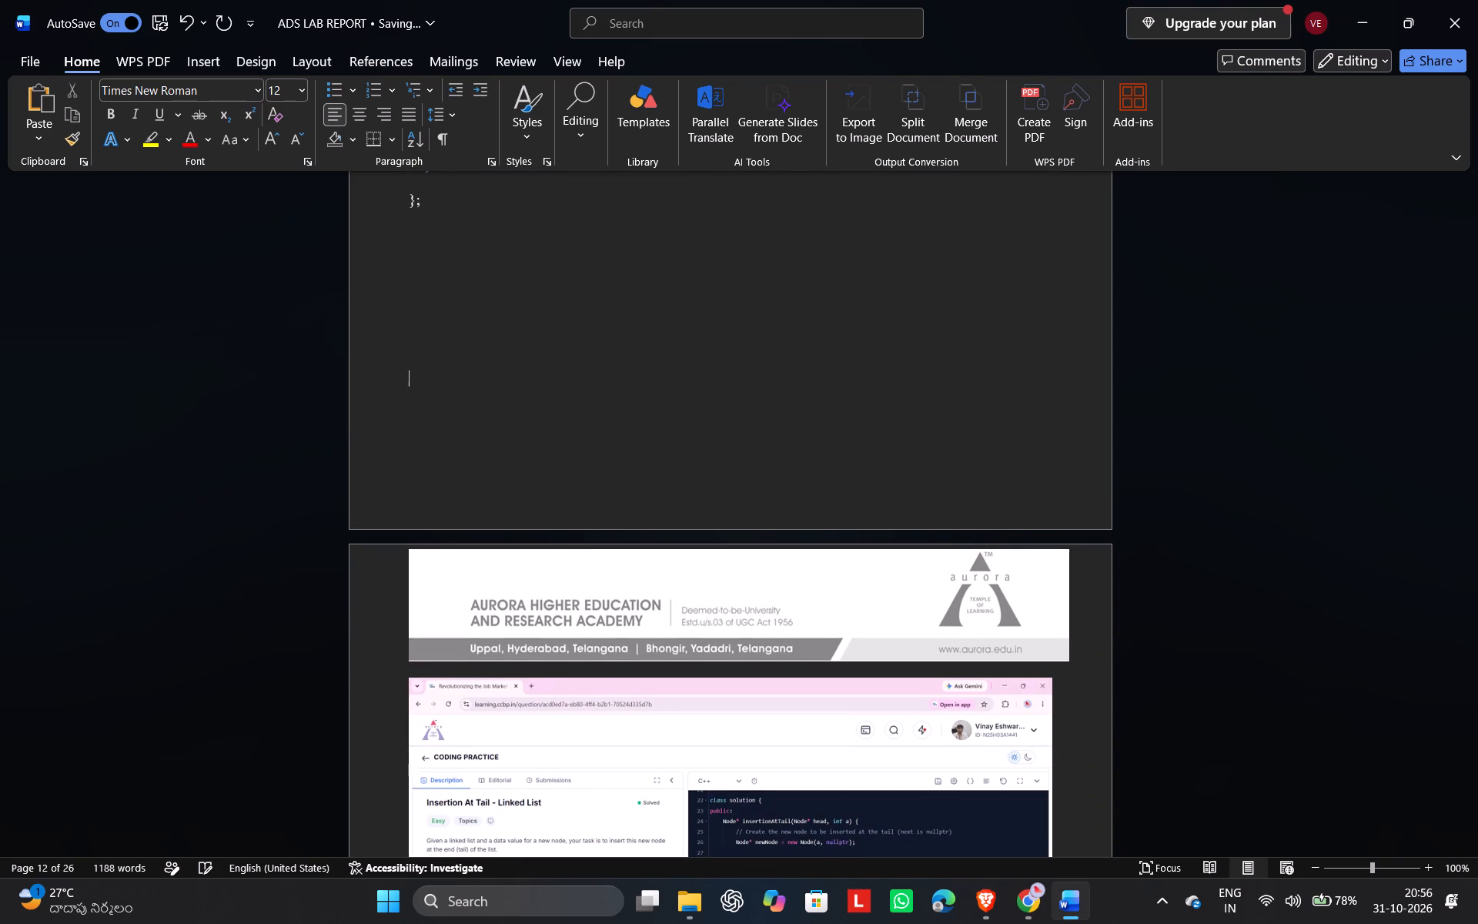
{"action": "key", "text": "Return"}
{"action": "key", "text": "Return"}
{"action": "scroll", "coordinate": [493, 242], "scroll_direction": "down", "scroll_amount": 1}
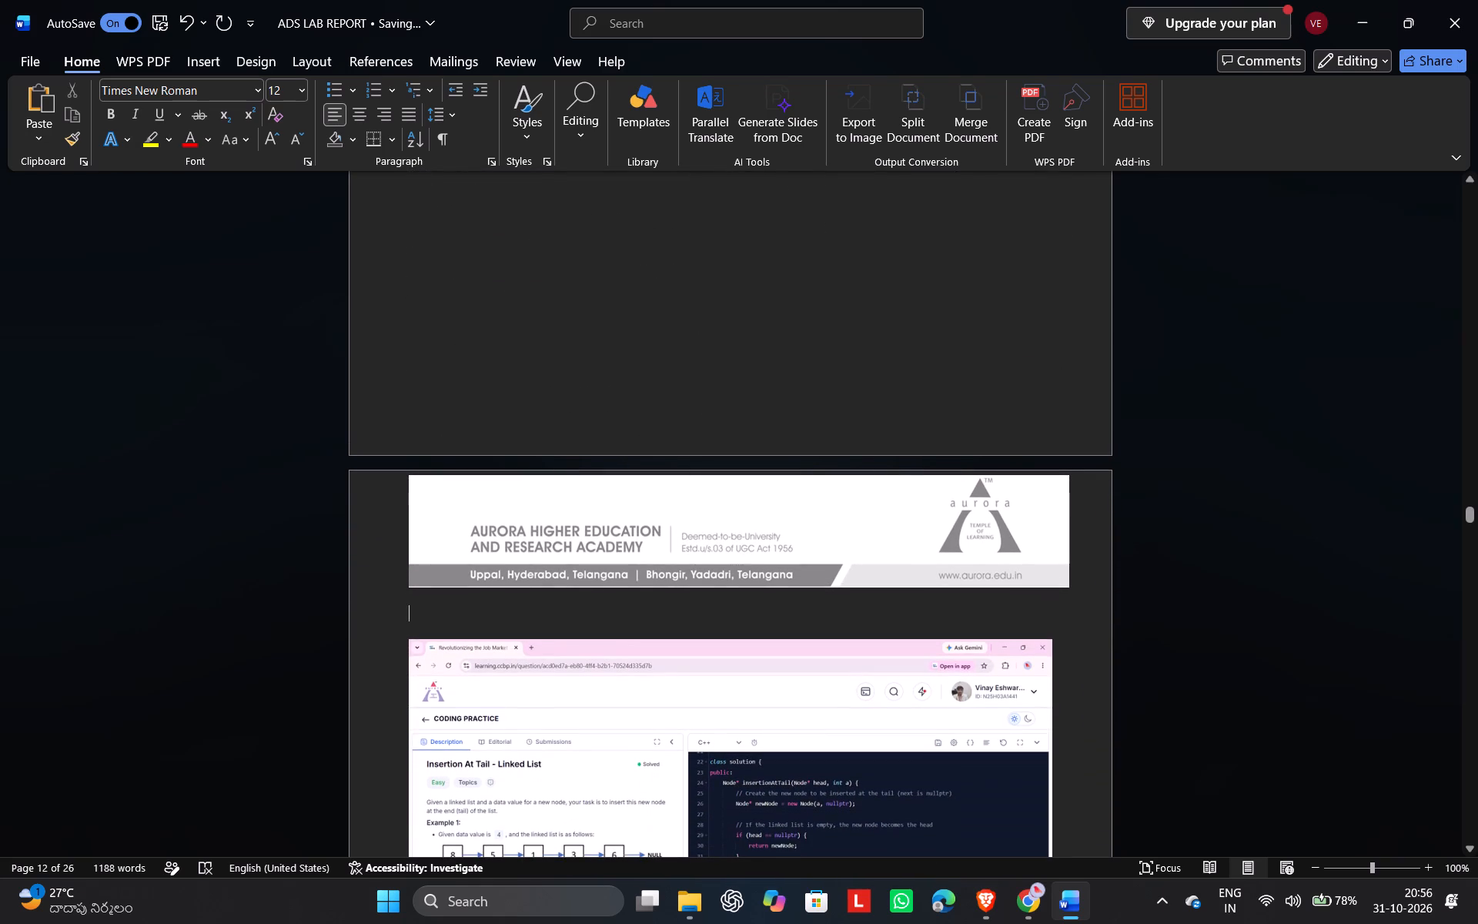
{"action": "scroll", "coordinate": [602, 71], "scroll_direction": "up", "scroll_amount": 5}
{"action": "scroll", "coordinate": [590, 432], "scroll_direction": "up", "scroll_amount": 5}
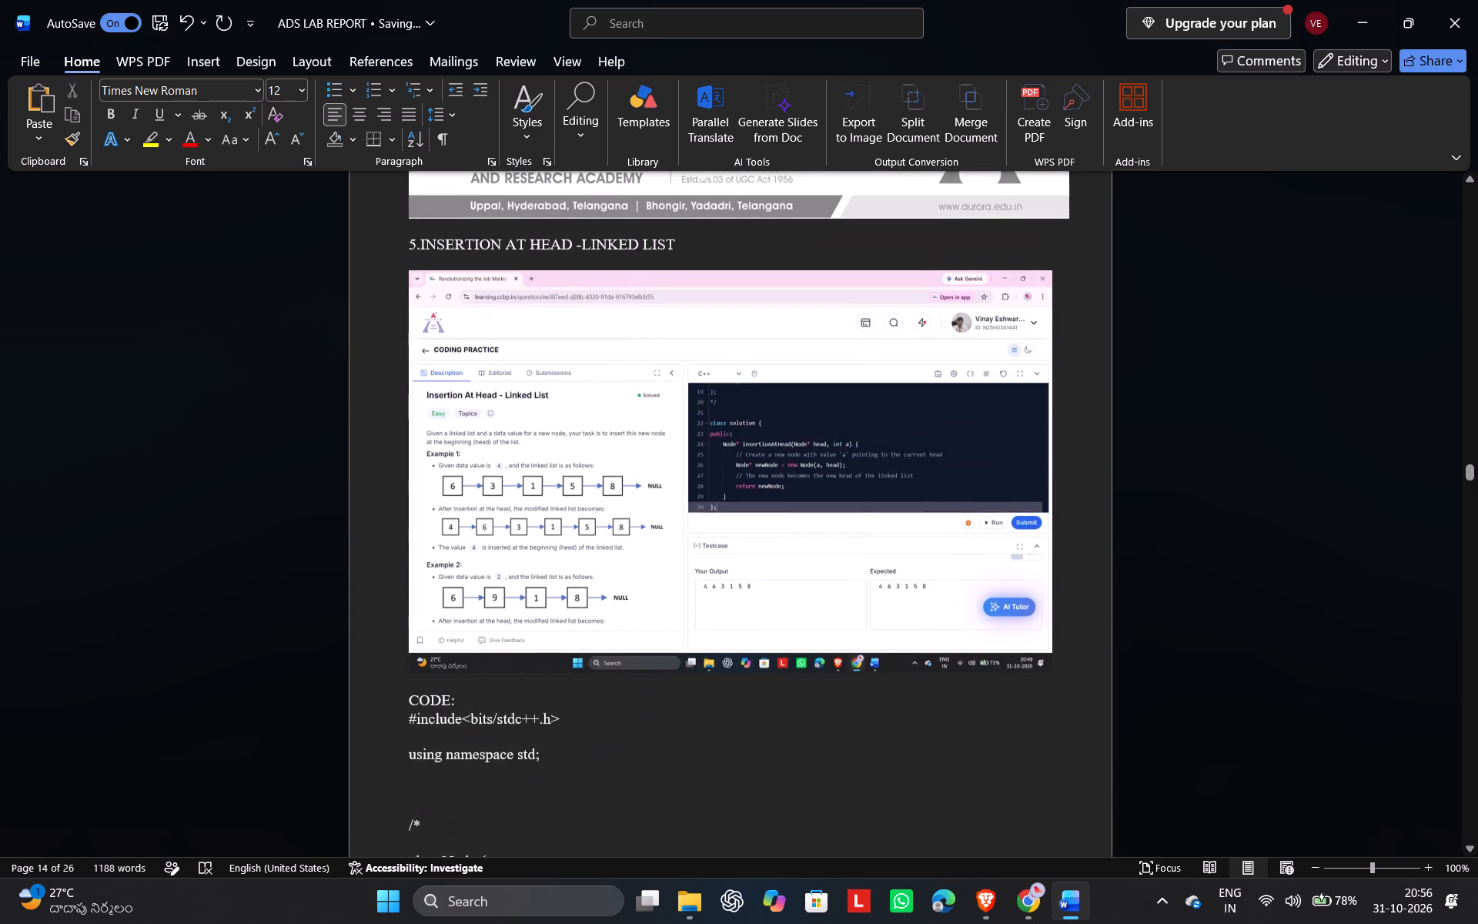
{"action": "scroll", "coordinate": [590, 432], "scroll_direction": "down", "scroll_amount": 4}
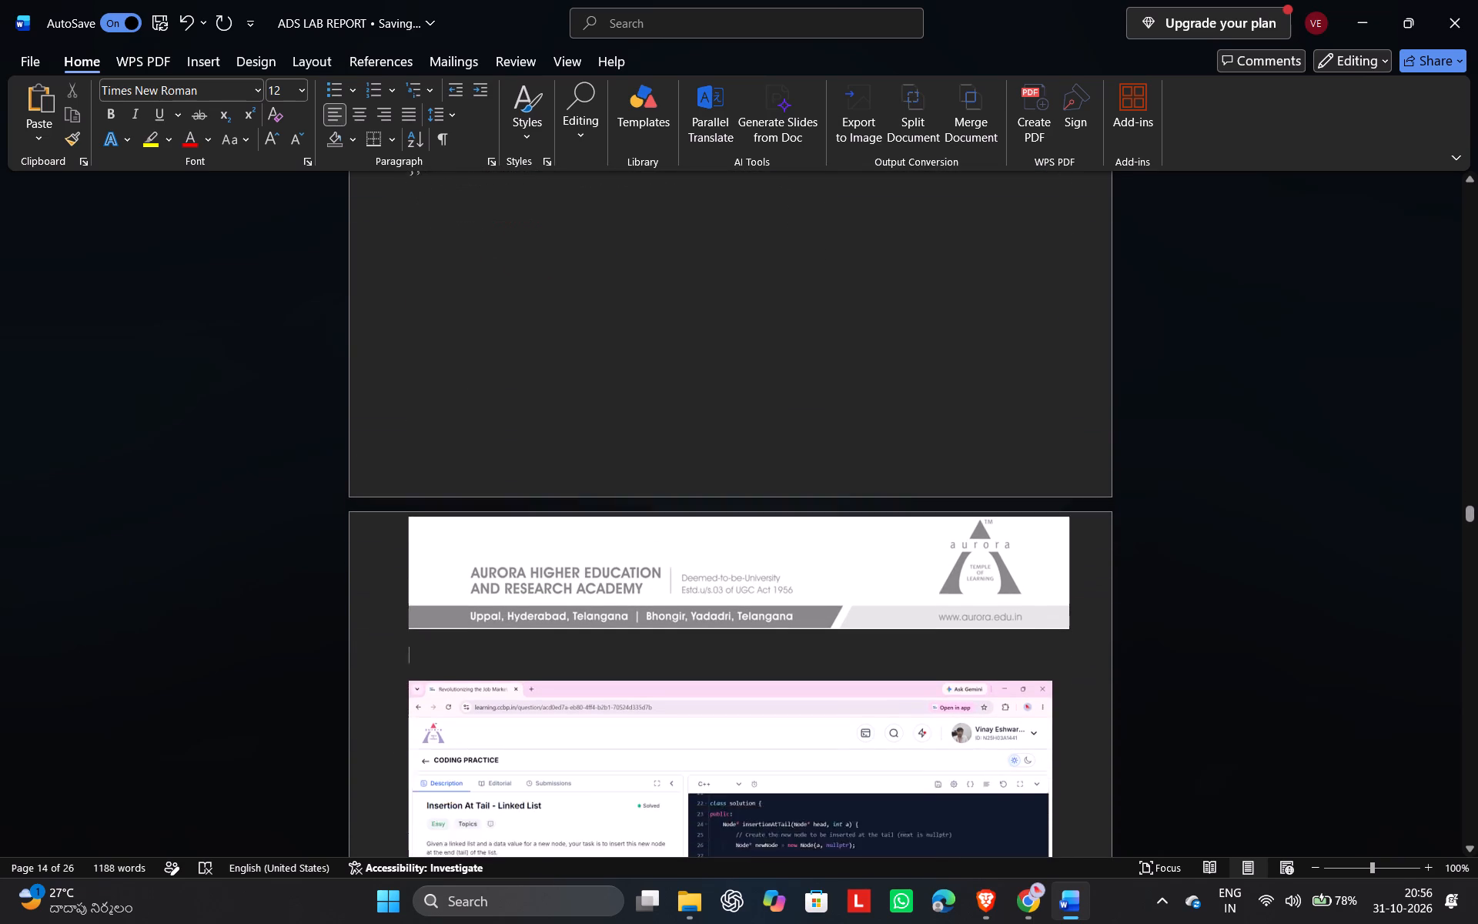
Enter the heading "6.INSERTION AT TAIL -LINKED LIST" on the empty line above the Insertion At Tail screenshot.
{"action": "scroll", "coordinate": [590, 432], "scroll_direction": "down", "scroll_amount": 1}
{"action": "key", "text": "6"}
{"action": "type", "text": ".INSERTION AT TAIL"}
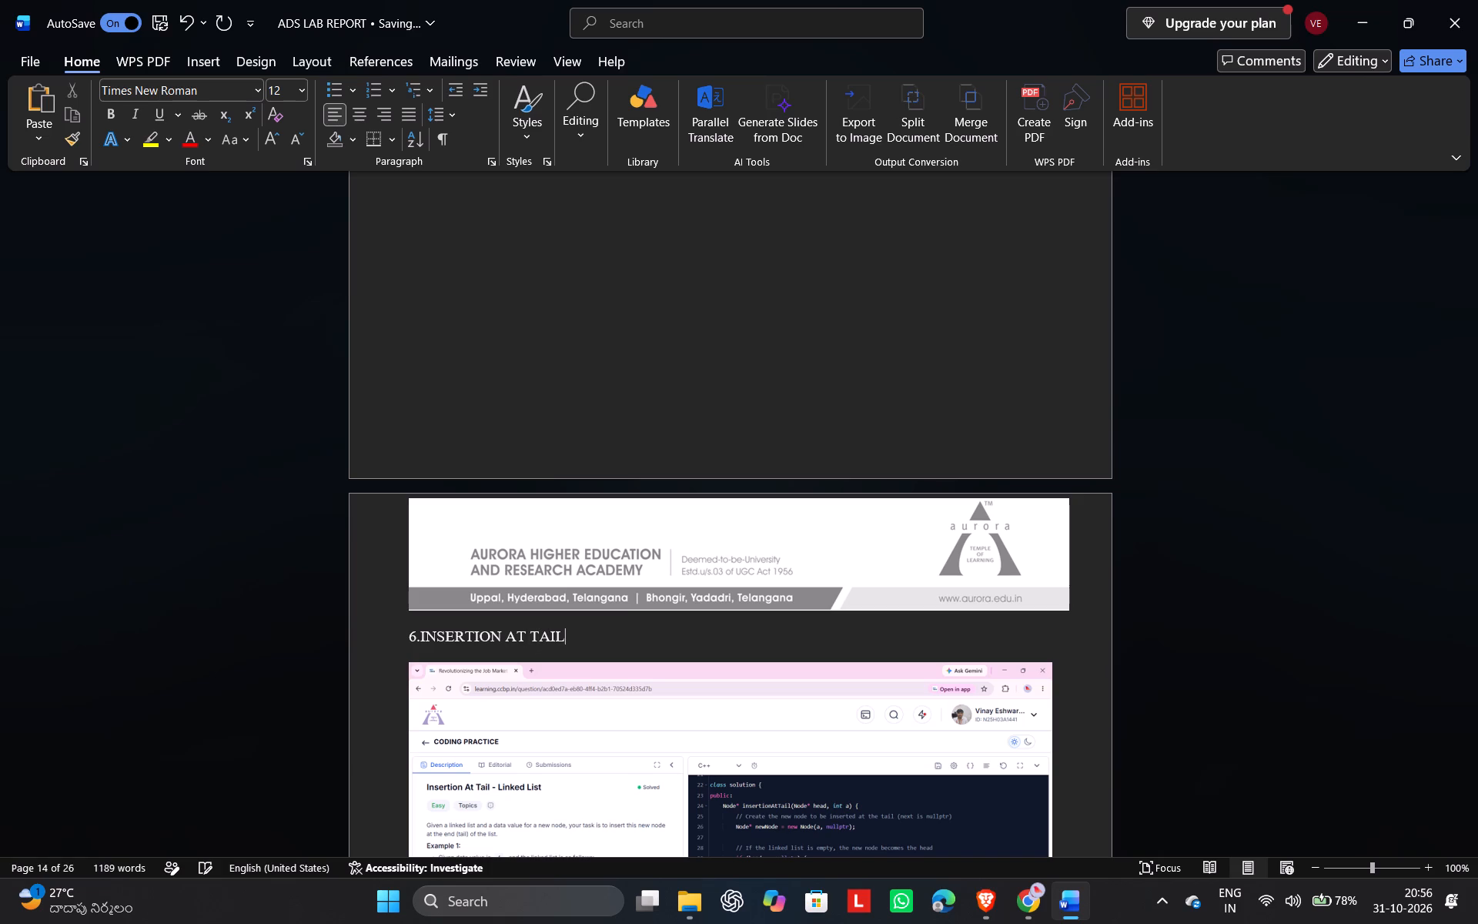
{"action": "key", "text": "space"}
{"action": "key", "text": "space"}
{"action": "key", "text": "minus"}
{"action": "type", "text": "LINKED LIST"}
Insert blank lines after the sixth question's code to push the Insertion At Kth Position screenshot onto a new page.
{"action": "scroll", "coordinate": [757, 461], "scroll_direction": "down", "scroll_amount": 5}
{"action": "scroll", "coordinate": [757, 461], "scroll_direction": "up", "scroll_amount": 8}
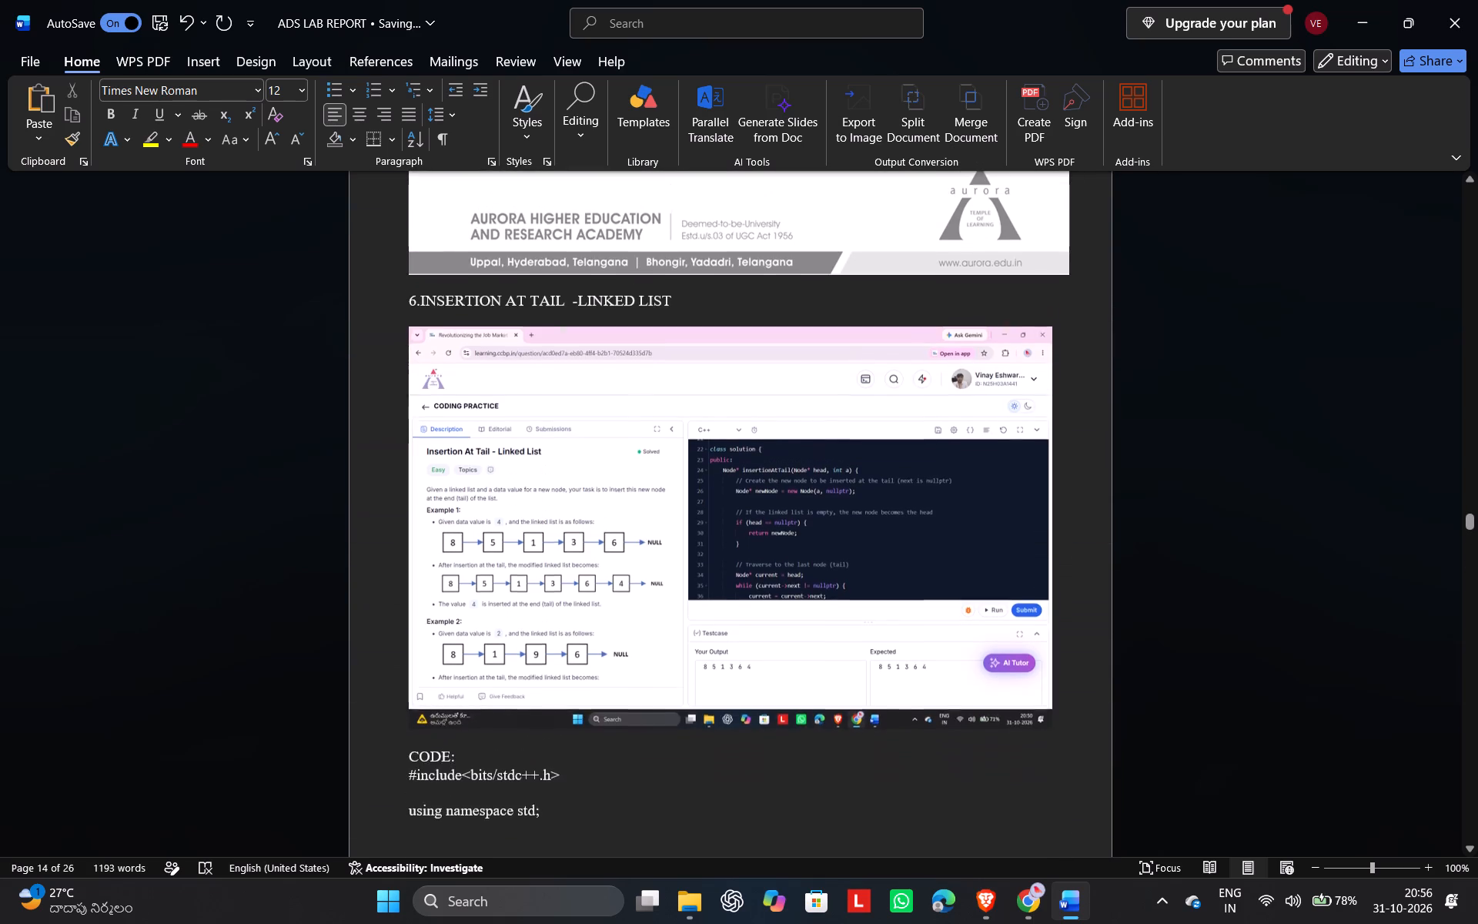
{"action": "scroll", "coordinate": [757, 461], "scroll_direction": "down", "scroll_amount": 5}
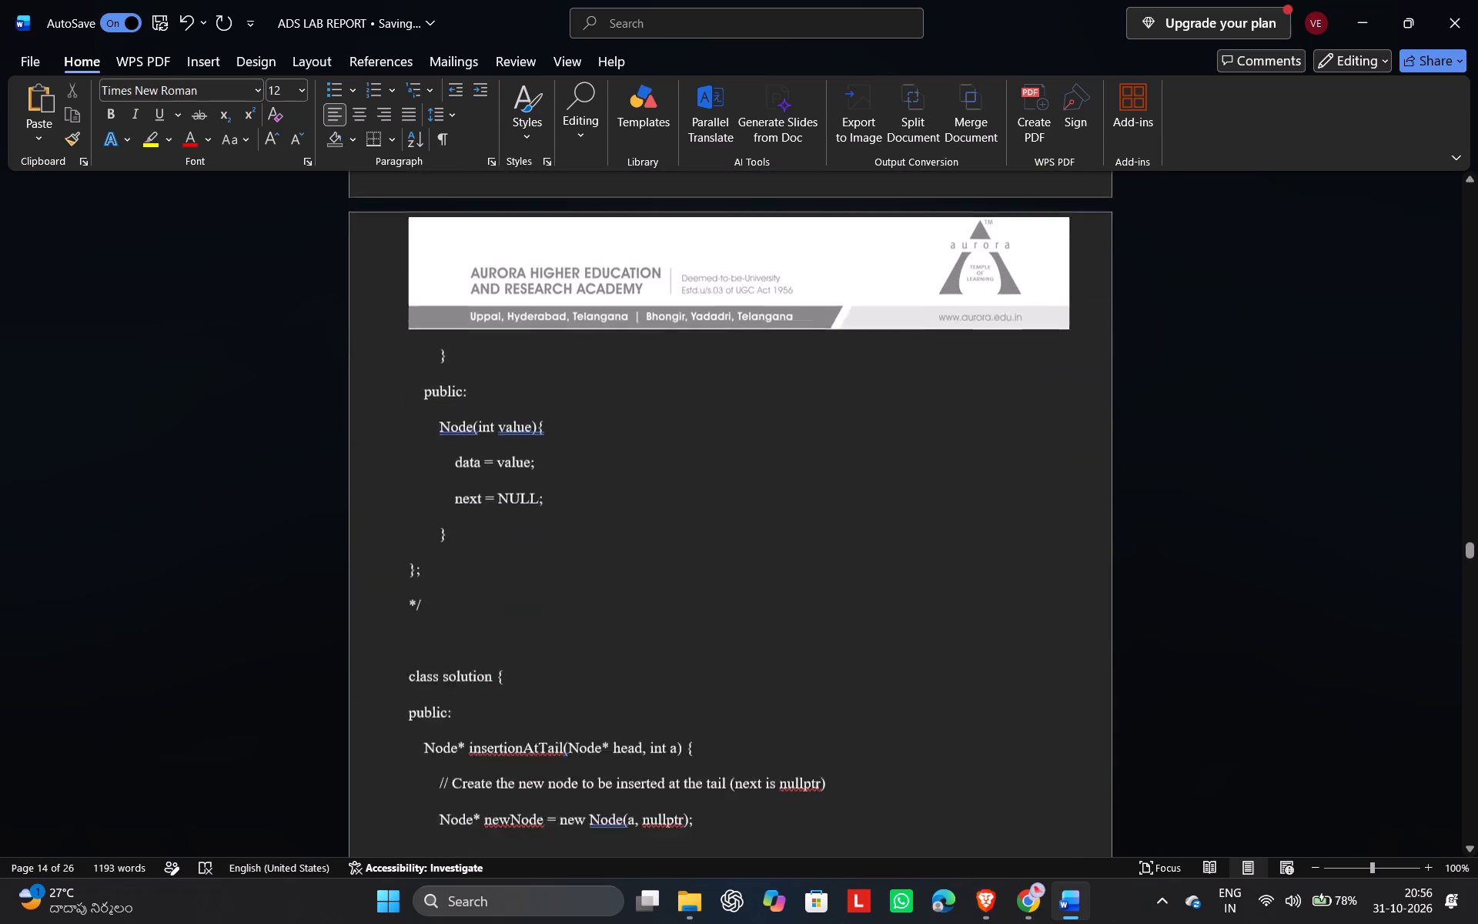
{"action": "scroll", "coordinate": [757, 461], "scroll_direction": "down", "scroll_amount": 5}
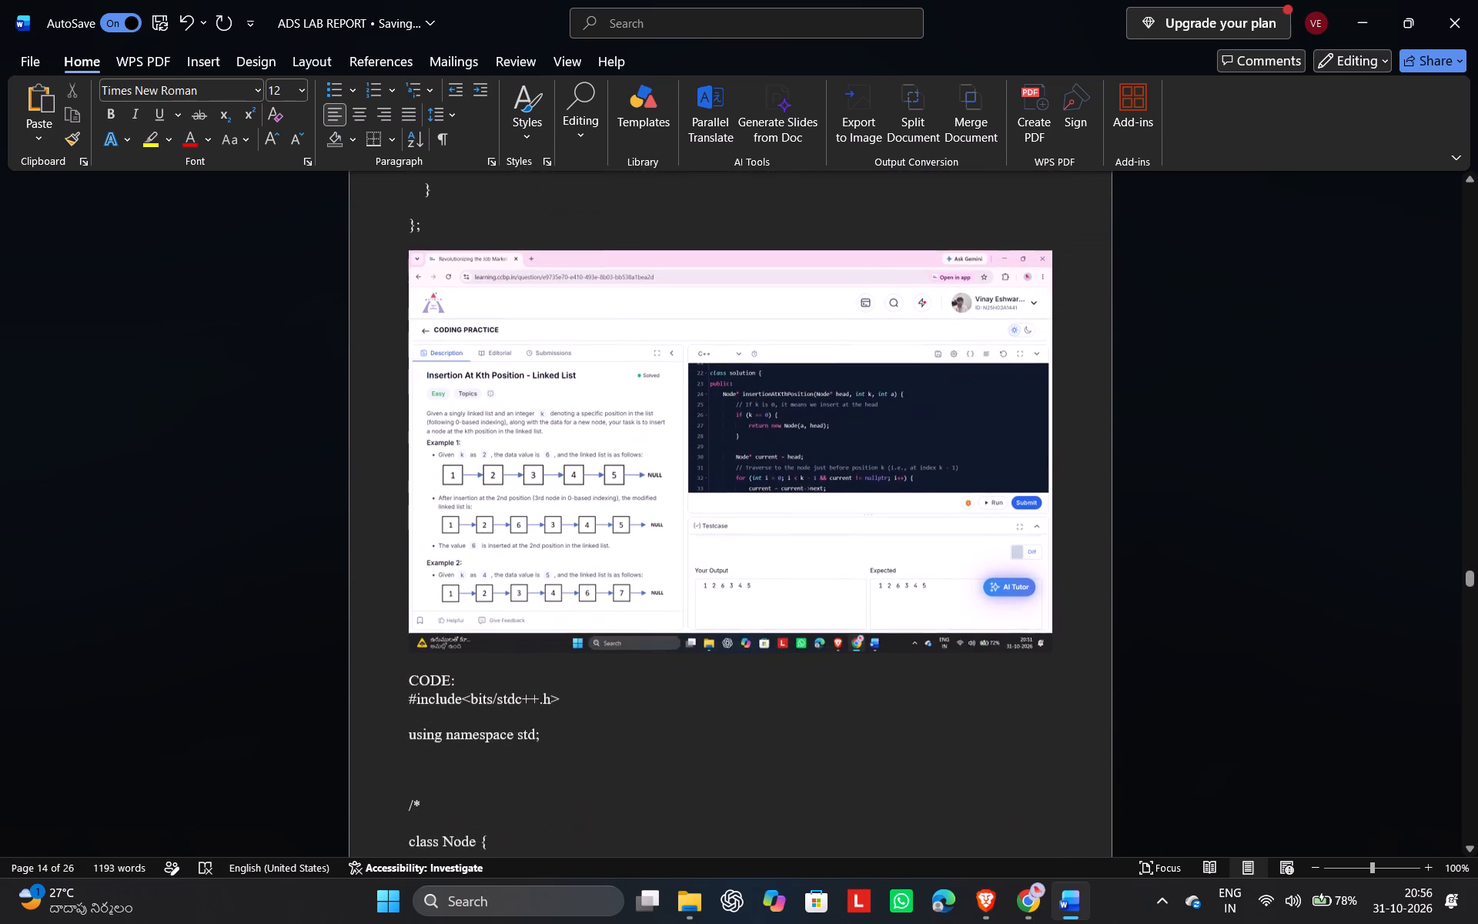
{"action": "left_click", "coordinate": [484, 319]}
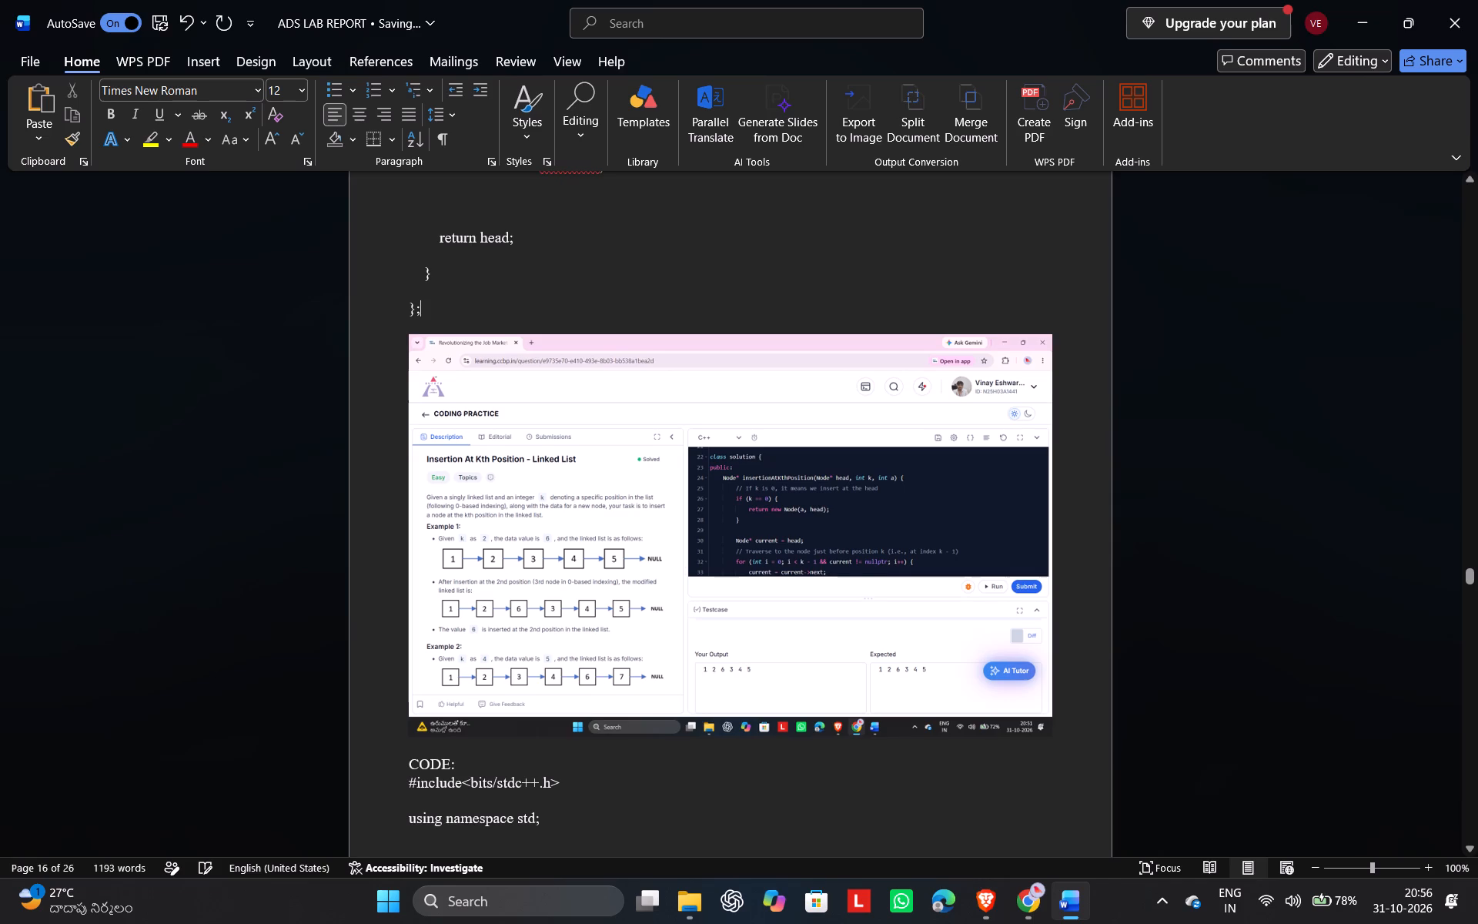
{"action": "key", "text": "Return"}
{"action": "key", "text": "Return"}
{"action": "key", "text": "Return"}
{"action": "key", "text": "Return"}
{"action": "key", "text": "Return"}
{"action": "key", "text": "Return"}
{"action": "scroll", "coordinate": [484, 319], "scroll_direction": "down", "scroll_amount": 2}
{"action": "key", "text": "Return"}
{"action": "key", "text": "Return"}
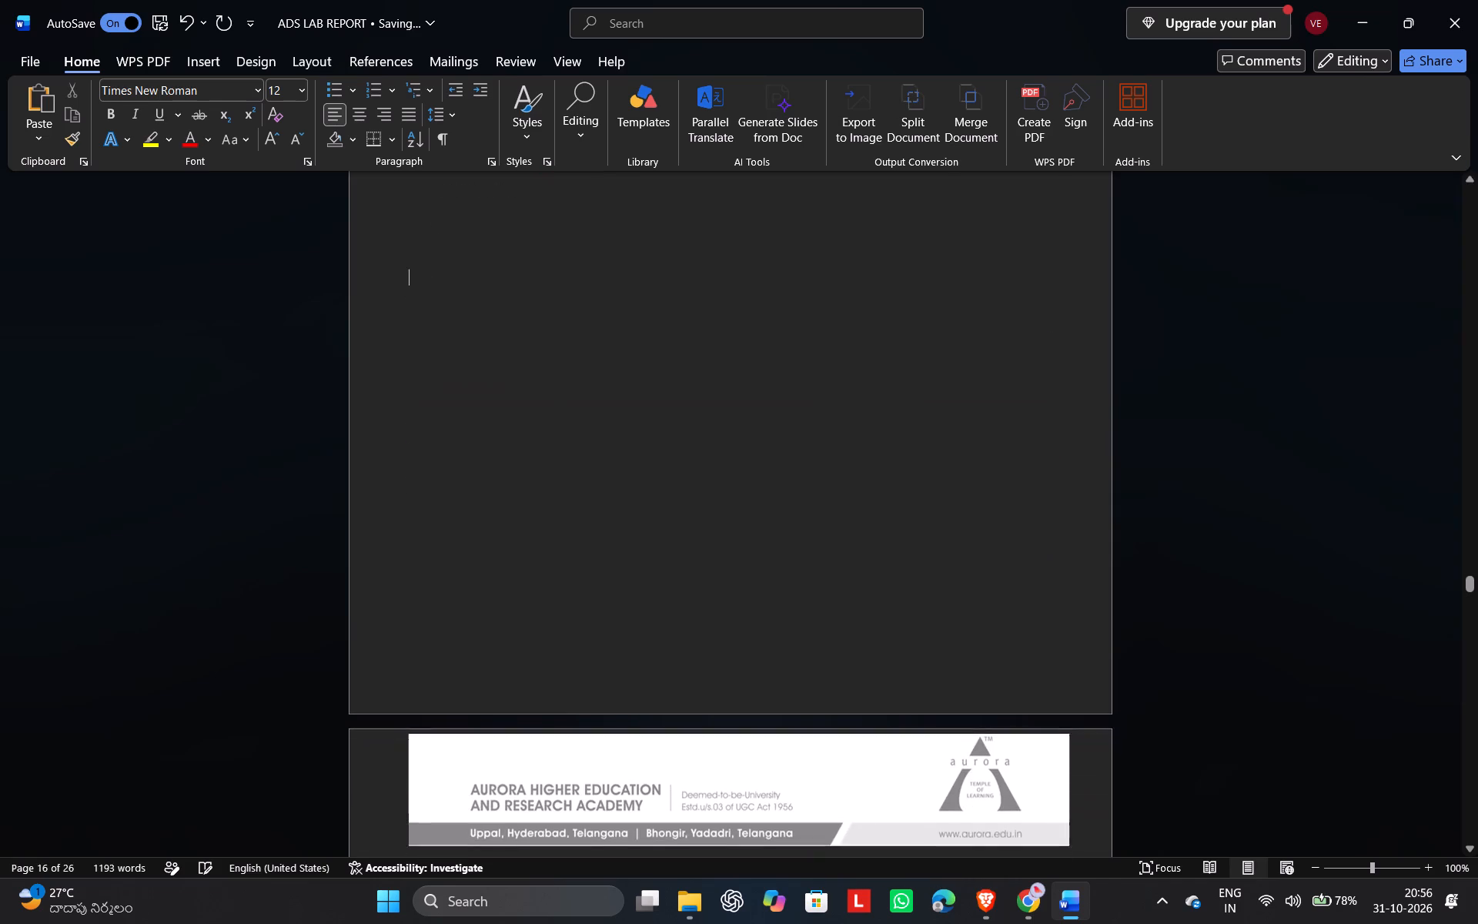
{"action": "scroll", "coordinate": [484, 319], "scroll_direction": "down", "scroll_amount": 2}
{"action": "key", "text": "Return"}
{"action": "key", "text": "Return"}
{"action": "key", "text": "Return"}
{"action": "key", "text": "Return"}
{"action": "key", "text": "Return"}
{"action": "key", "text": "Return"}
{"action": "key", "text": "Return"}
{"action": "key", "text": "Return"}
{"action": "key", "text": "Return"}
{"action": "key", "text": "Return"}
{"action": "key", "text": "Return"}
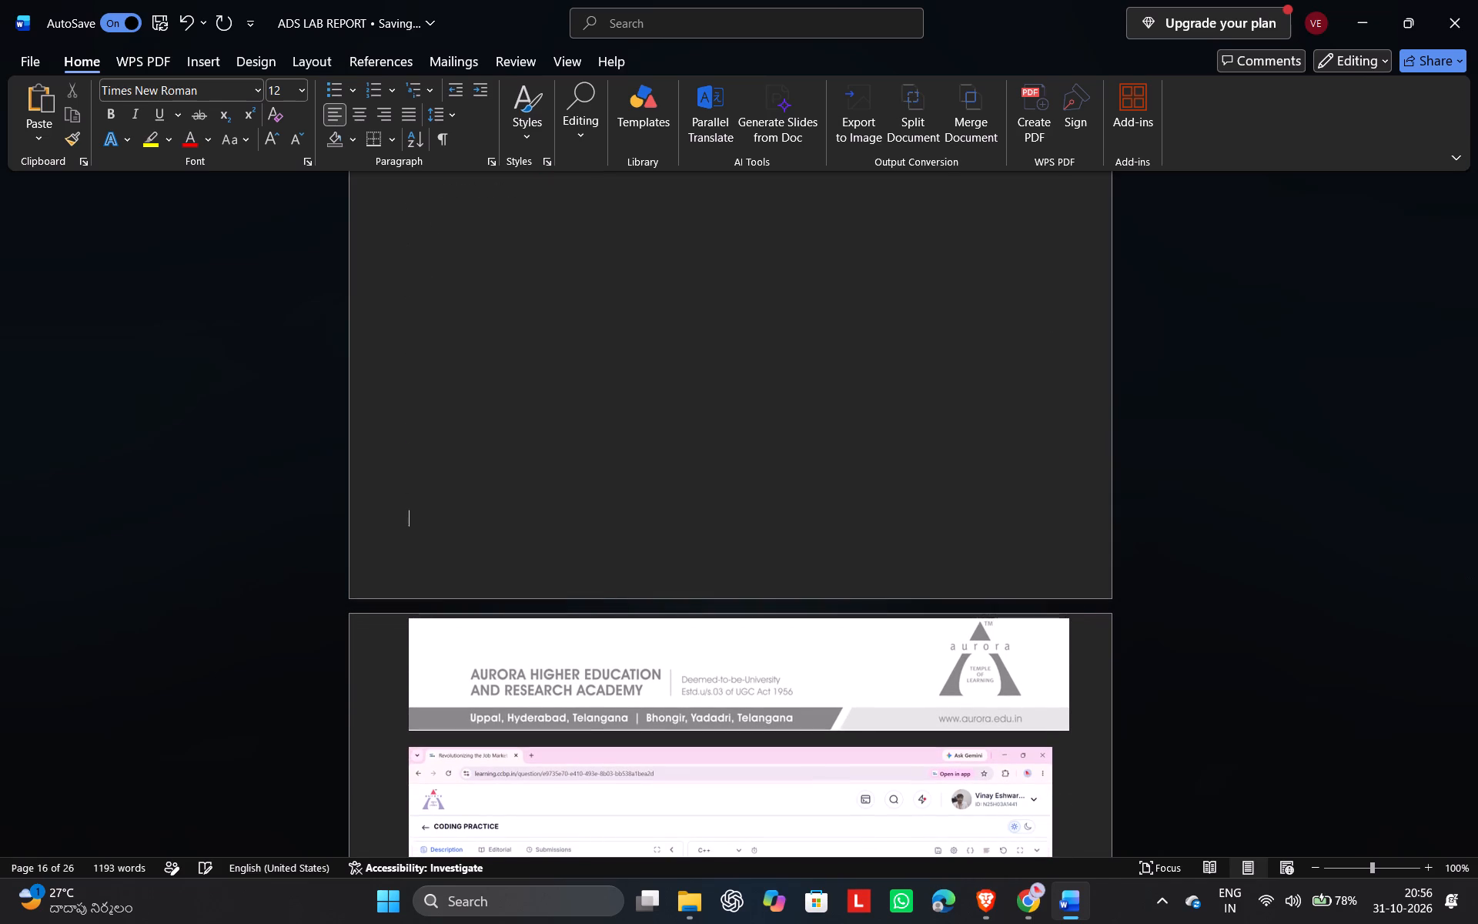
Enter the heading "7.INSERTION AT KTH POSITION -LINKED LIST" above the Insertion At Kth Position screenshot.
{"action": "key", "text": "7"}
{"action": "key", "text": "period"}
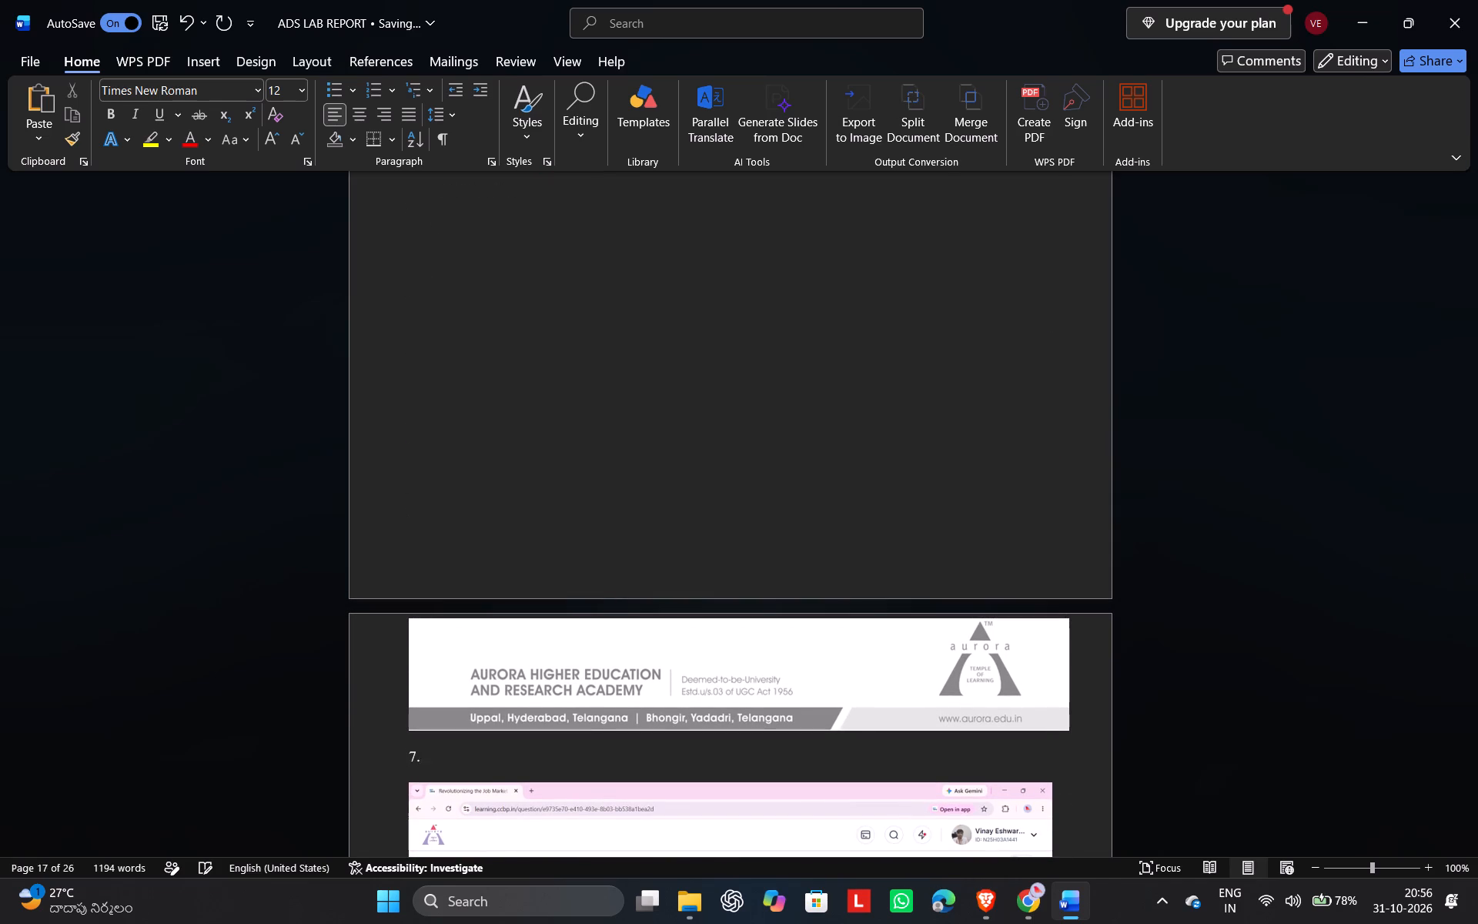
{"action": "scroll", "coordinate": [581, 366], "scroll_direction": "down", "scroll_amount": 1}
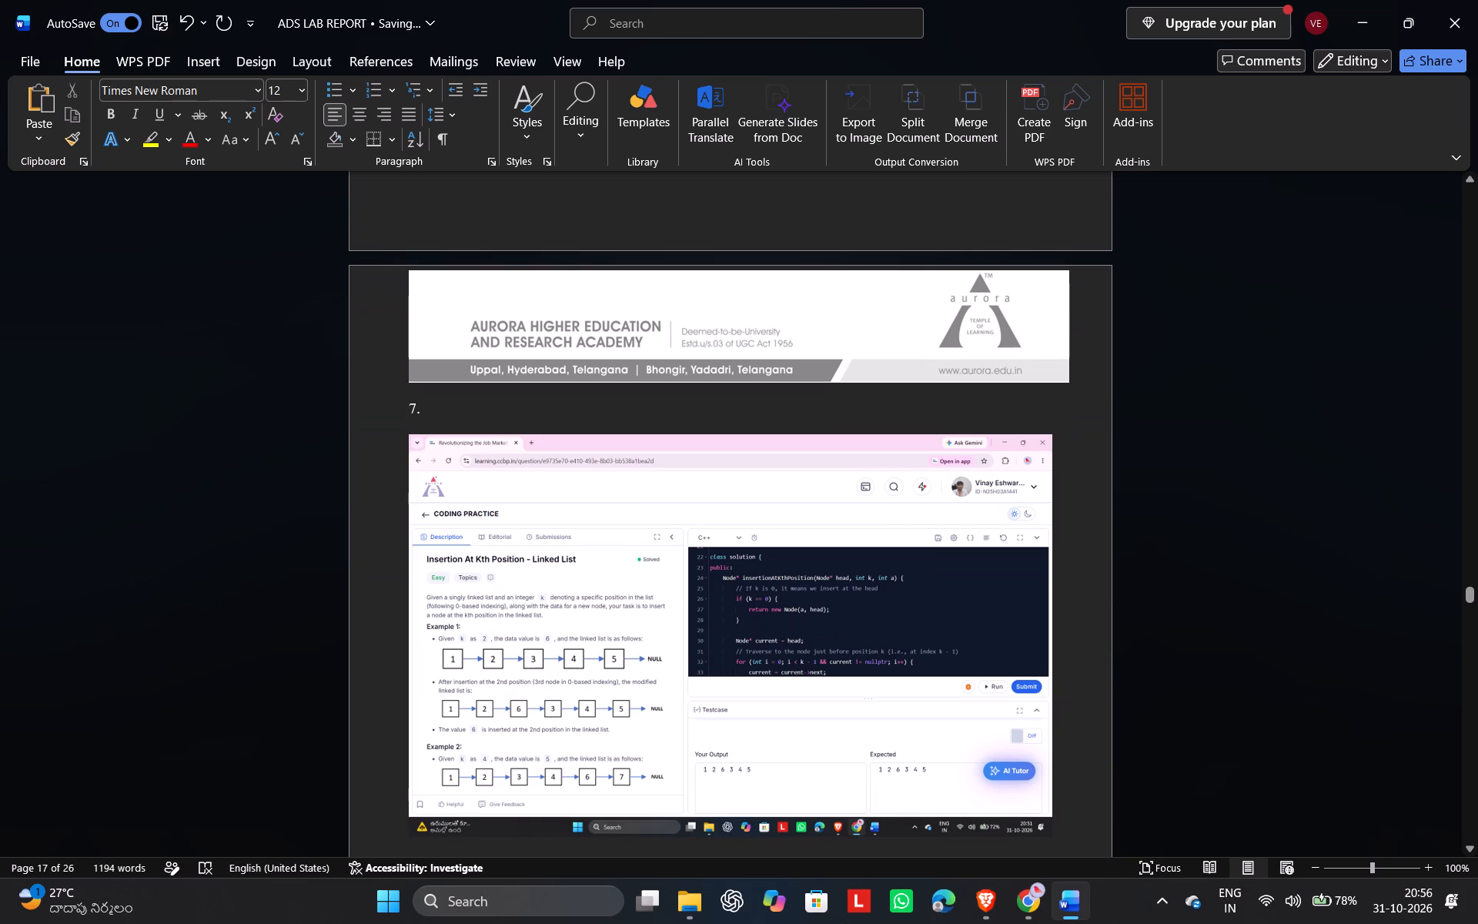
{"action": "type", "text": "INSERTION AT KTH"}
{"action": "key", "text": "space"}
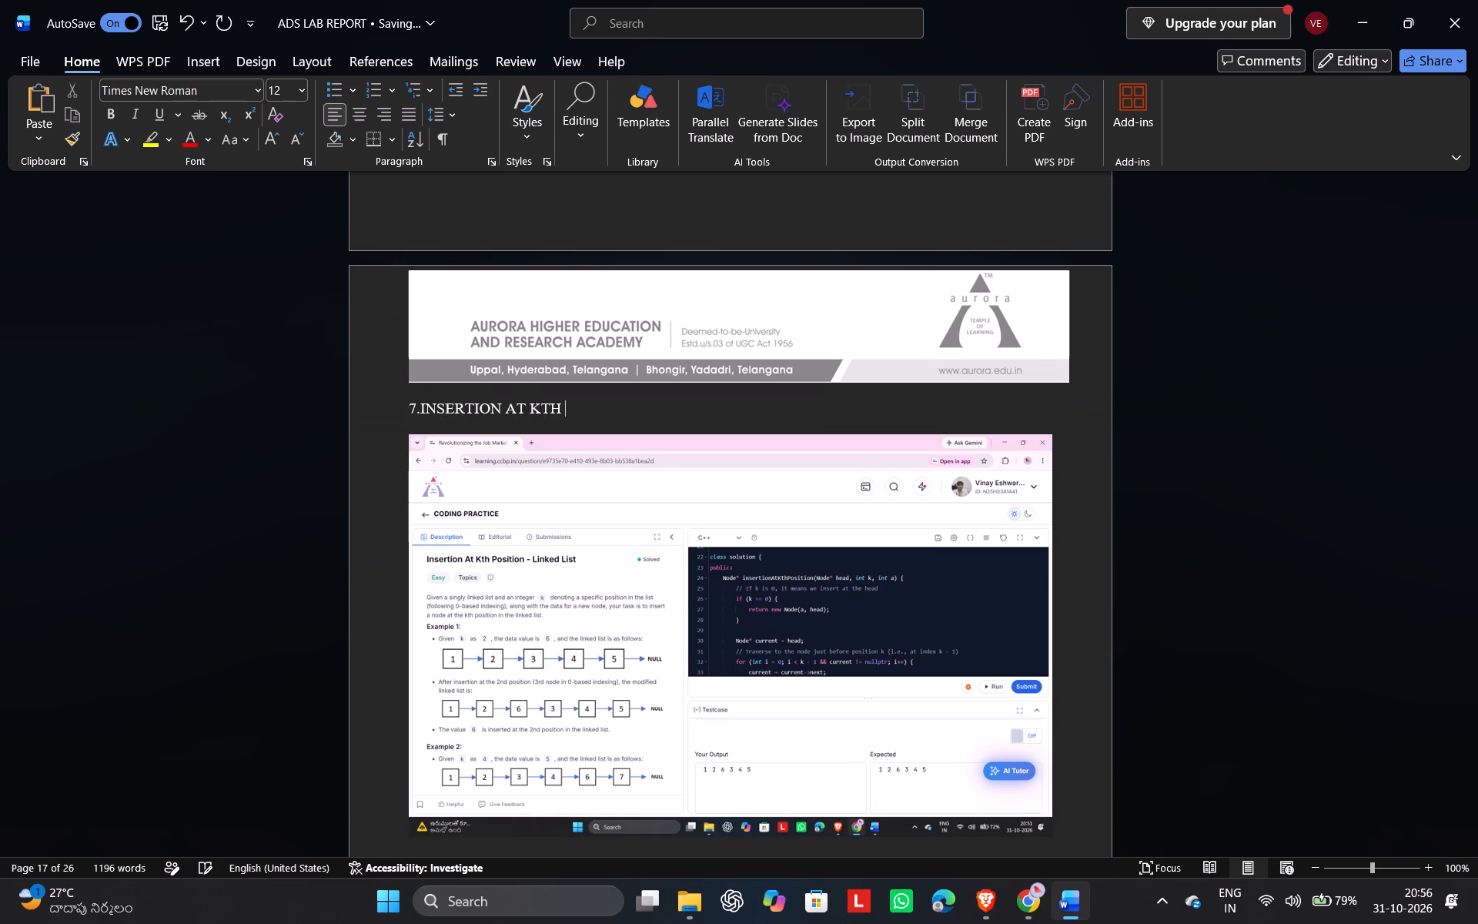
{"action": "key", "text": "bracketleft"}
{"action": "key", "text": "BackSpace"}
{"action": "type", "text": "POSITION"}
{"action": "key", "text": "space"}
{"action": "type", "text": "-LINKED LIST"}
Insert blank lines after the seventh question's code until an empty line sits above the Insertion Before a Node screenshot on a new page.
{"action": "scroll", "coordinate": [664, 491], "scroll_direction": "down", "scroll_amount": 3}
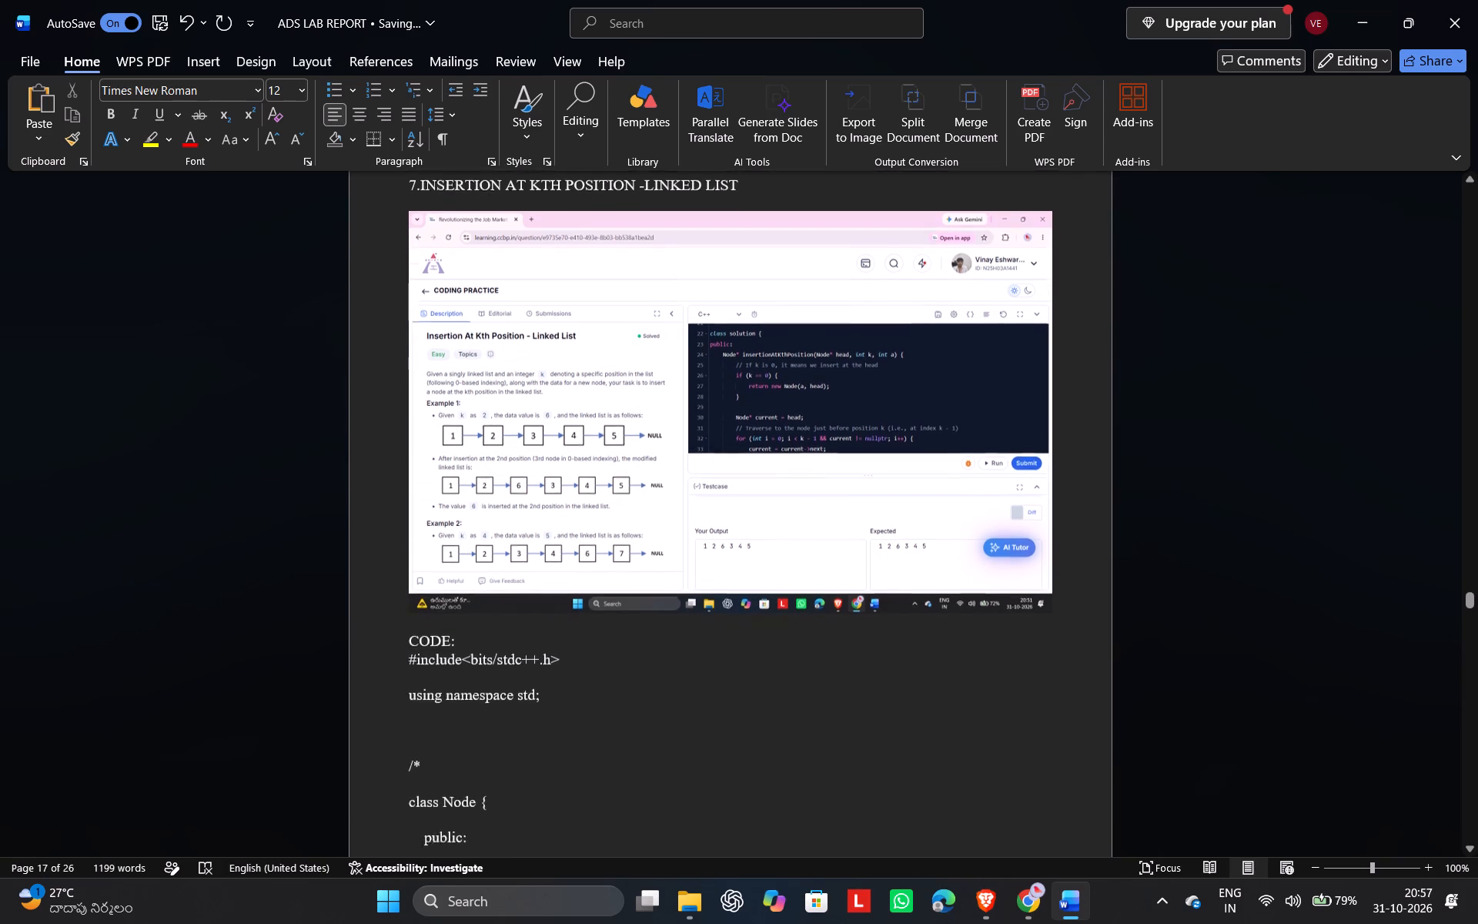
{"action": "scroll", "coordinate": [664, 491], "scroll_direction": "down", "scroll_amount": 6}
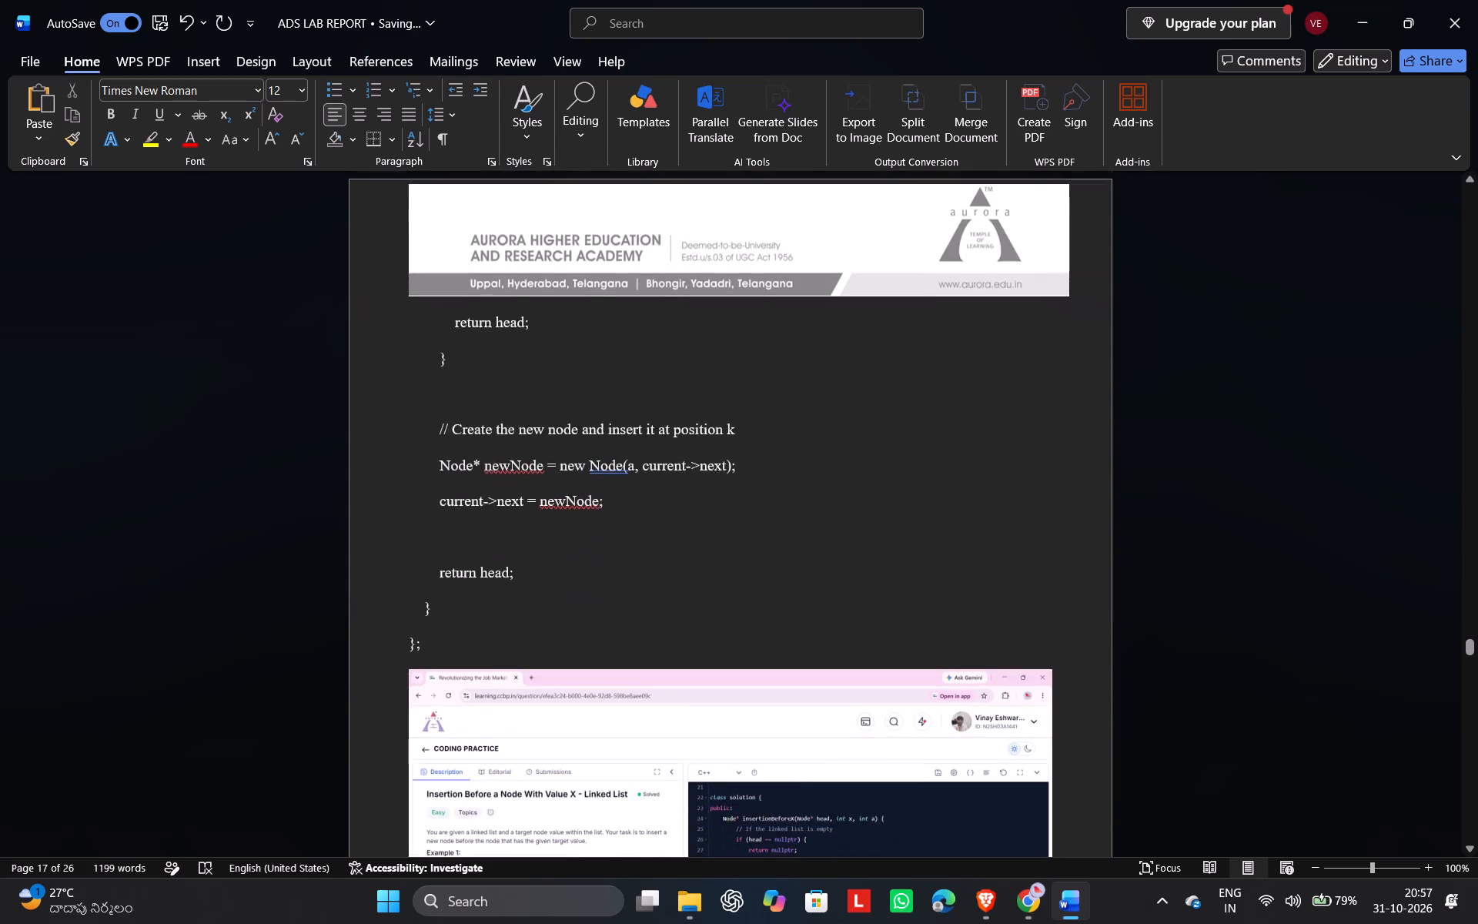
{"action": "scroll", "coordinate": [664, 491], "scroll_direction": "down", "scroll_amount": 1}
{"action": "left_click", "coordinate": [495, 286]}
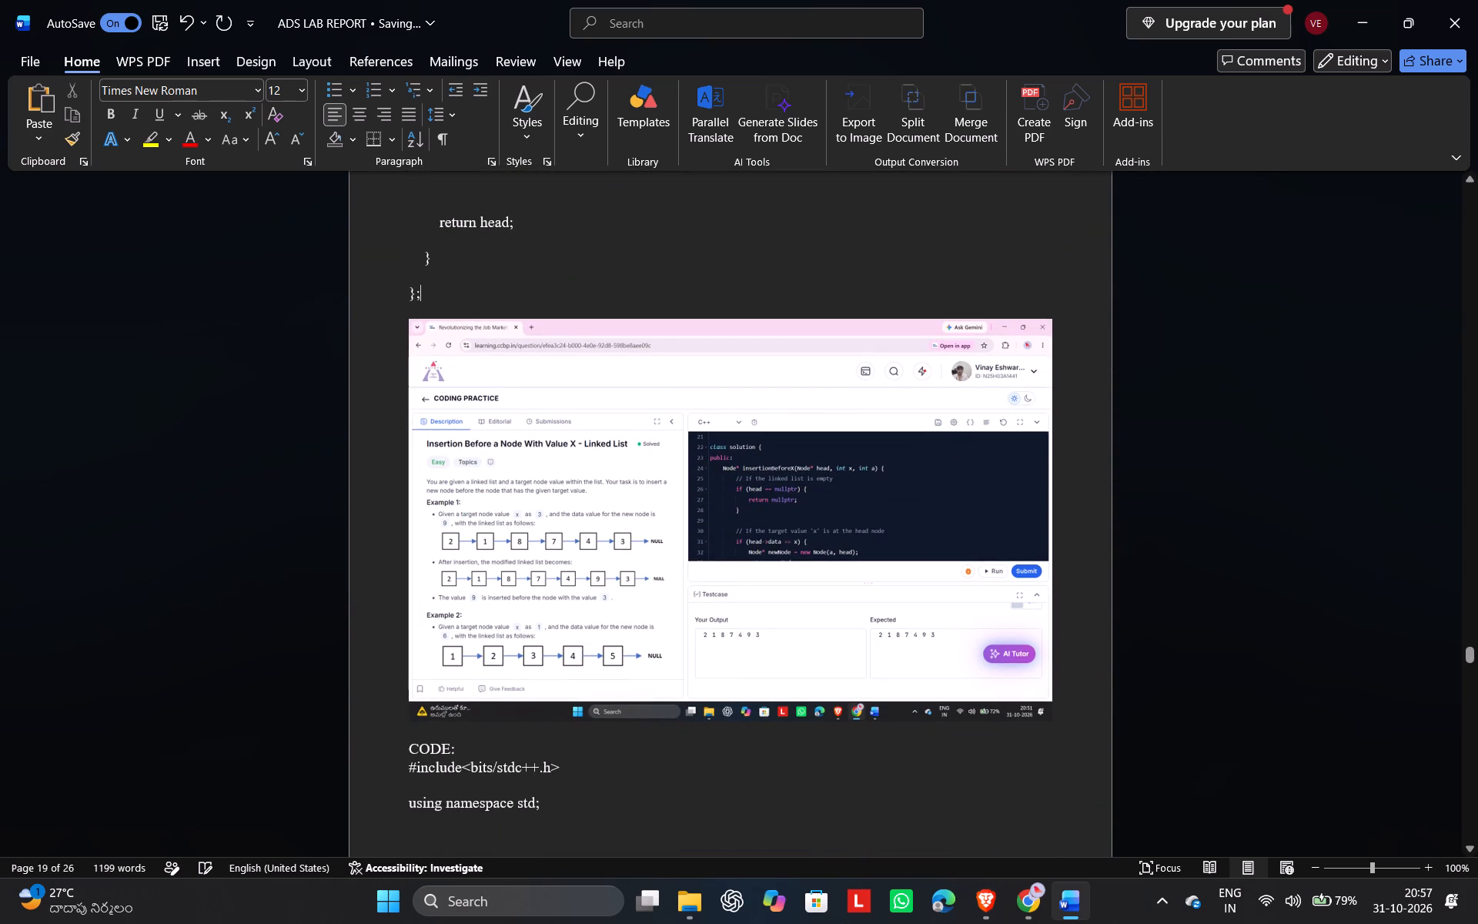
{"action": "scroll", "coordinate": [495, 286], "scroll_direction": "down", "scroll_amount": 3}
{"action": "key", "text": "Return"}
{"action": "key", "text": "Return"}
{"action": "key", "text": "Return"}
{"action": "key", "text": "Return"}
{"action": "key", "text": "Return"}
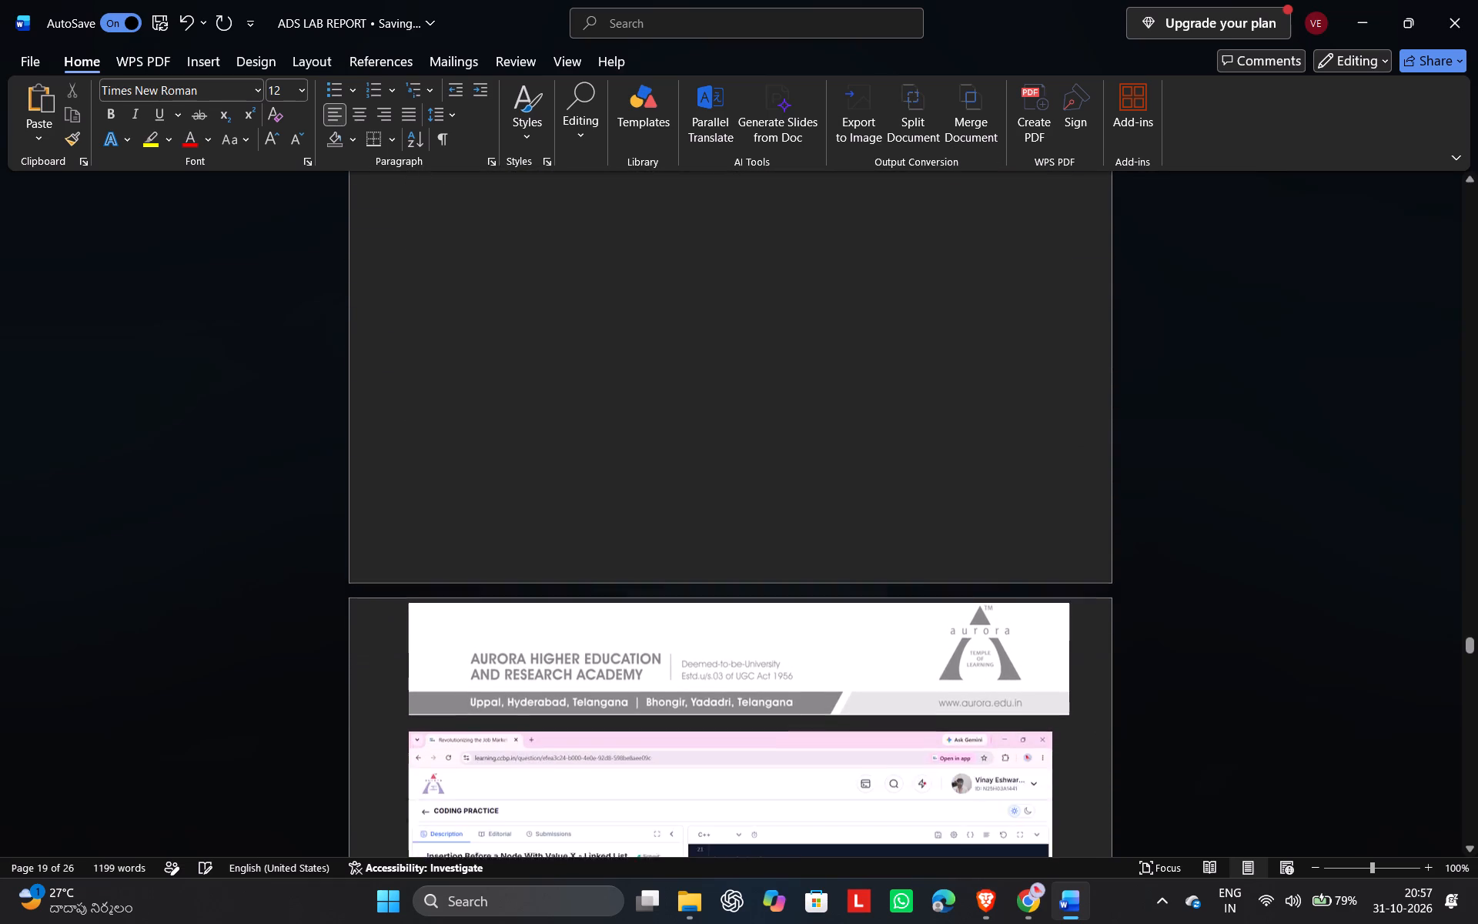
{"action": "scroll", "coordinate": [495, 286], "scroll_direction": "down", "scroll_amount": 1}
{"action": "key", "text": "Return"}
{"action": "key", "text": "Return"}
{"action": "key", "text": "Return"}
{"action": "key", "text": "Return"}
{"action": "key", "text": "Return"}
{"action": "key", "text": "Return"}
{"action": "key", "text": "Return"}
{"action": "key", "text": "Return"}
{"action": "key", "text": "Return"}
{"action": "key", "text": "Return"}
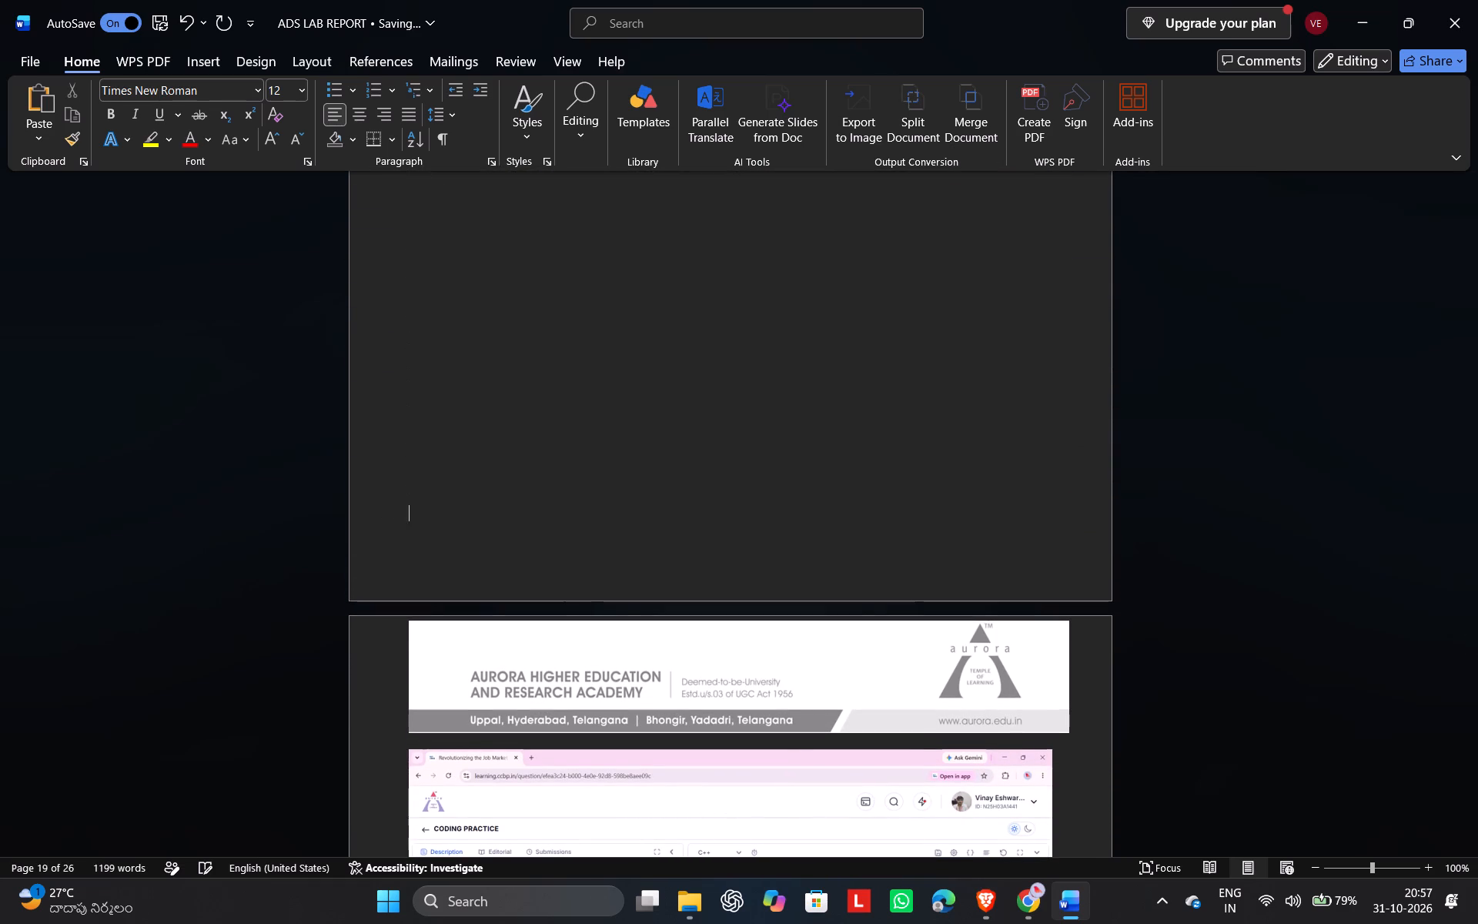
{"action": "key", "text": "Return"}
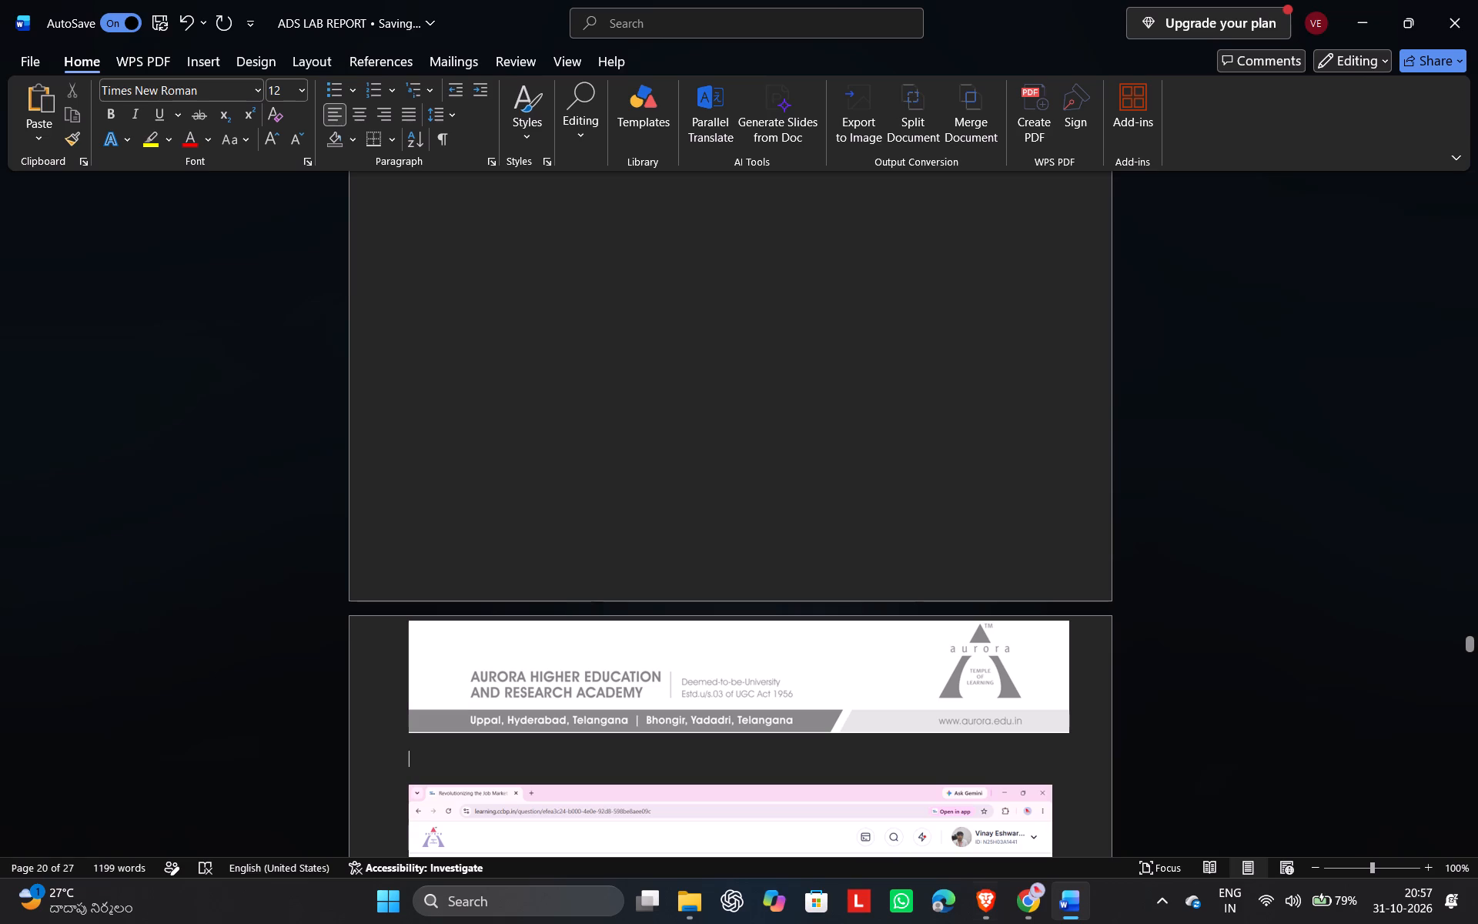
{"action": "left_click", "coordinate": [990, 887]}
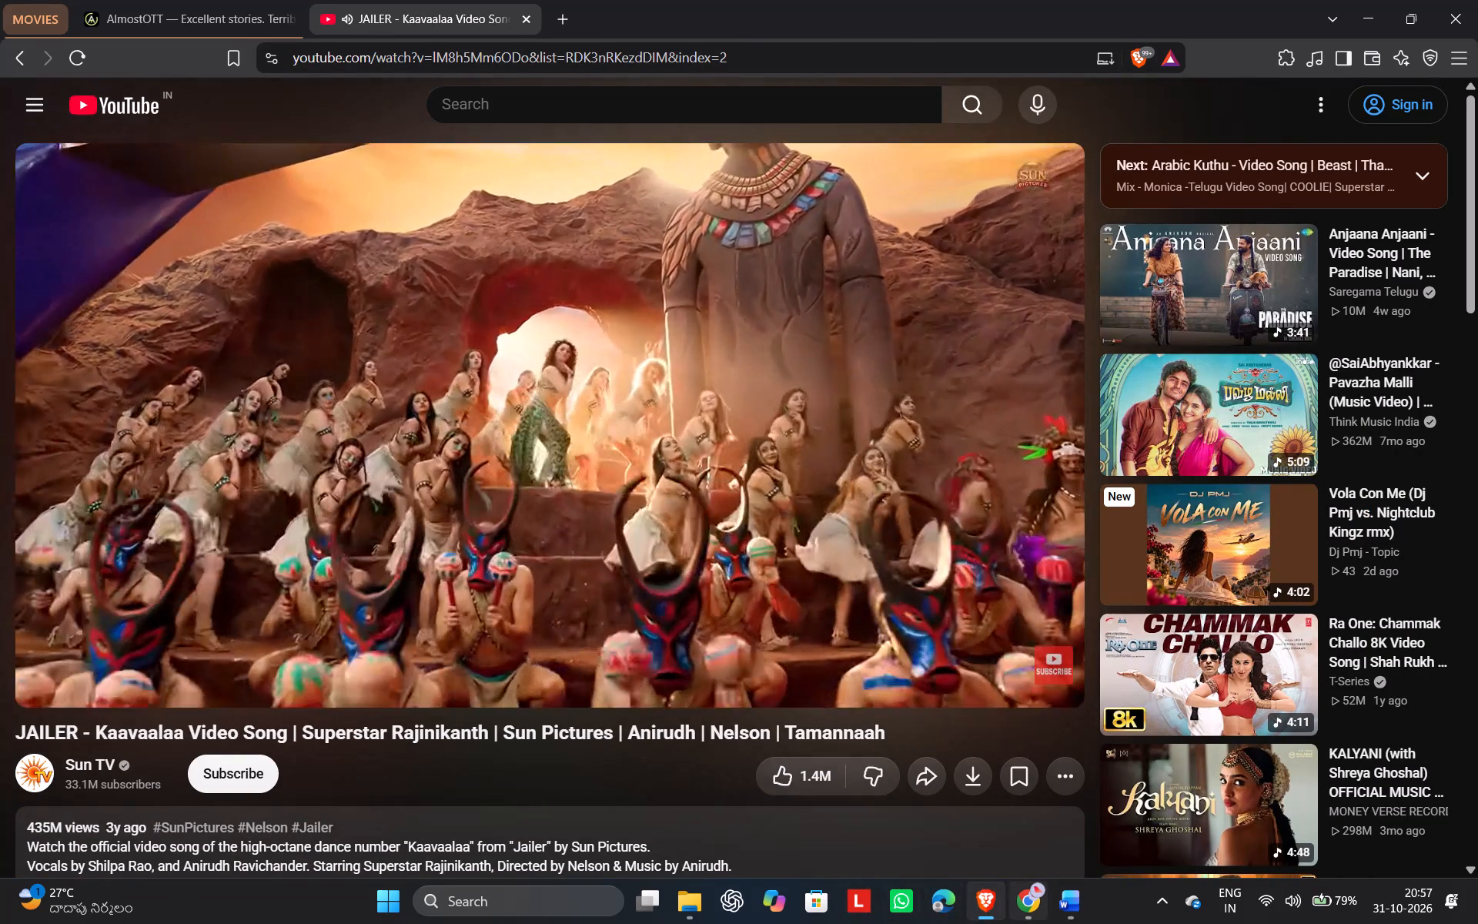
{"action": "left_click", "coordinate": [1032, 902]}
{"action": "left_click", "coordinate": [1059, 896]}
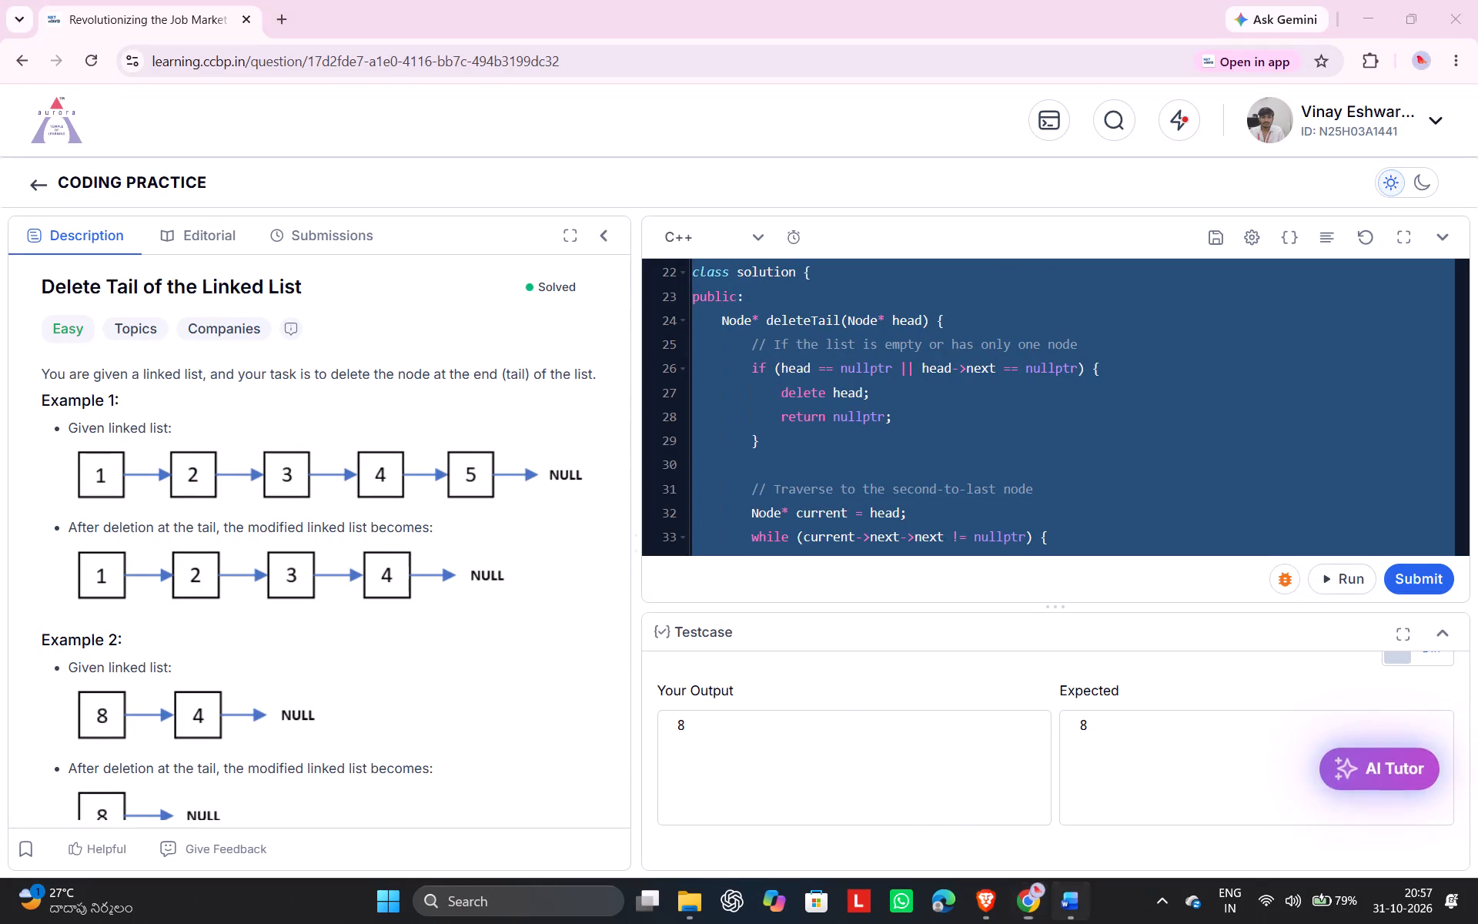
Enter the heading "8.INSERTION BEFORE A NODE WITH VALUE X -LINKED LIST" on the empty line above the matching screenshot.
{"action": "scroll", "coordinate": [844, 644], "scroll_direction": "down", "scroll_amount": 1}
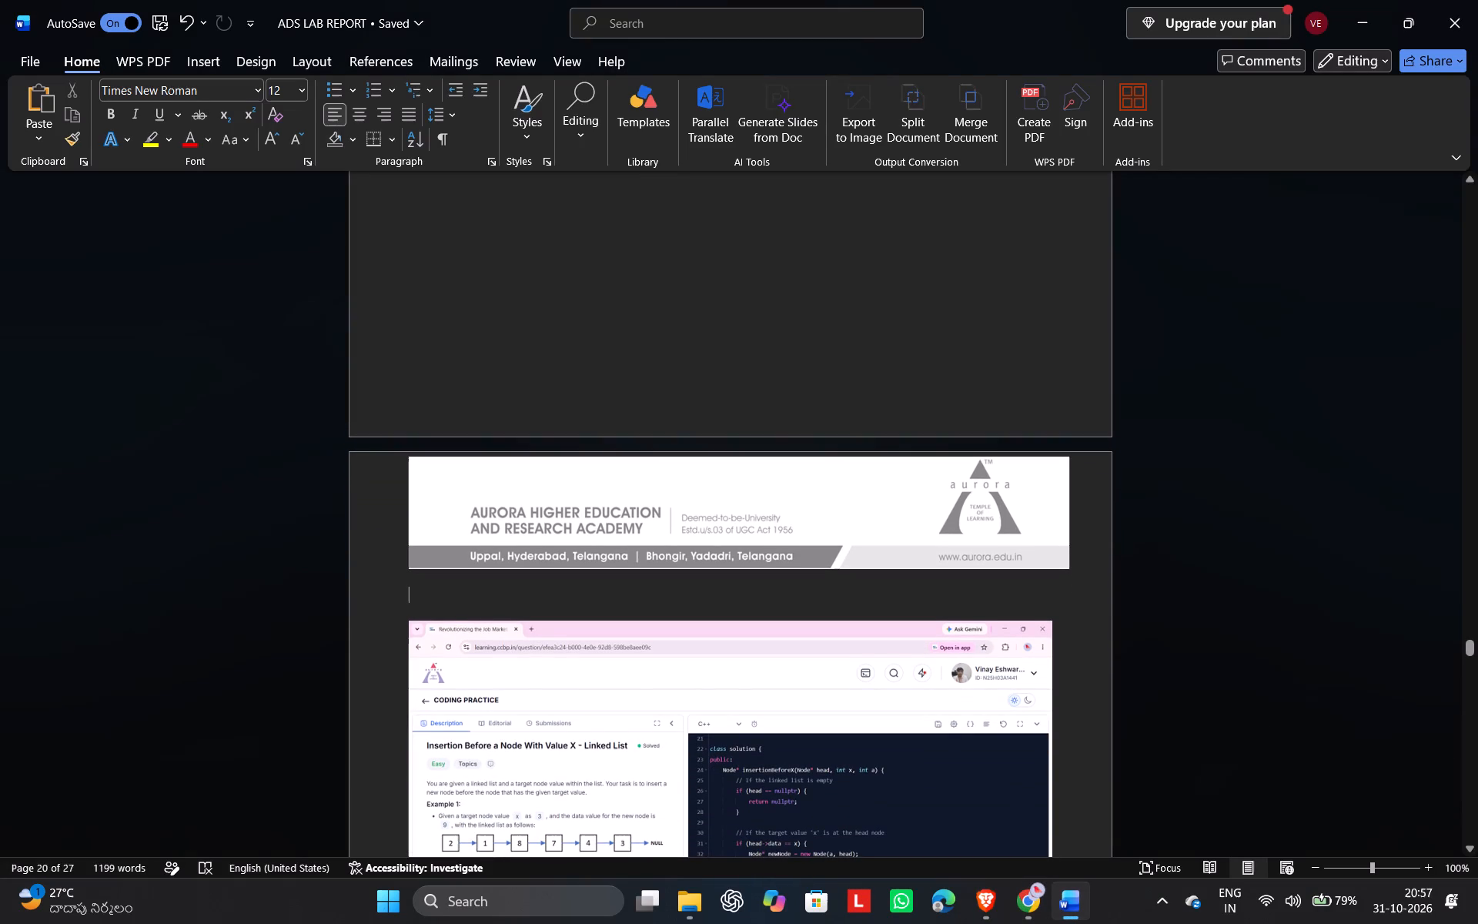
{"action": "type", "text": "8."}
{"action": "type", "text": "INSERTION"}
{"action": "key", "text": "space"}
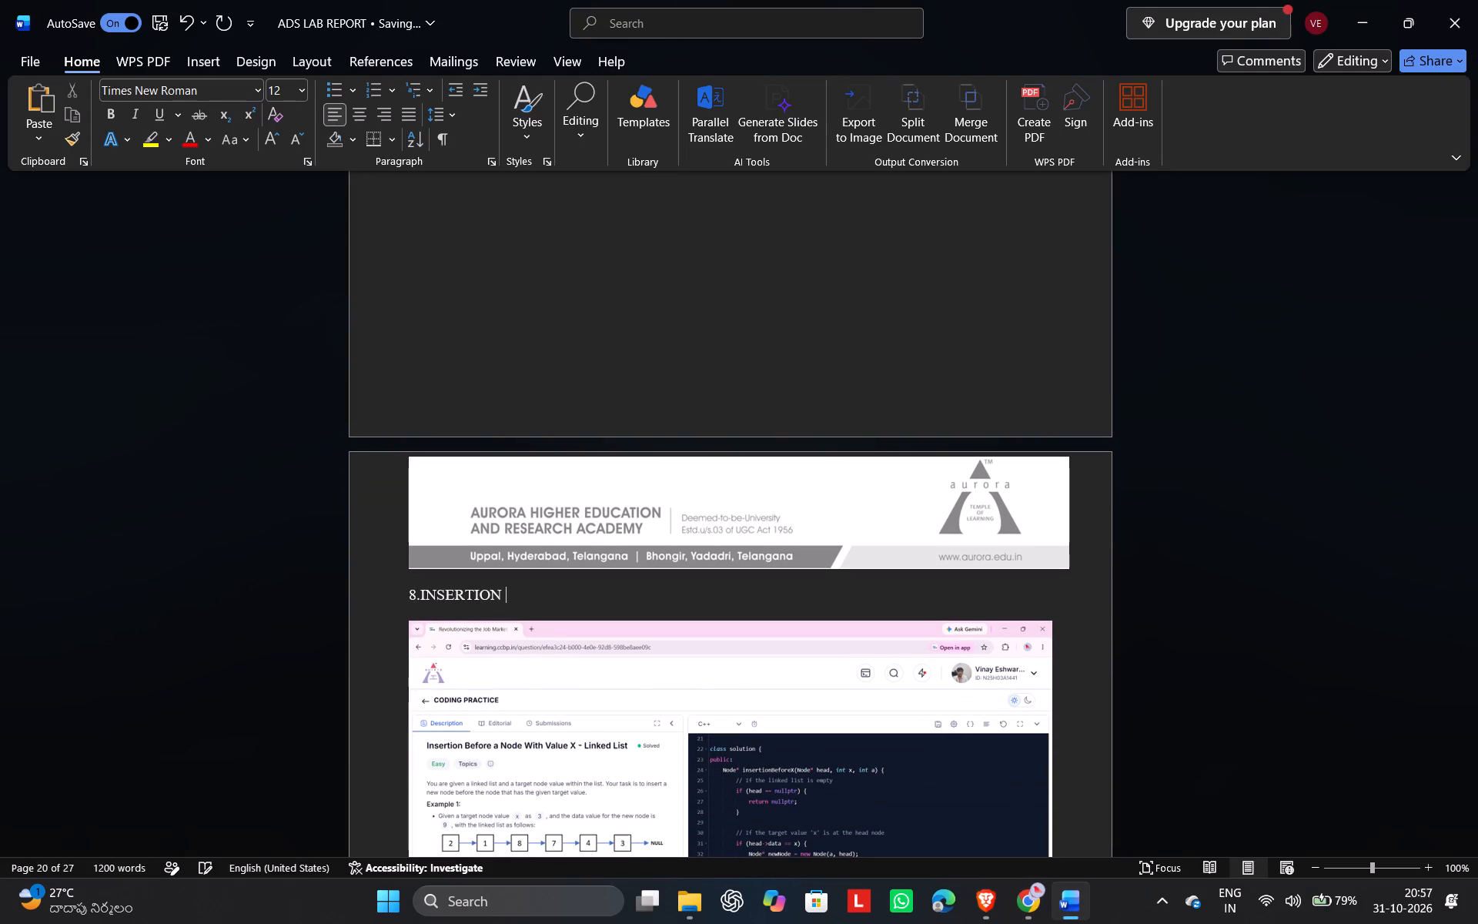
{"action": "type", "text": "BER"}
{"action": "key", "text": "BackSpace"}
{"action": "type", "text": "FORE"}
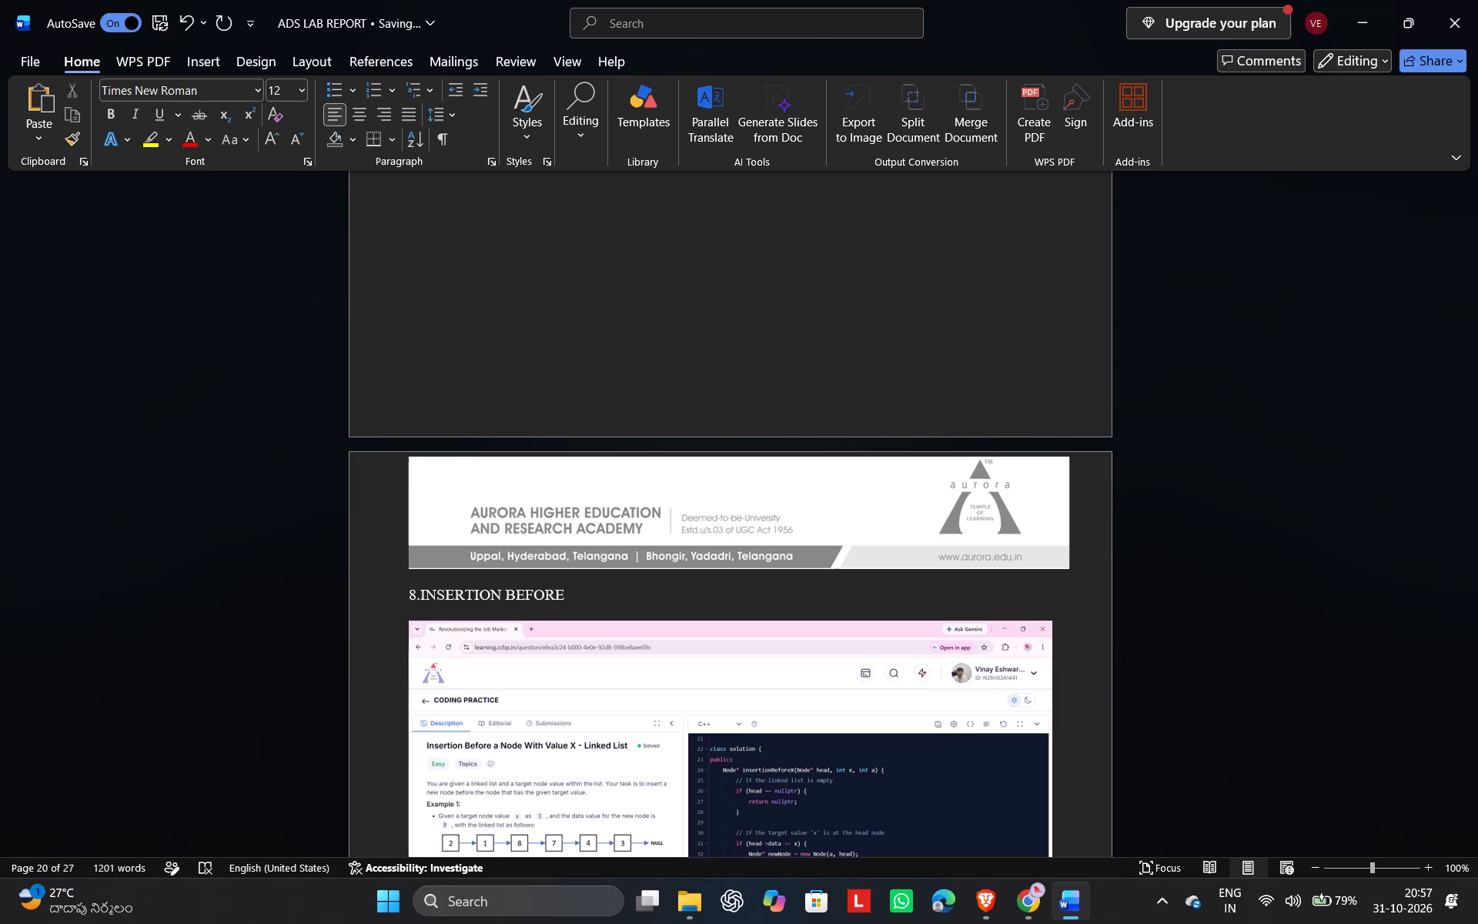
{"action": "key", "text": "space"}
{"action": "type", "text": "A NODE WITH V"}
{"action": "type", "text": "ALUR"}
{"action": "key", "text": "BackSpace"}
{"action": "type", "text": "E X -LINKED LIST"}
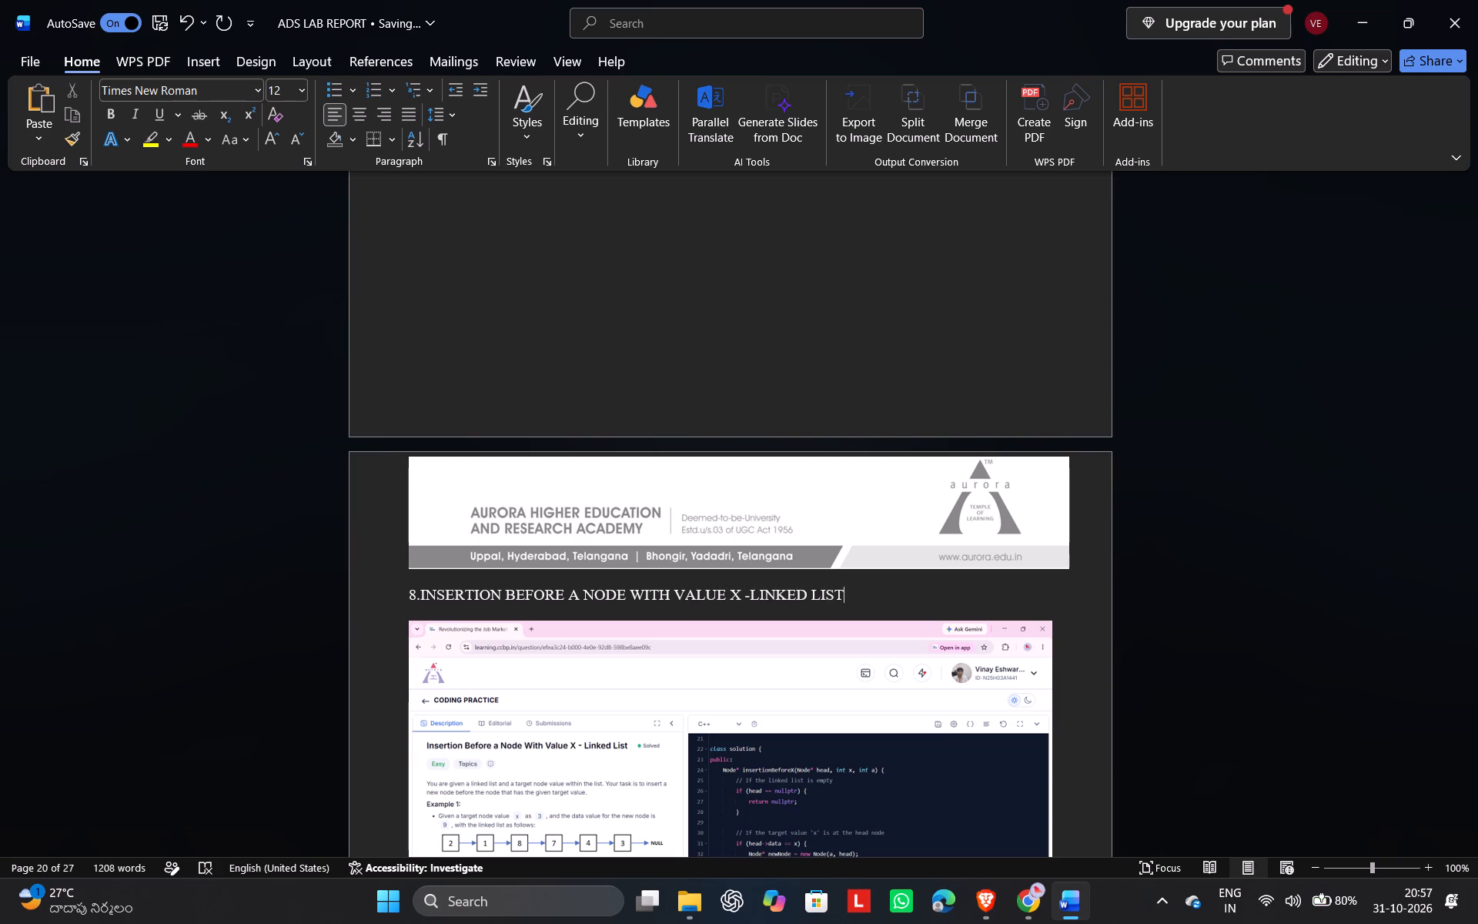
Insert blank lines after the eighth question's code until an empty line sits above the Delete Head screenshot on the following page.
{"action": "scroll", "coordinate": [800, 620], "scroll_direction": "down", "scroll_amount": 2}
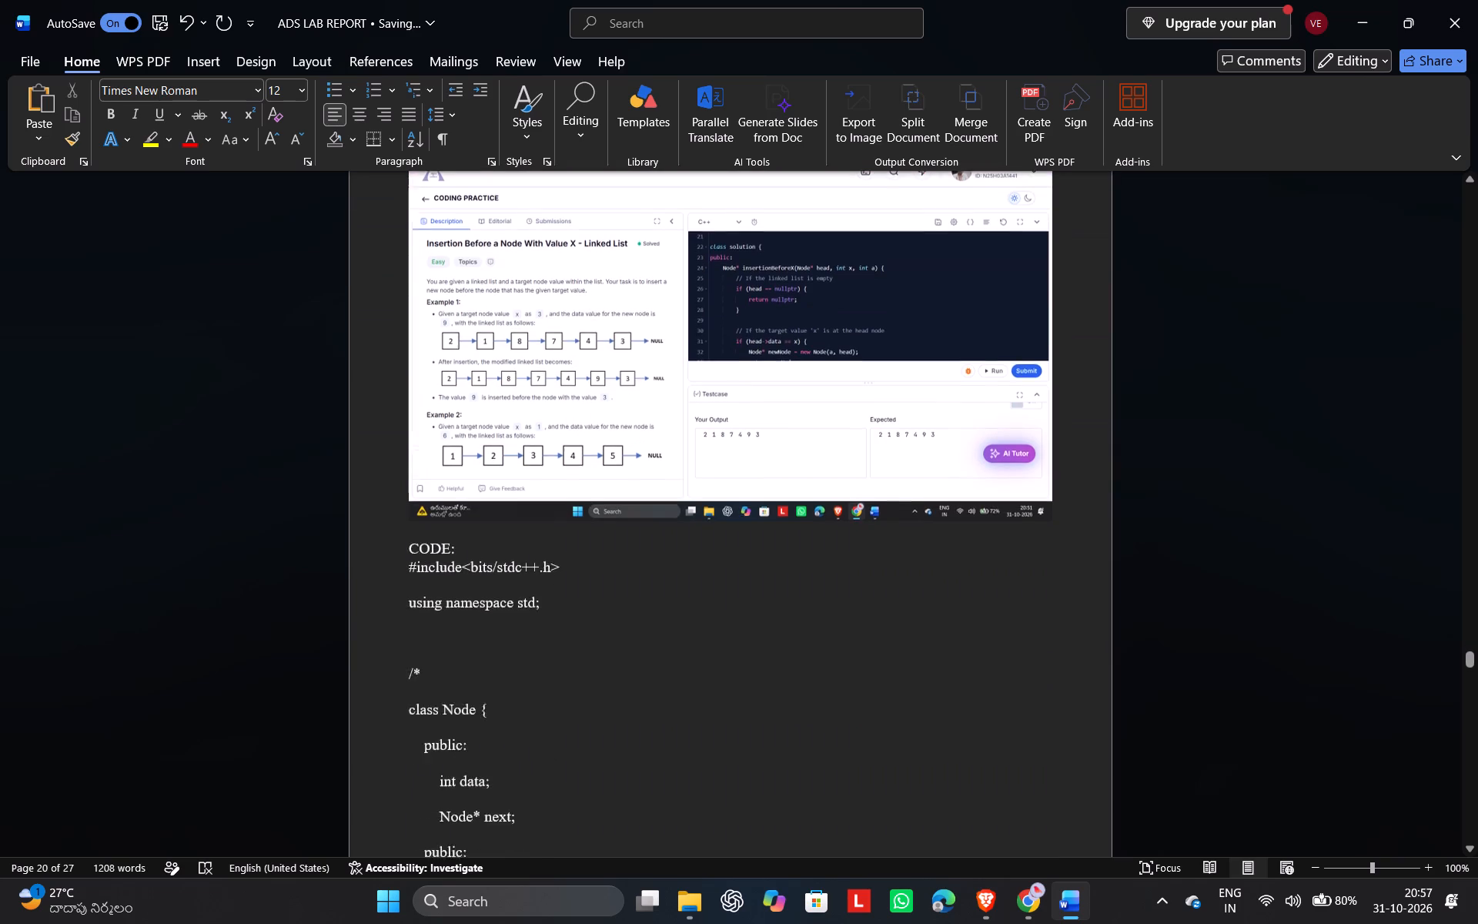
{"action": "scroll", "coordinate": [800, 620], "scroll_direction": "down", "scroll_amount": 5}
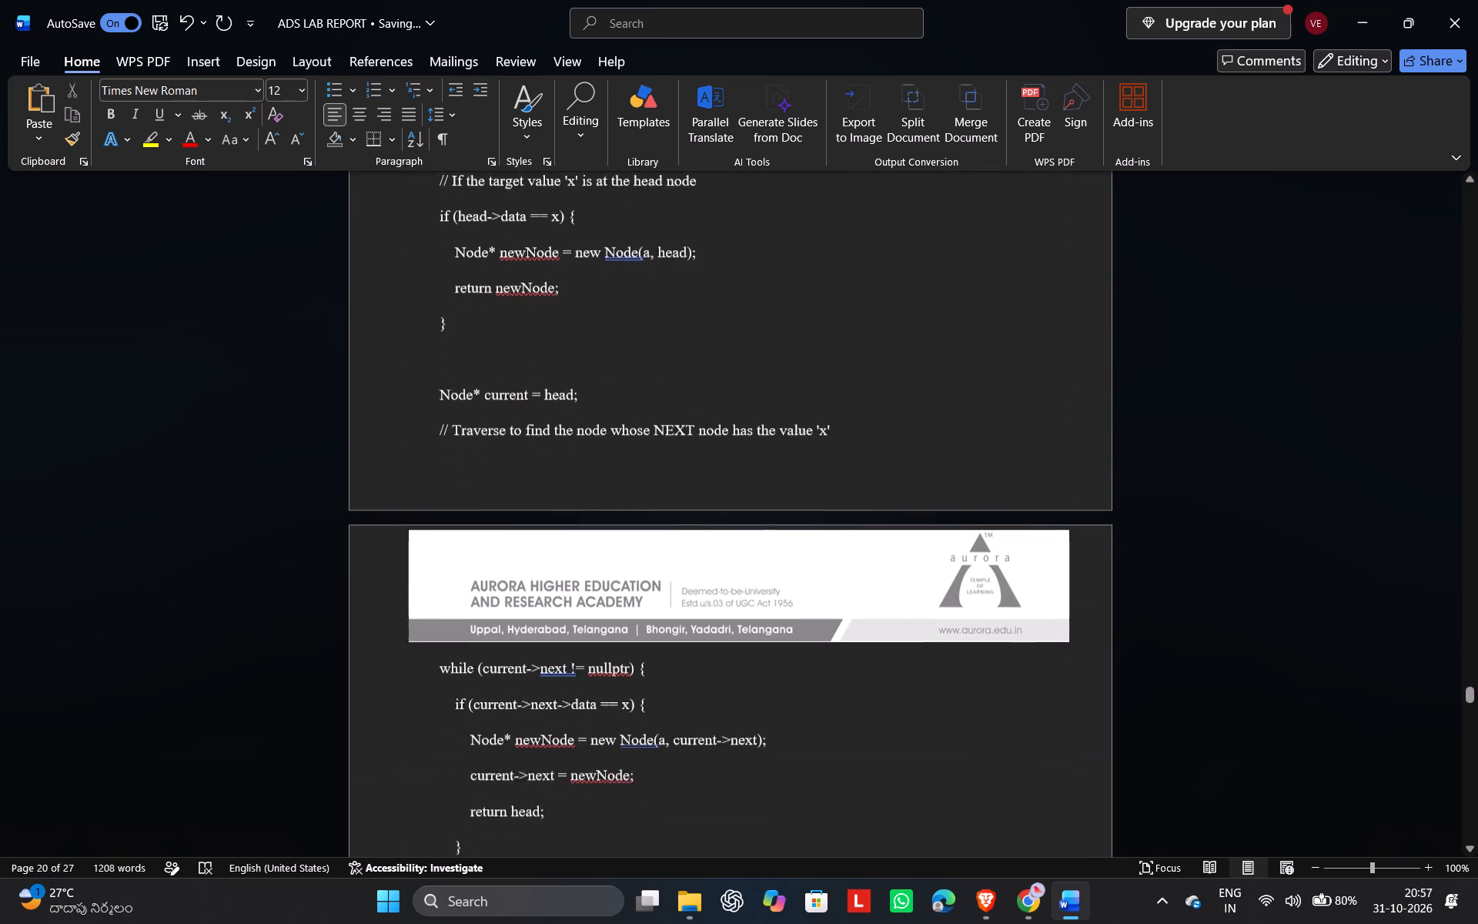
{"action": "scroll", "coordinate": [800, 620], "scroll_direction": "down", "scroll_amount": 3}
{"action": "left_click", "coordinate": [480, 487]}
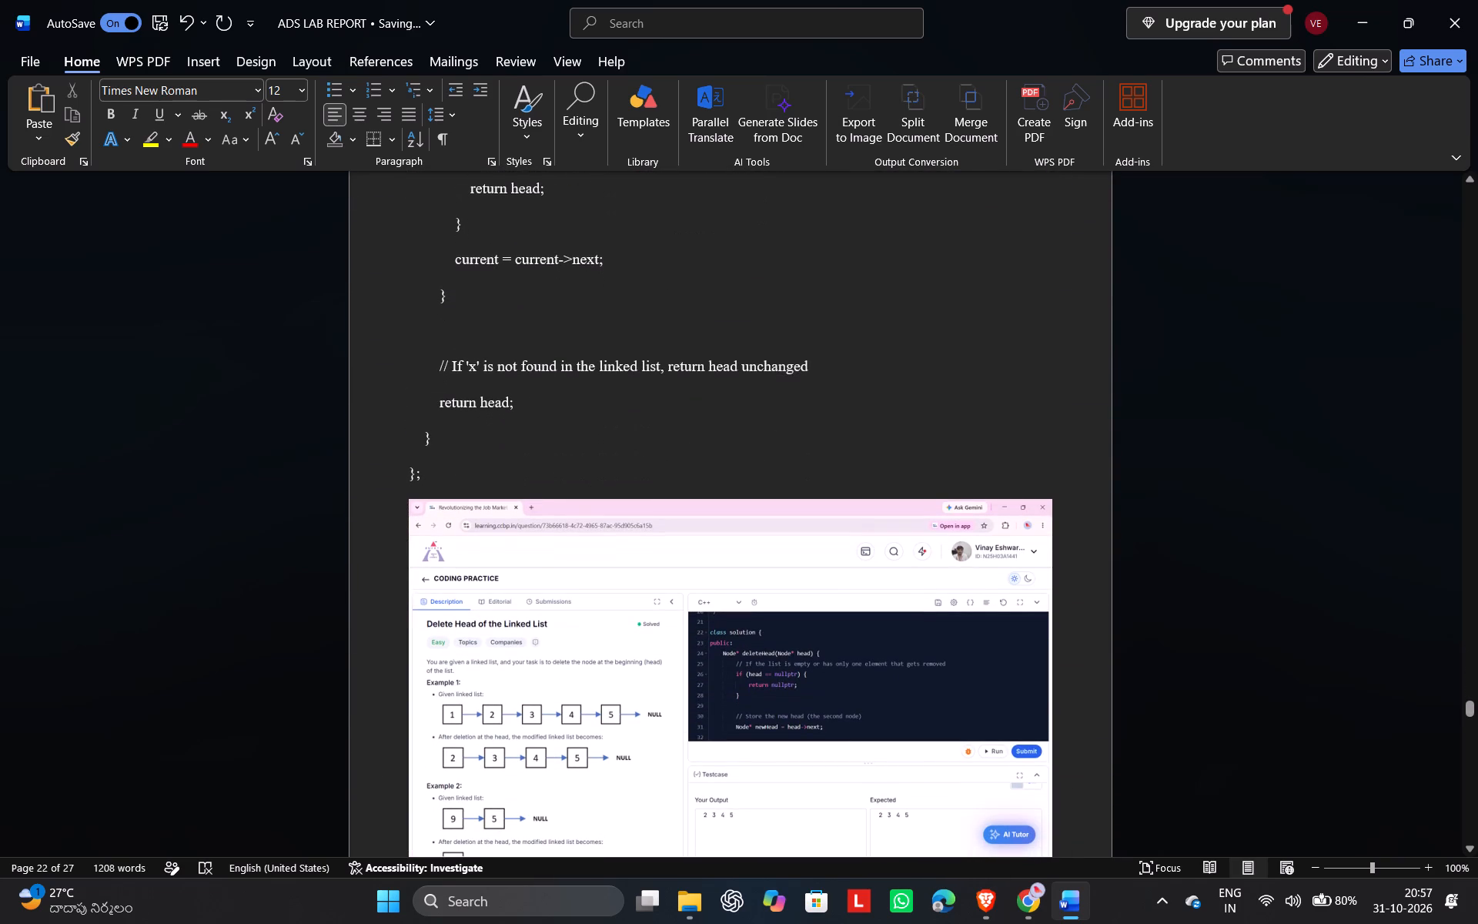
{"action": "key", "text": "Return"}
{"action": "key", "text": "Return"}
{"action": "scroll", "coordinate": [480, 487], "scroll_direction": "down", "scroll_amount": 1}
{"action": "key", "text": "Return"}
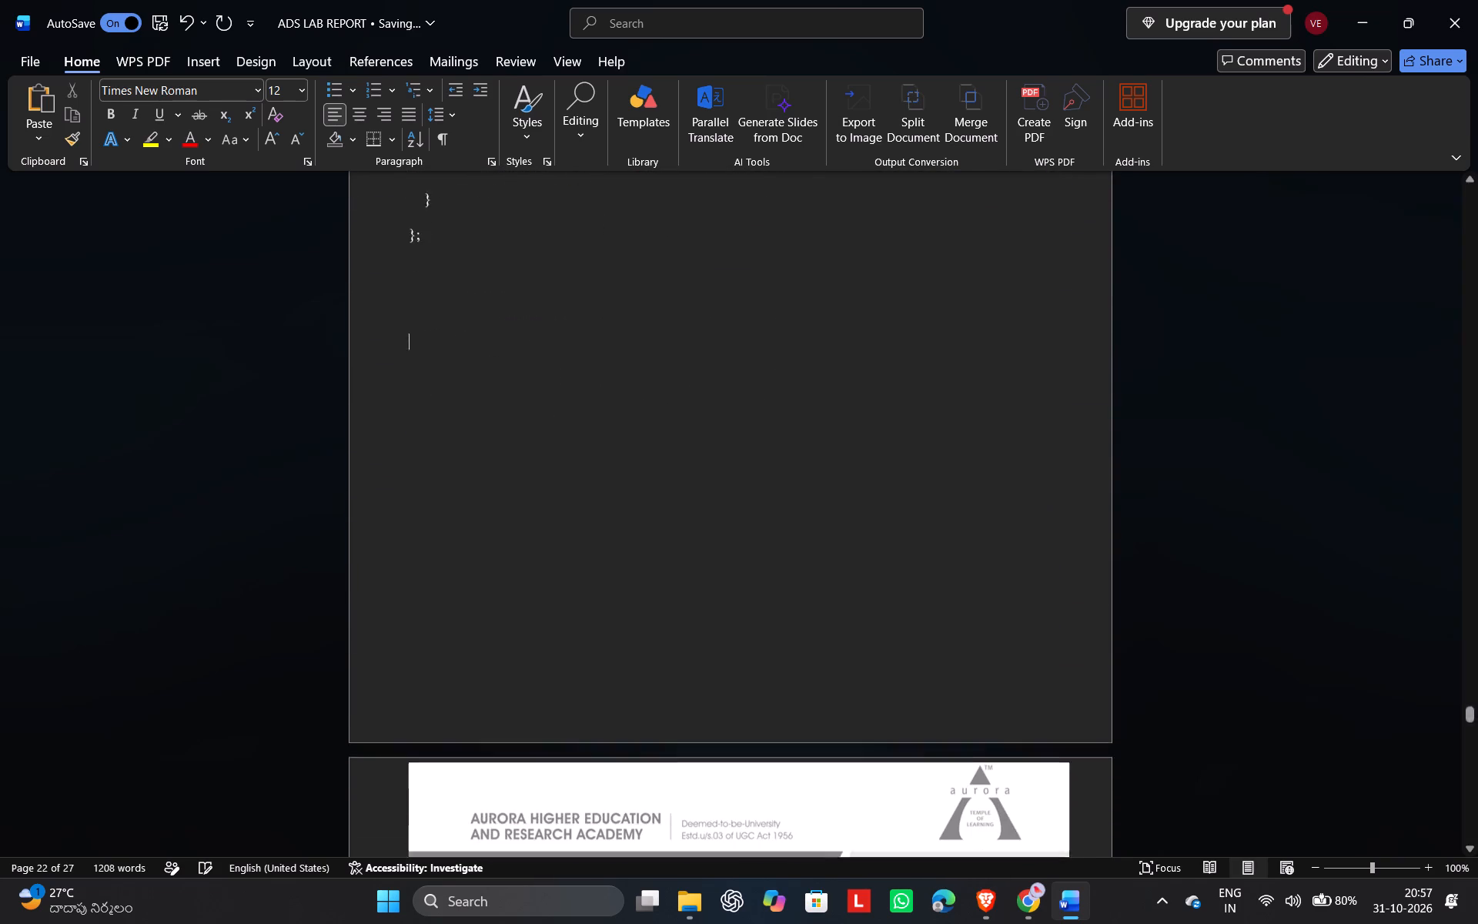
{"action": "key", "text": "Return"}
{"action": "scroll", "coordinate": [480, 487], "scroll_direction": "down", "scroll_amount": 2}
{"action": "key", "text": "Return"}
{"action": "key", "text": "Return"}
{"action": "key", "text": "Return"}
{"action": "key", "text": "Return"}
{"action": "key", "text": "Return"}
{"action": "key", "text": "Return"}
{"action": "key", "text": "Return"}
{"action": "key", "text": "Return"}
{"action": "key", "text": "Return"}
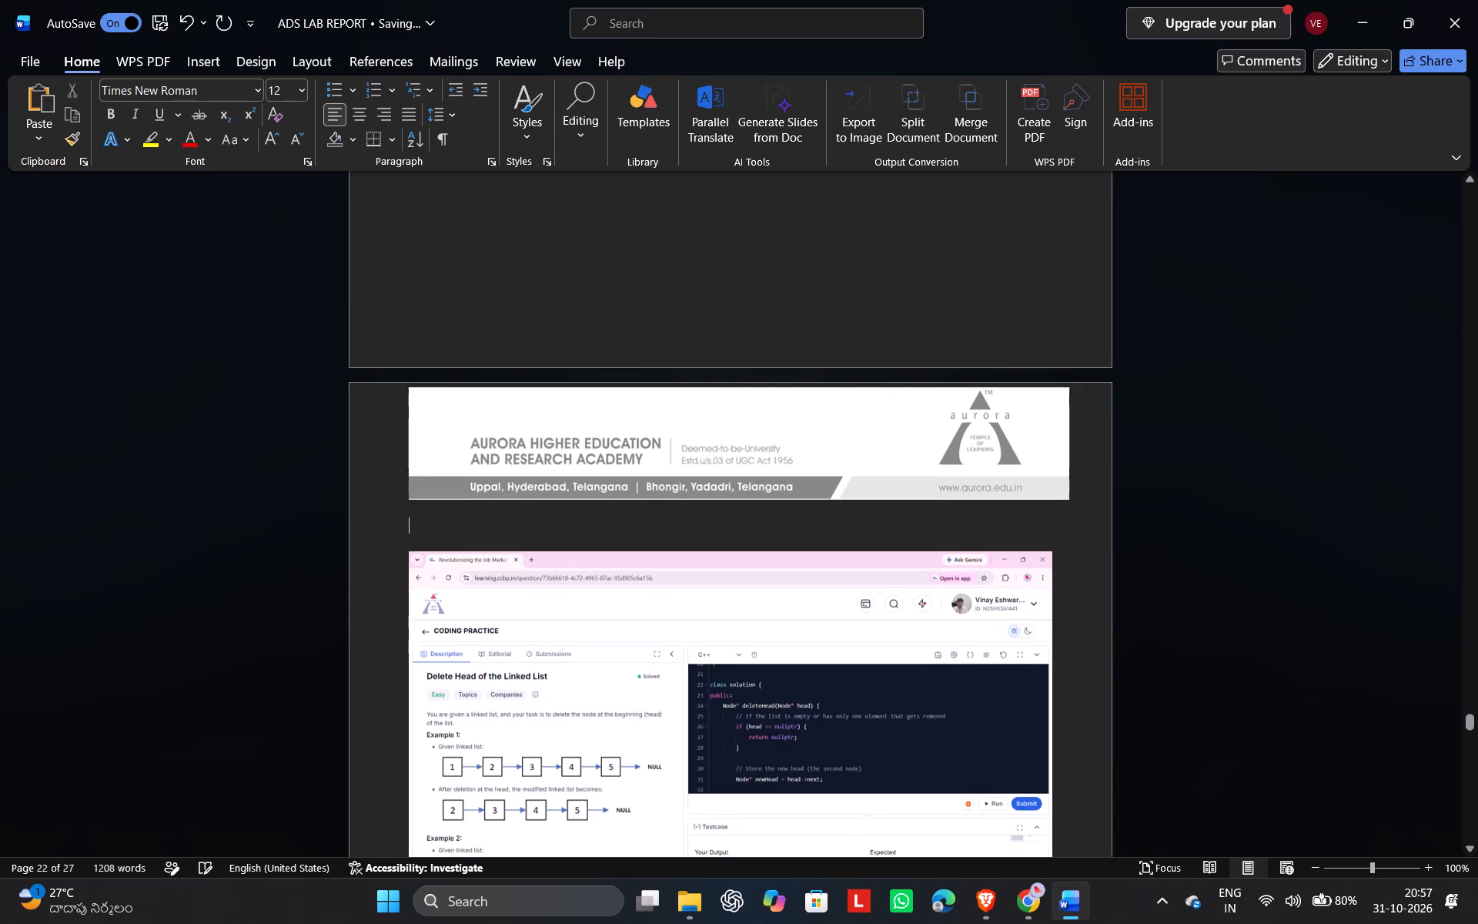
Enter the heading "9.DELETE HEAD OF THE LINKED LIST" on the empty line above the Delete Head screenshot.
{"action": "scroll", "coordinate": [480, 487], "scroll_direction": "down", "scroll_amount": 2}
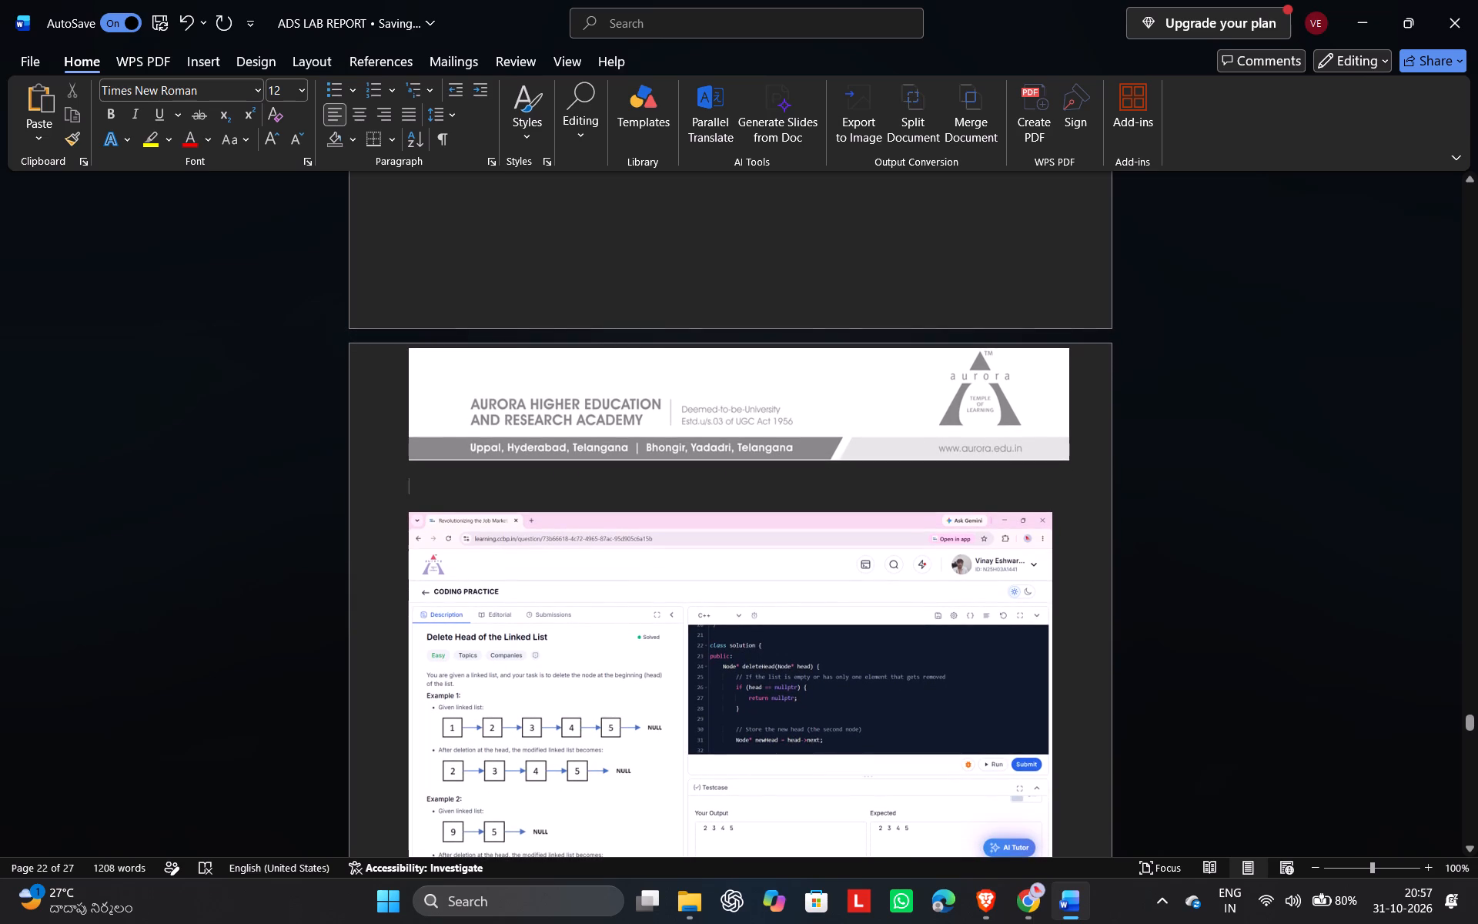
{"action": "type", "text": "9.DE"}
{"action": "type", "text": "LETE HEAD OF THE"}
{"action": "key", "text": "space"}
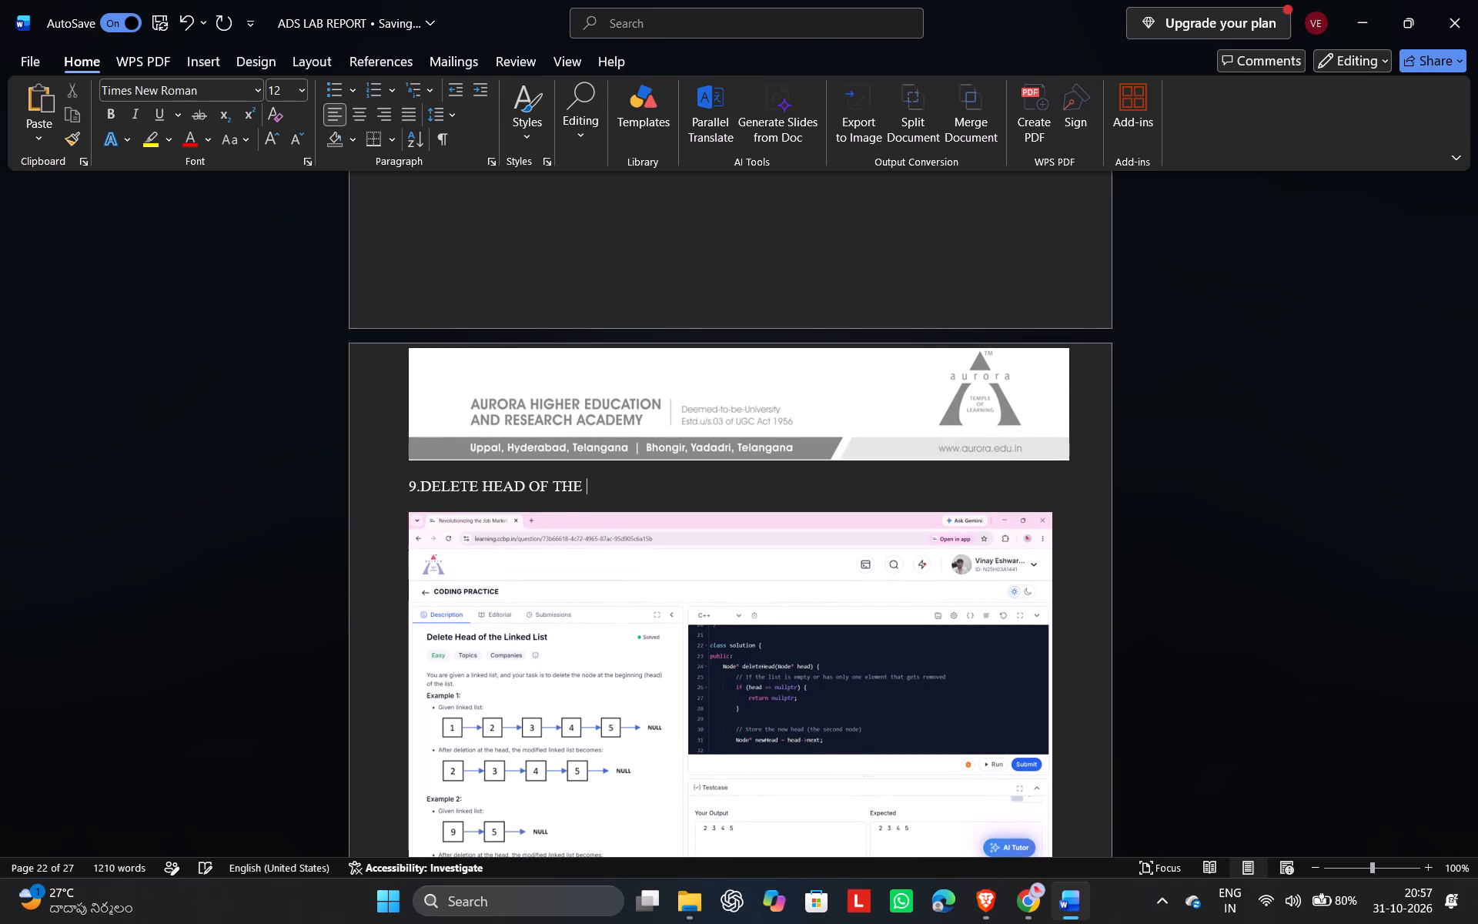
{"action": "type", "text": "LINKED LIST"}
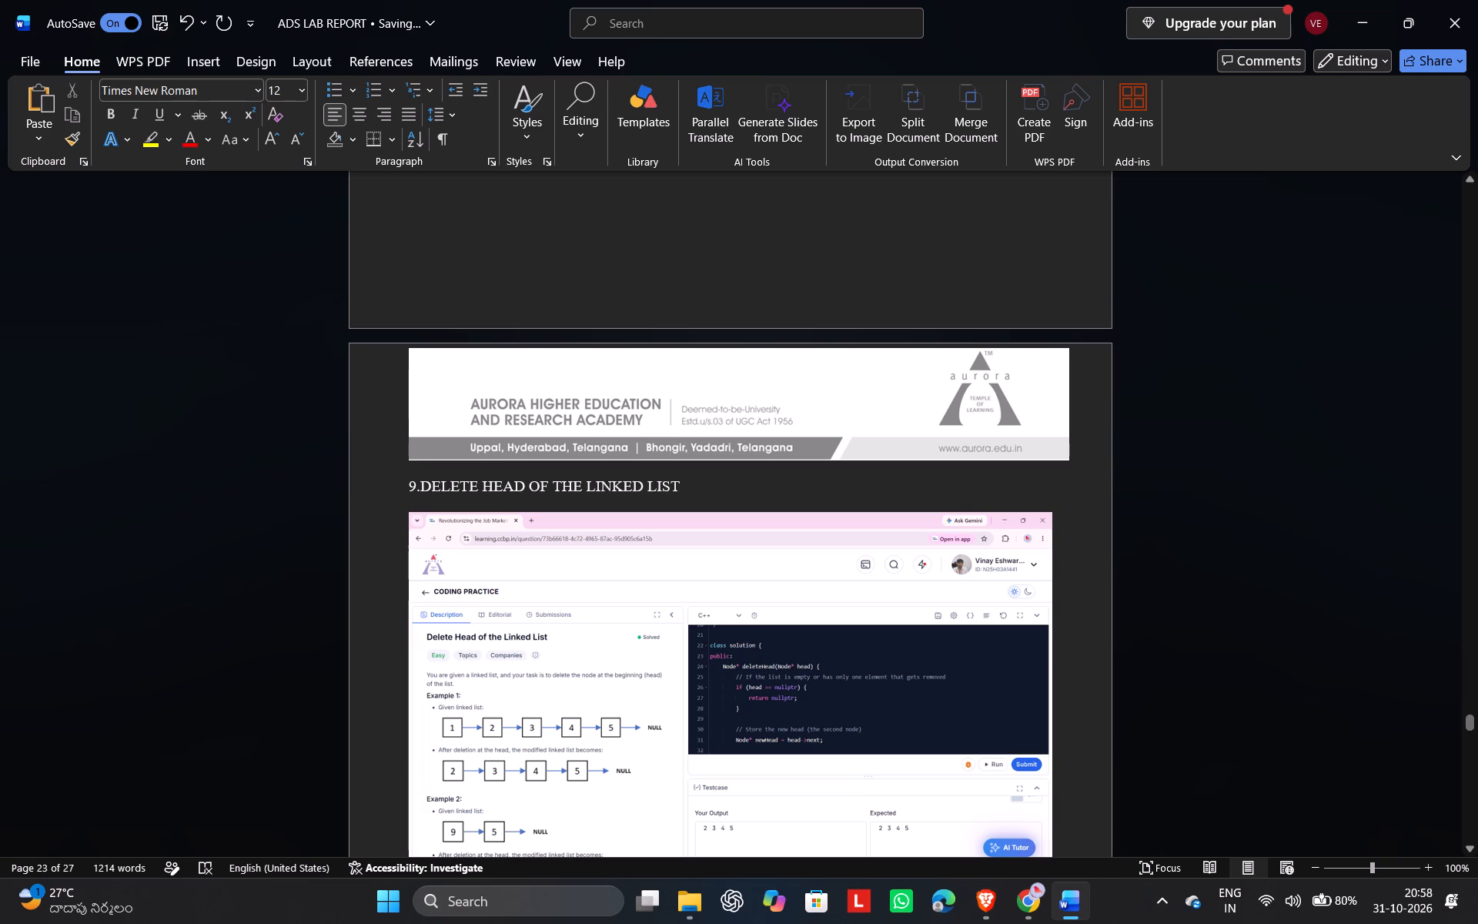
Enter the heading "10.DELETE TAIL OF THE LINKED LIST" on the blank line between the ninth question's code and the Delete Tail screenshot.
{"action": "scroll", "coordinate": [778, 634], "scroll_direction": "down", "scroll_amount": 5}
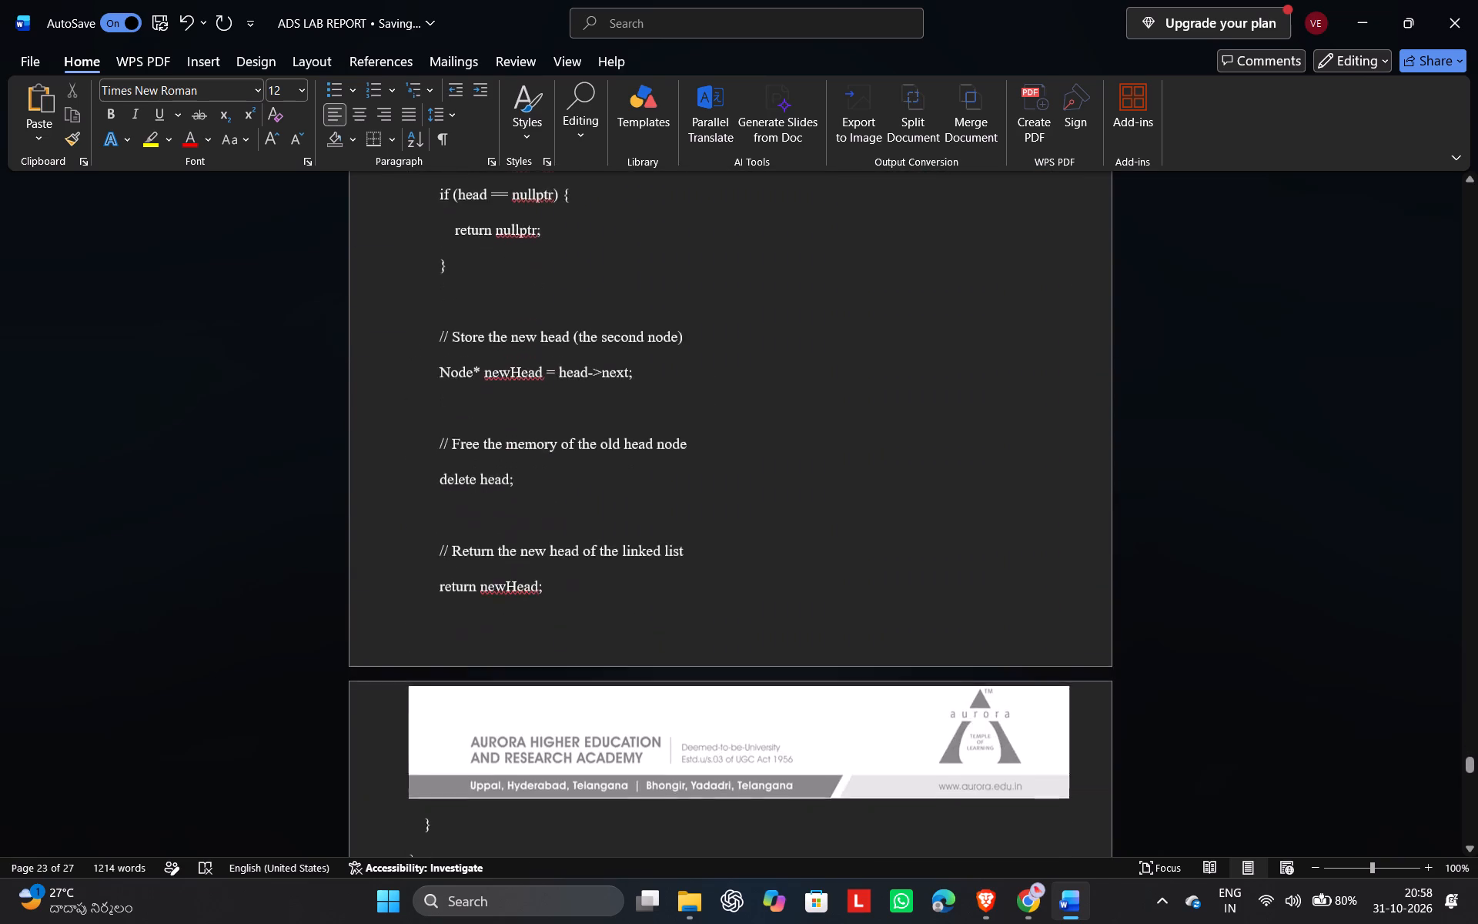
{"action": "scroll", "coordinate": [778, 634], "scroll_direction": "down", "scroll_amount": 3}
{"action": "scroll", "coordinate": [596, 433], "scroll_direction": "up", "scroll_amount": 1}
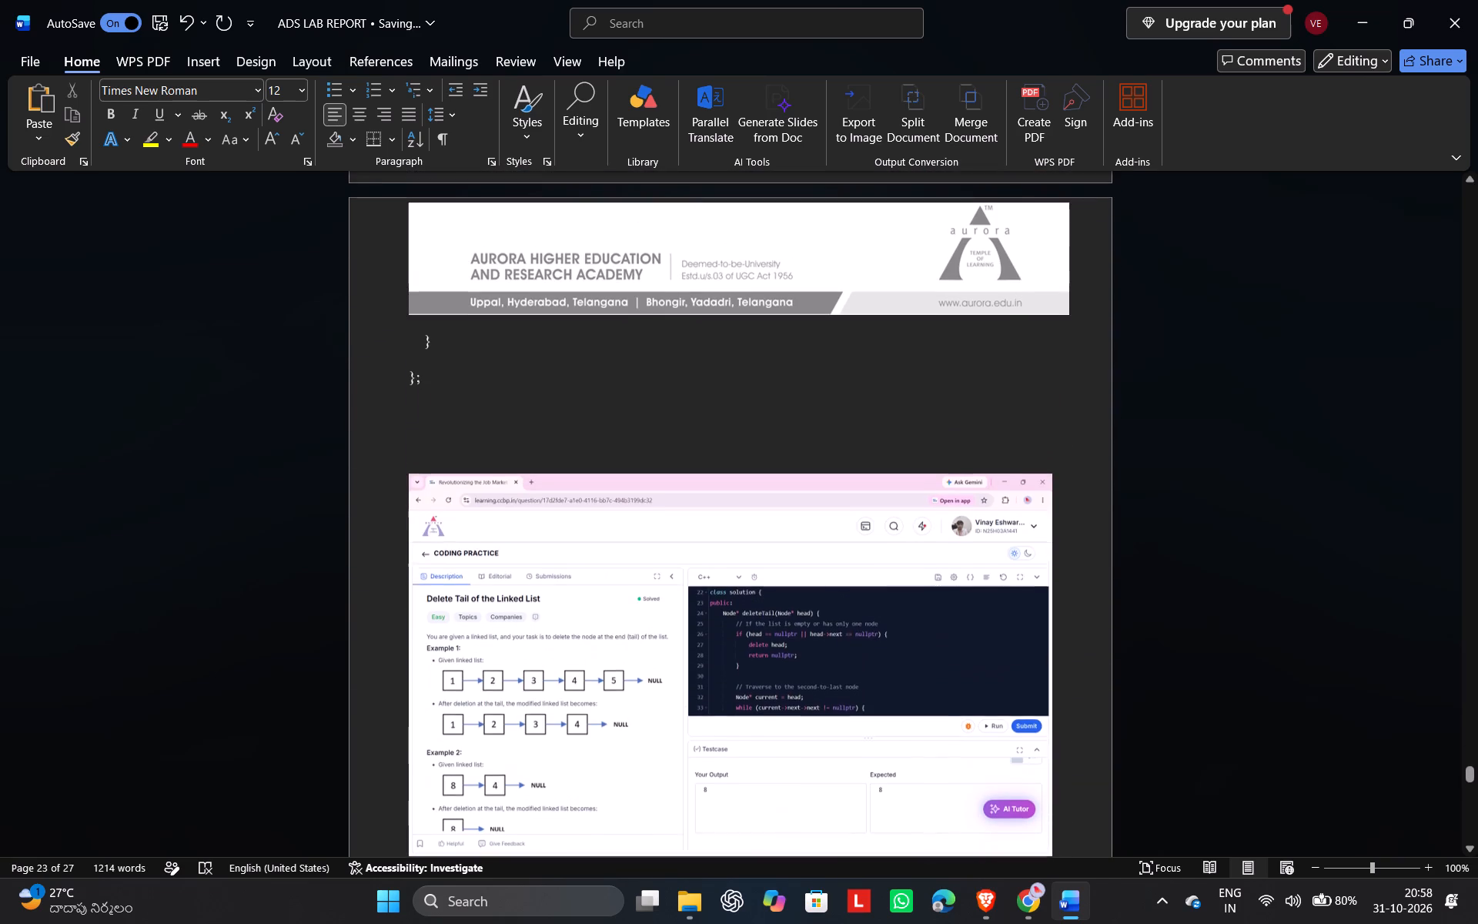
{"action": "left_click", "coordinate": [477, 393]}
{"action": "key", "text": "Down"}
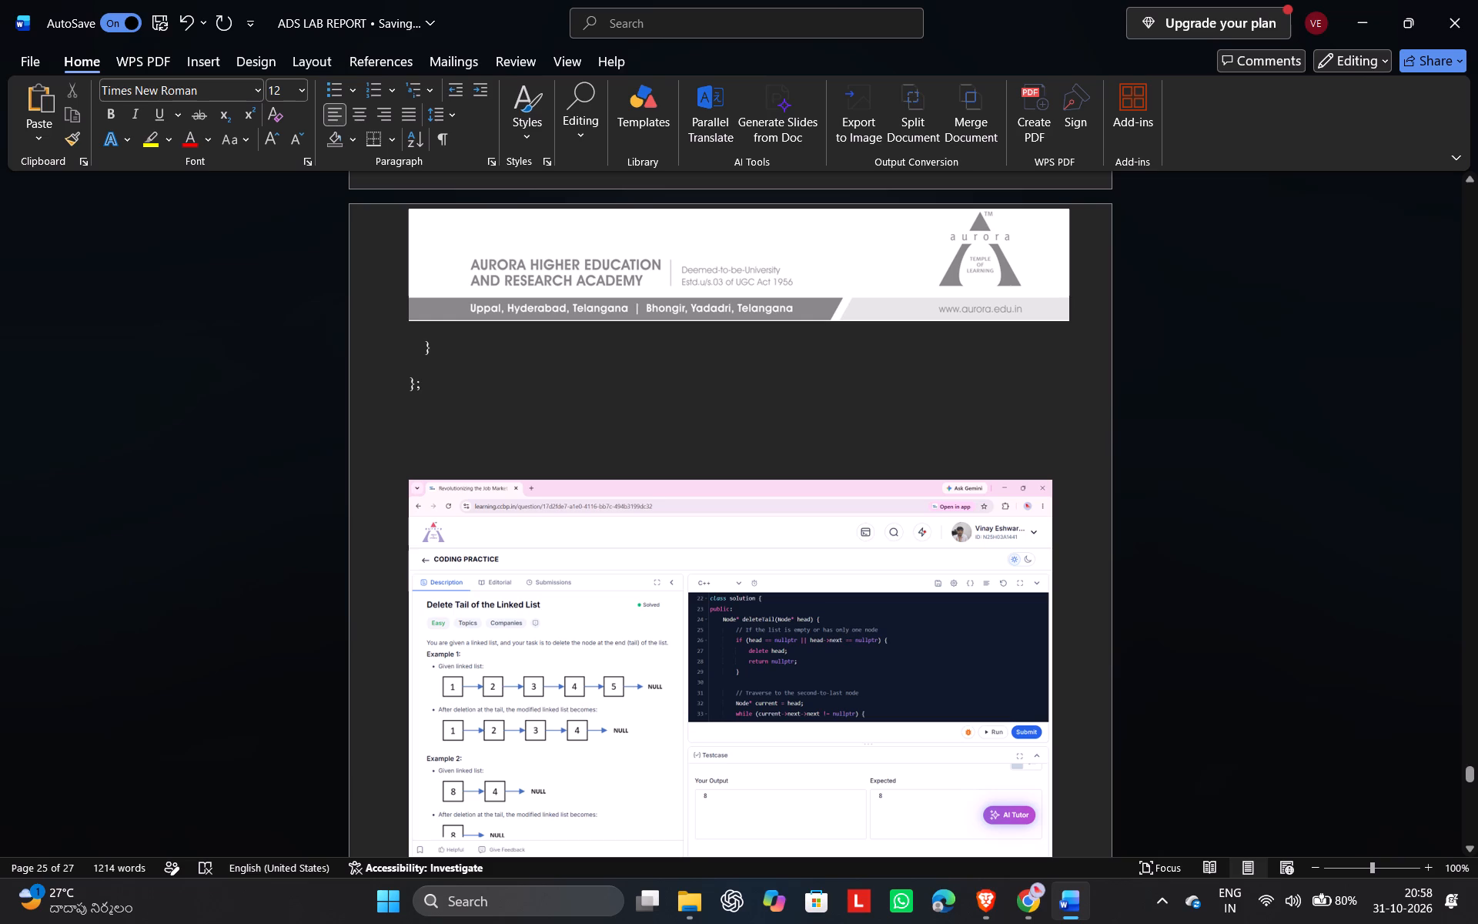
{"action": "type", "text": "10.DELETE"}
{"action": "key", "text": "space"}
{"action": "type", "text": "TAIL"}
{"action": "key", "text": "space"}
{"action": "type", "text": "OF THE"}
{"action": "key", "text": "space"}
{"action": "type", "text": "LINKED LIST"}
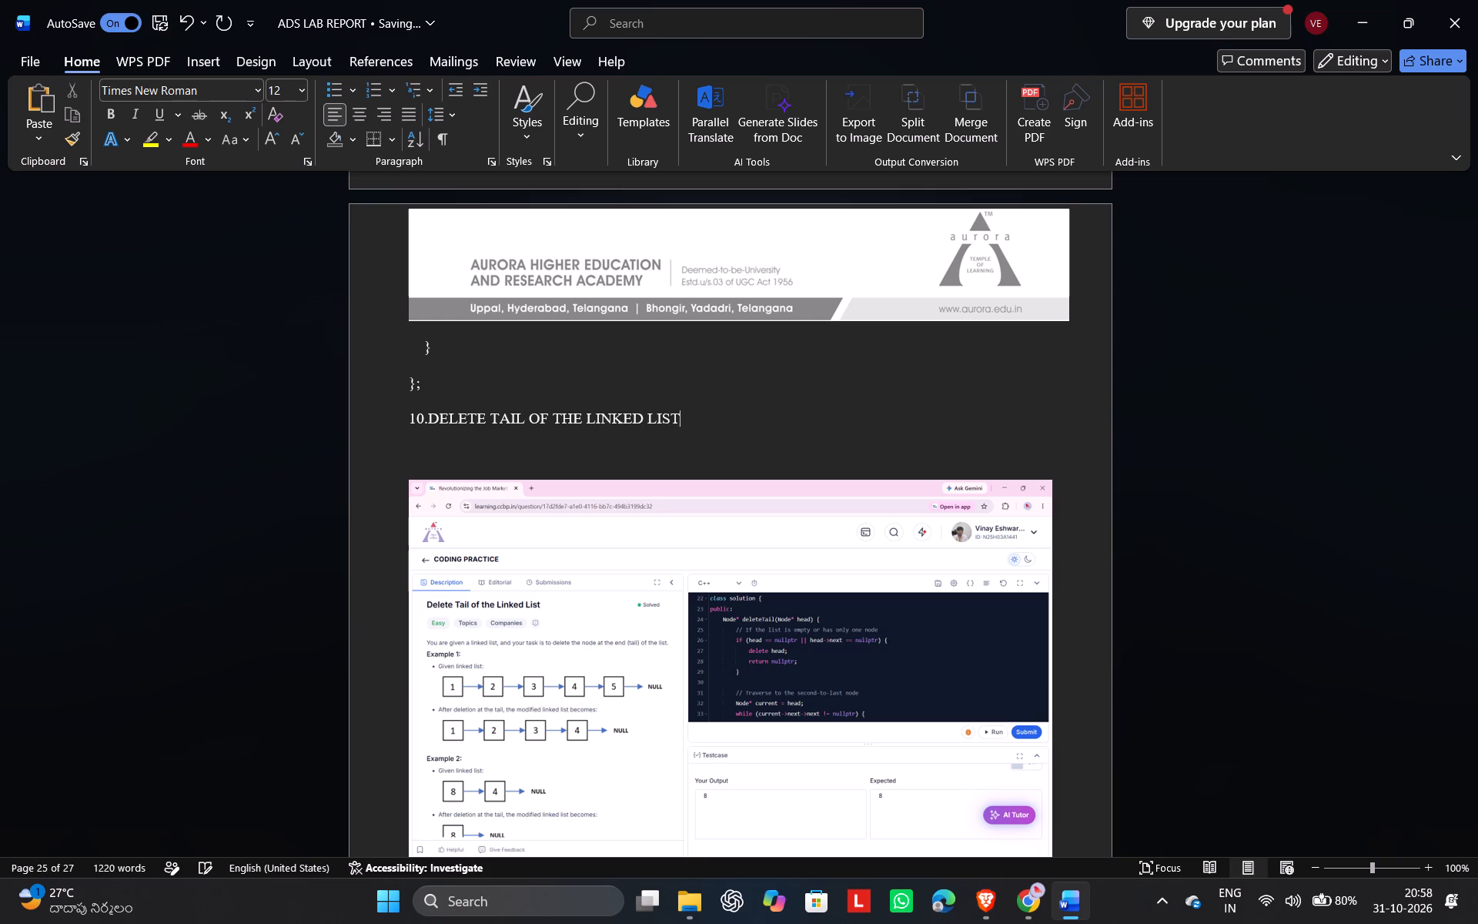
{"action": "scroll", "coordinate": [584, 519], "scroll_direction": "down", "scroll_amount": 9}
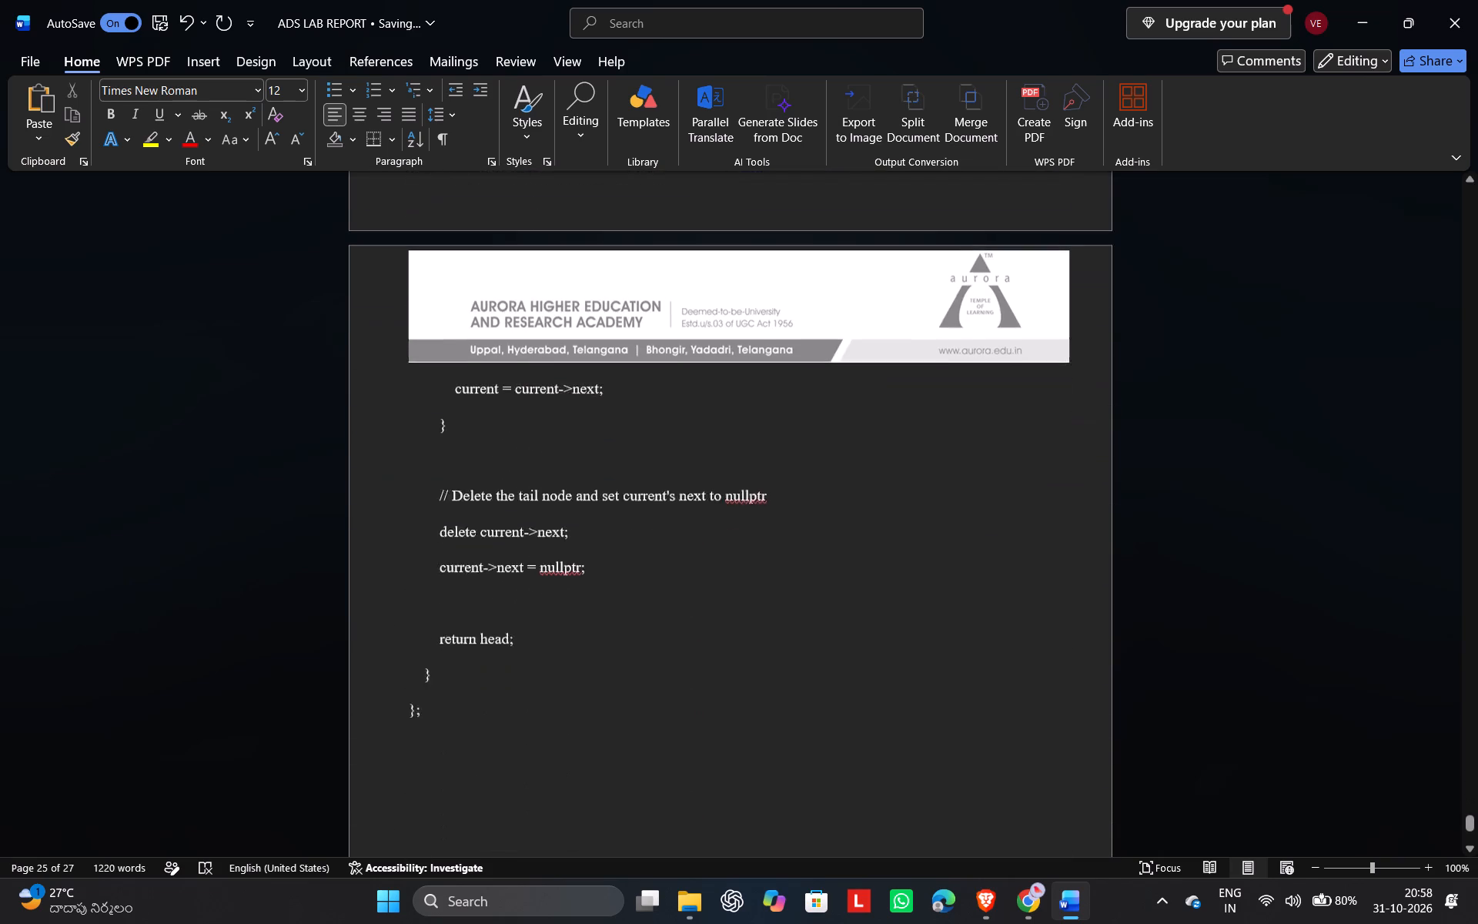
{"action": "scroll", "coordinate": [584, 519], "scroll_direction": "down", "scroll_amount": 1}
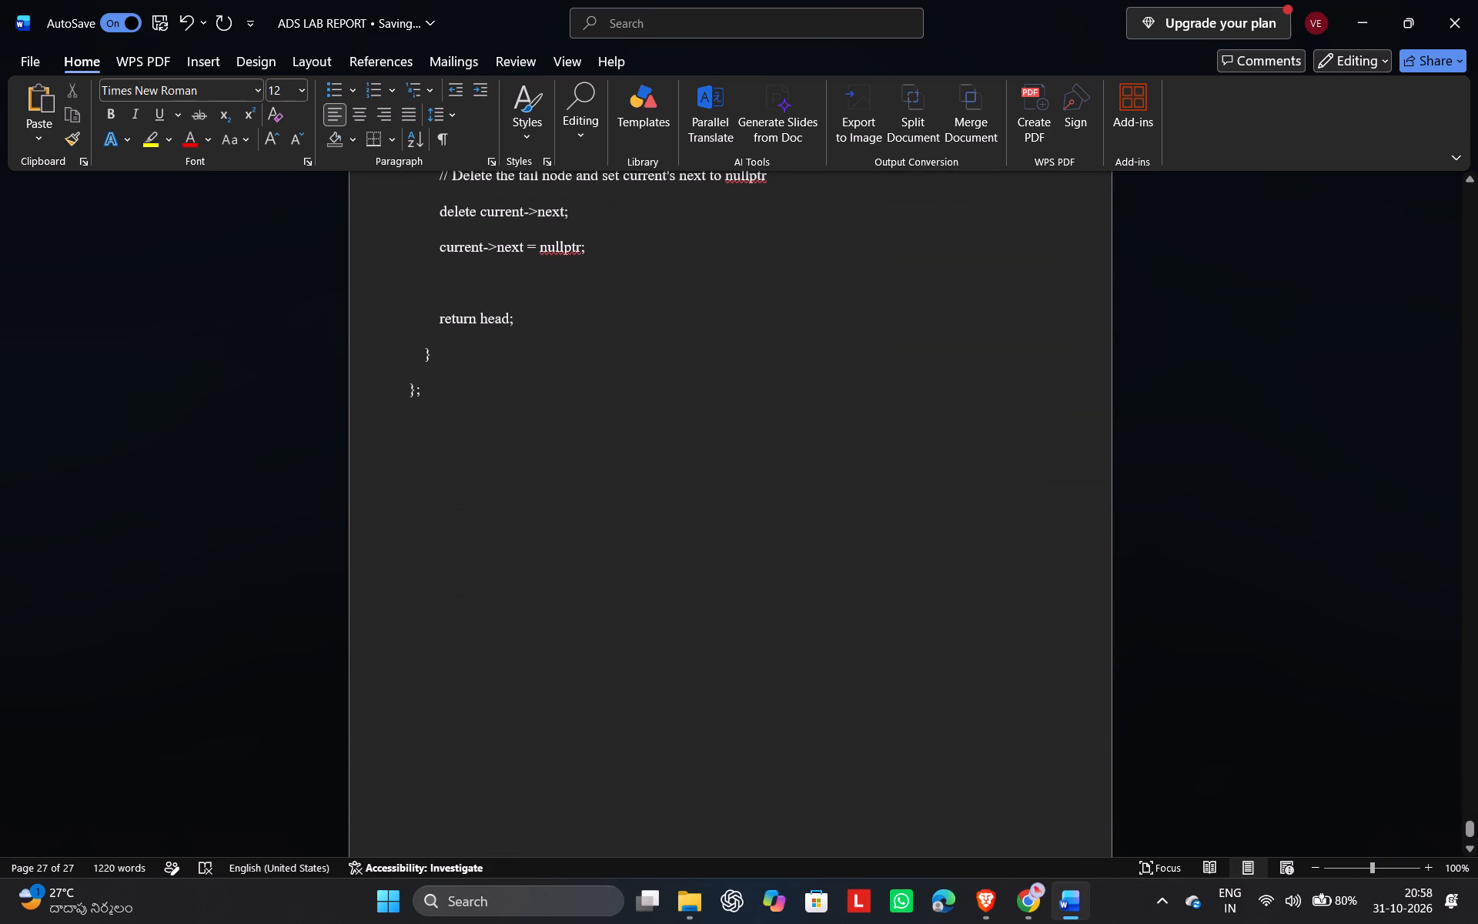
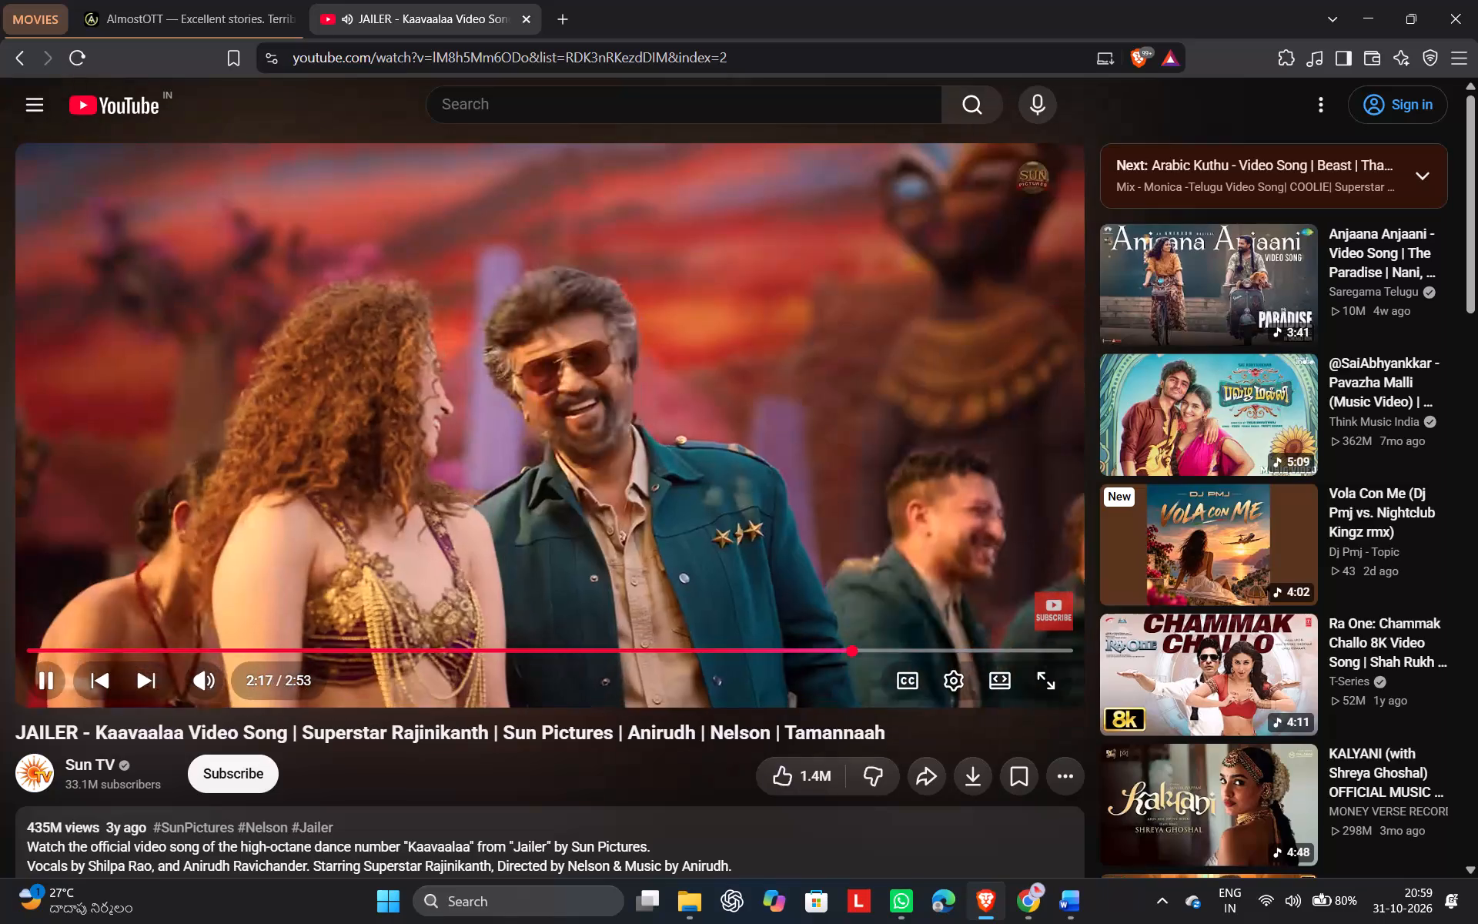
Browse the suggested videos beside the Kaavaalaa song and open "Lyrical: Chammak Challo".
{"action": "scroll", "coordinate": [1112, 542], "scroll_direction": "down", "scroll_amount": 3}
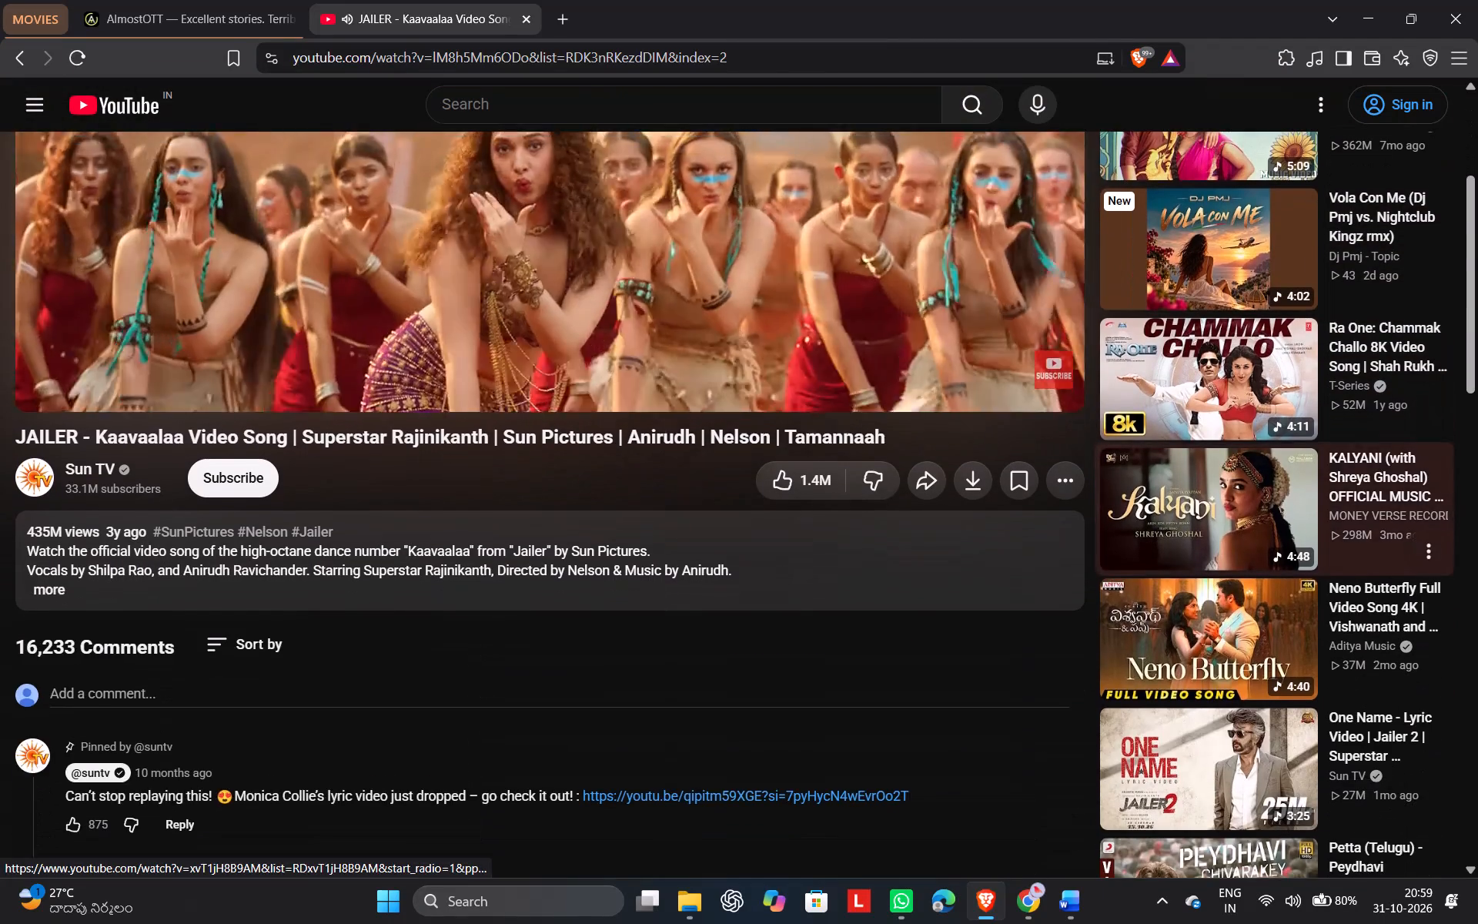
{"action": "scroll", "coordinate": [1112, 542], "scroll_direction": "down", "scroll_amount": 3}
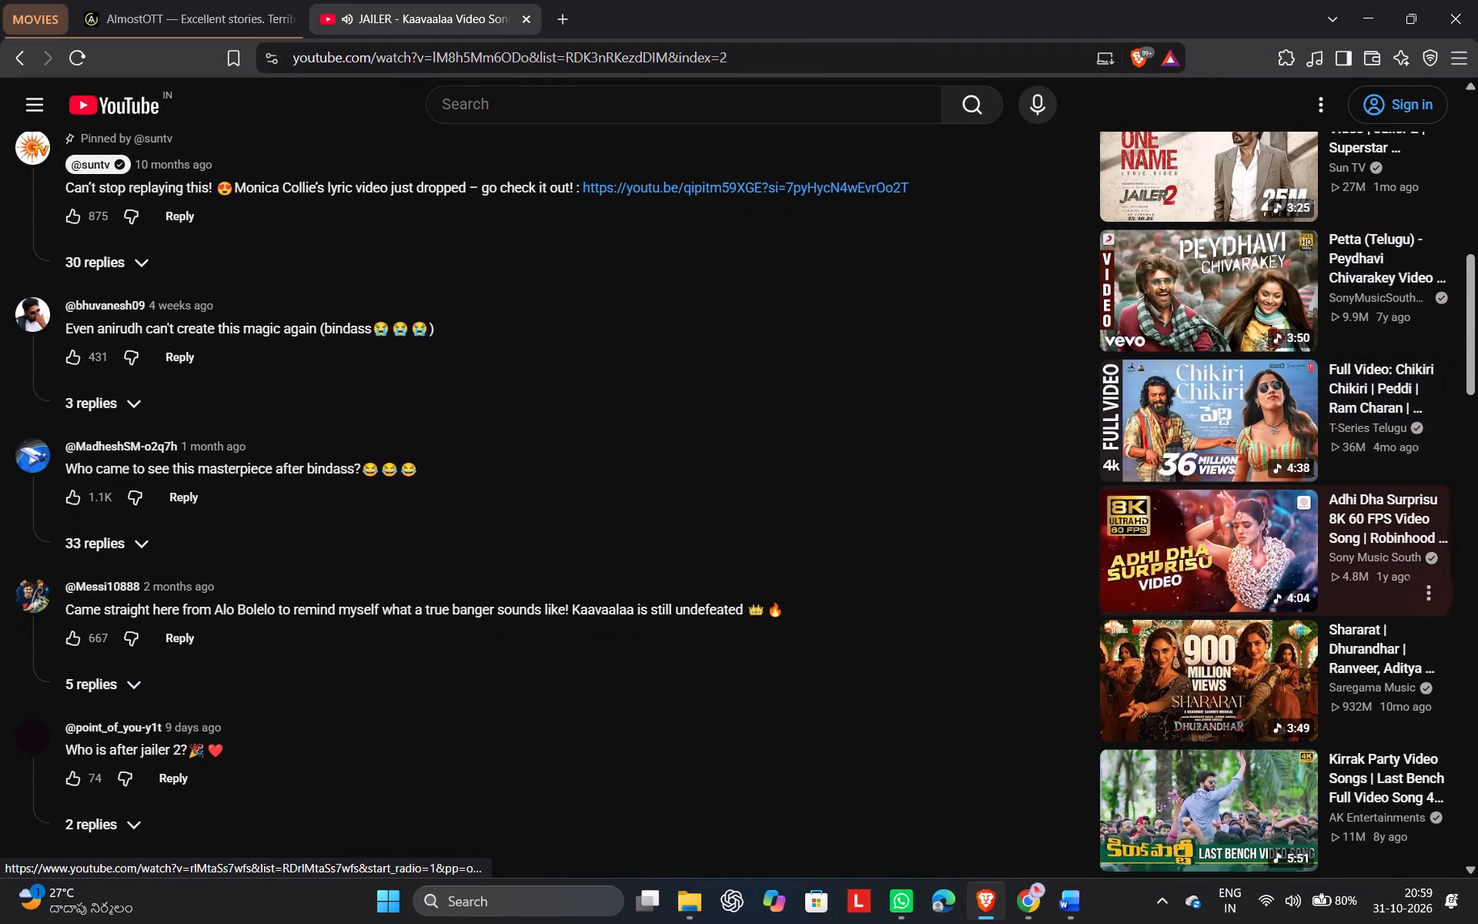
{"action": "scroll", "coordinate": [1112, 542], "scroll_direction": "down", "scroll_amount": 2}
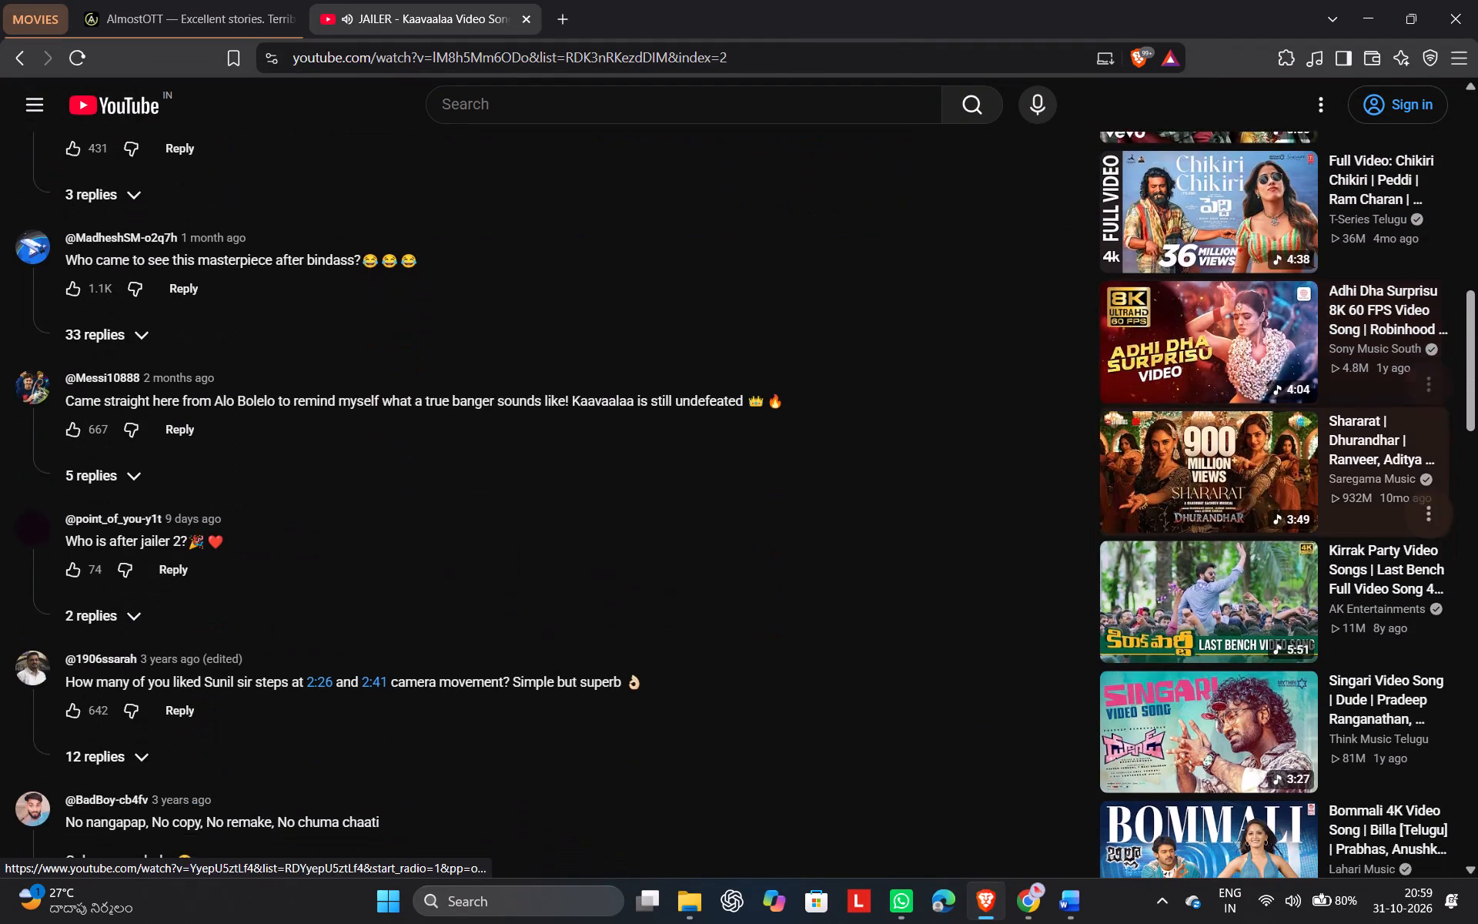
{"action": "scroll", "coordinate": [1112, 542], "scroll_direction": "down", "scroll_amount": 1}
{"action": "scroll", "coordinate": [1112, 542], "scroll_direction": "up", "scroll_amount": 2}
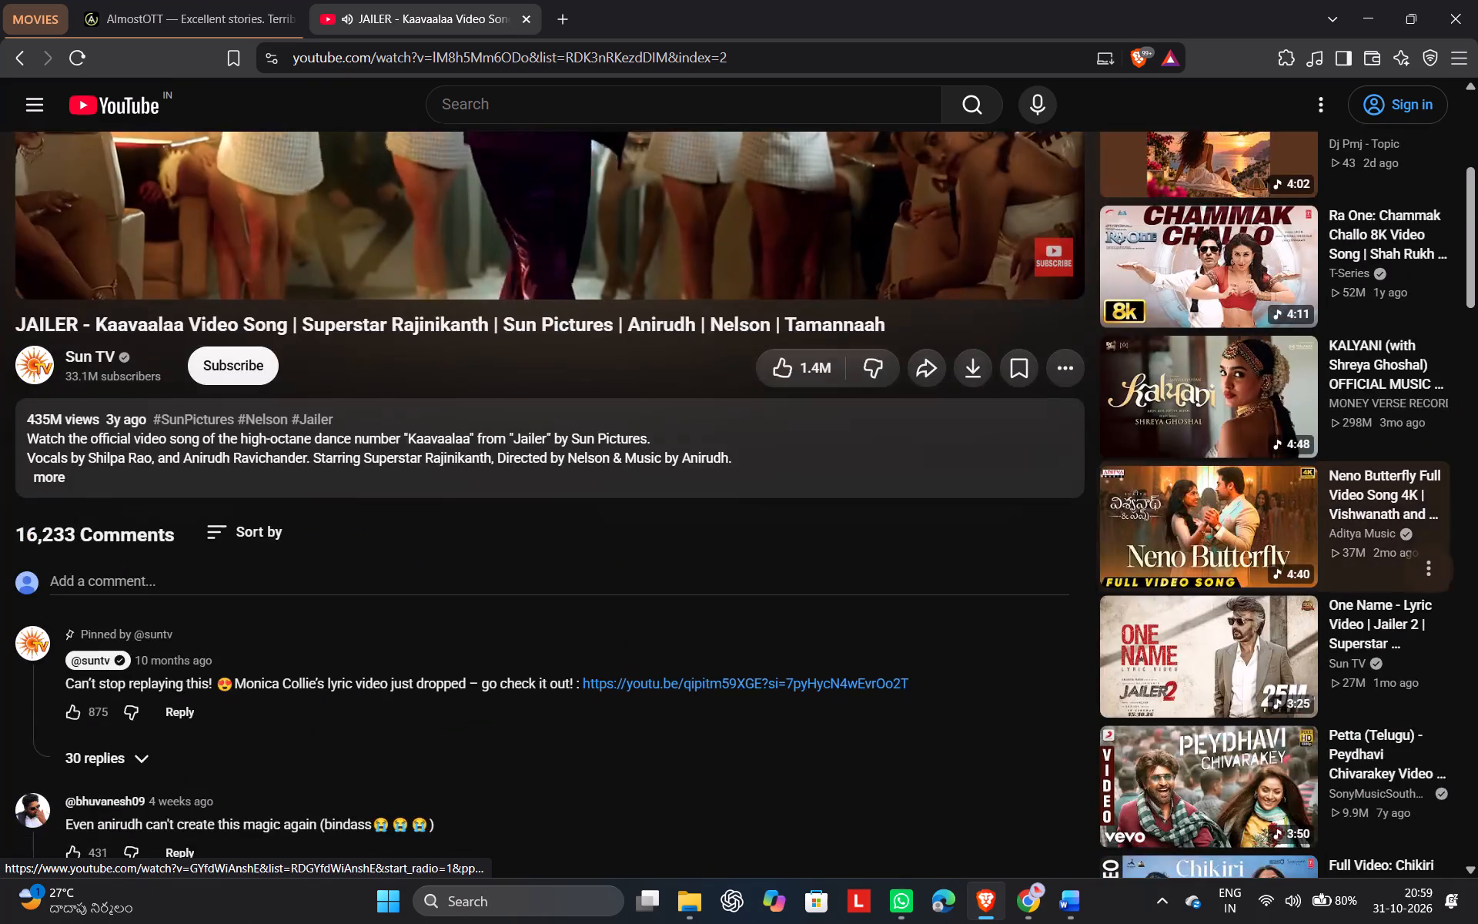
{"action": "scroll", "coordinate": [1112, 525], "scroll_direction": "down", "scroll_amount": 6}
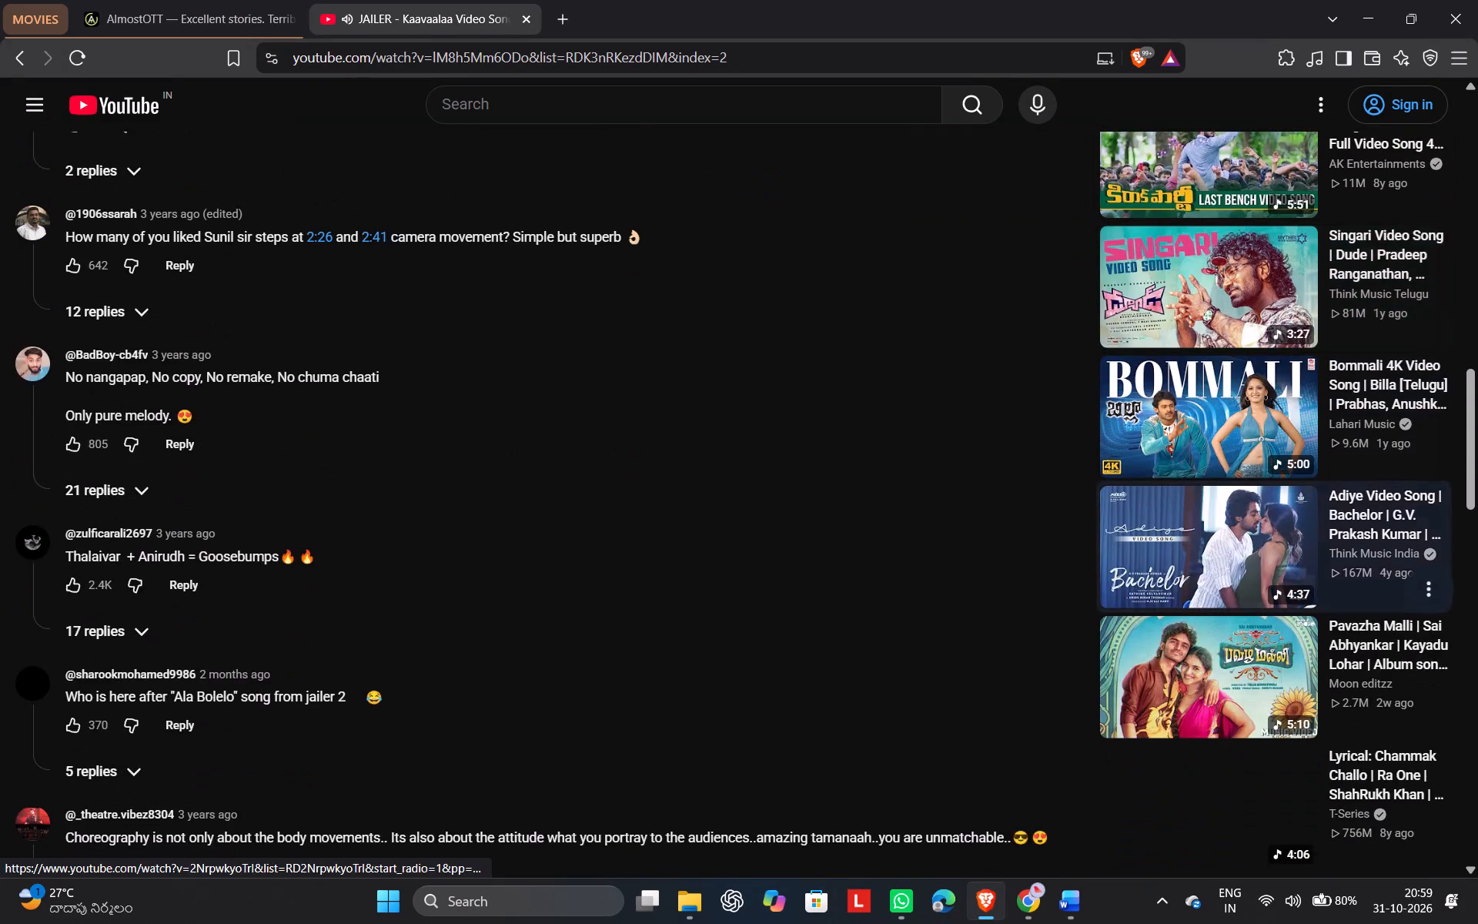
{"action": "scroll", "coordinate": [1112, 525], "scroll_direction": "down", "scroll_amount": 4}
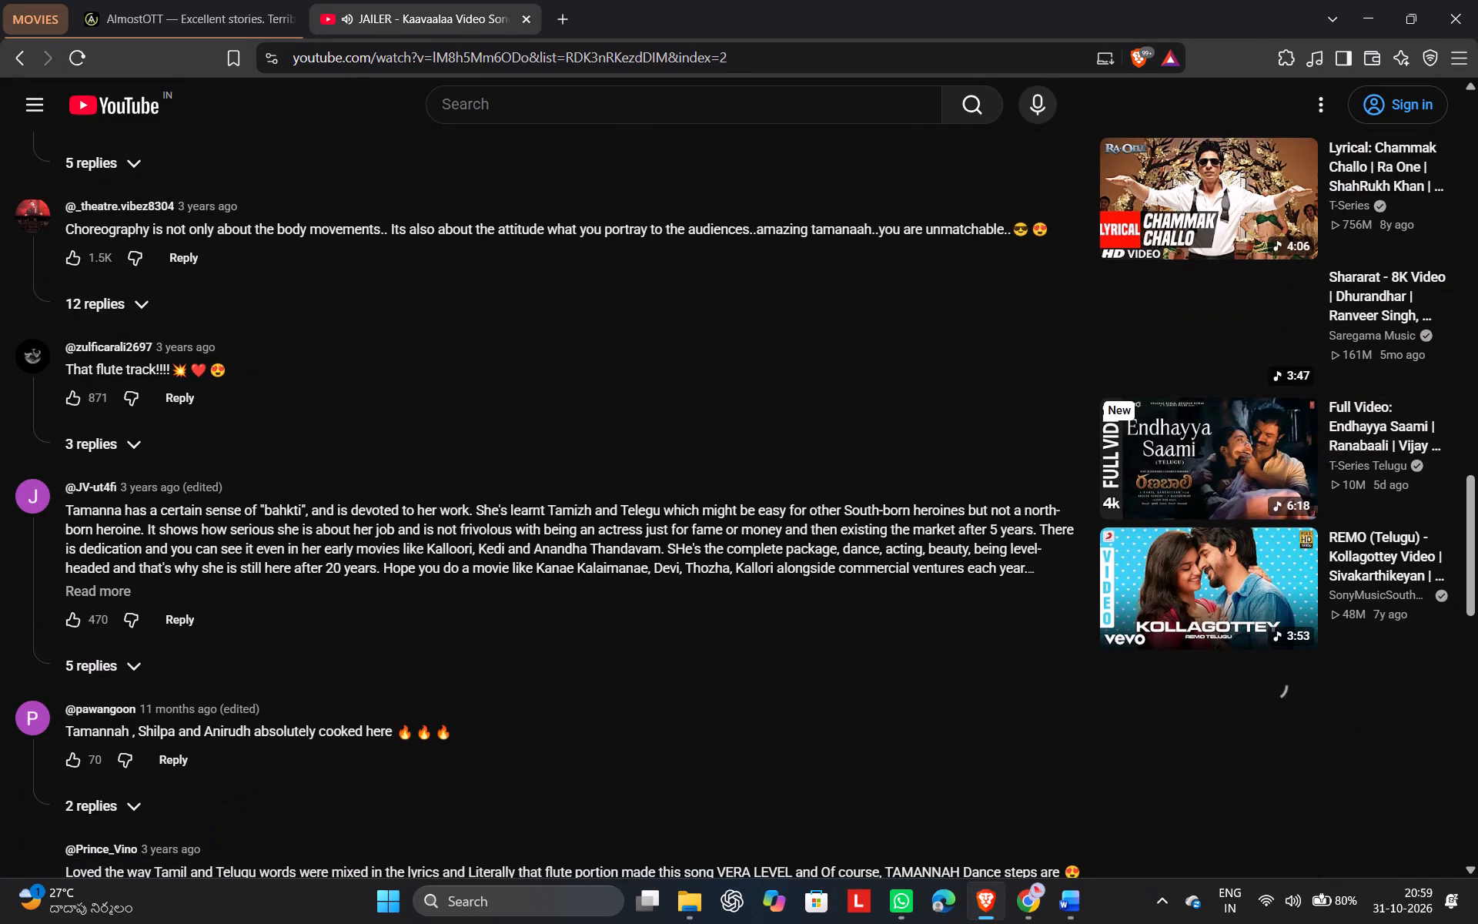
{"action": "scroll", "coordinate": [1112, 525], "scroll_direction": "down", "scroll_amount": 2}
{"action": "scroll", "coordinate": [1112, 525], "scroll_direction": "up", "scroll_amount": 3}
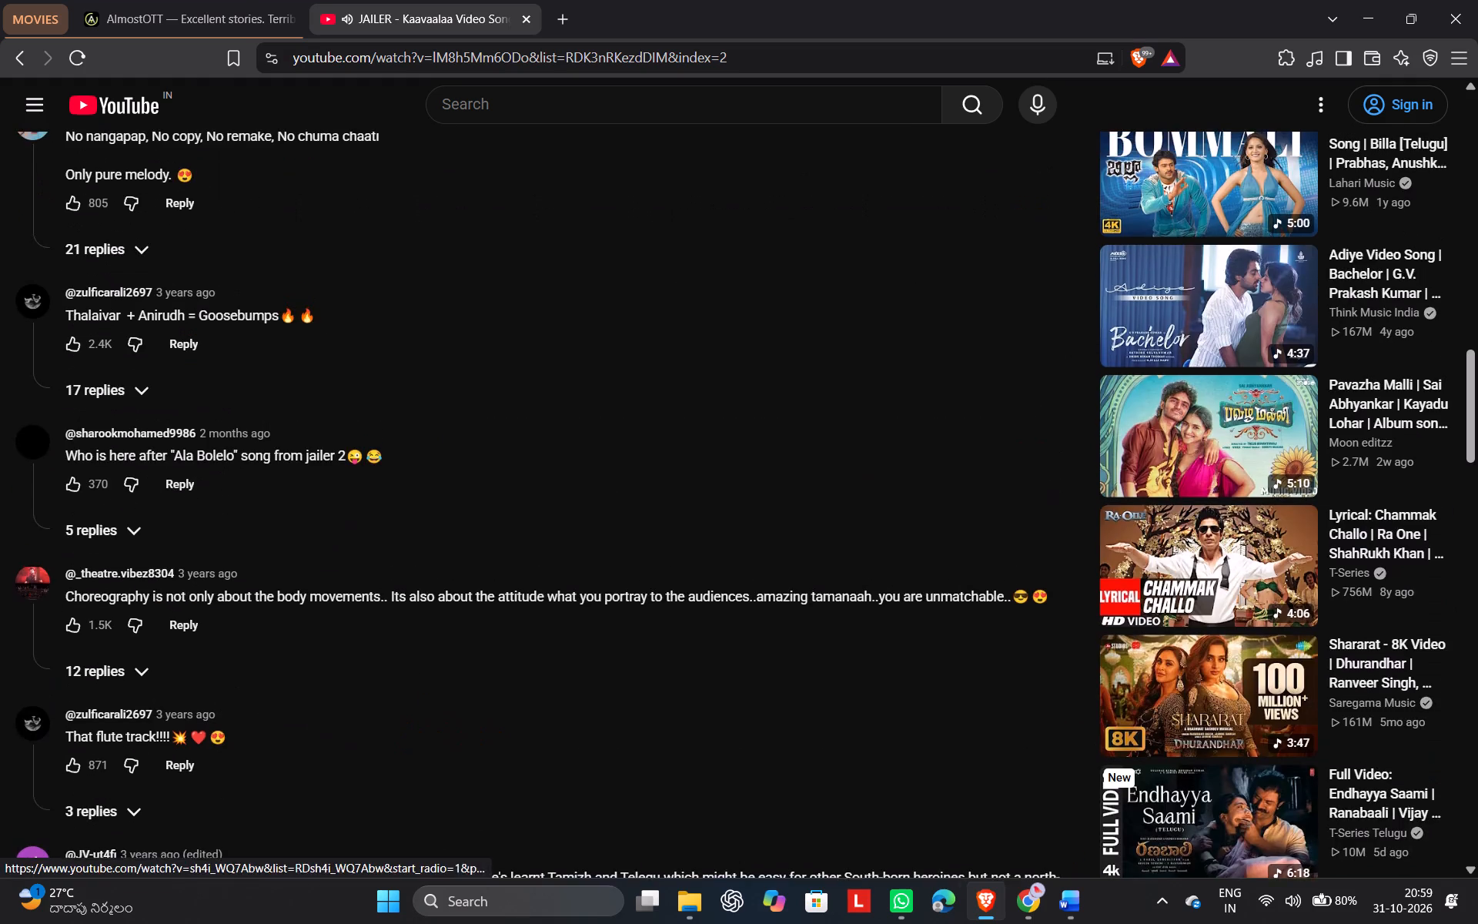
{"action": "scroll", "coordinate": [1112, 525], "scroll_direction": "up", "scroll_amount": 1}
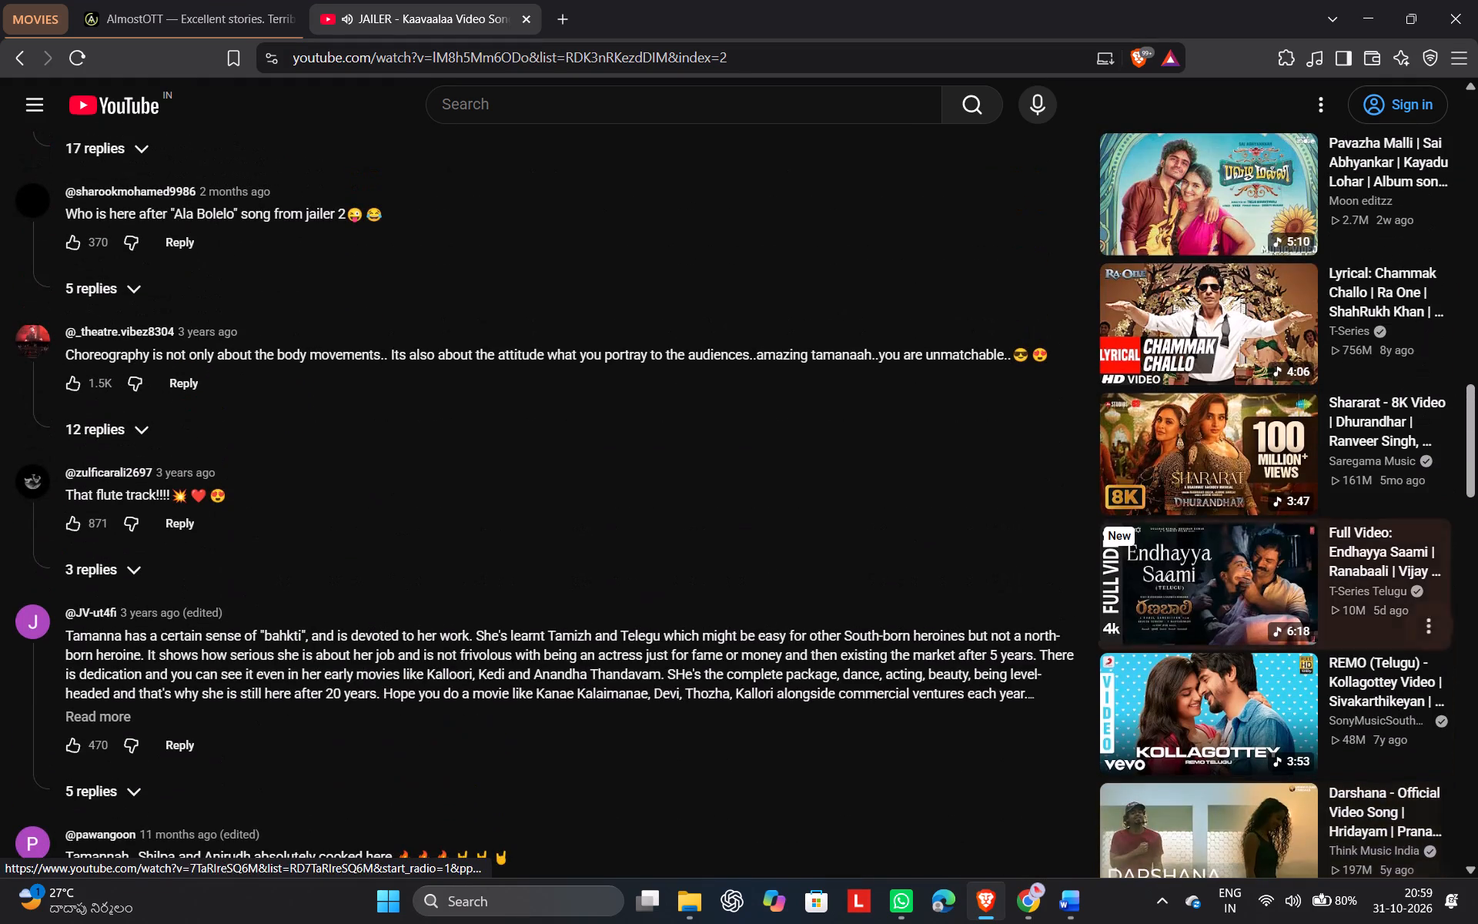
{"action": "left_click", "coordinate": [1180, 361]}
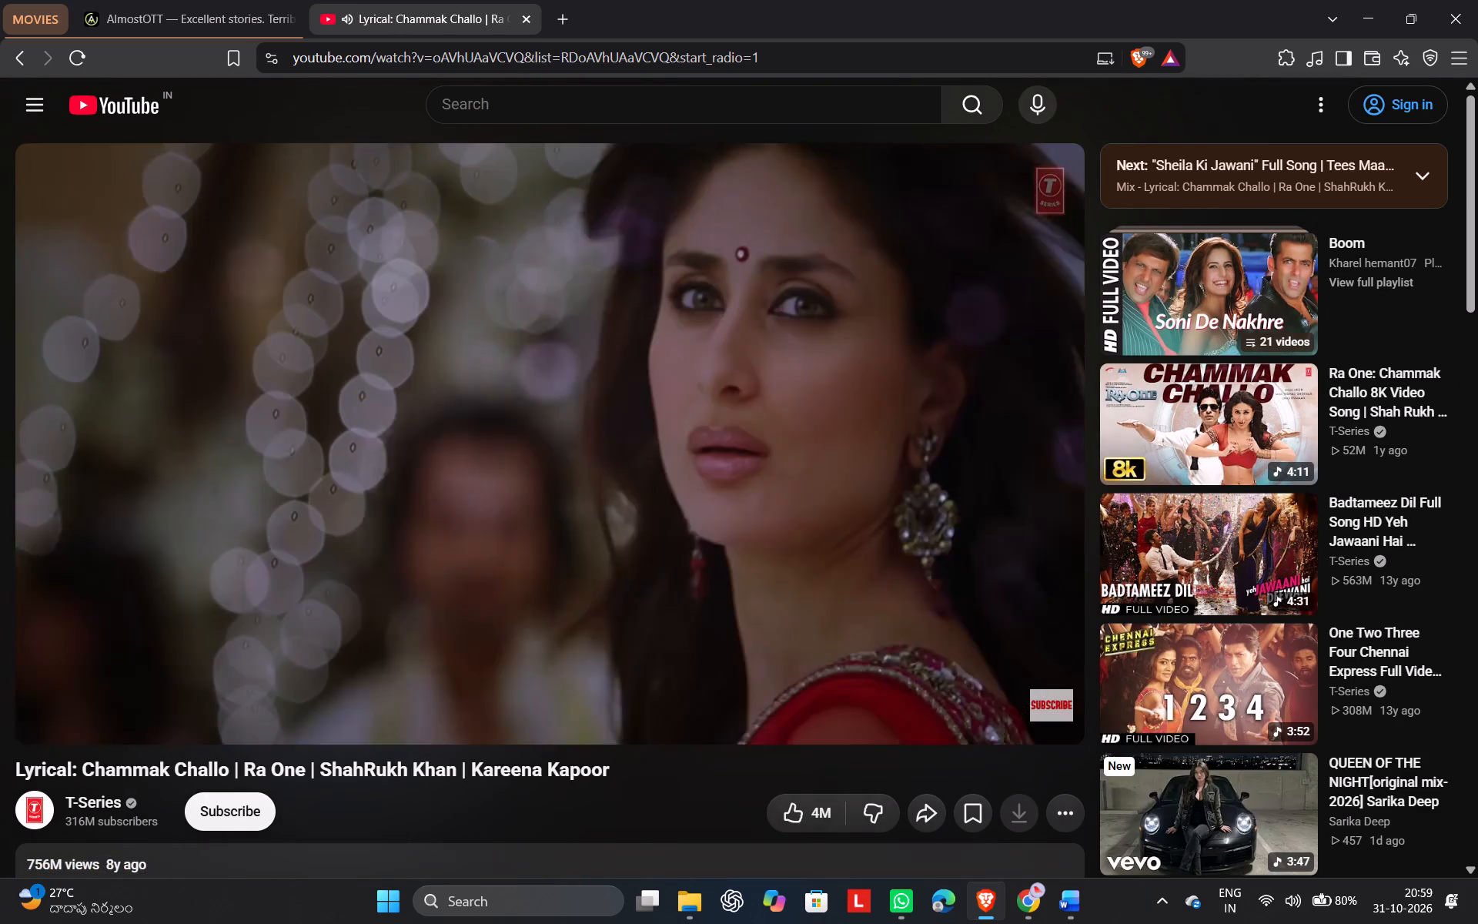
Expand the Chammak Challo mix and play the "Sheila Ki Jawani" full song from it.
{"action": "left_click", "coordinate": [1399, 178]}
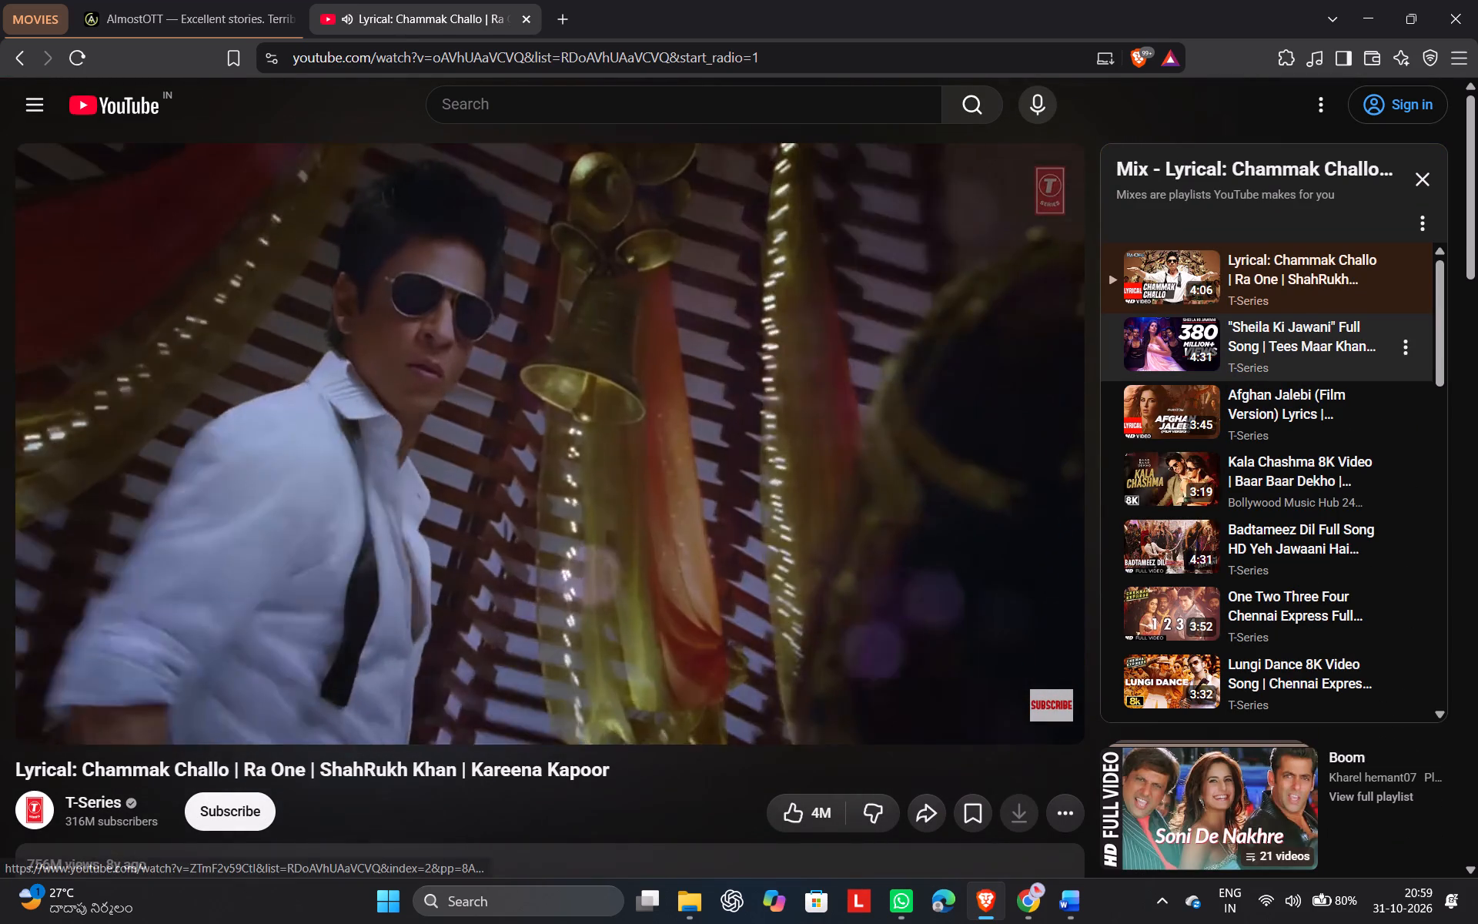
{"action": "left_click", "coordinate": [1265, 356]}
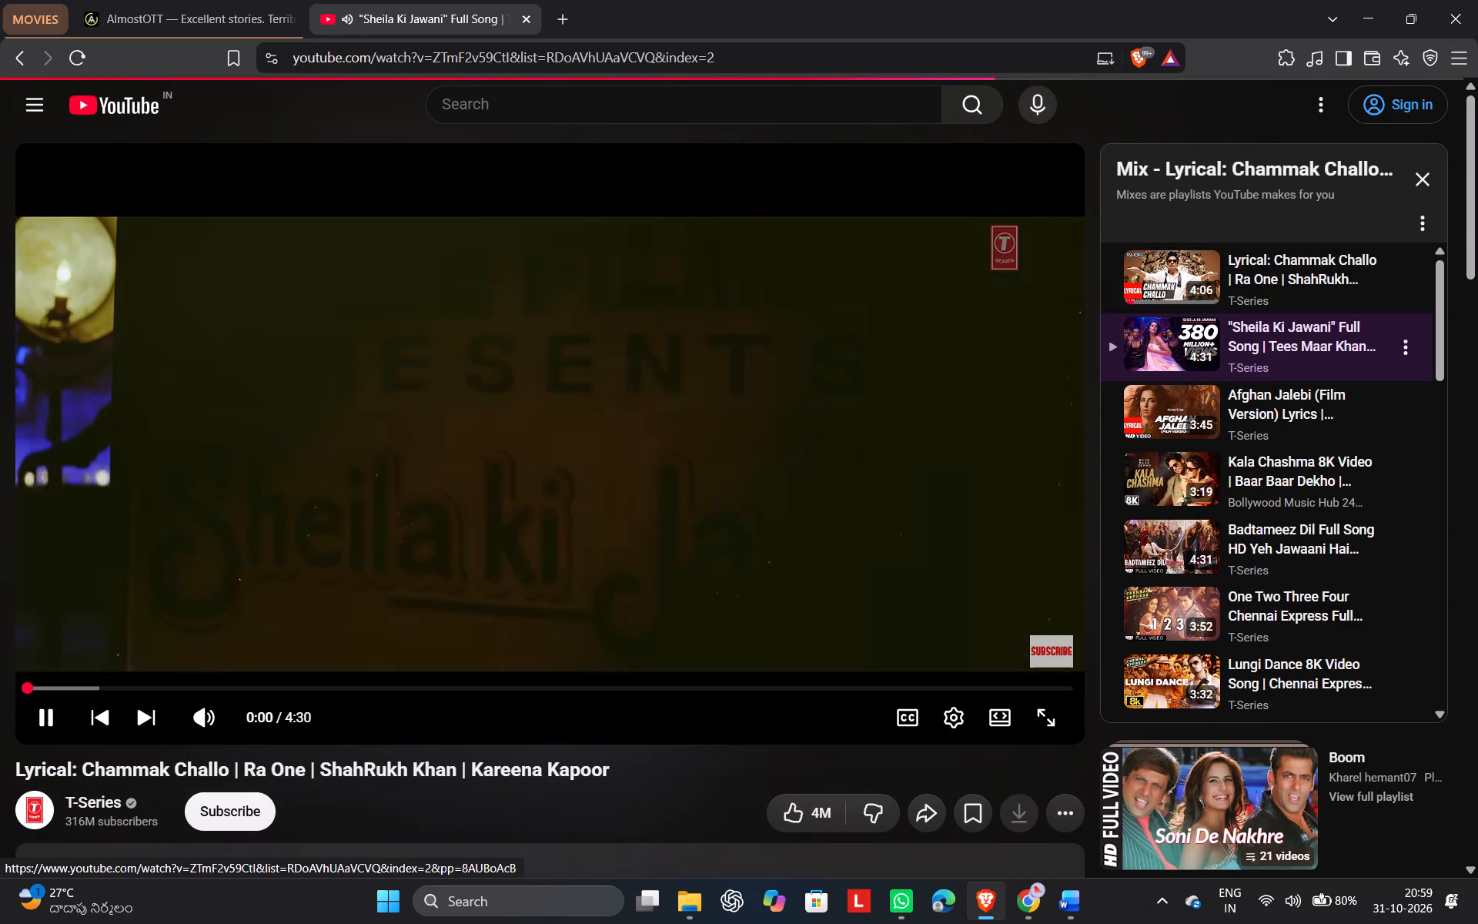
Switch to the Word report and move the blank line below the "10.DELETE TAIL OF THE LINKED LIST" heading to above it.
{"action": "left_click", "coordinate": [1073, 893]}
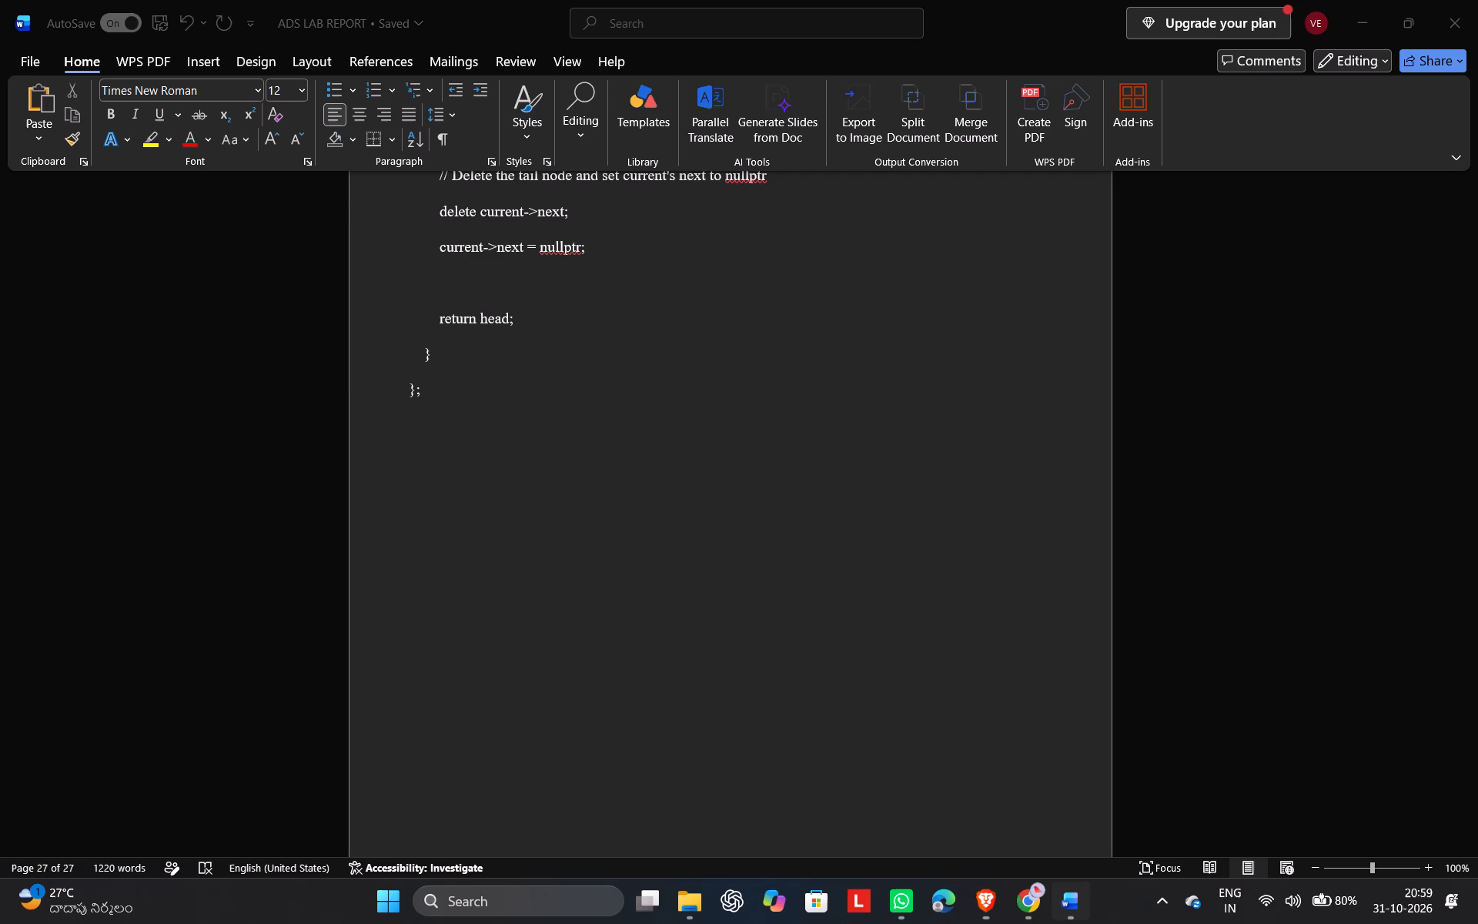
{"action": "scroll", "coordinate": [811, 492], "scroll_direction": "up", "scroll_amount": 3}
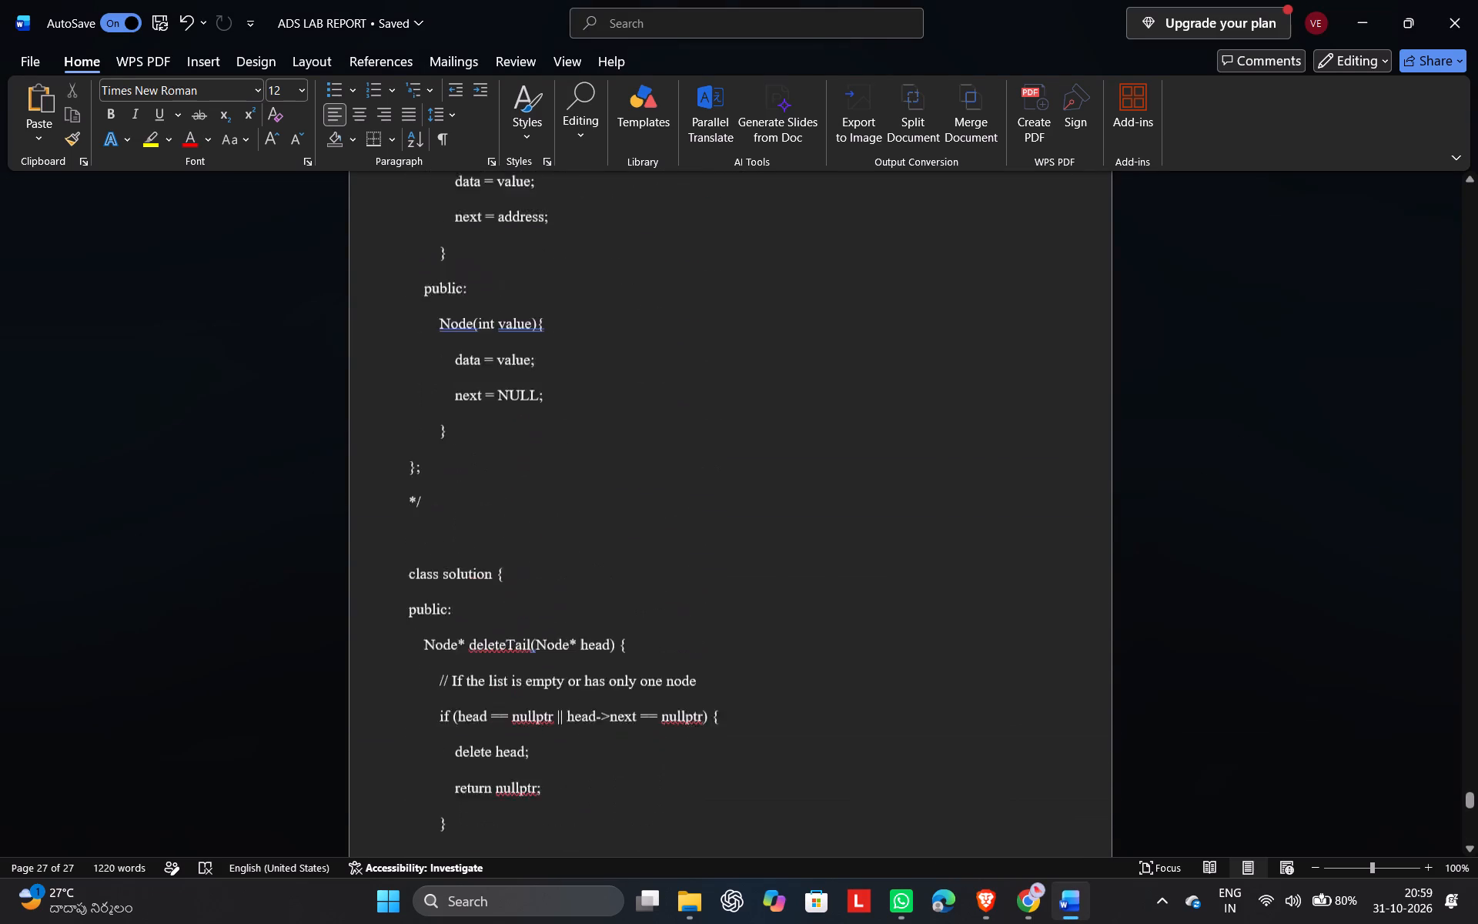
{"action": "scroll", "coordinate": [811, 492], "scroll_direction": "up", "scroll_amount": 4}
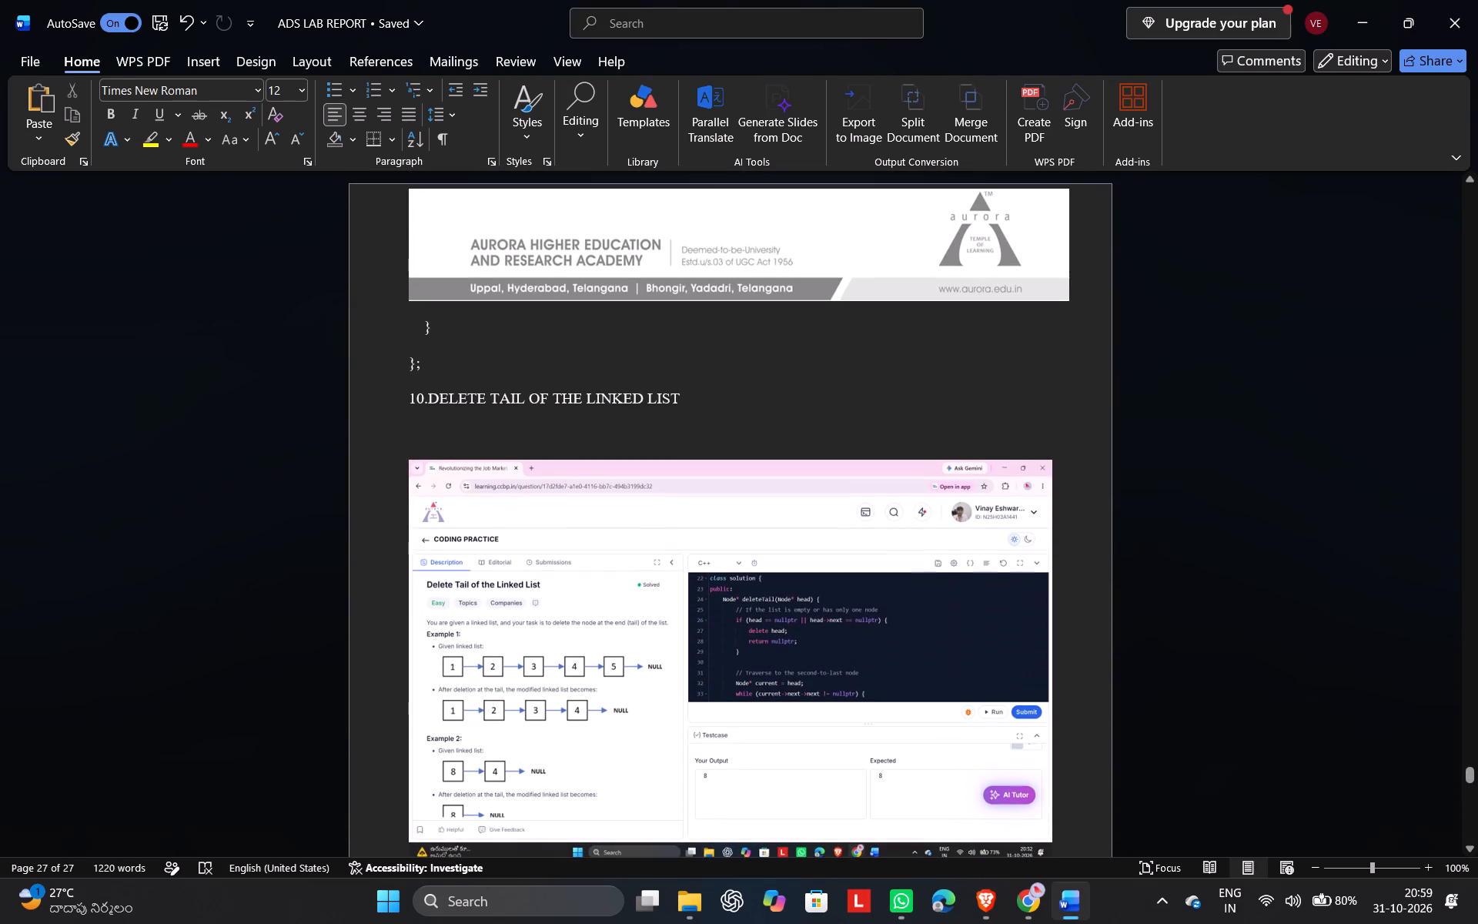
{"action": "left_click", "coordinate": [667, 436]}
{"action": "key", "text": "BackSpace"}
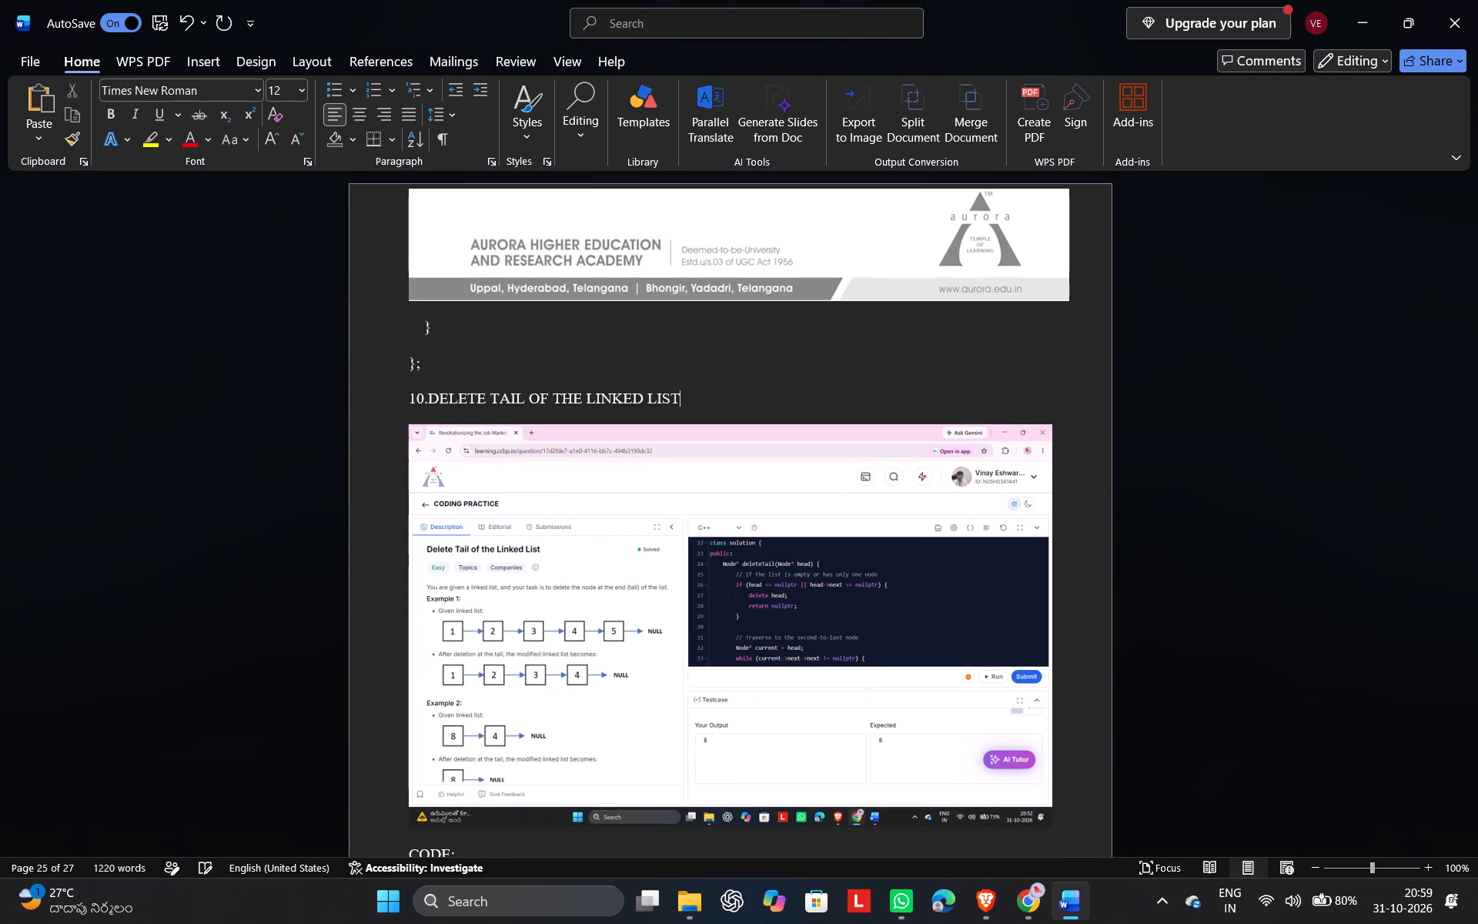
{"action": "left_click", "coordinate": [478, 362]}
{"action": "key", "text": "Return"}
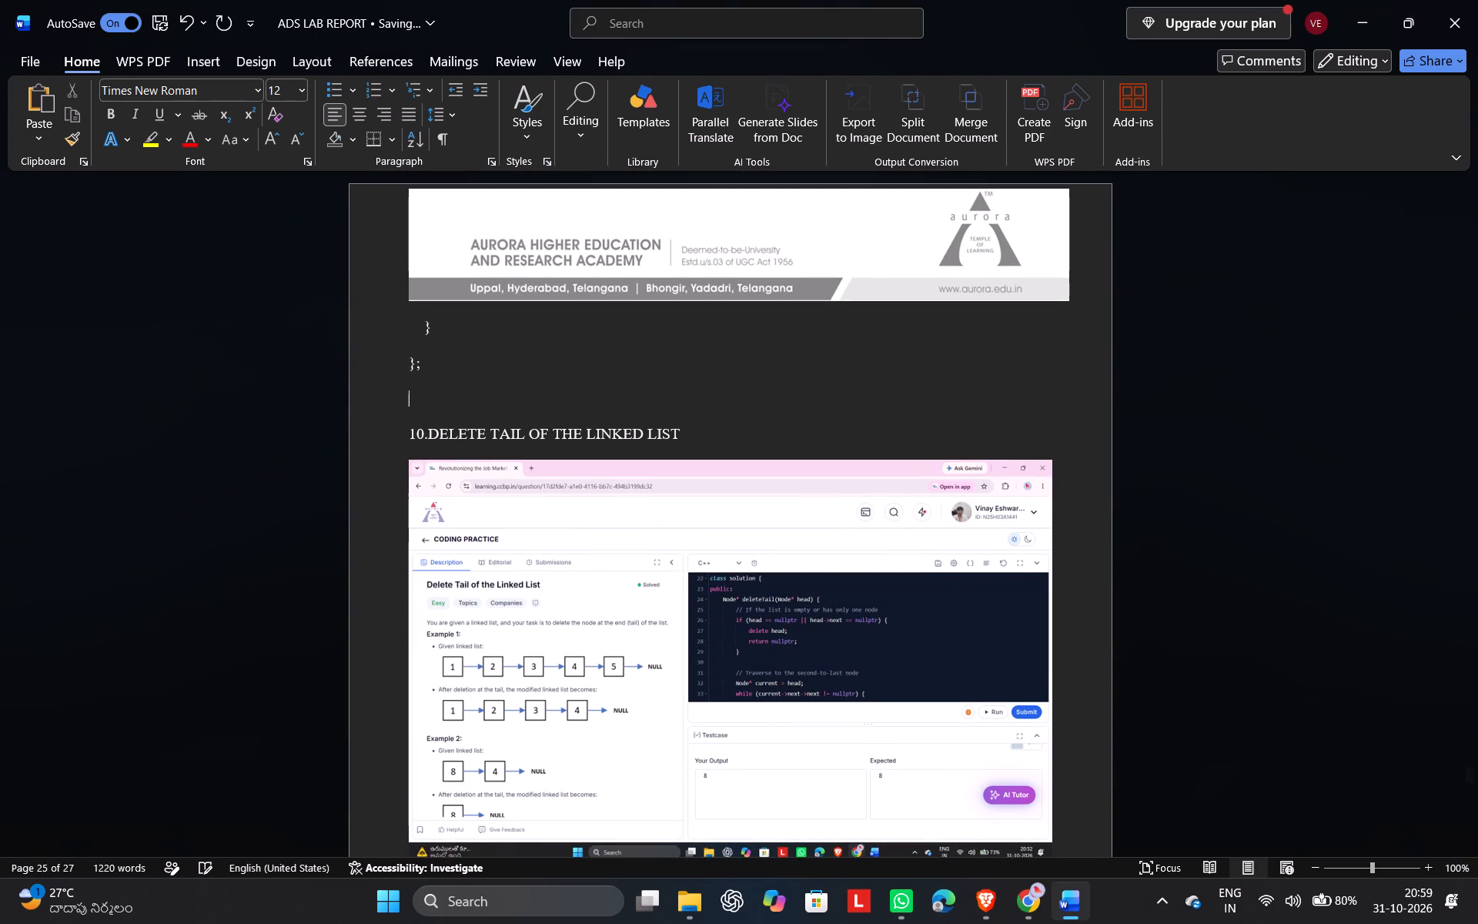
Colour the heading "10.DELETE TAIL OF THE LINKED LIST" green.
{"action": "left_click_drag", "start_coordinate": [698, 434], "coordinate": [401, 433]}
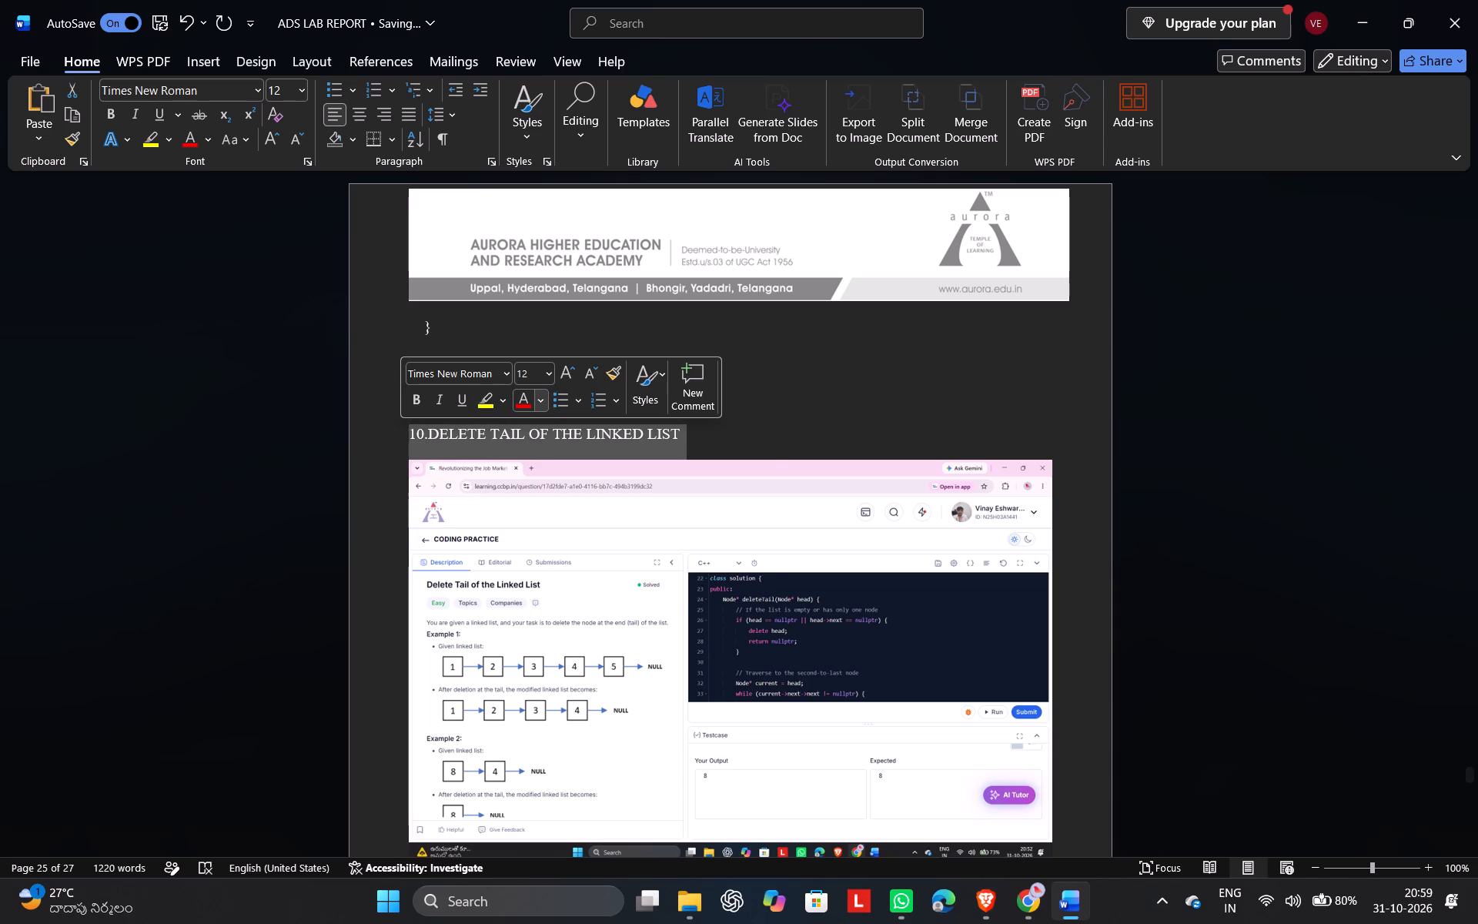
{"action": "left_click", "coordinate": [538, 409]}
{"action": "left_click", "coordinate": [661, 725]}
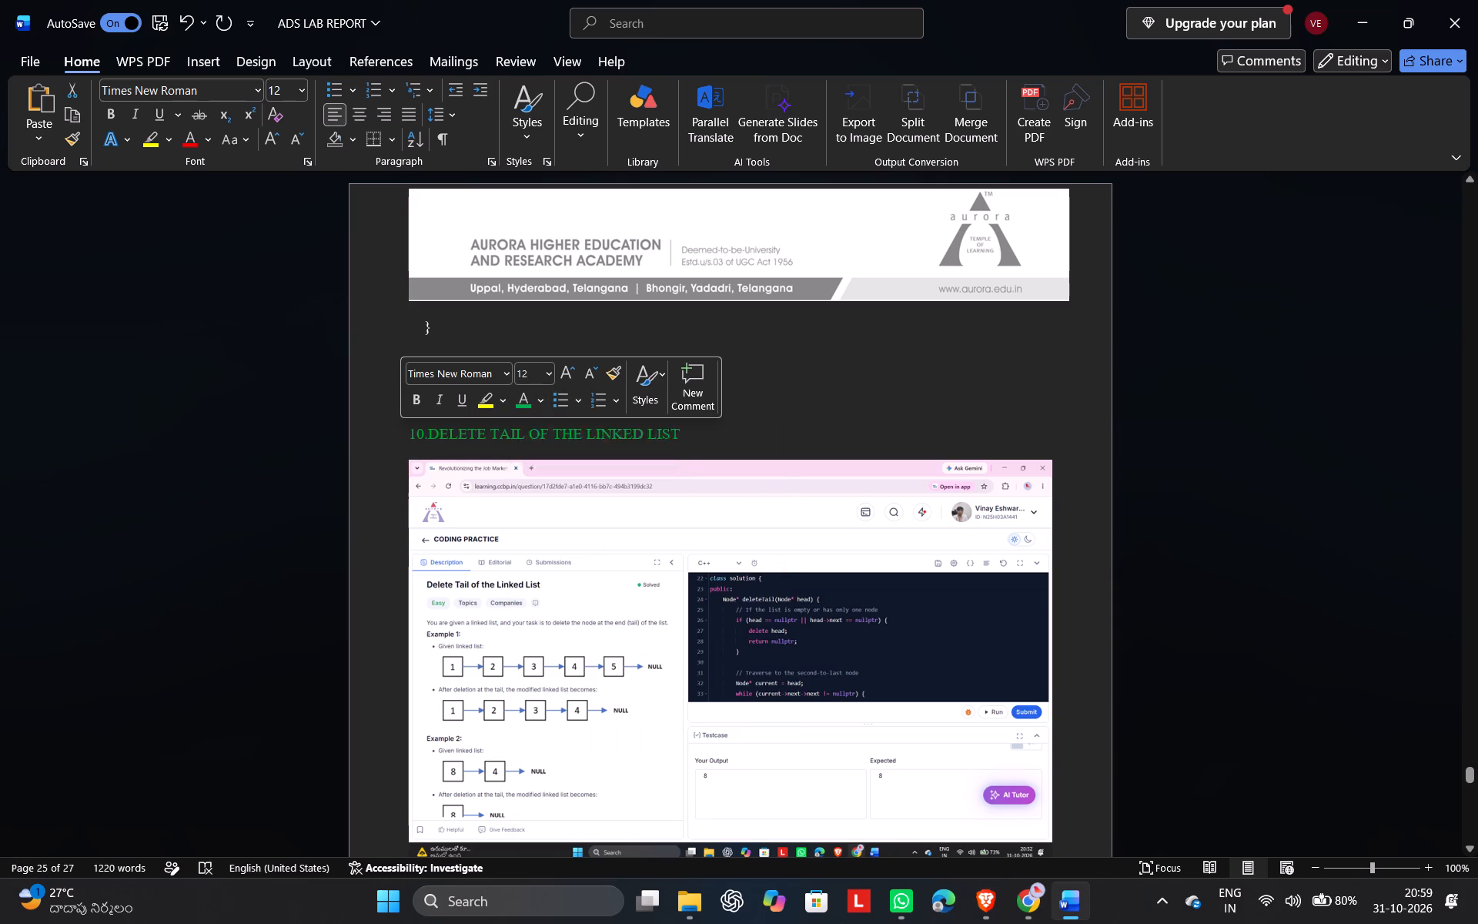
{"action": "left_click", "coordinate": [868, 417]}
Apply the same green font colour to the heading "9.DELETE HEAD OF THE LINKED LIST".
{"action": "scroll", "coordinate": [868, 417], "scroll_direction": "up", "scroll_amount": 4}
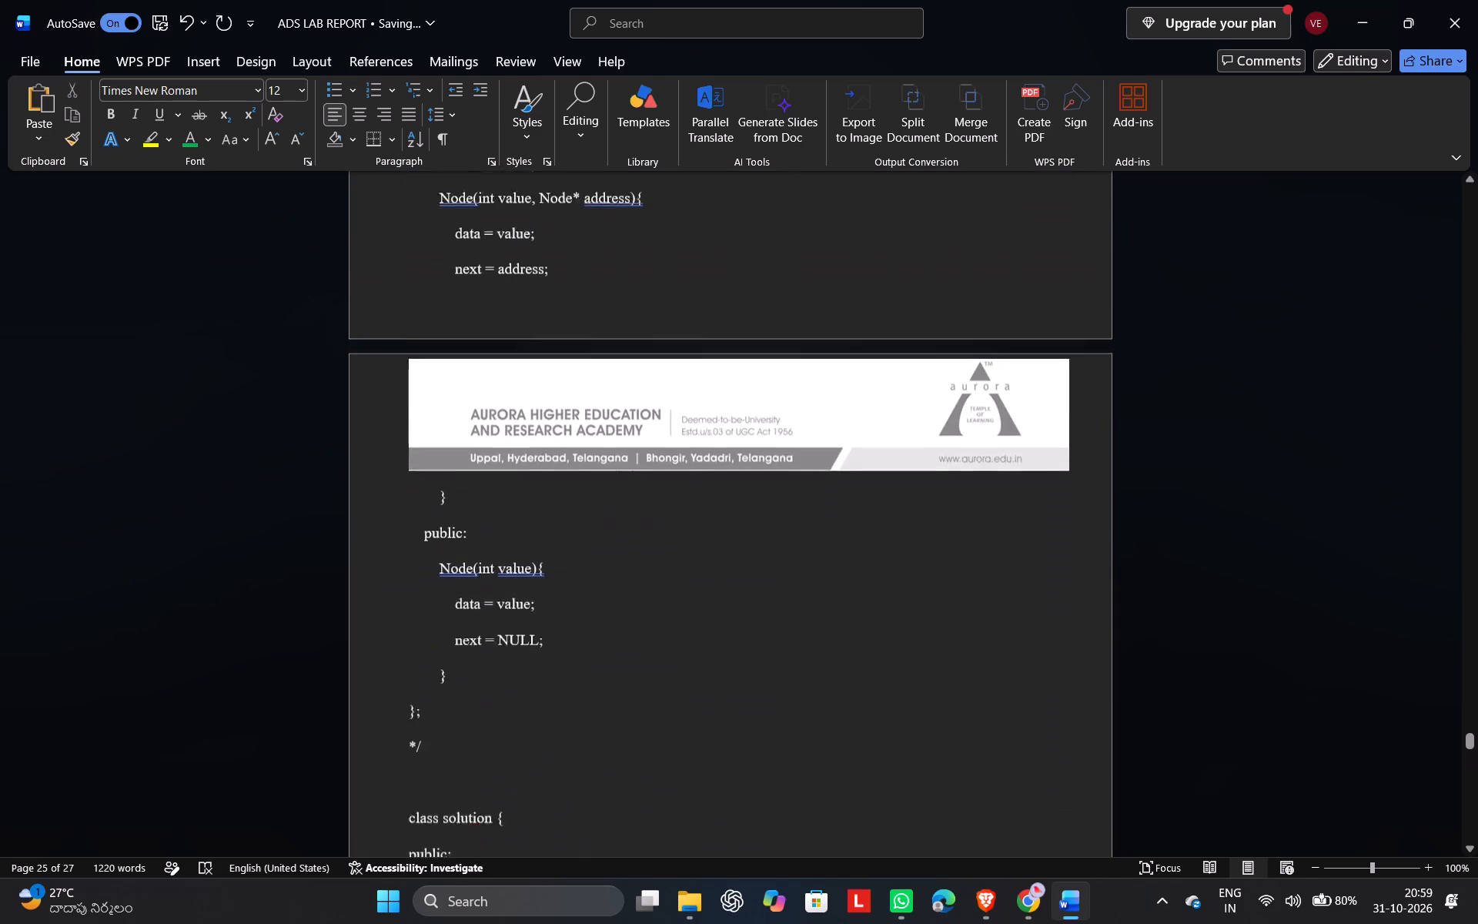
{"action": "scroll", "coordinate": [868, 417], "scroll_direction": "up", "scroll_amount": 3}
{"action": "left_click_drag", "start_coordinate": [702, 373], "coordinate": [400, 361]}
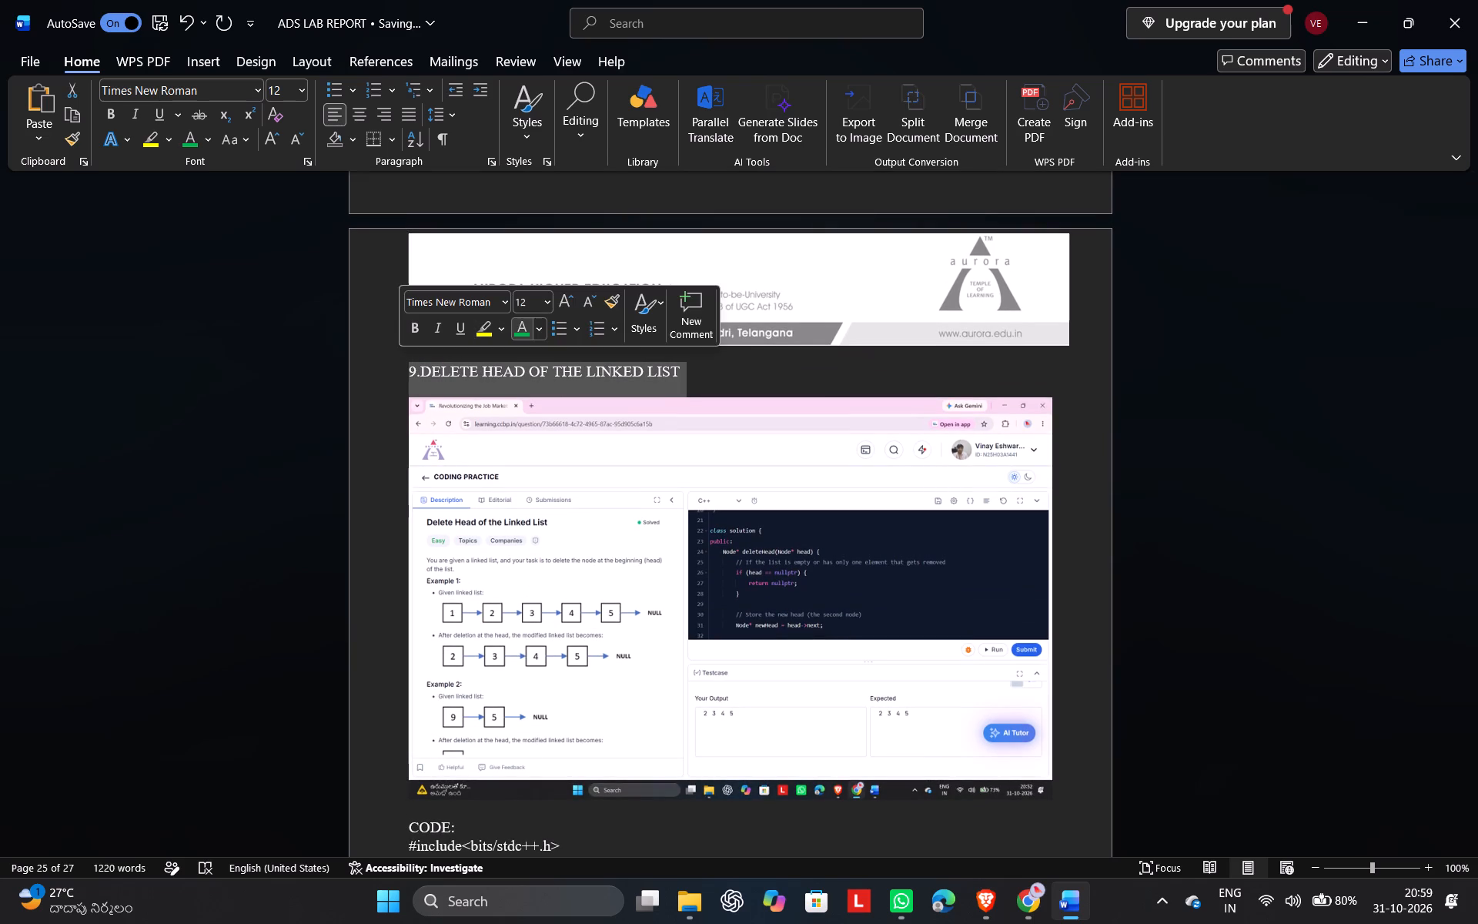
{"action": "left_click", "coordinate": [515, 325]}
{"action": "left_click", "coordinate": [386, 400]}
Apply the green font colour to the heading "8.INSERTION BEFORE A NODE WITH VALUE X -LINKED LIST".
{"action": "scroll", "coordinate": [386, 400], "scroll_direction": "up", "scroll_amount": 4}
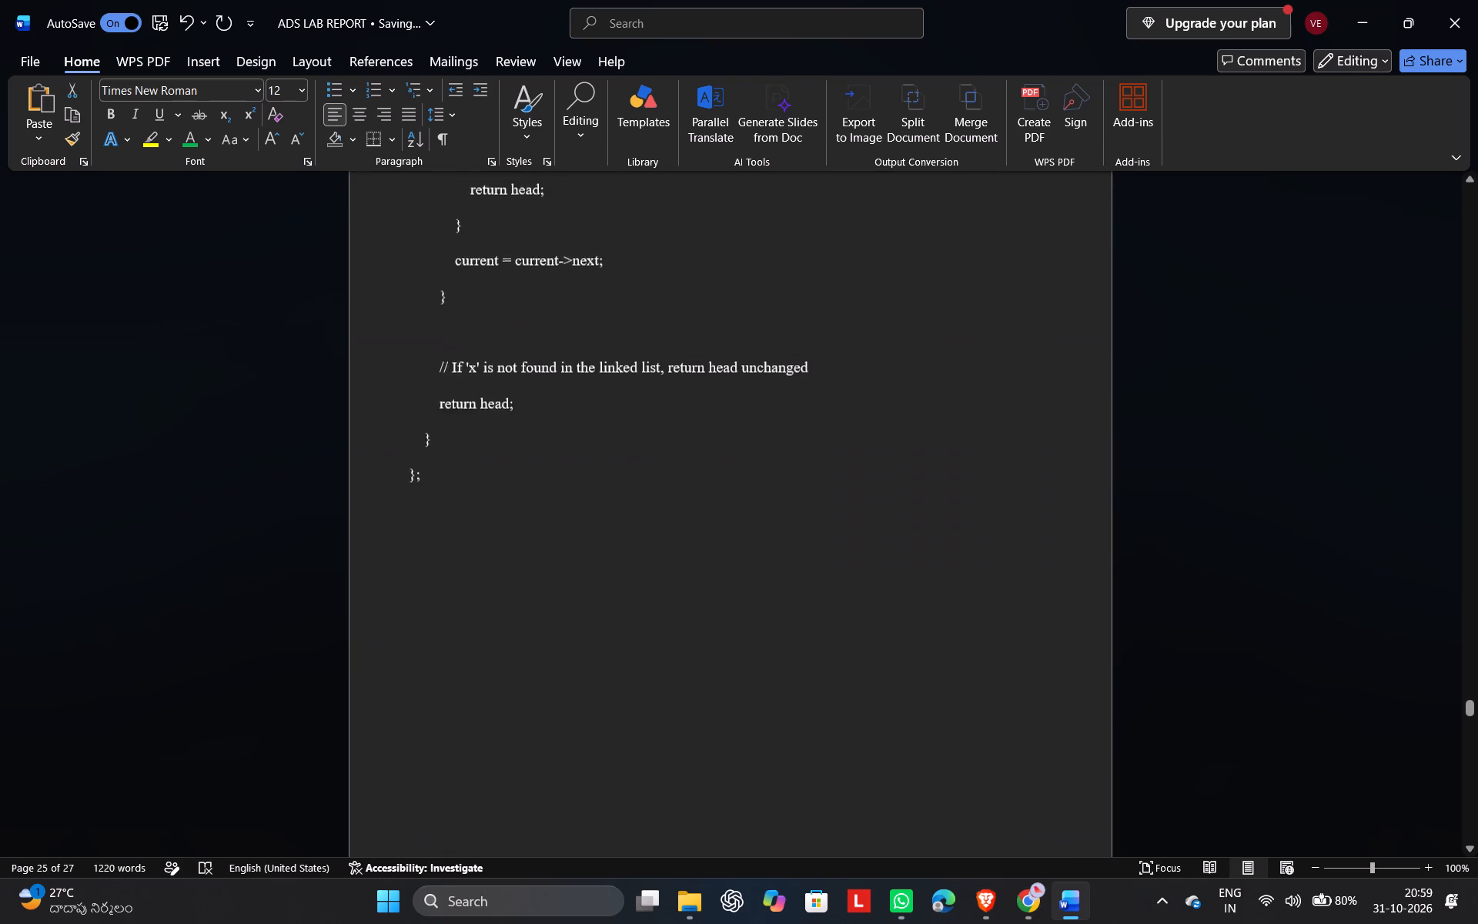
{"action": "scroll", "coordinate": [386, 400], "scroll_direction": "up", "scroll_amount": 5}
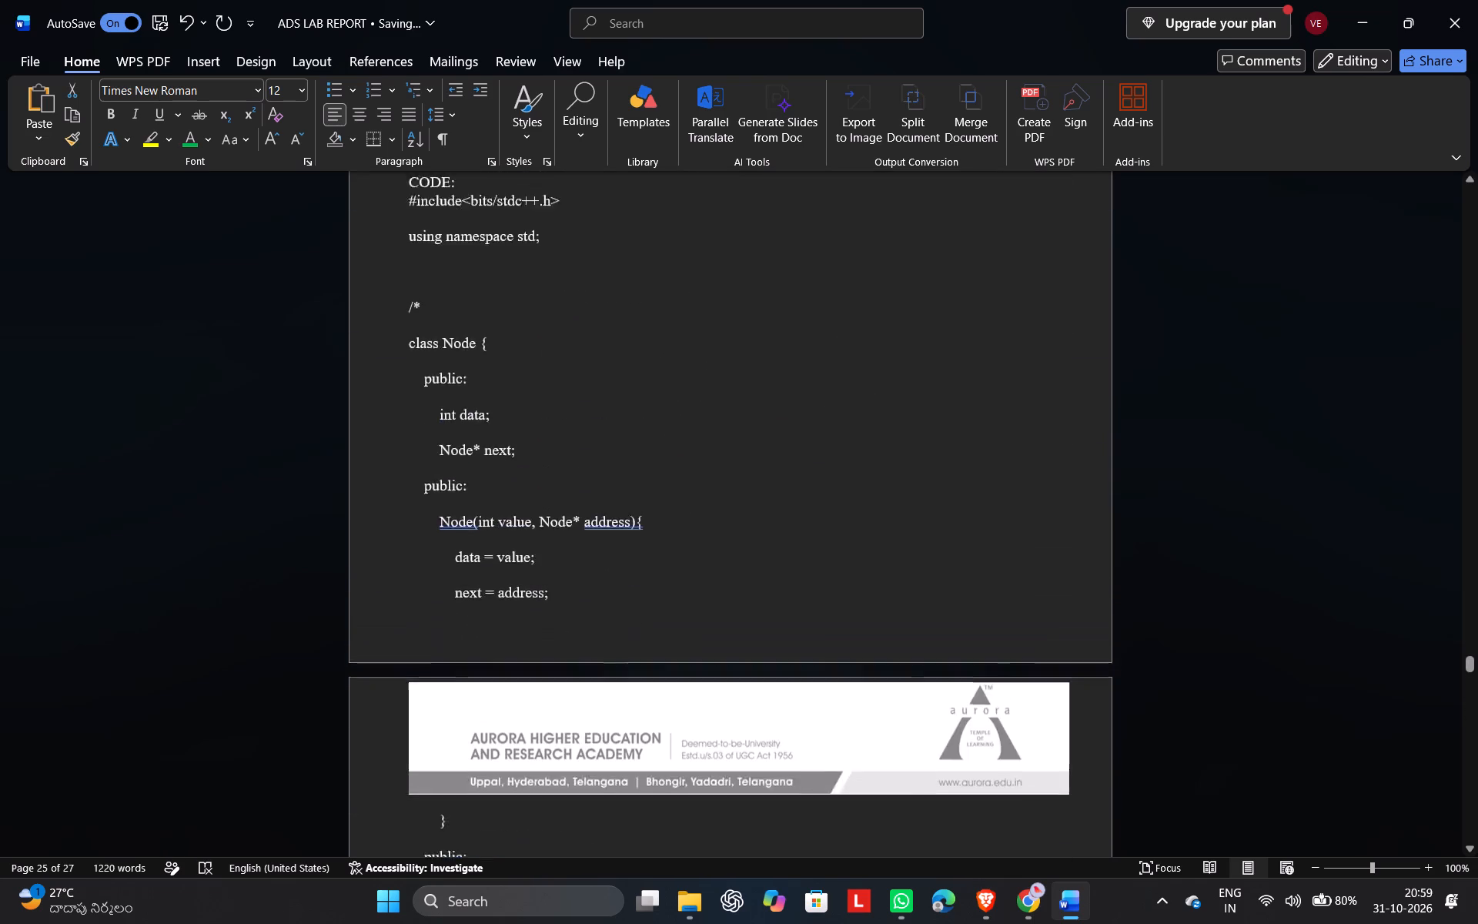
{"action": "scroll", "coordinate": [386, 400], "scroll_direction": "up", "scroll_amount": 2}
{"action": "left_click_drag", "start_coordinate": [865, 567], "coordinate": [737, 568]}
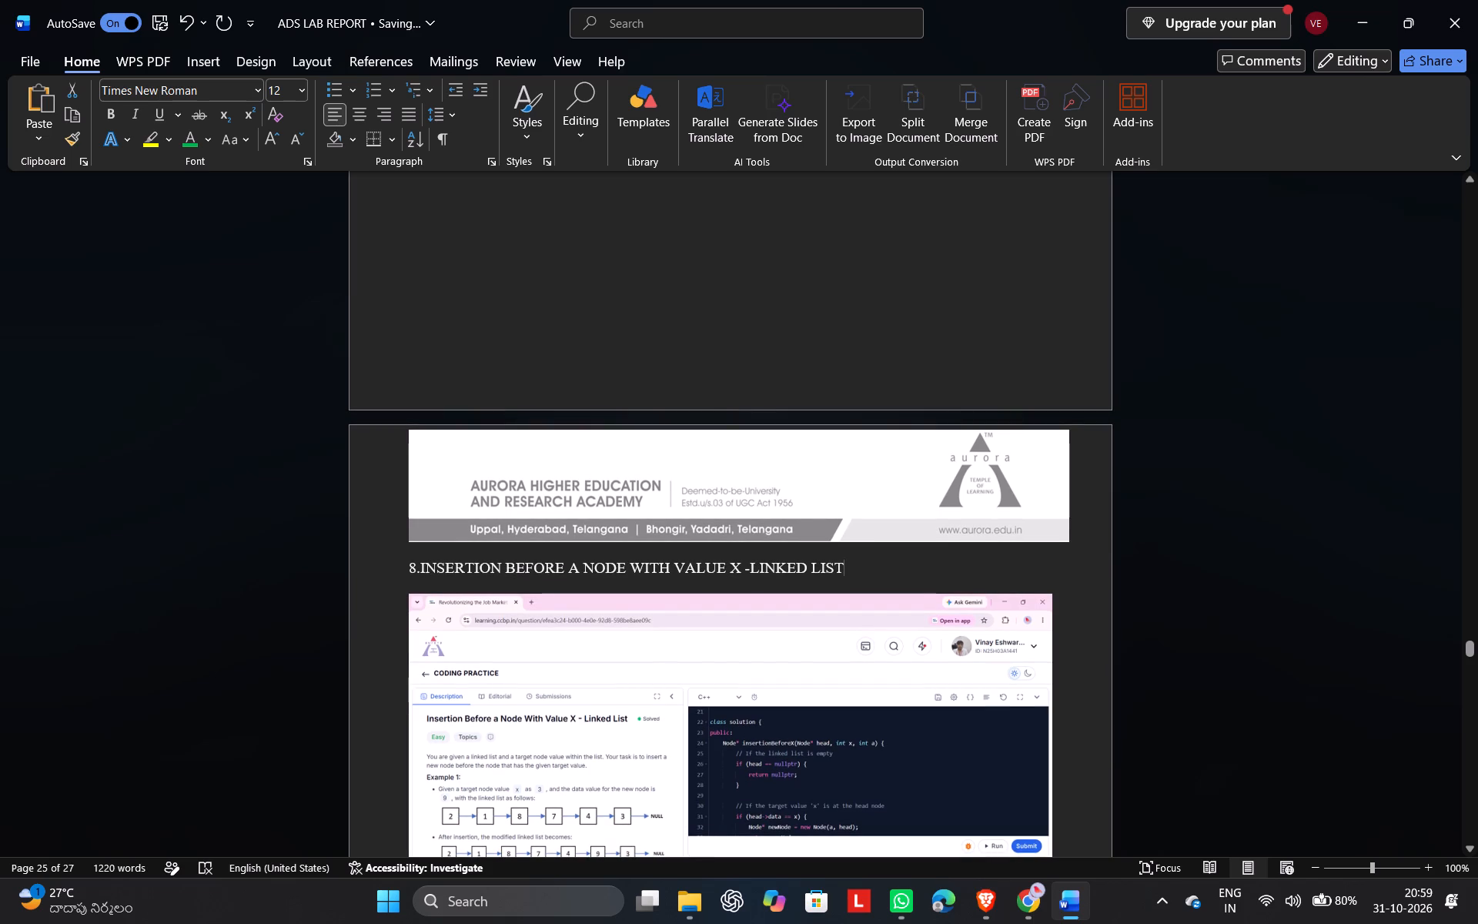
{"action": "left_click_drag", "start_coordinate": [737, 568], "coordinate": [391, 558]}
{"action": "left_click", "coordinate": [507, 526]}
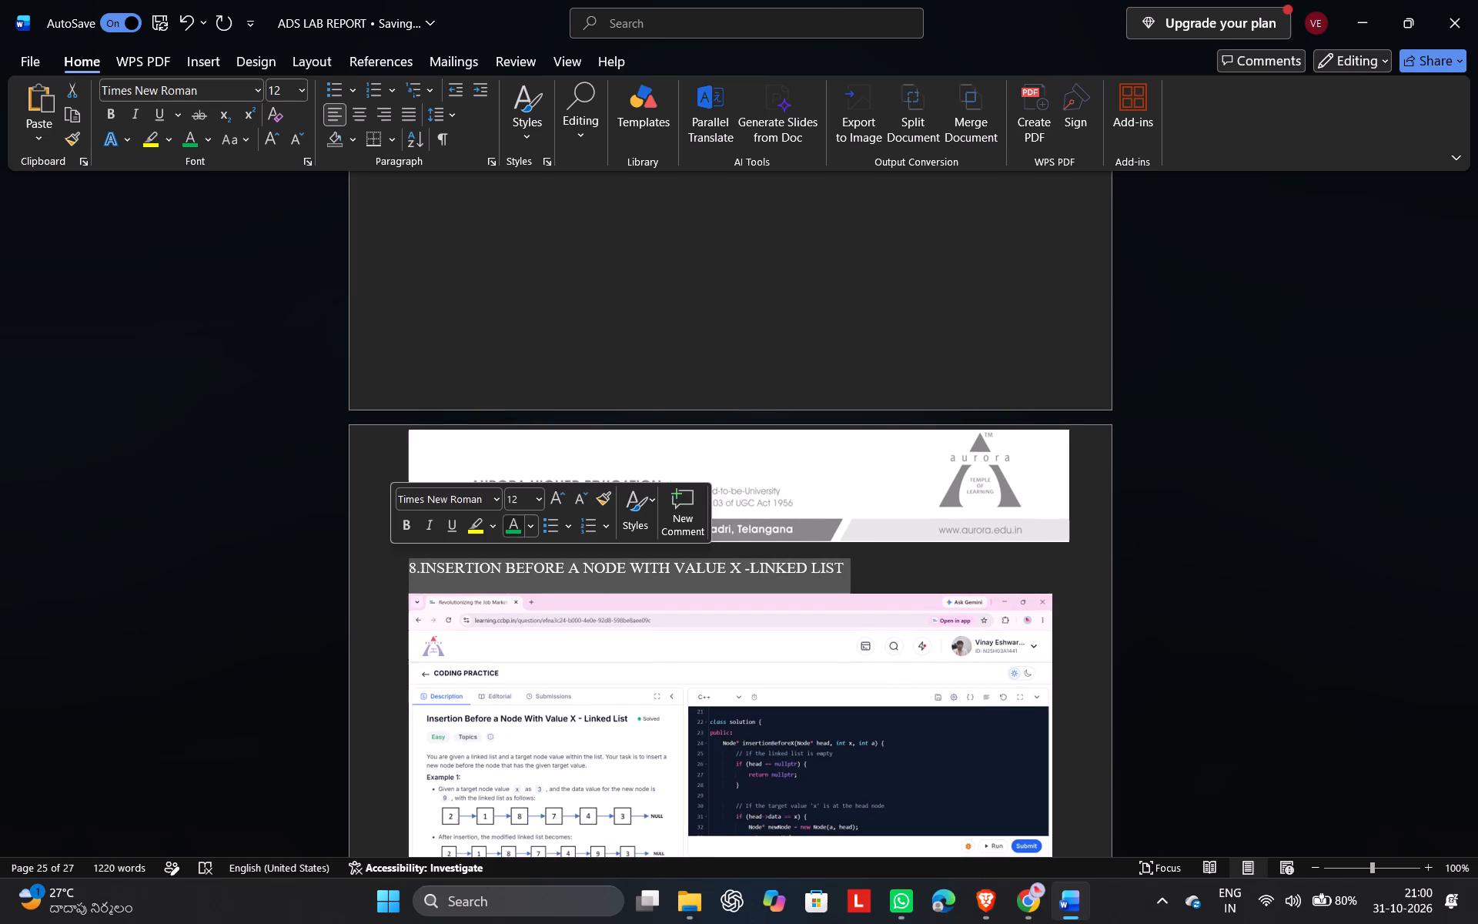
{"action": "left_click", "coordinate": [619, 375]}
Apply the green font colour to the whole heading "7.INSERTION AT KTH POSITION -LINKED LIST", including its number.
{"action": "scroll", "coordinate": [619, 375], "scroll_direction": "up", "scroll_amount": 3}
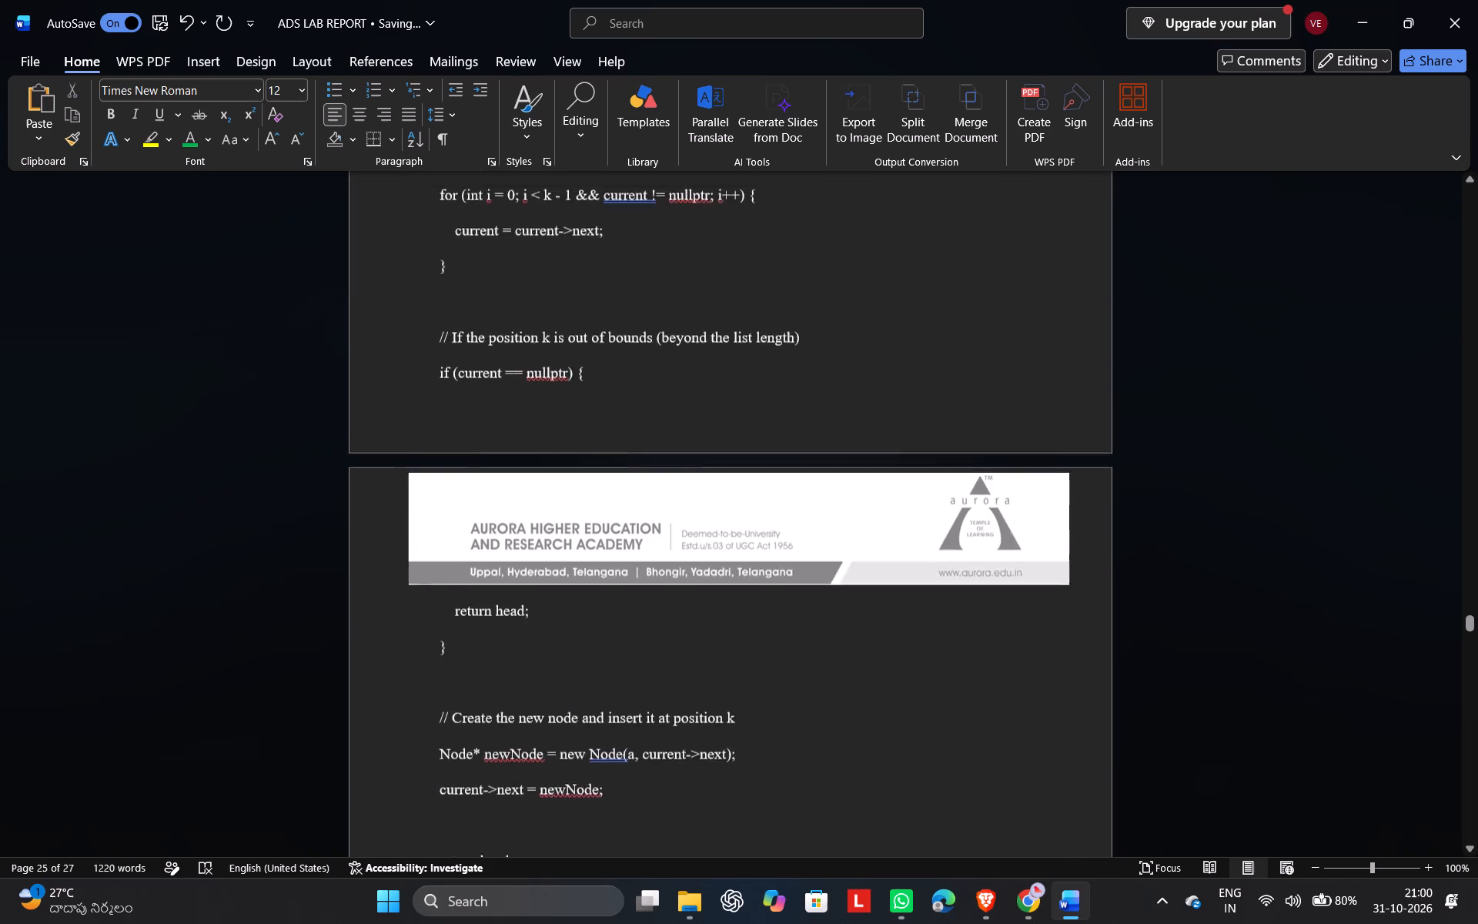
{"action": "scroll", "coordinate": [619, 375], "scroll_direction": "up", "scroll_amount": 5}
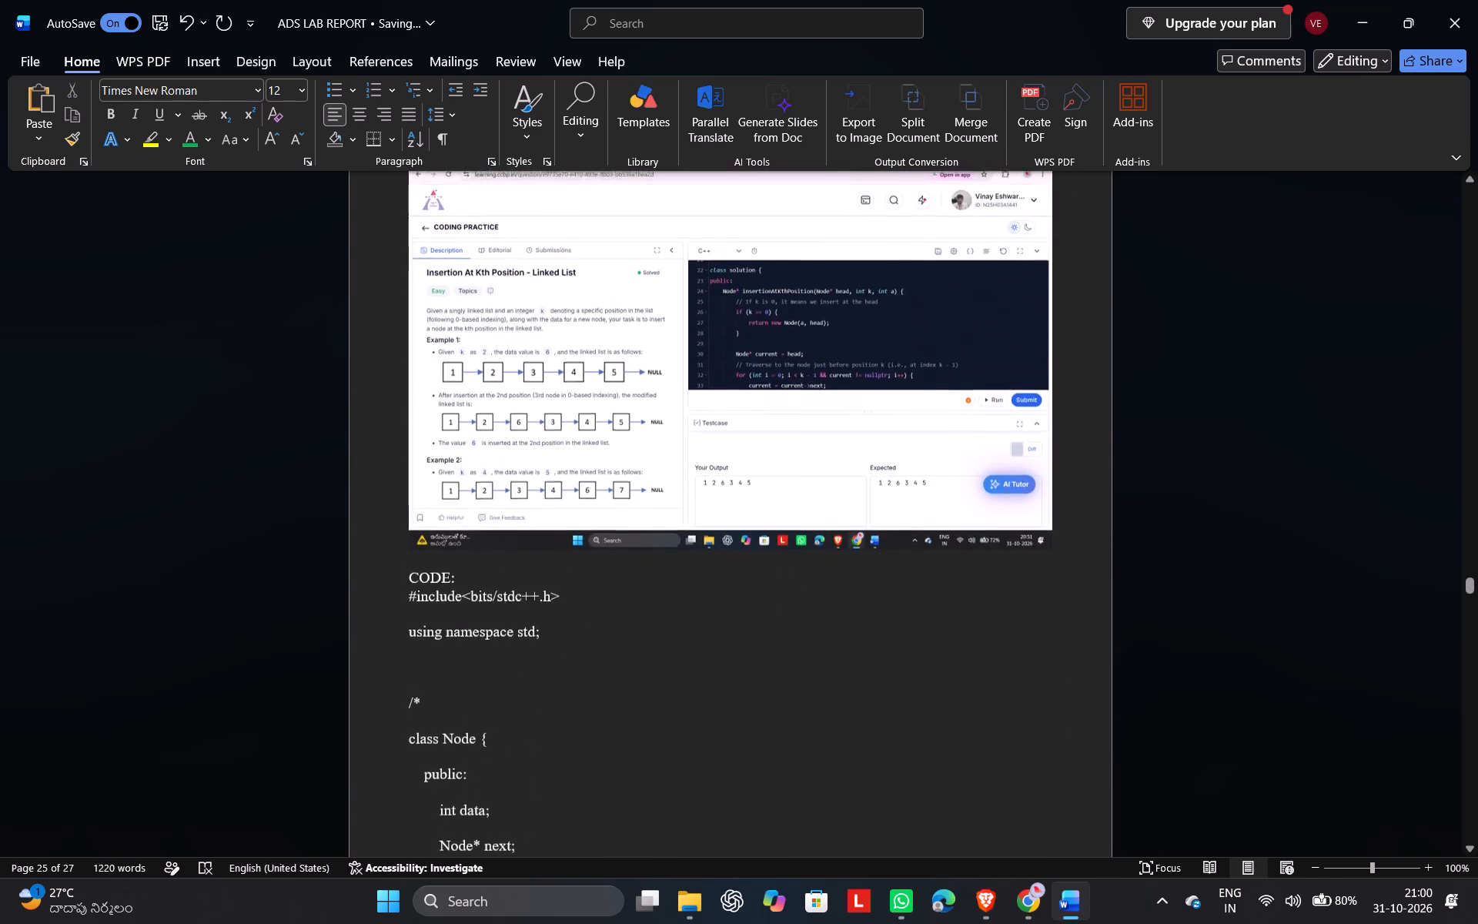
{"action": "scroll", "coordinate": [619, 375], "scroll_direction": "up", "scroll_amount": 2}
{"action": "left_click_drag", "start_coordinate": [752, 442], "coordinate": [412, 445]}
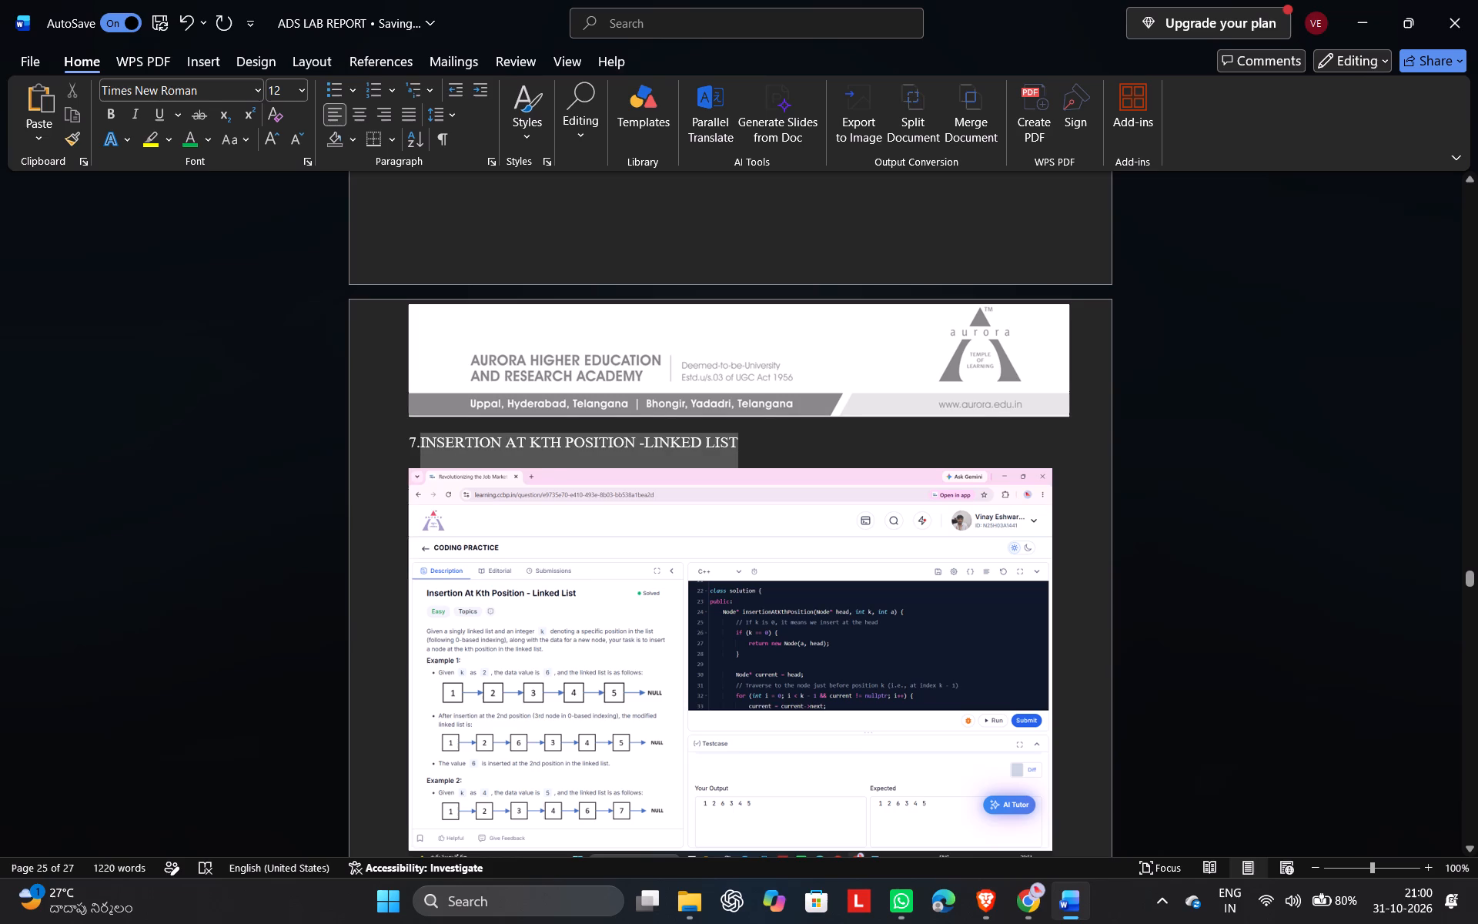
{"action": "left_click_drag", "start_coordinate": [412, 445], "coordinate": [404, 444]}
{"action": "left_click", "coordinate": [526, 405]}
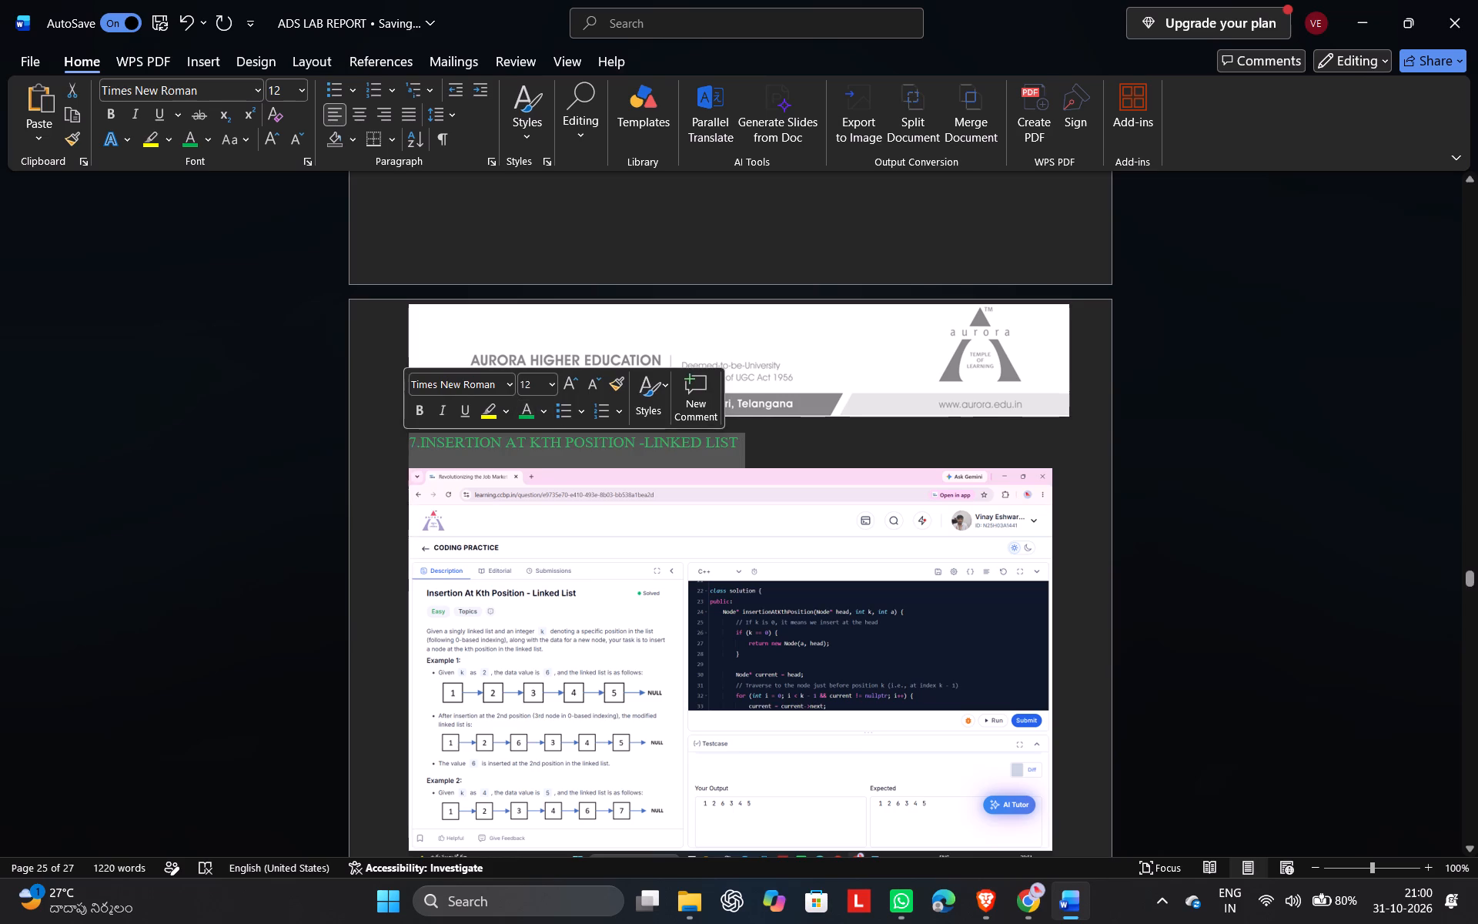
{"action": "left_click", "coordinate": [634, 206]}
Apply the green font colour to the whole heading "6.INSERTION AT TAIL -LINKED LIST", including its number.
{"action": "scroll", "coordinate": [634, 206], "scroll_direction": "up", "scroll_amount": 5}
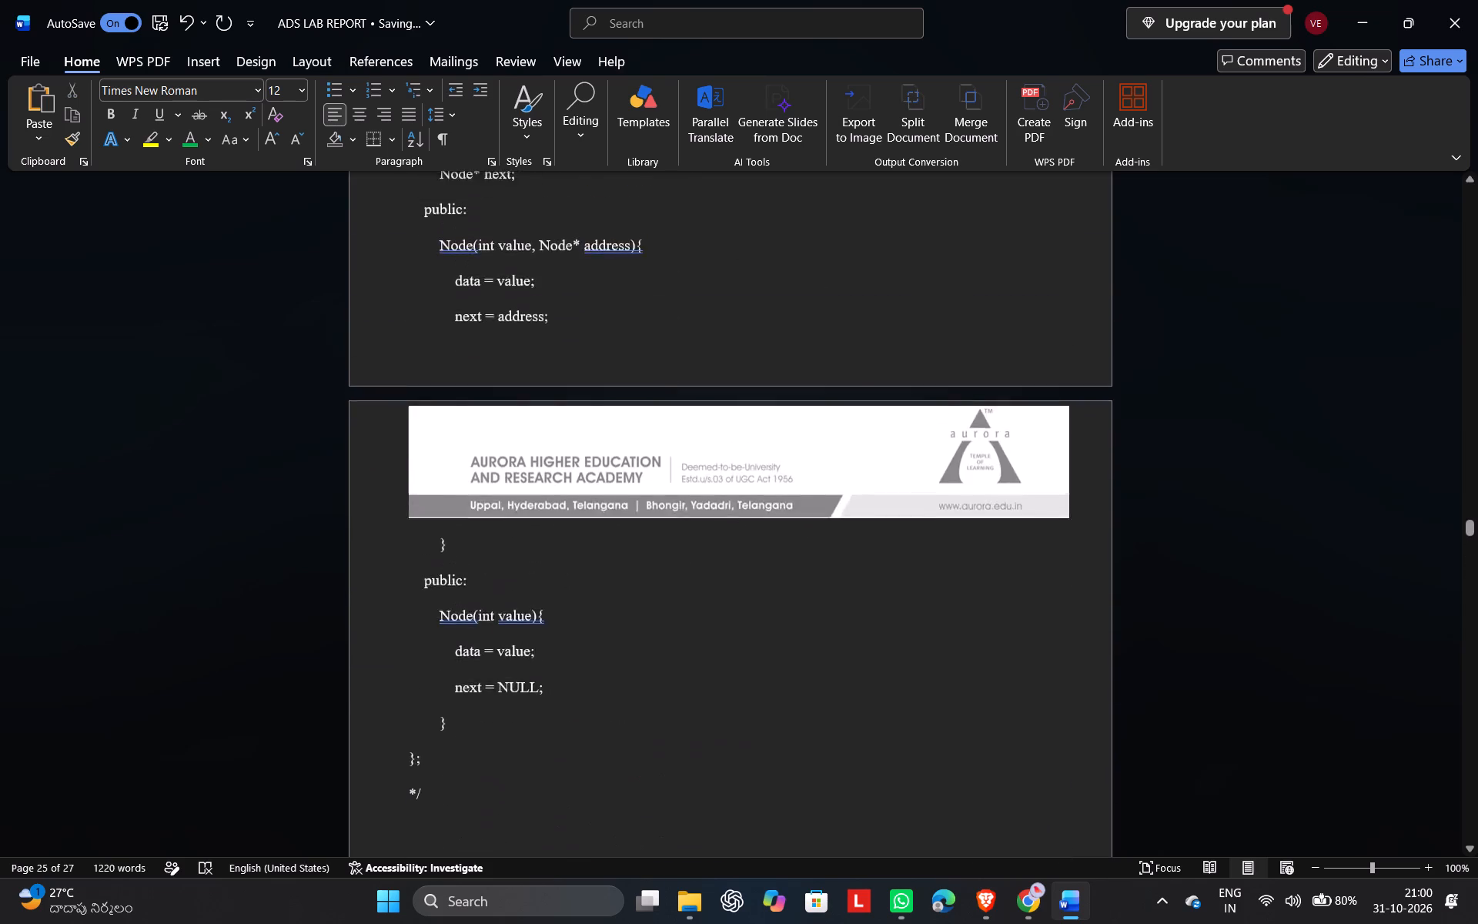
{"action": "scroll", "coordinate": [634, 206], "scroll_direction": "up", "scroll_amount": 4}
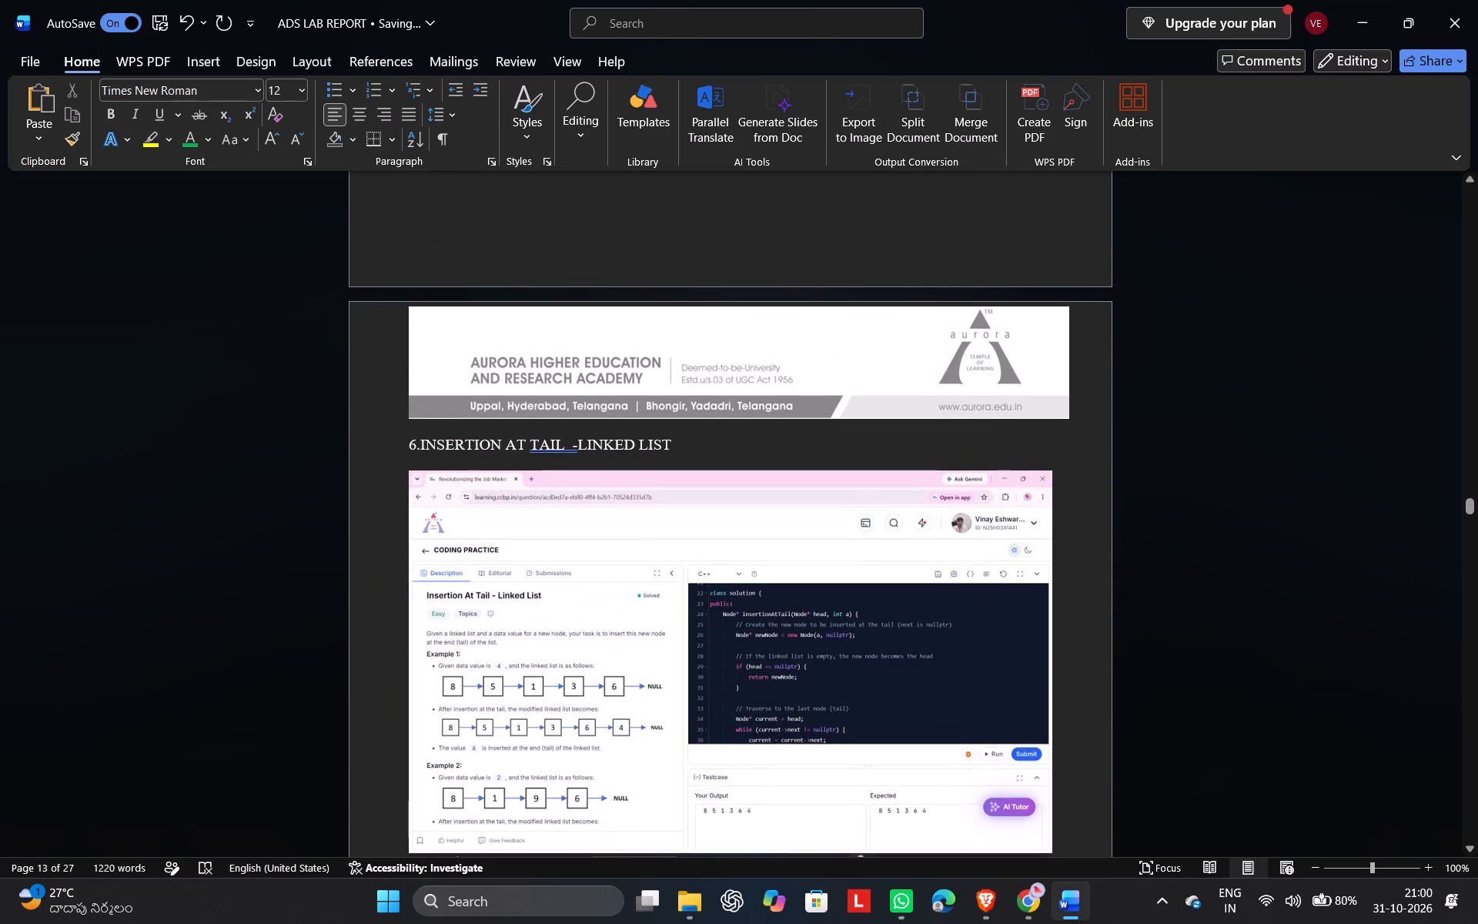
{"action": "left_click_drag", "start_coordinate": [689, 442], "coordinate": [414, 442]}
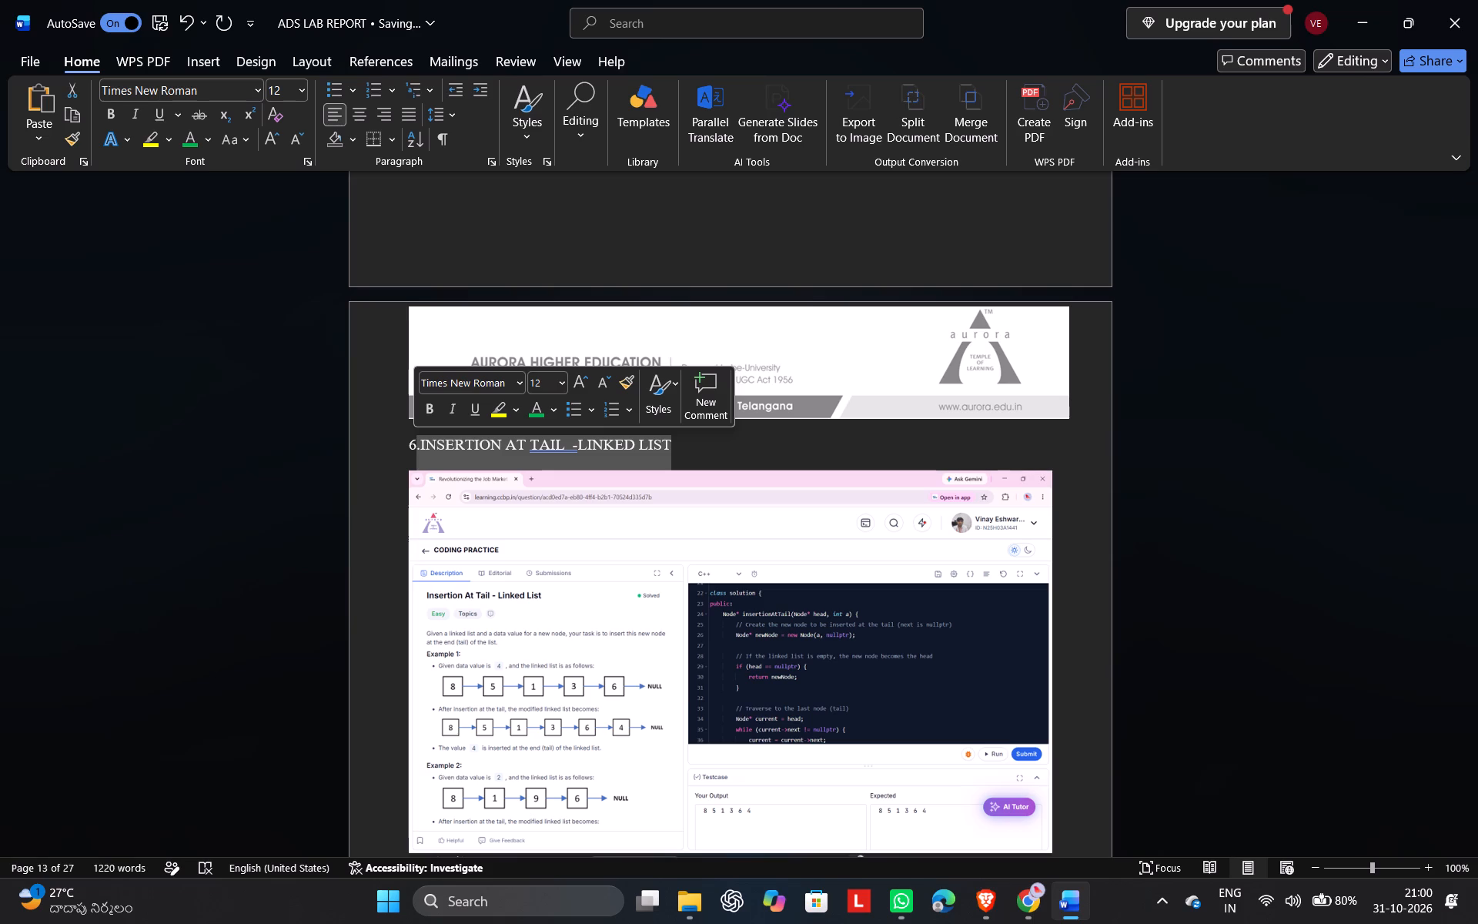
{"action": "left_click", "coordinate": [530, 423]}
{"action": "left_click", "coordinate": [686, 435]}
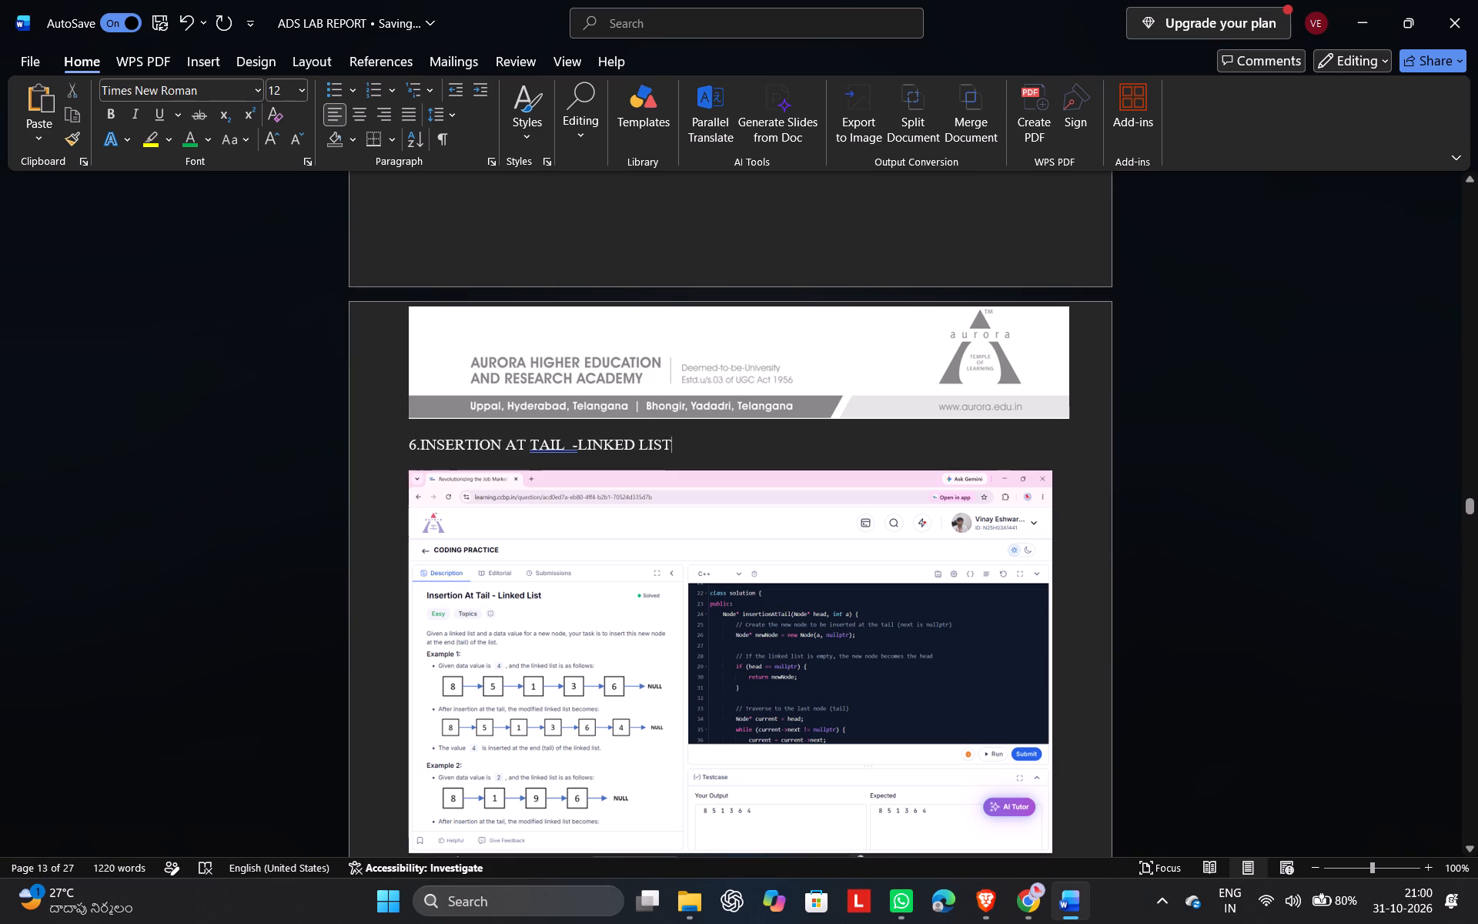
{"action": "left_click_drag", "start_coordinate": [686, 435], "coordinate": [379, 434]}
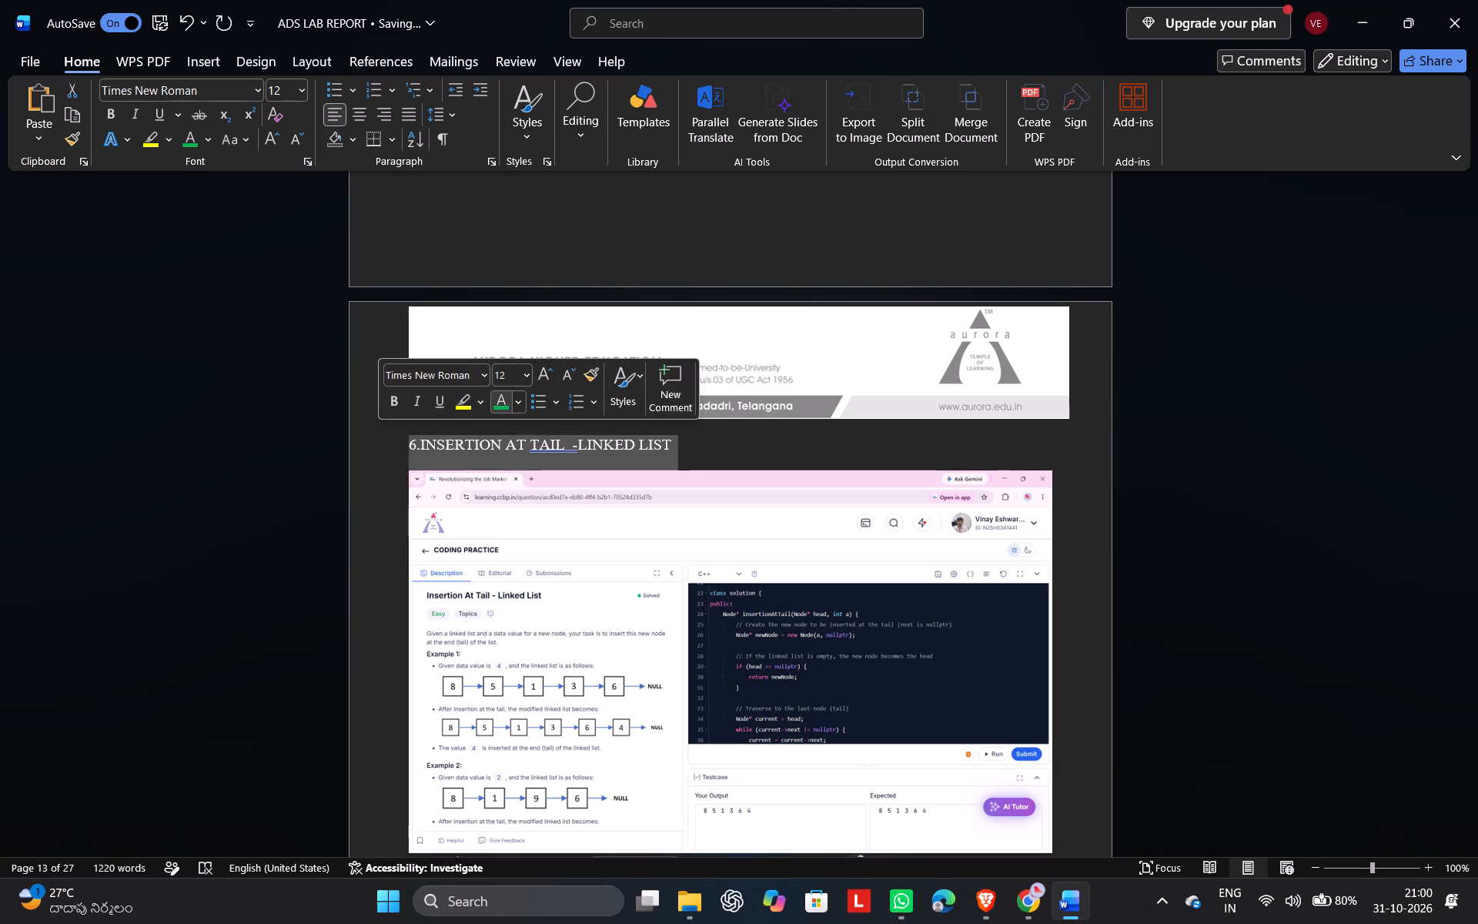
{"action": "left_click", "coordinate": [497, 397]}
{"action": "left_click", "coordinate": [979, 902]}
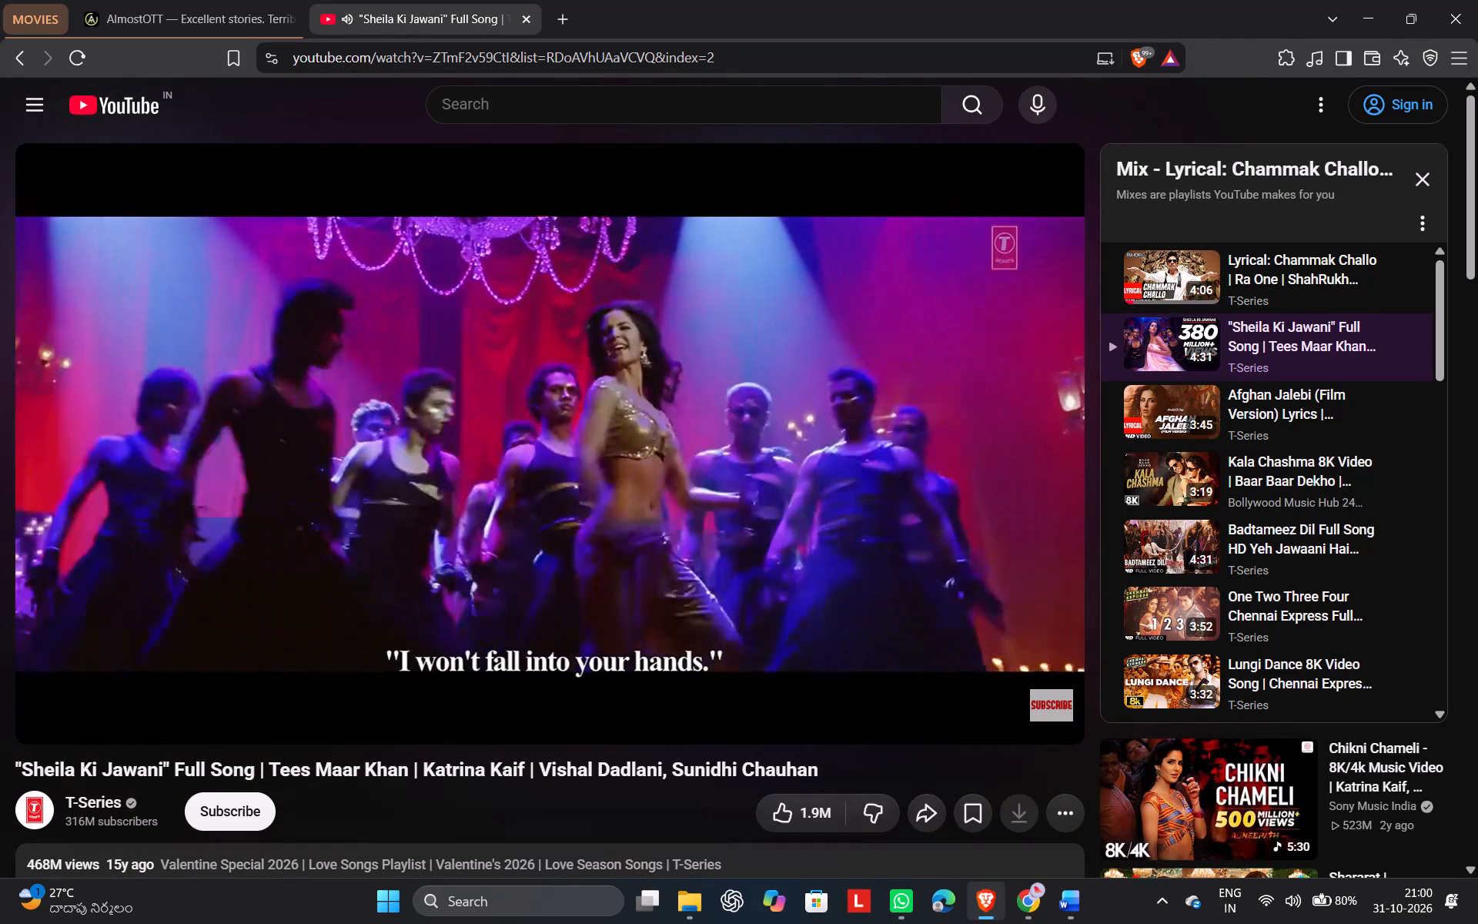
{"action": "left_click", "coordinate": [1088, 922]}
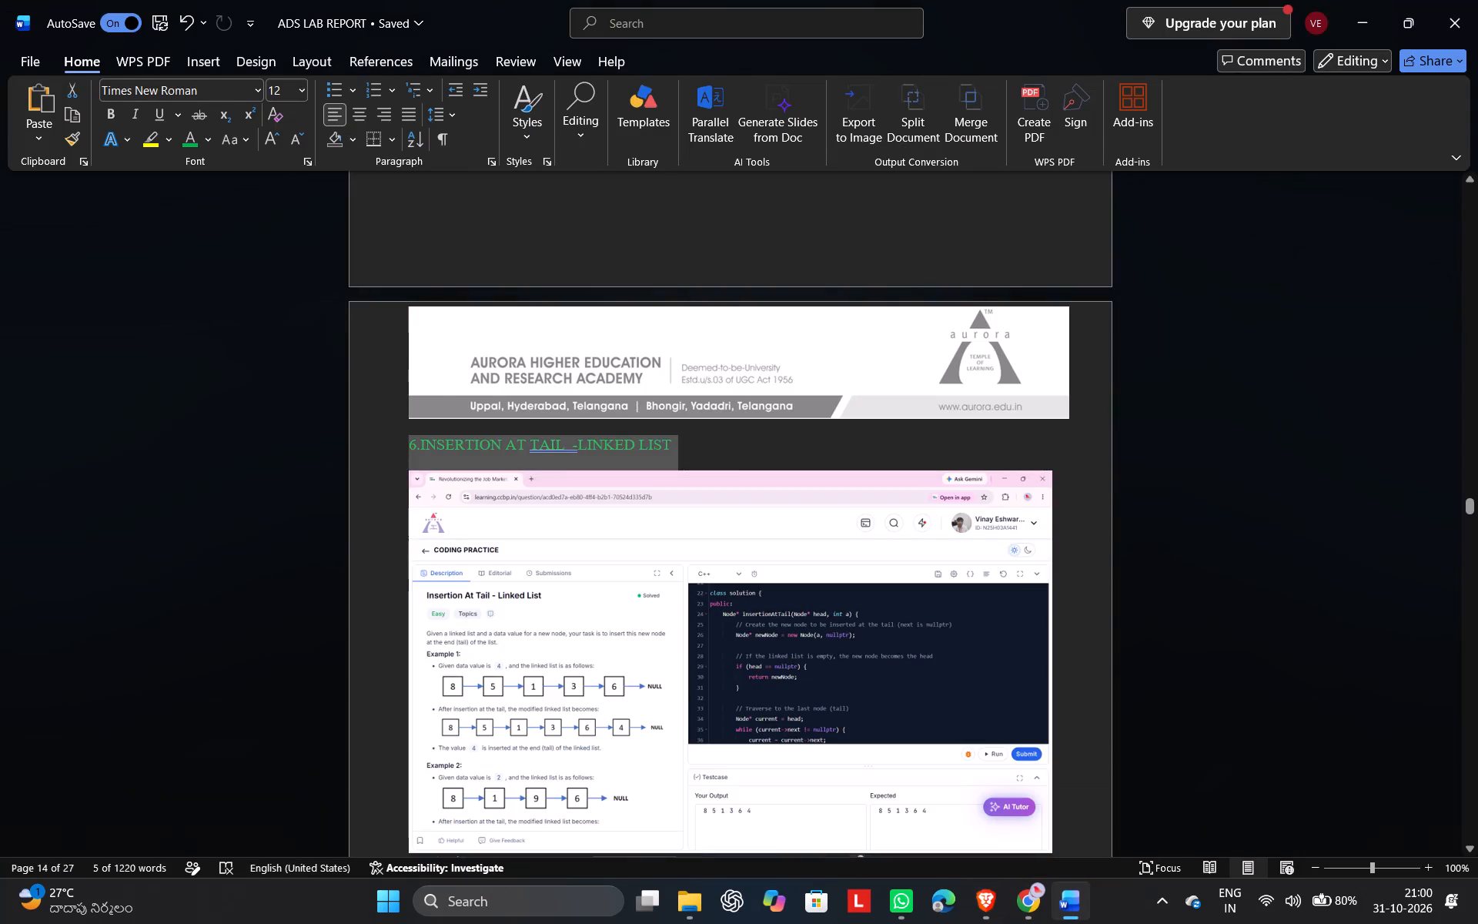
Apply the green font colour to the whole heading "5.INSERTION AT HEAD -LINKED LIST", including its number.
{"action": "scroll", "coordinate": [878, 627], "scroll_direction": "up", "scroll_amount": 2}
{"action": "left_click", "coordinate": [878, 627]}
{"action": "scroll", "coordinate": [878, 627], "scroll_direction": "up", "scroll_amount": 3}
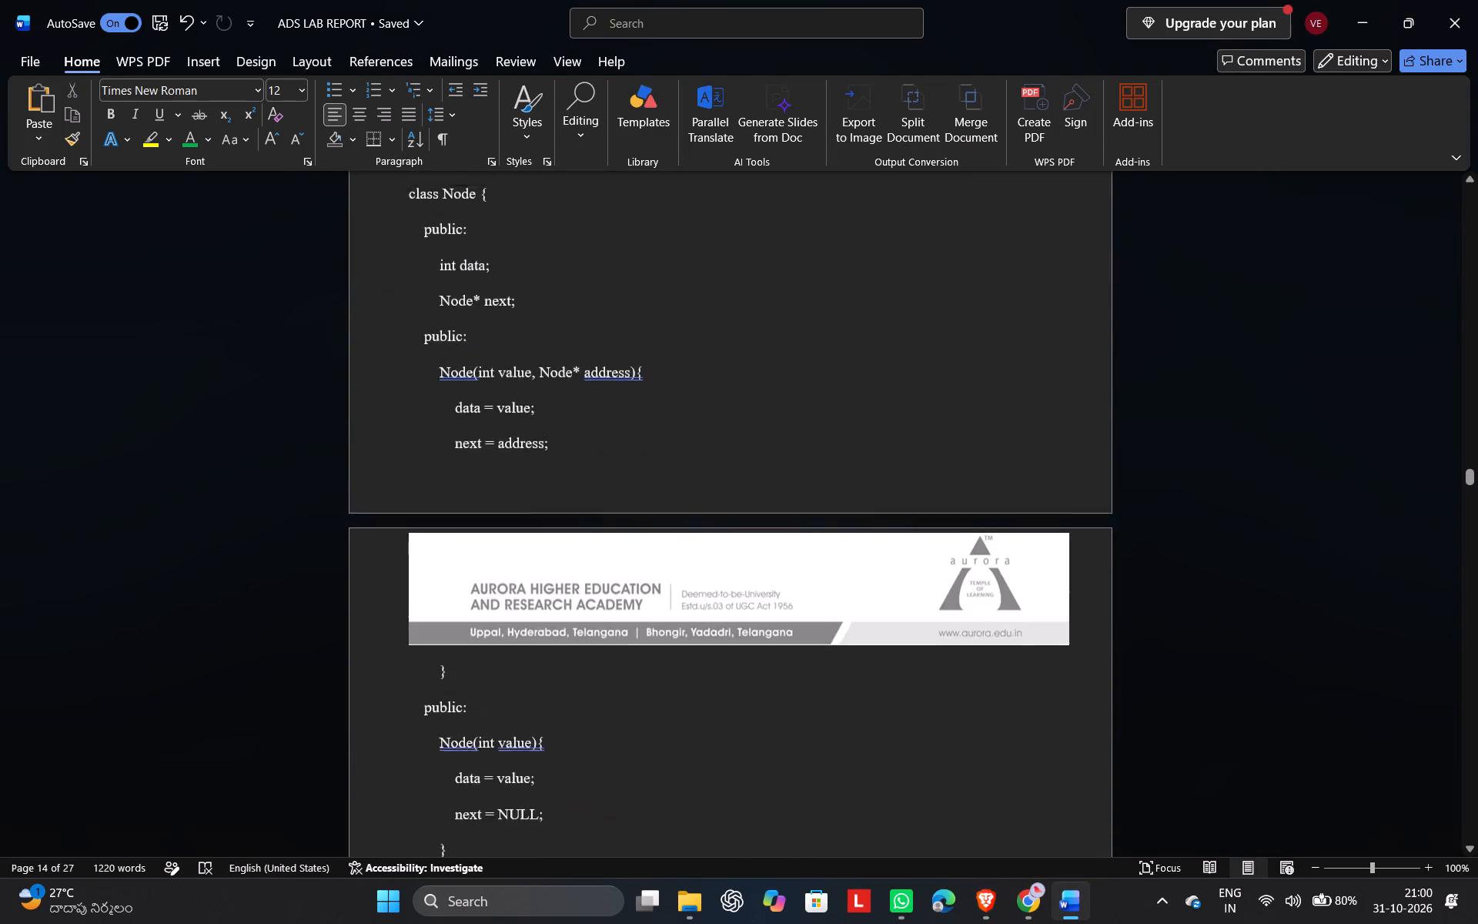
{"action": "scroll", "coordinate": [878, 627], "scroll_direction": "up", "scroll_amount": 2}
{"action": "scroll", "coordinate": [878, 627], "scroll_direction": "down", "scroll_amount": 1}
{"action": "left_click_drag", "start_coordinate": [718, 420], "coordinate": [626, 430]}
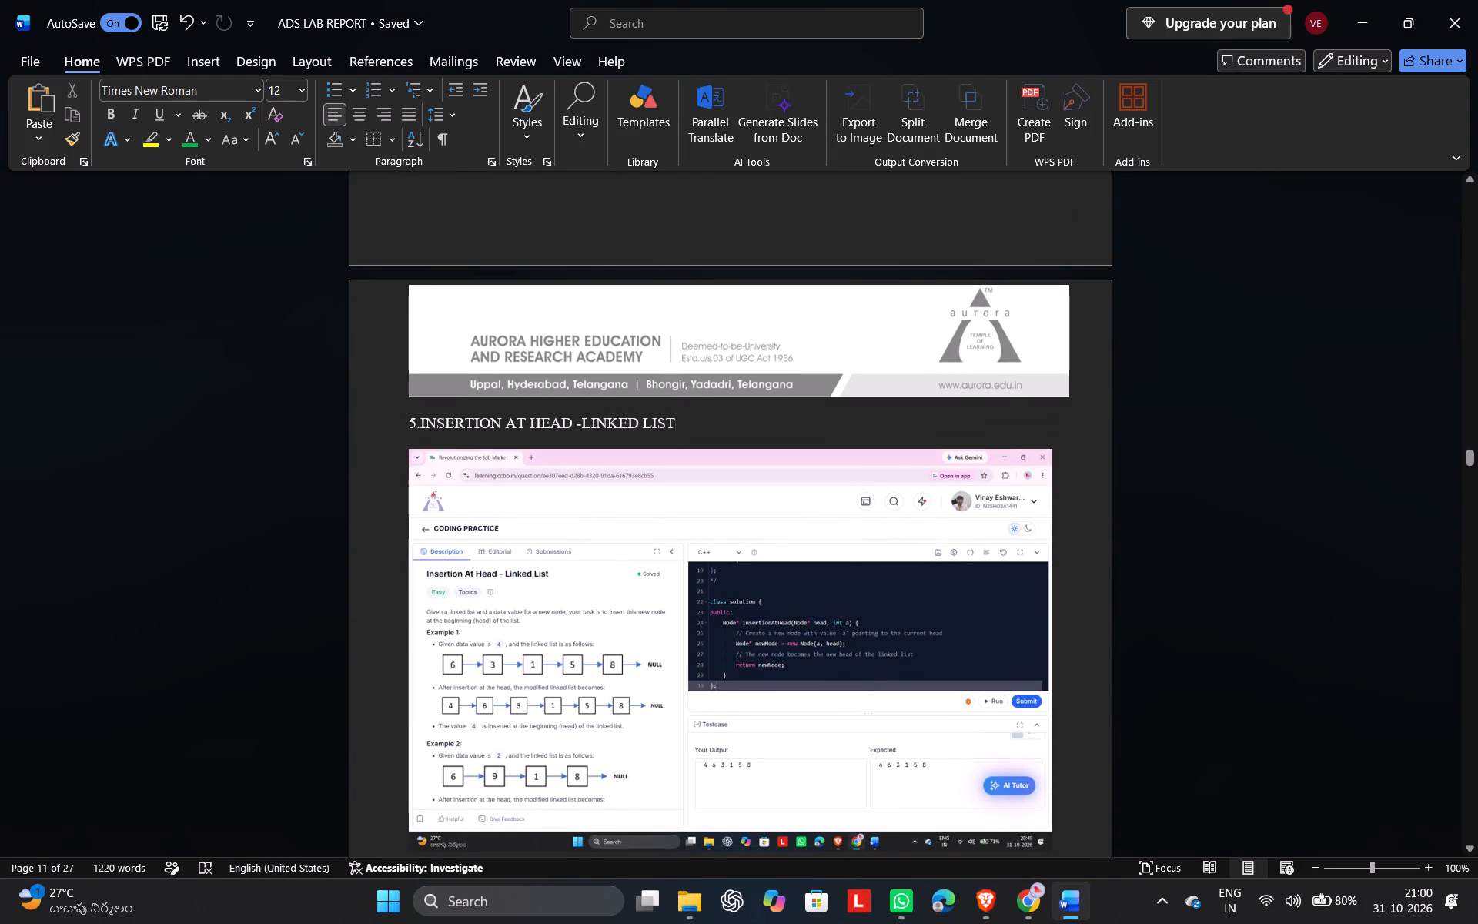
{"action": "left_click_drag", "start_coordinate": [626, 430], "coordinate": [407, 411]}
{"action": "left_click", "coordinate": [526, 377]}
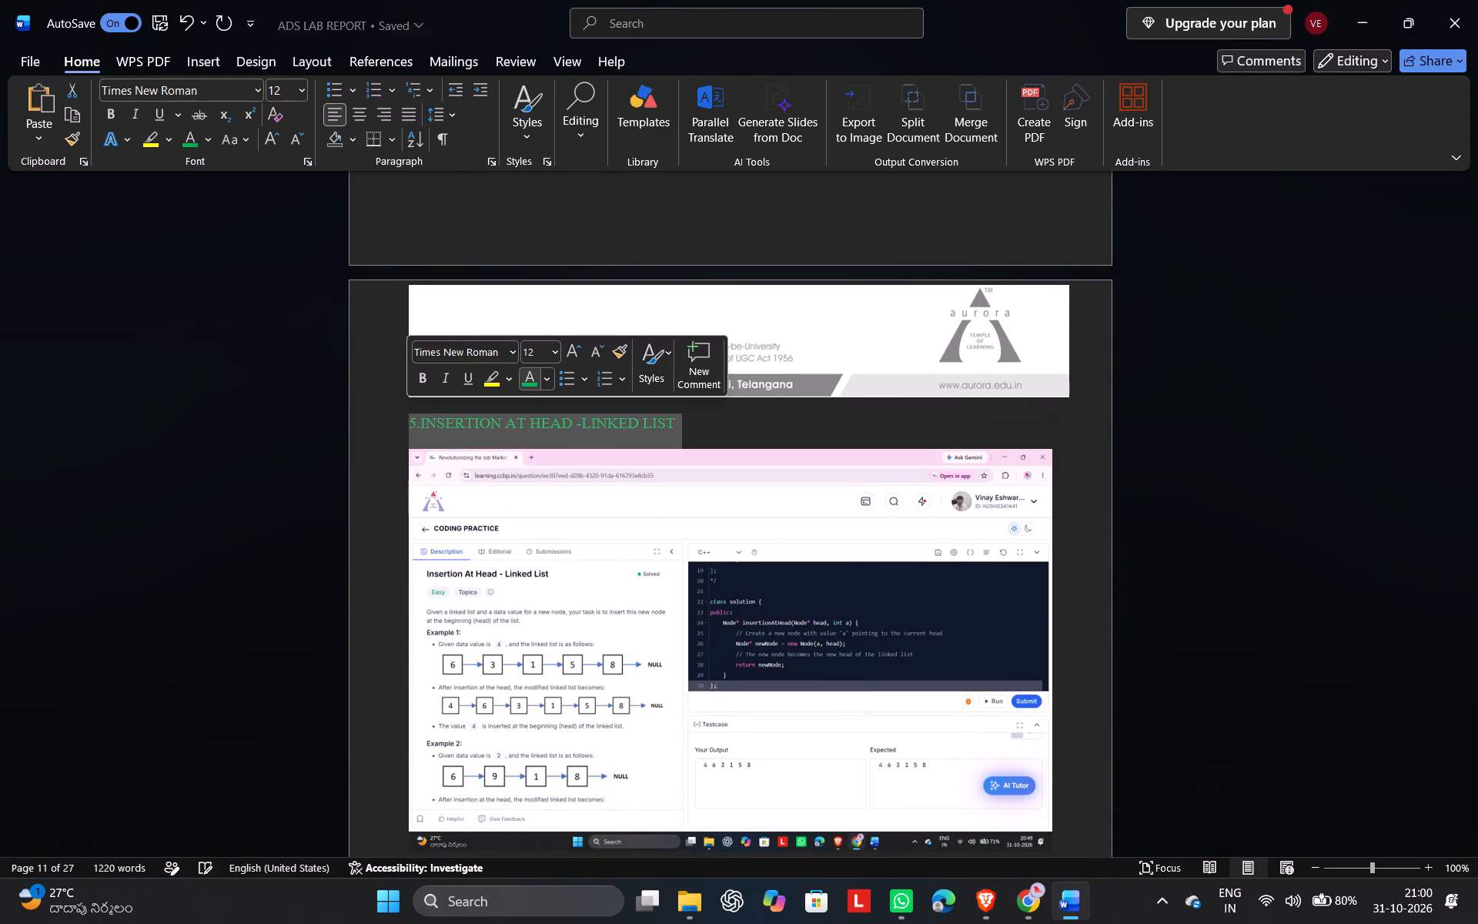
{"action": "left_click", "coordinate": [534, 269]}
Apply the green font colour to the whole heading "4.SEARCH IN LINKED LIST", including its number.
{"action": "scroll", "coordinate": [534, 269], "scroll_direction": "up", "scroll_amount": 3}
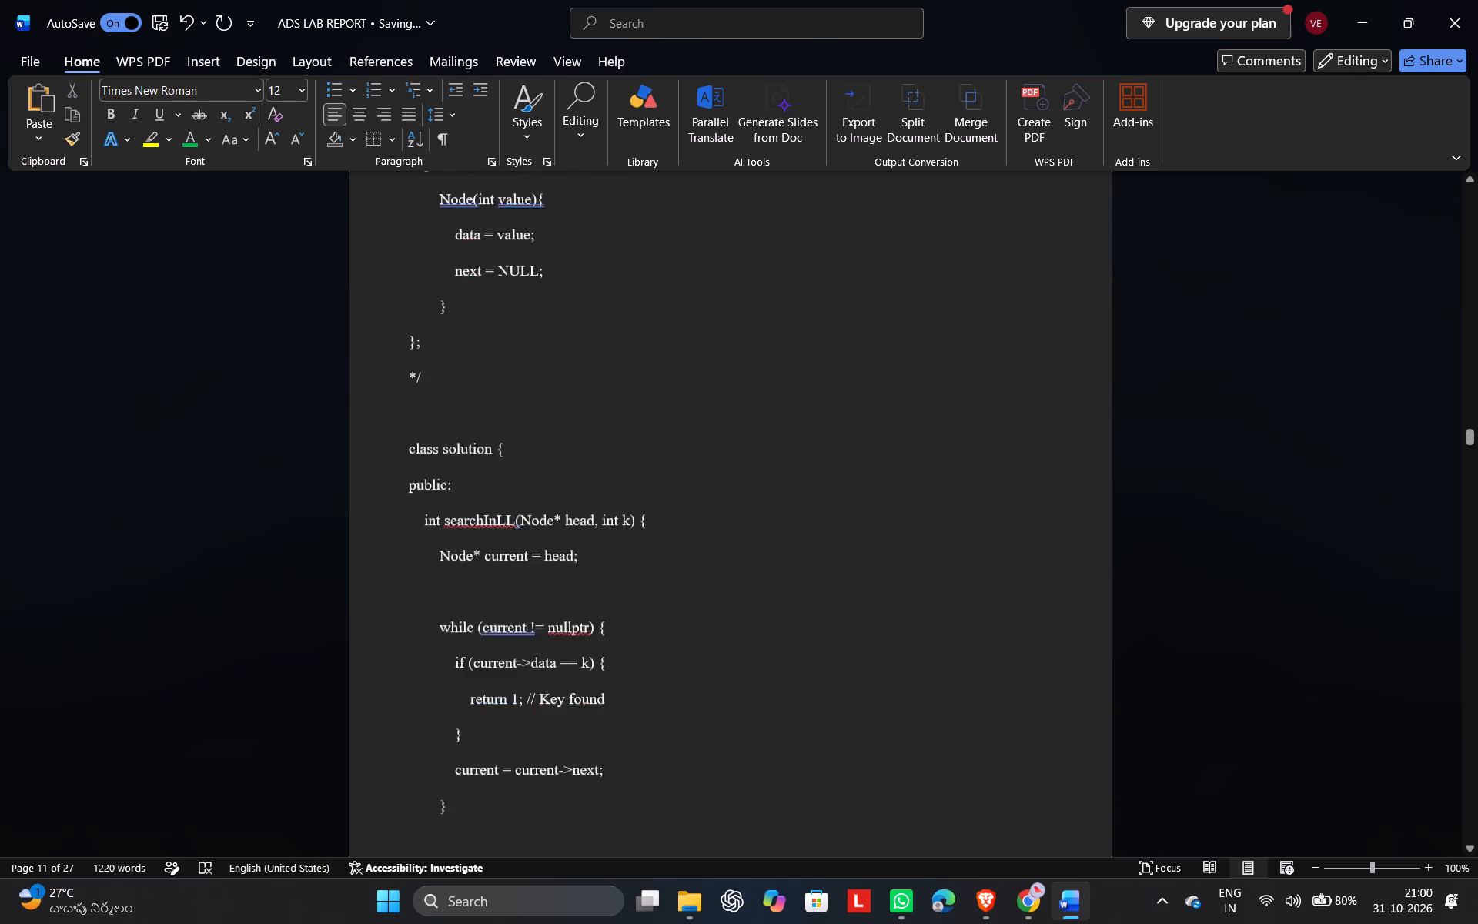
{"action": "scroll", "coordinate": [534, 269], "scroll_direction": "up", "scroll_amount": 4}
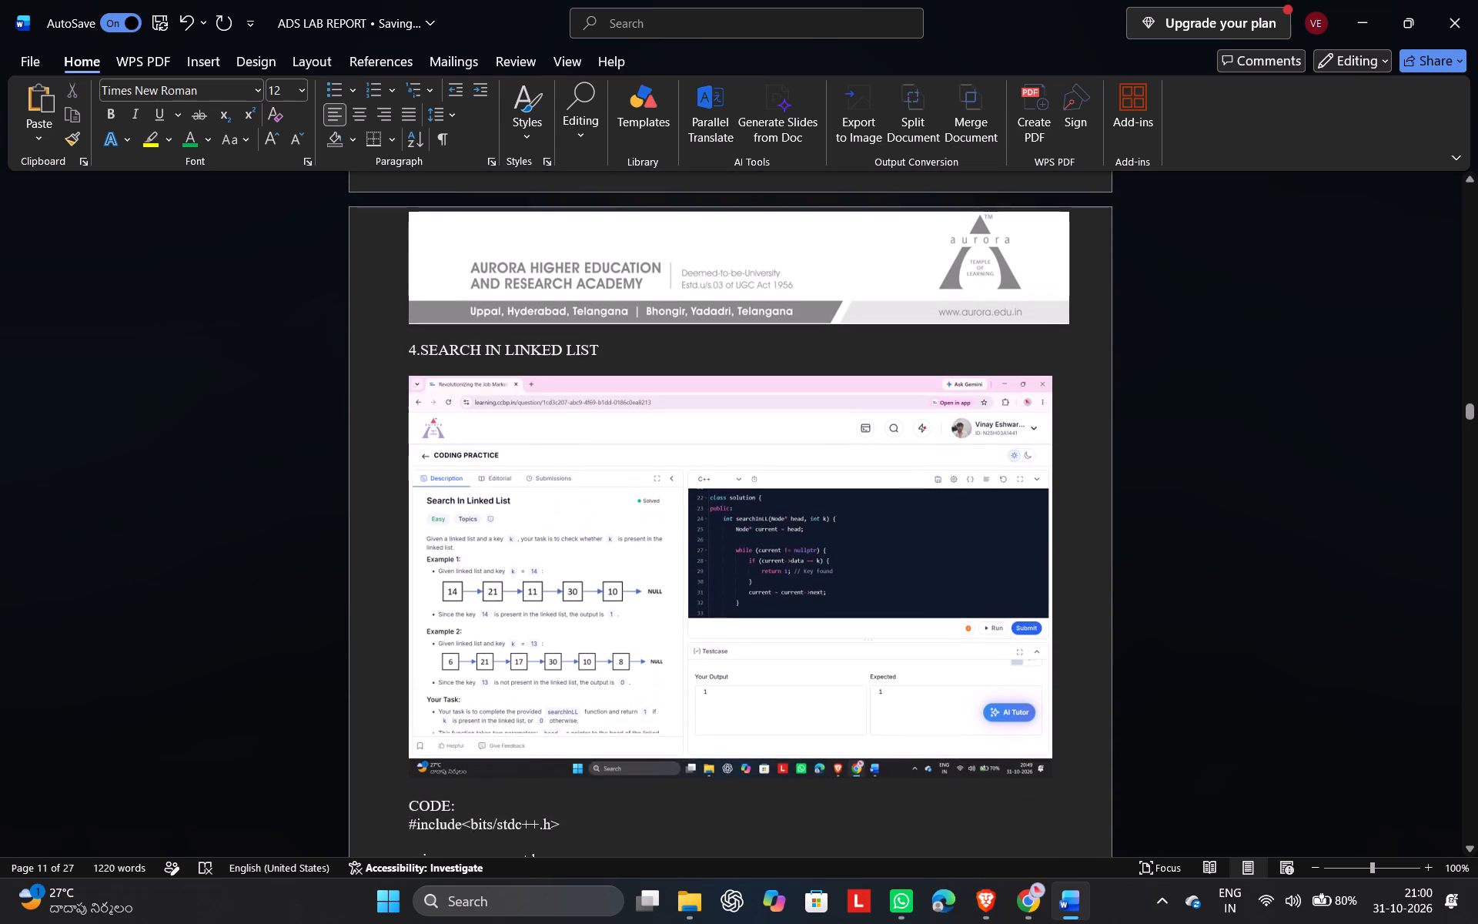
{"action": "left_click_drag", "start_coordinate": [615, 358], "coordinate": [399, 342]}
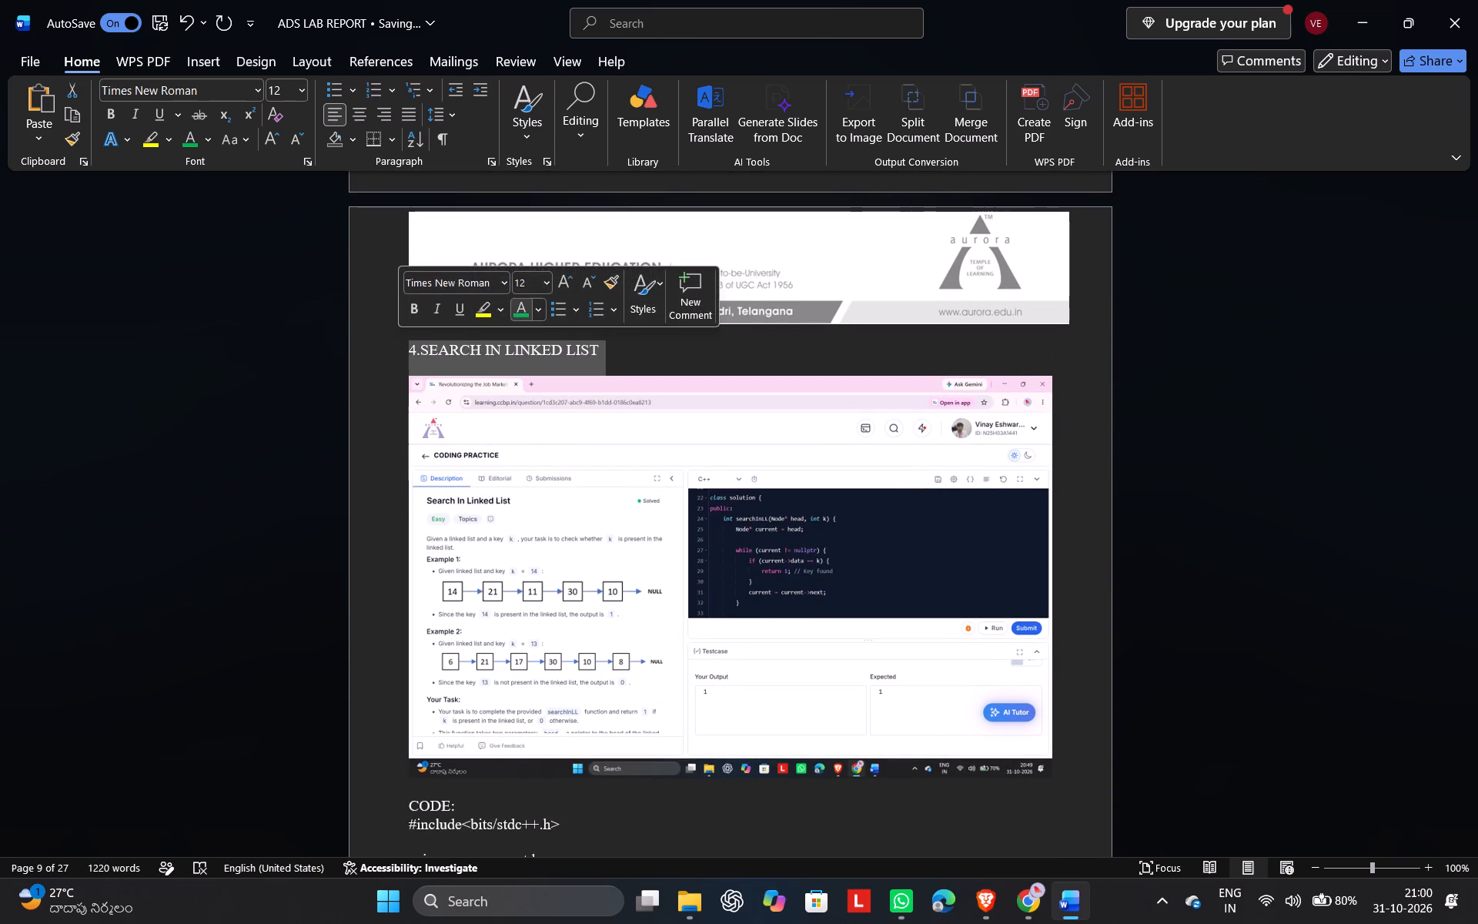
{"action": "left_click", "coordinate": [520, 315]}
{"action": "left_click", "coordinate": [697, 360]}
Apply the green font colour to the whole heading "3.LENGTH OF LINKED LIST", including its number.
{"action": "scroll", "coordinate": [697, 360], "scroll_direction": "up", "scroll_amount": 2}
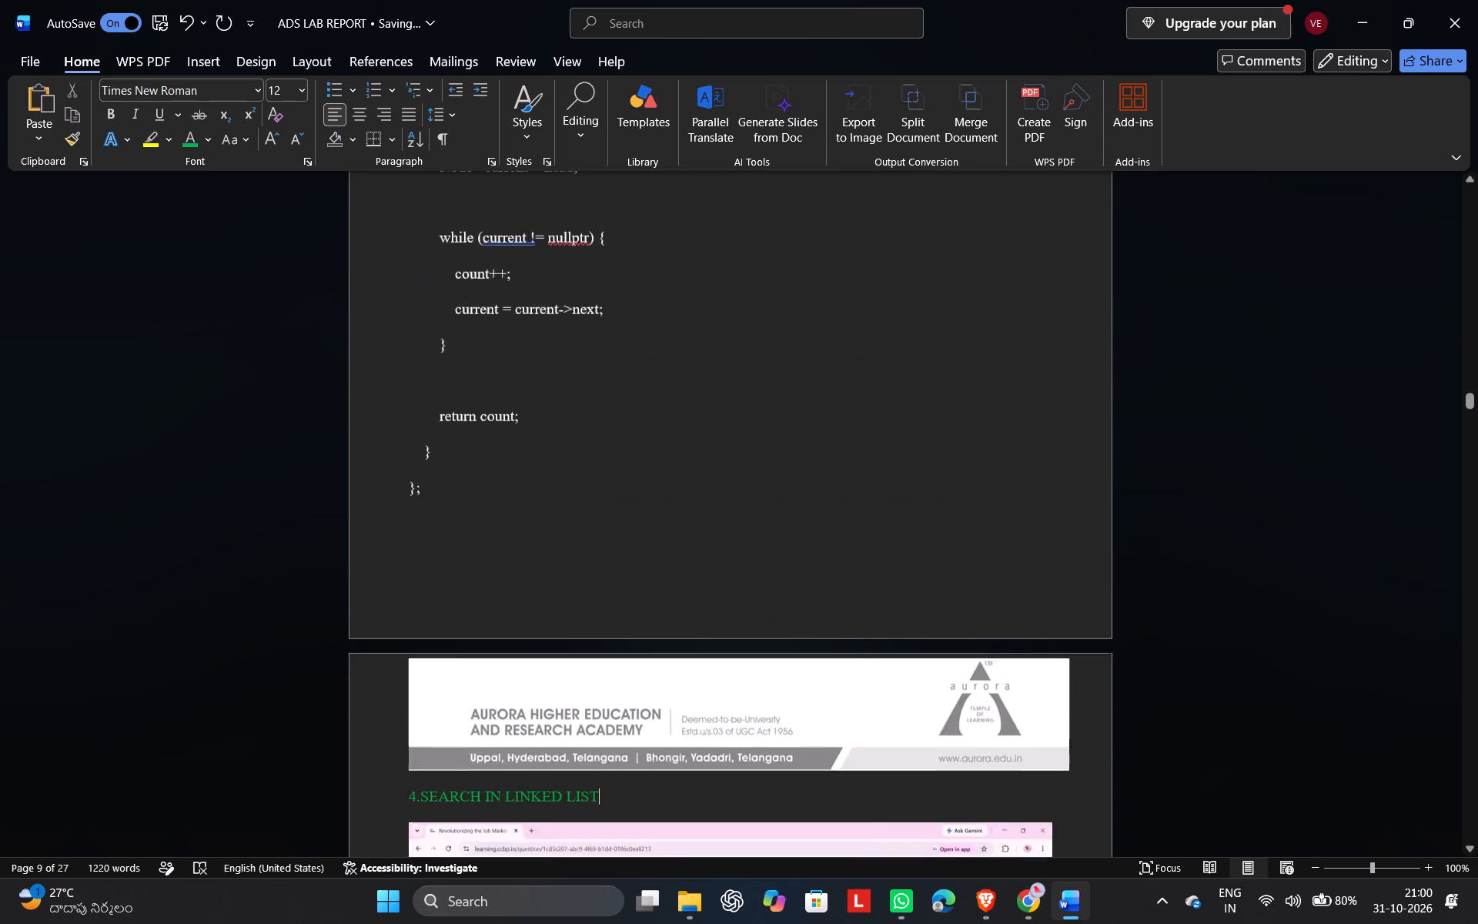
{"action": "scroll", "coordinate": [697, 360], "scroll_direction": "up", "scroll_amount": 4}
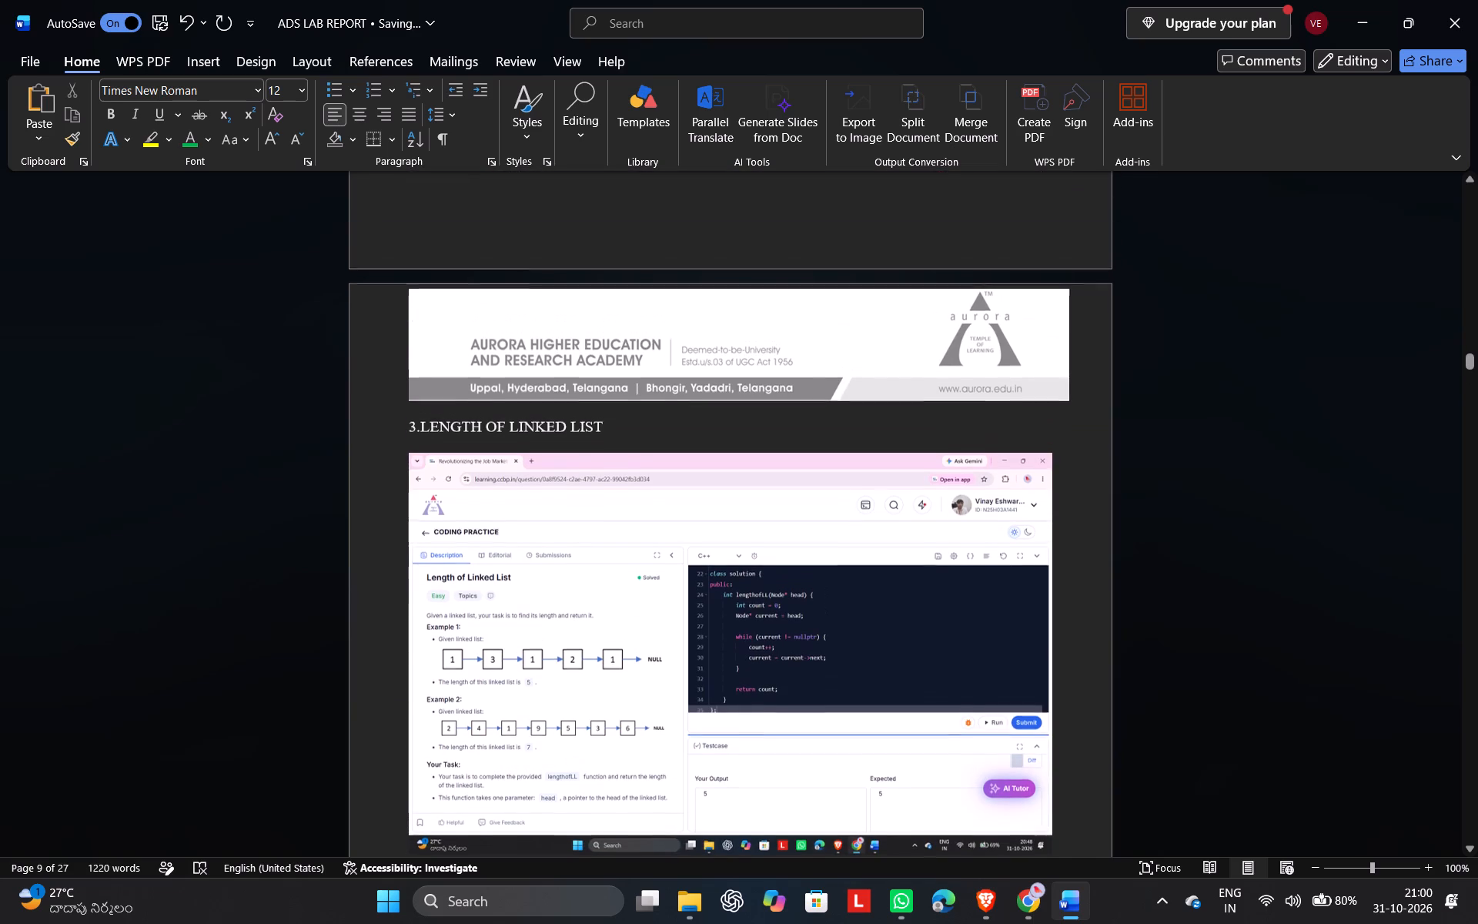
{"action": "left_click_drag", "start_coordinate": [632, 432], "coordinate": [400, 419]}
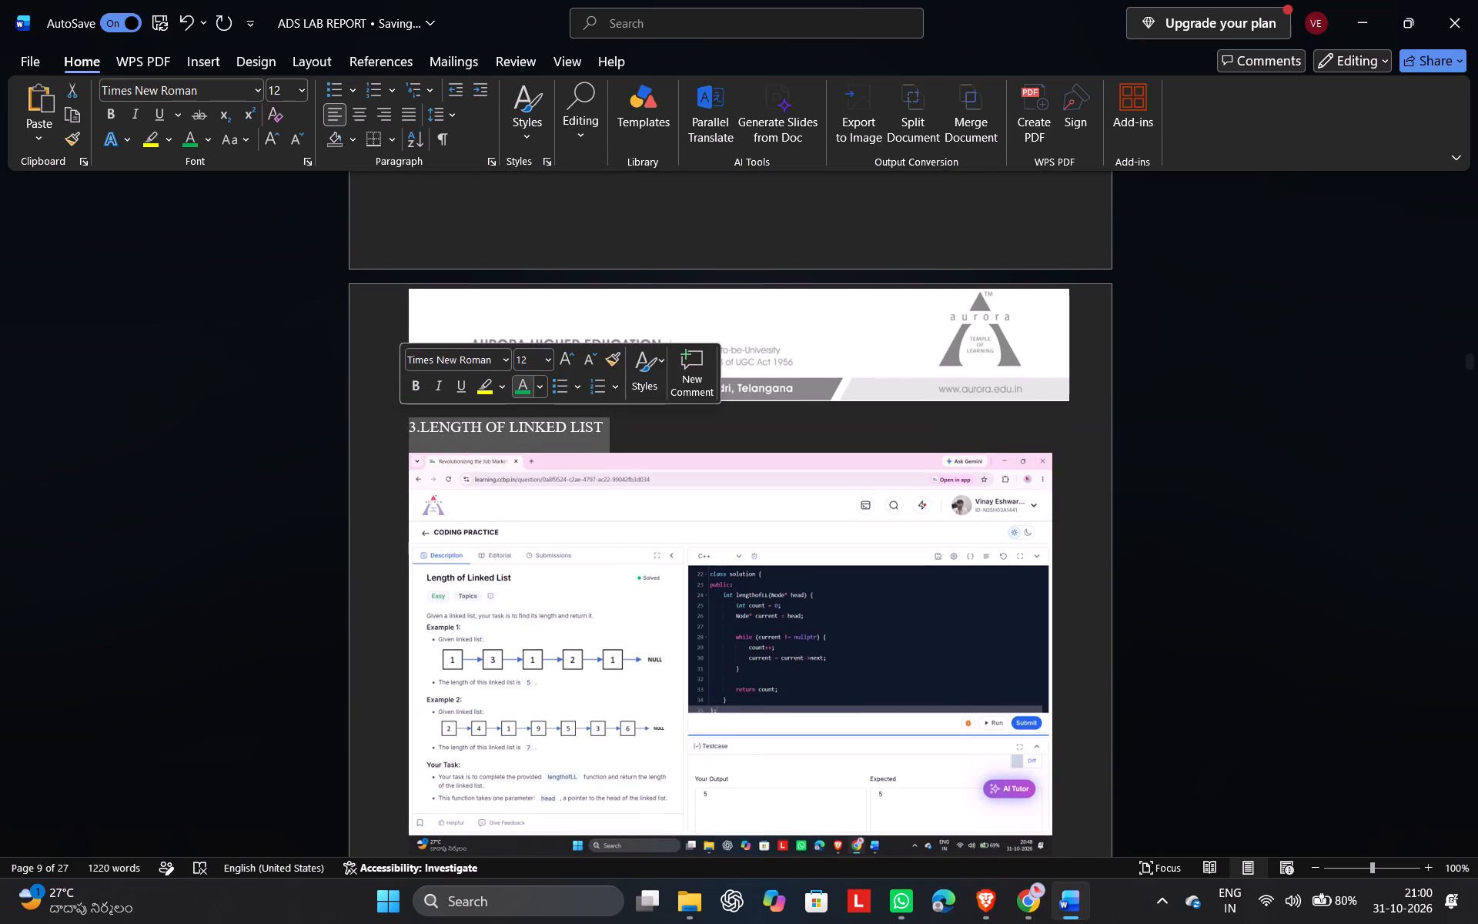
{"action": "left_click", "coordinate": [528, 388]}
{"action": "left_click", "coordinate": [613, 259]}
Apply the green font colour to the whole heading "2.LINKED LIST TRAVERSAL", including its number.
{"action": "scroll", "coordinate": [613, 259], "scroll_direction": "up", "scroll_amount": 2}
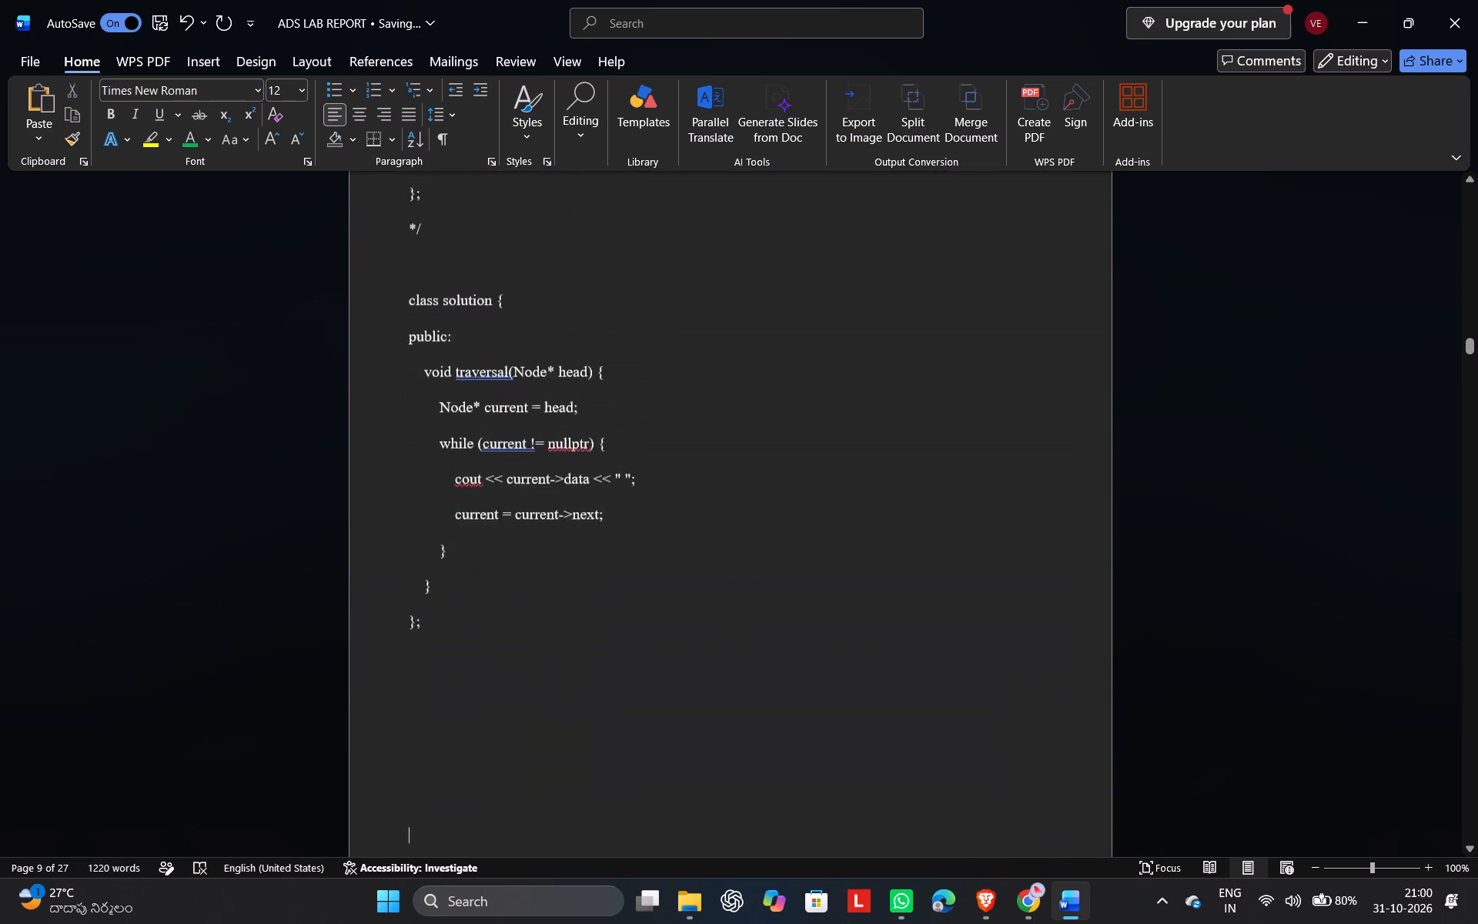
{"action": "scroll", "coordinate": [613, 259], "scroll_direction": "up", "scroll_amount": 4}
{"action": "right_click", "coordinate": [613, 259]}
{"action": "left_click_drag", "start_coordinate": [613, 259], "coordinate": [622, 254]}
{"action": "left_click_drag", "start_coordinate": [622, 254], "coordinate": [446, 253]}
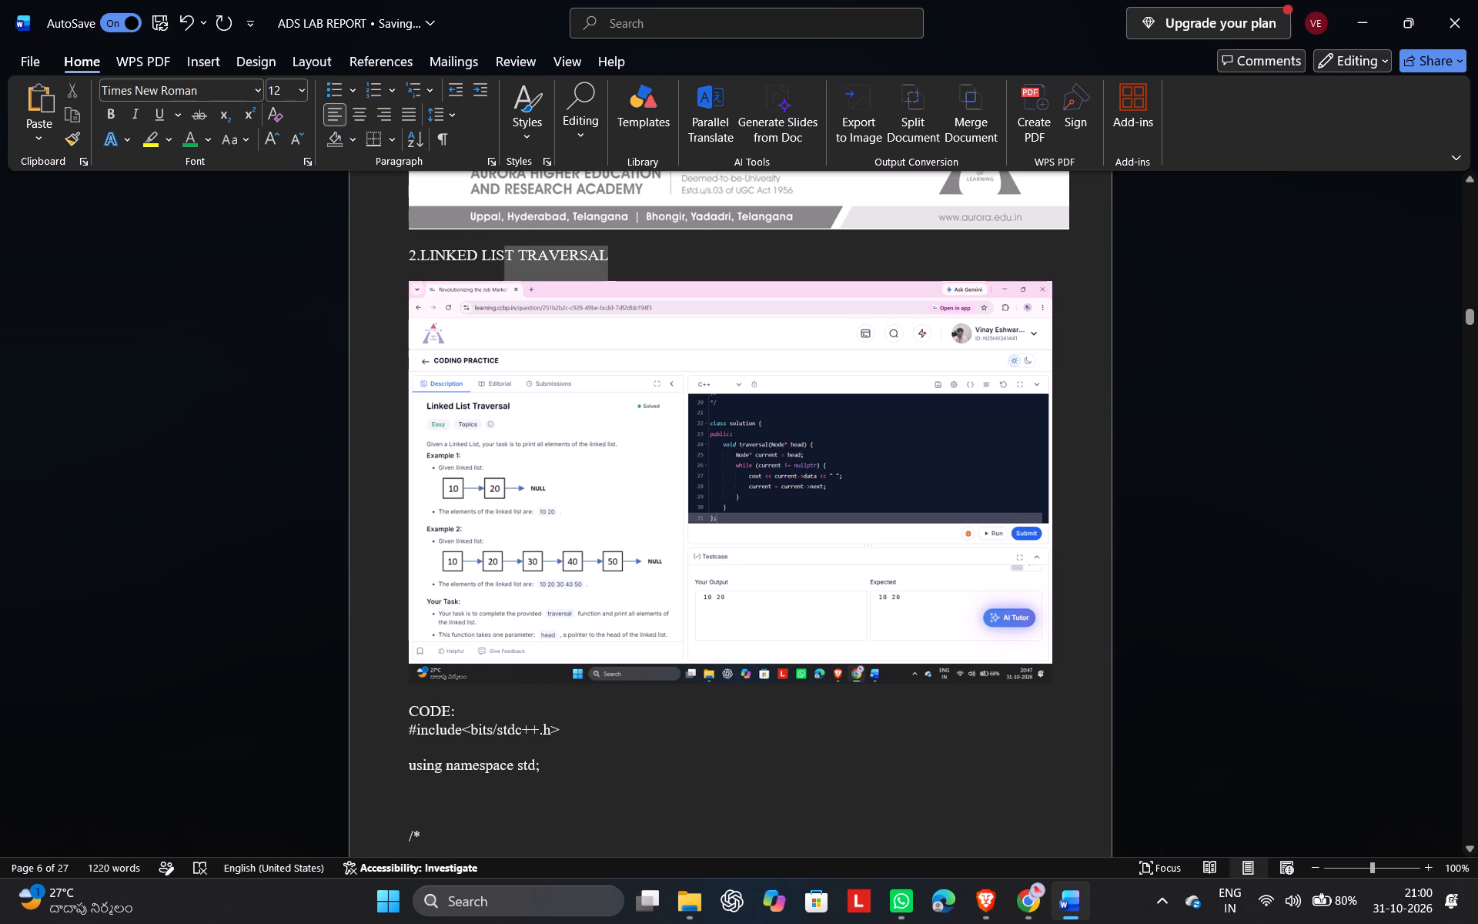
{"action": "left_click_drag", "start_coordinate": [446, 253], "coordinate": [385, 246]}
{"action": "left_click", "coordinate": [506, 213]}
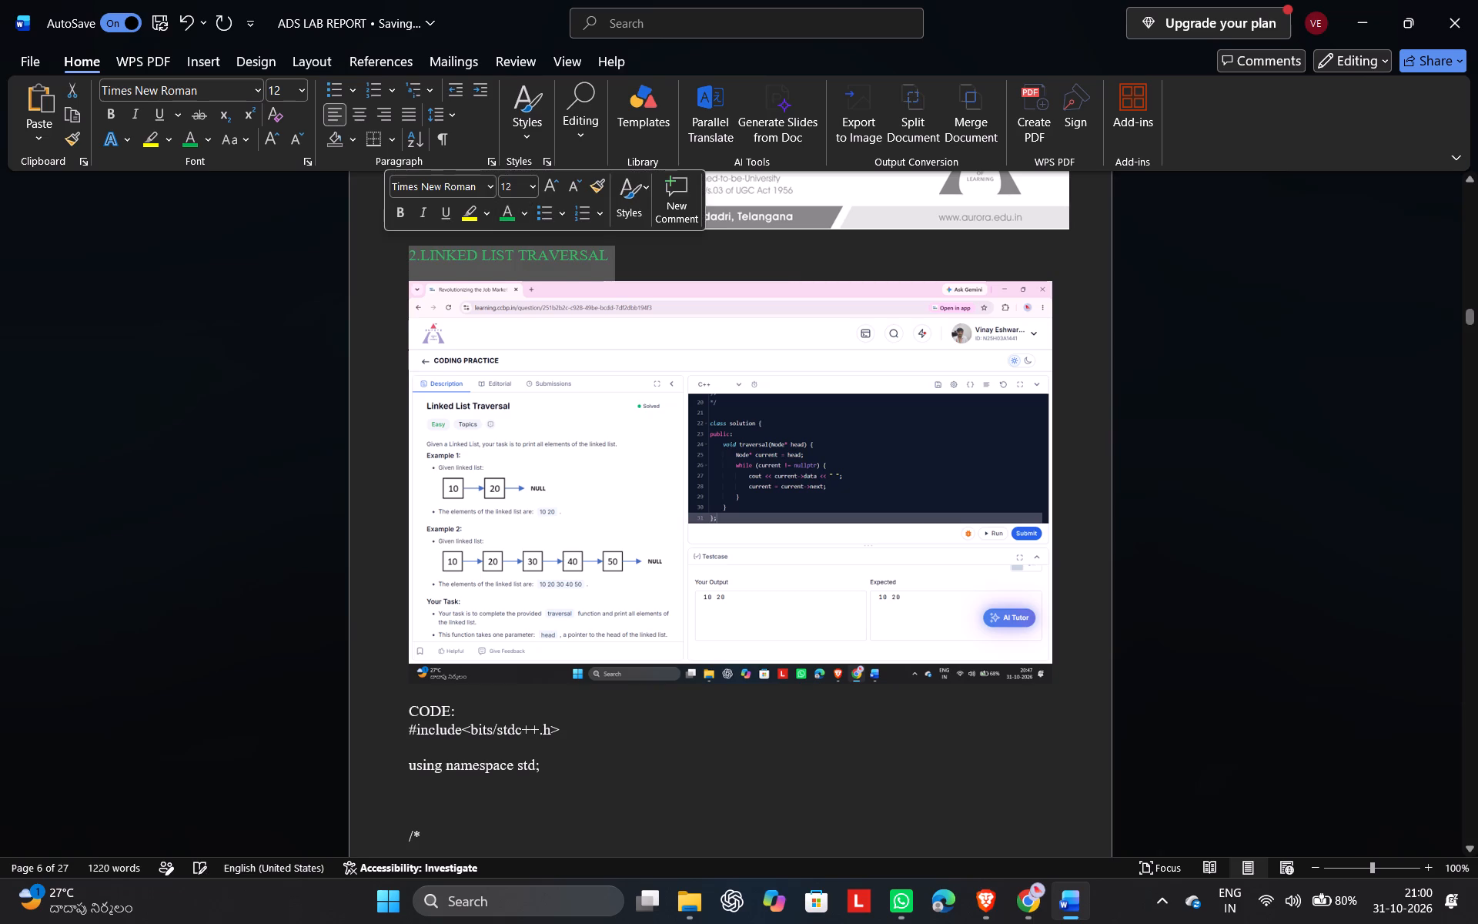
{"action": "left_click", "coordinate": [656, 261]}
Apply the green font colour to the whole heading "1.CONVERT ARRAY TO LINKED LIST", including its number.
{"action": "scroll", "coordinate": [656, 261], "scroll_direction": "up", "scroll_amount": 6}
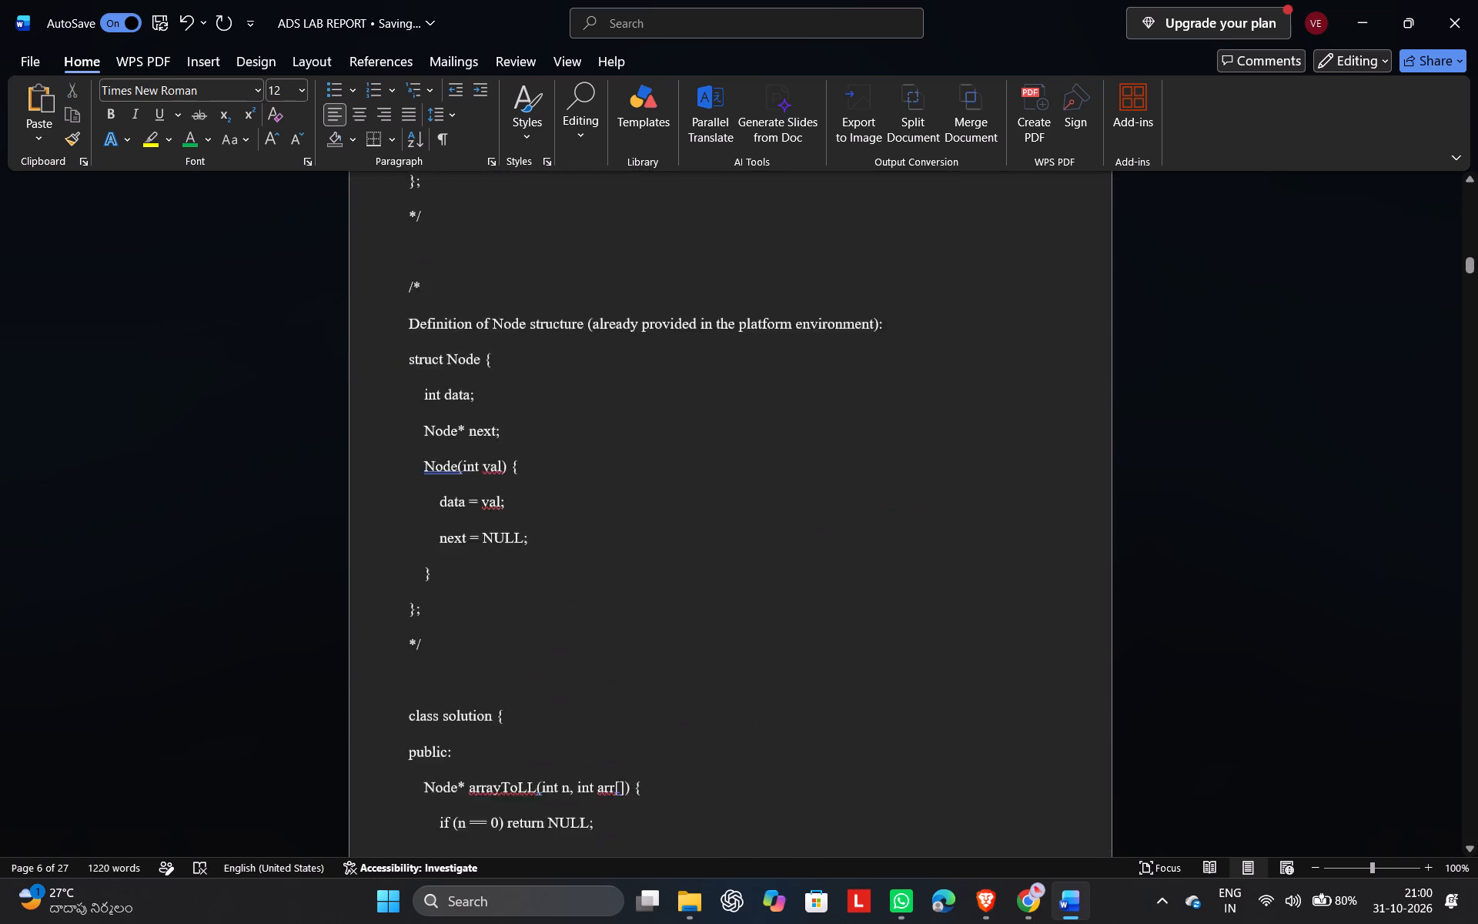
{"action": "scroll", "coordinate": [656, 261], "scroll_direction": "up", "scroll_amount": 5}
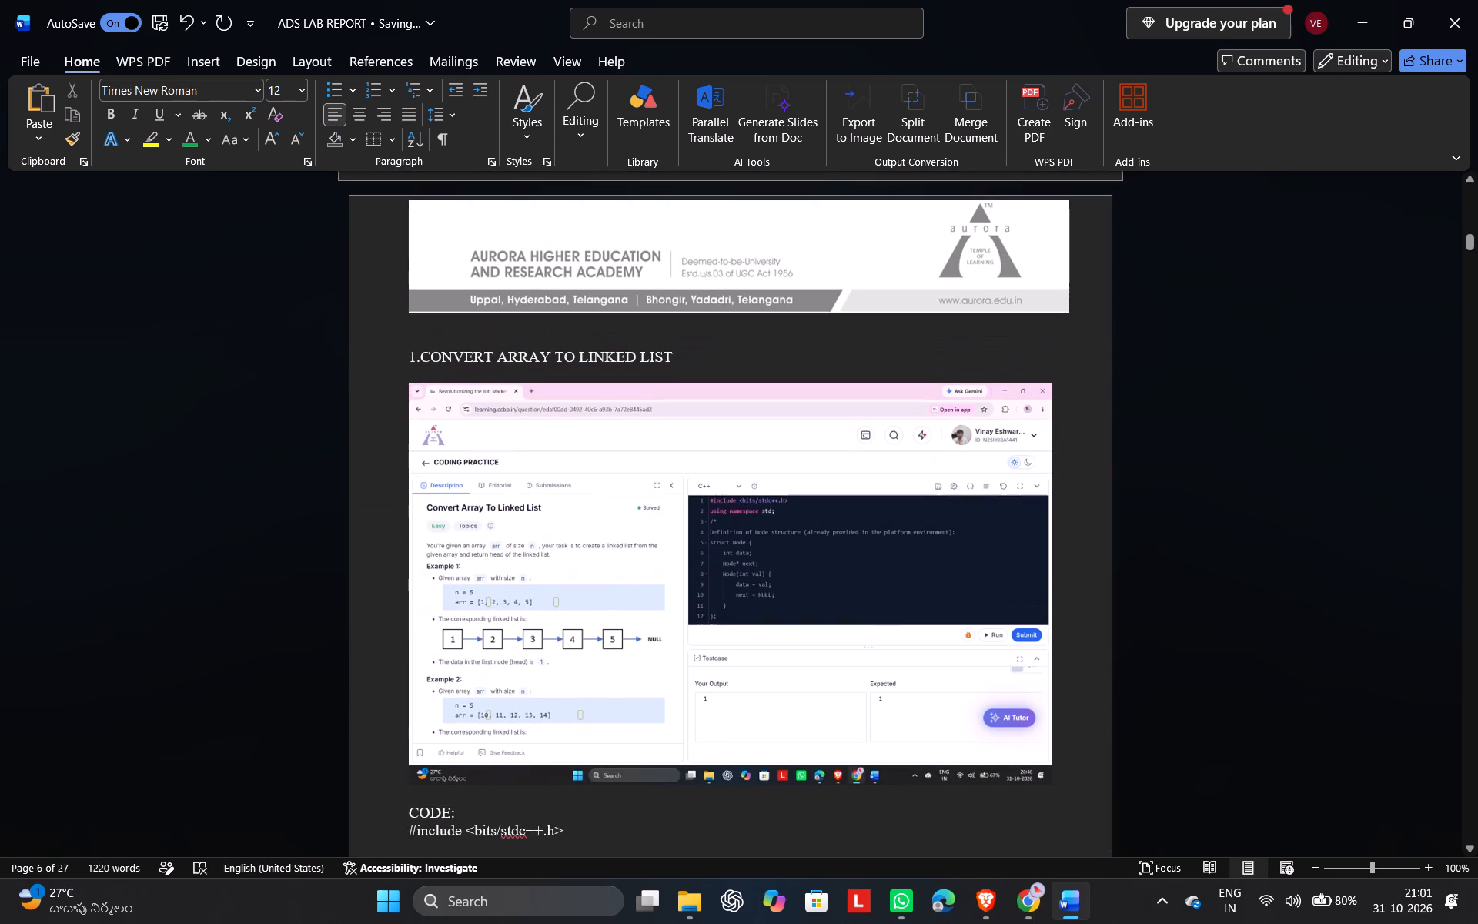
{"action": "left_click_drag", "start_coordinate": [687, 347], "coordinate": [397, 351]}
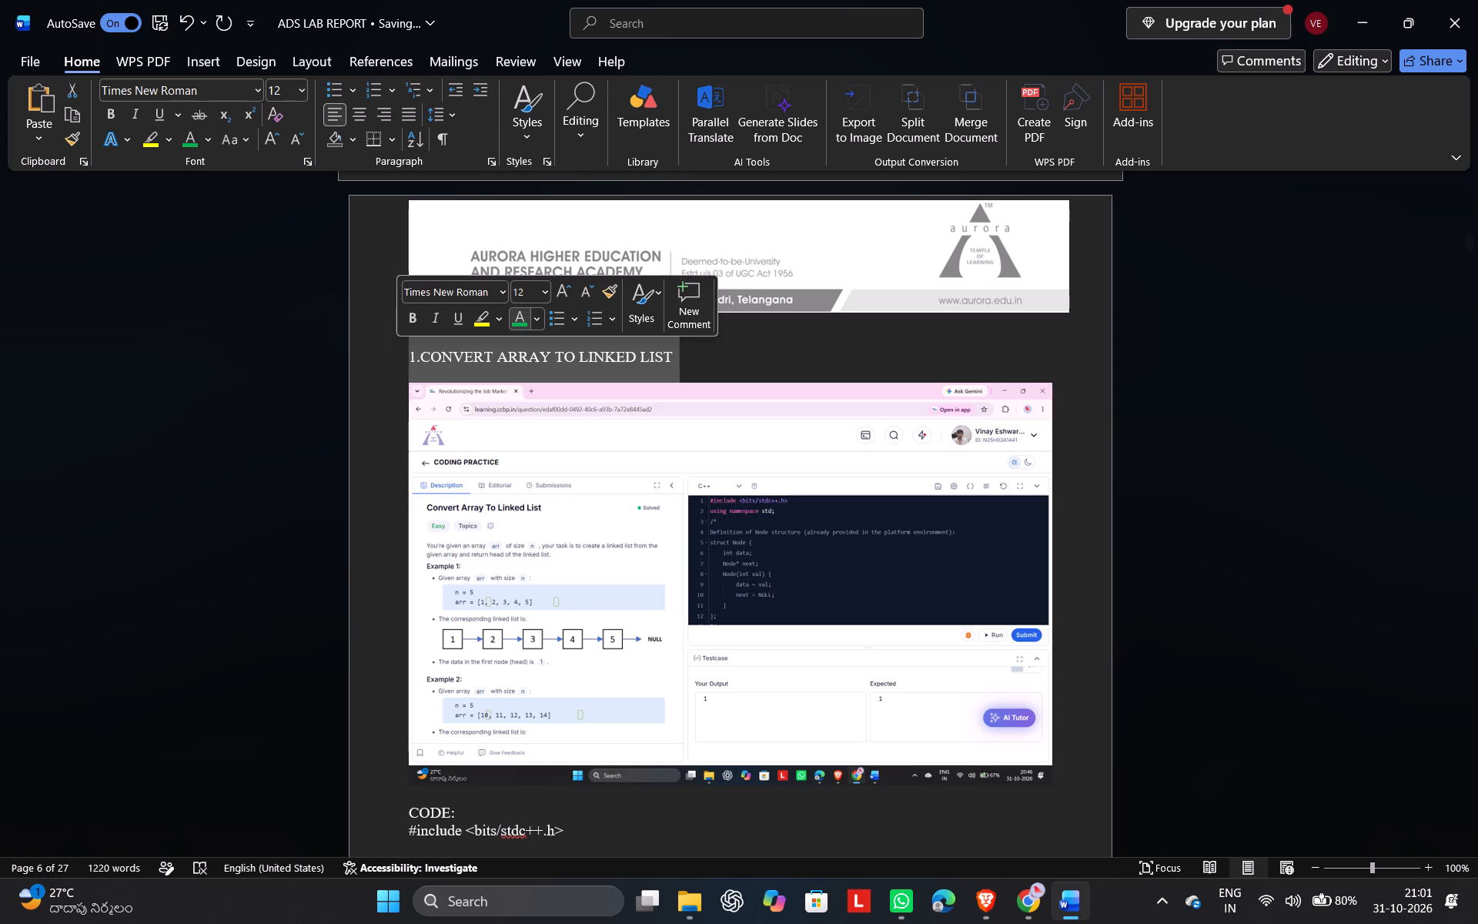
{"action": "left_click", "coordinate": [523, 316]}
{"action": "left_click", "coordinate": [743, 336]}
Add the title "LAB REPORT 2" on a new line above the heading "1.CONVERT ARRAY TO LINKED LIST".
{"action": "scroll", "coordinate": [743, 336], "scroll_direction": "up", "scroll_amount": 1}
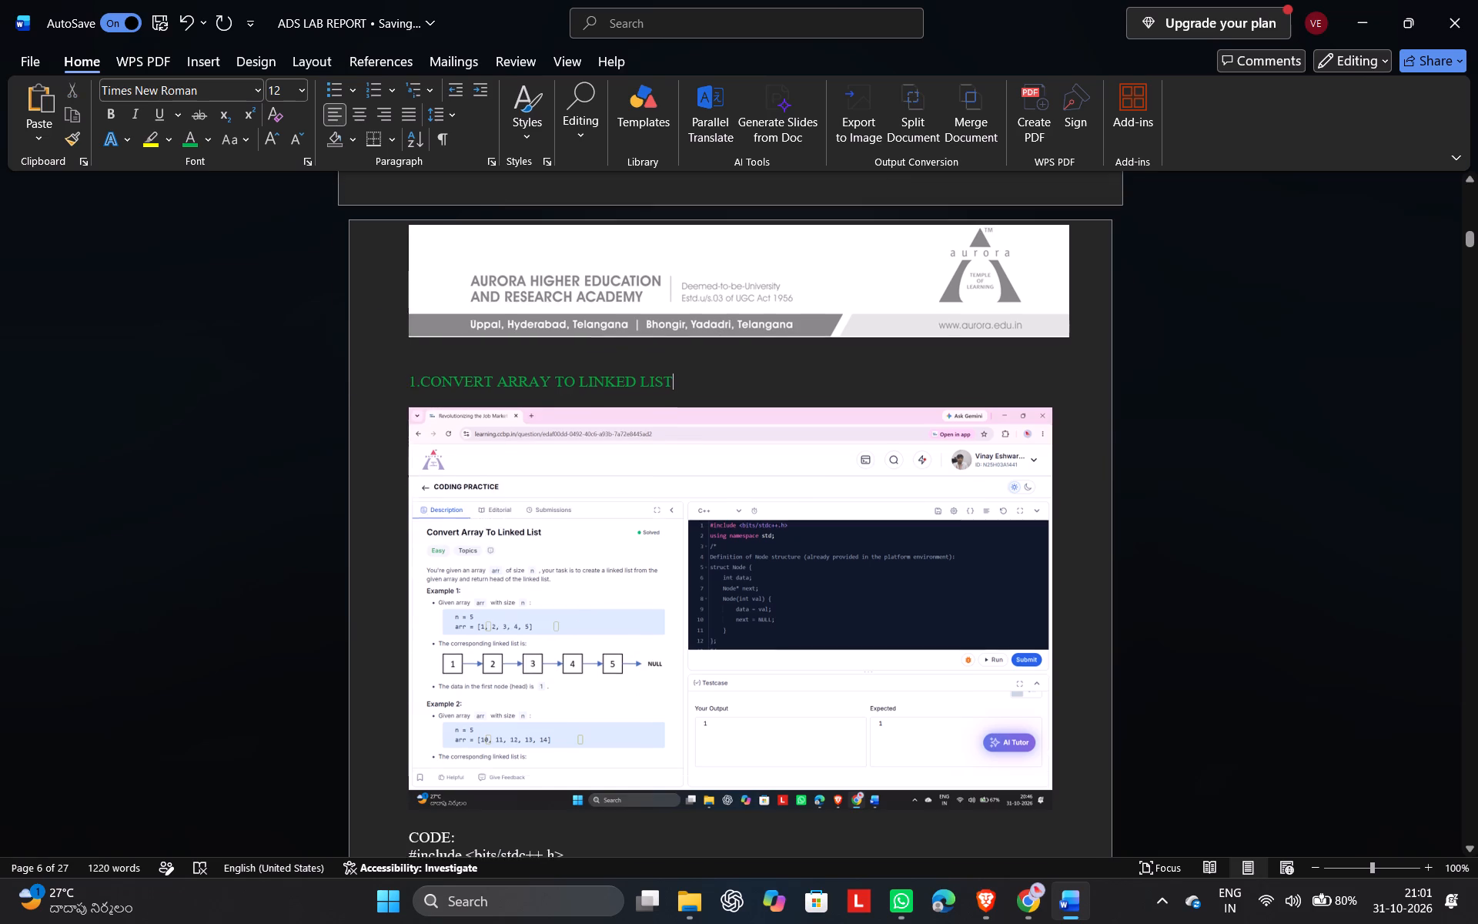
{"action": "scroll", "coordinate": [743, 336], "scroll_direction": "up", "scroll_amount": 2}
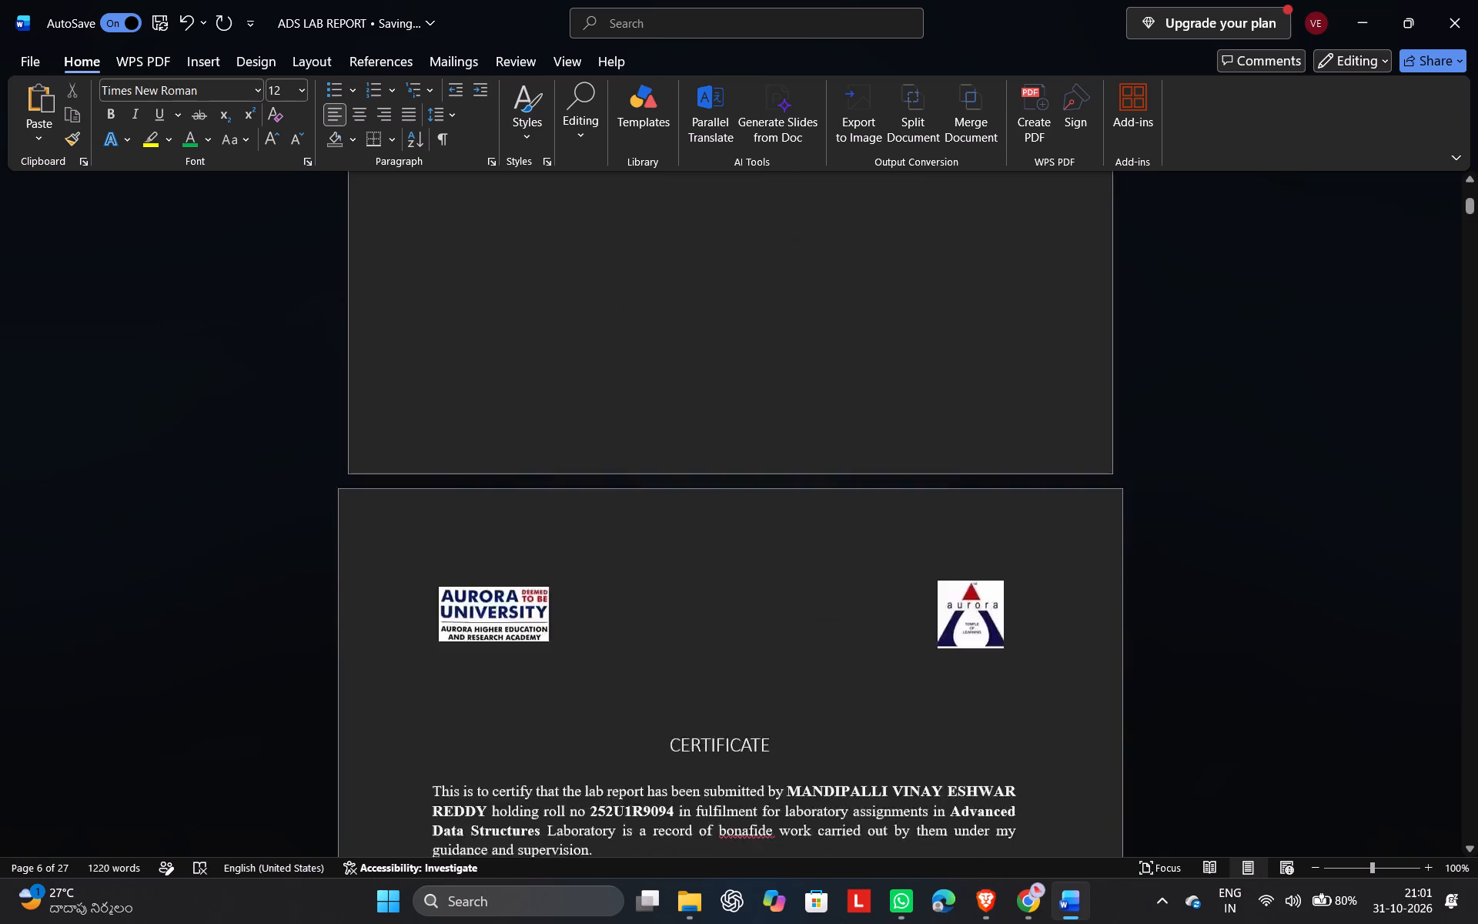
{"action": "scroll", "coordinate": [743, 336], "scroll_direction": "up", "scroll_amount": 1}
{"action": "scroll", "coordinate": [743, 336], "scroll_direction": "down", "scroll_amount": 2}
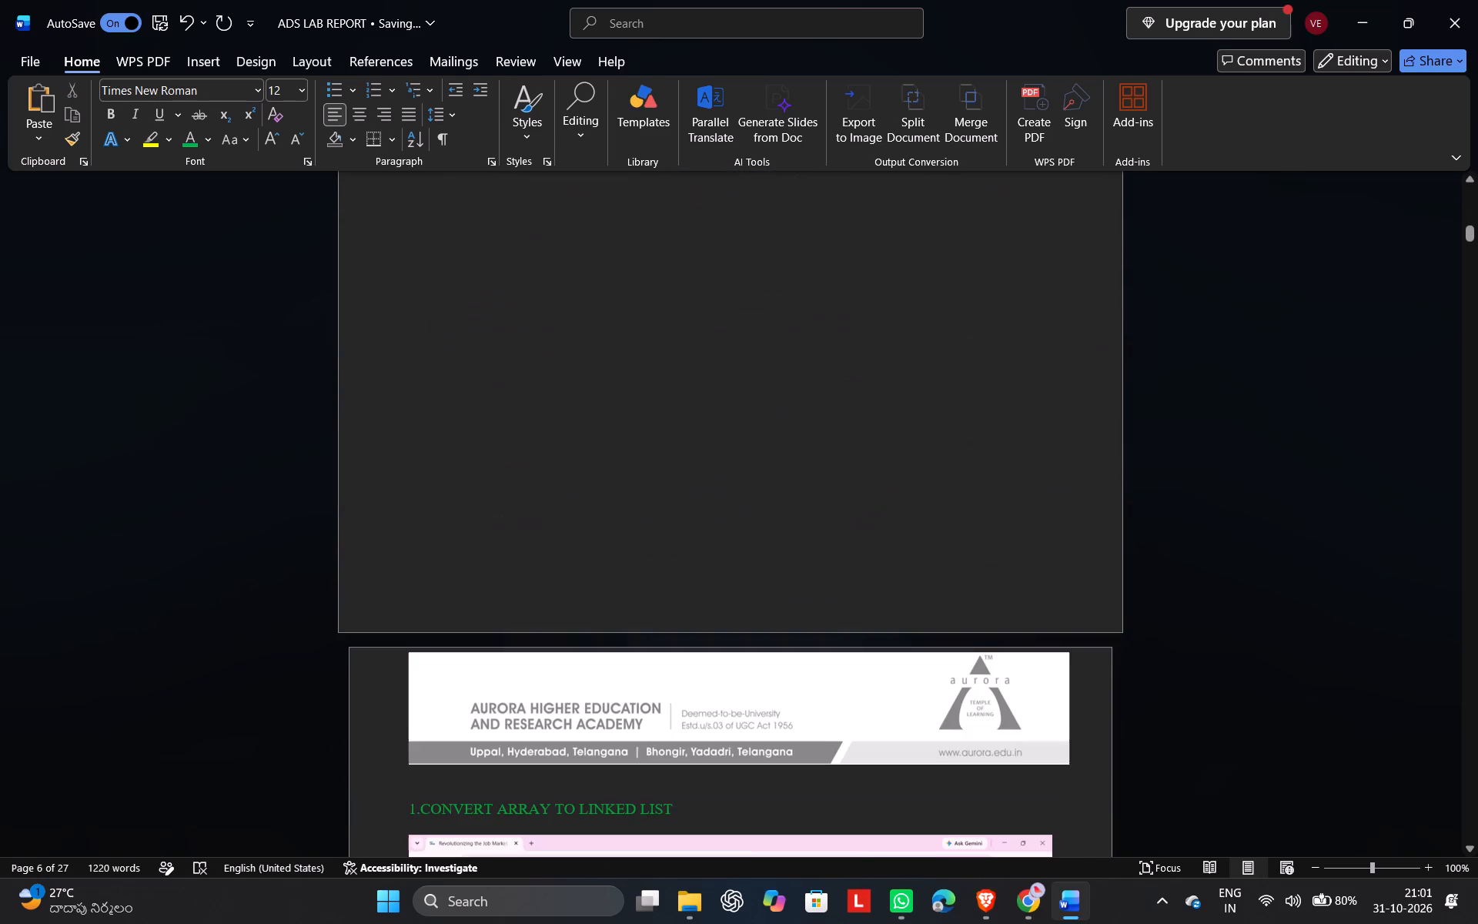
{"action": "scroll", "coordinate": [743, 336], "scroll_direction": "down", "scroll_amount": 1}
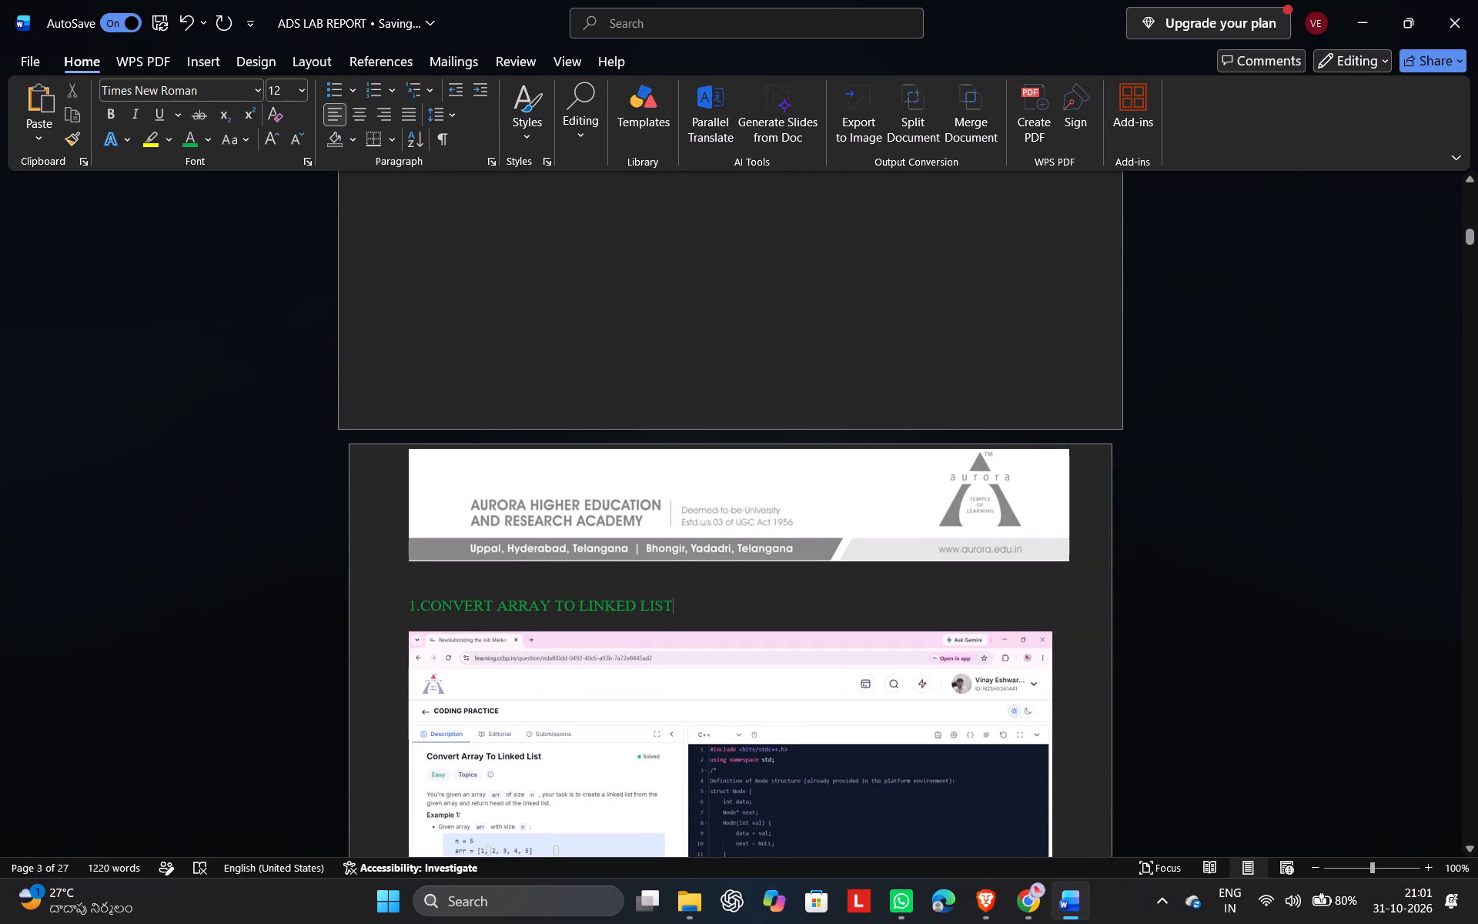
{"action": "left_click", "coordinate": [401, 597]}
{"action": "key", "text": "Return"}
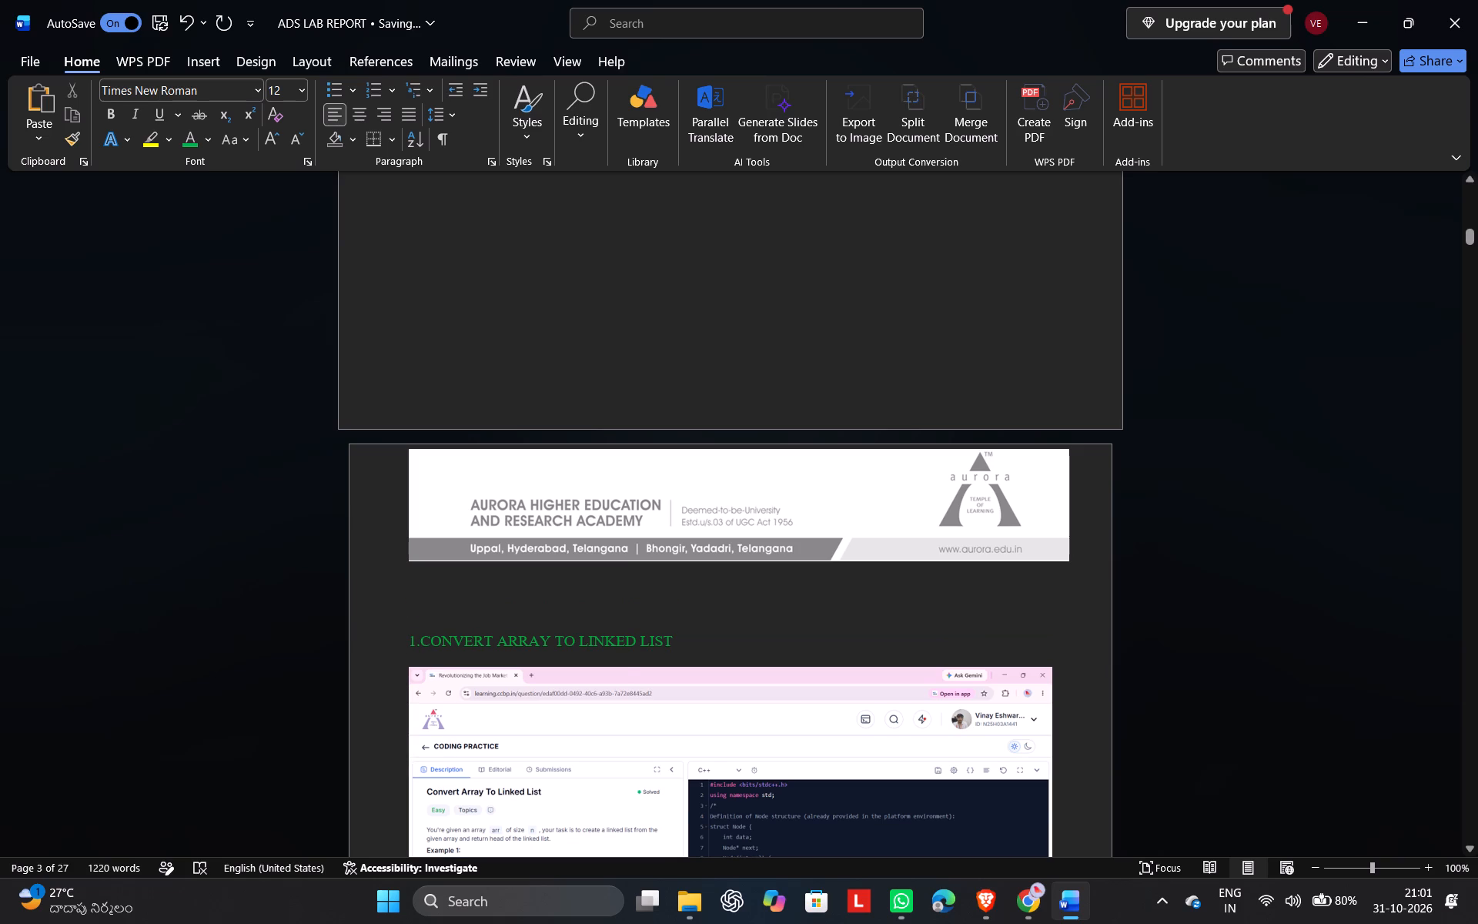
{"action": "left_click", "coordinate": [610, 581]}
{"action": "type", "text": "LAB REO"}
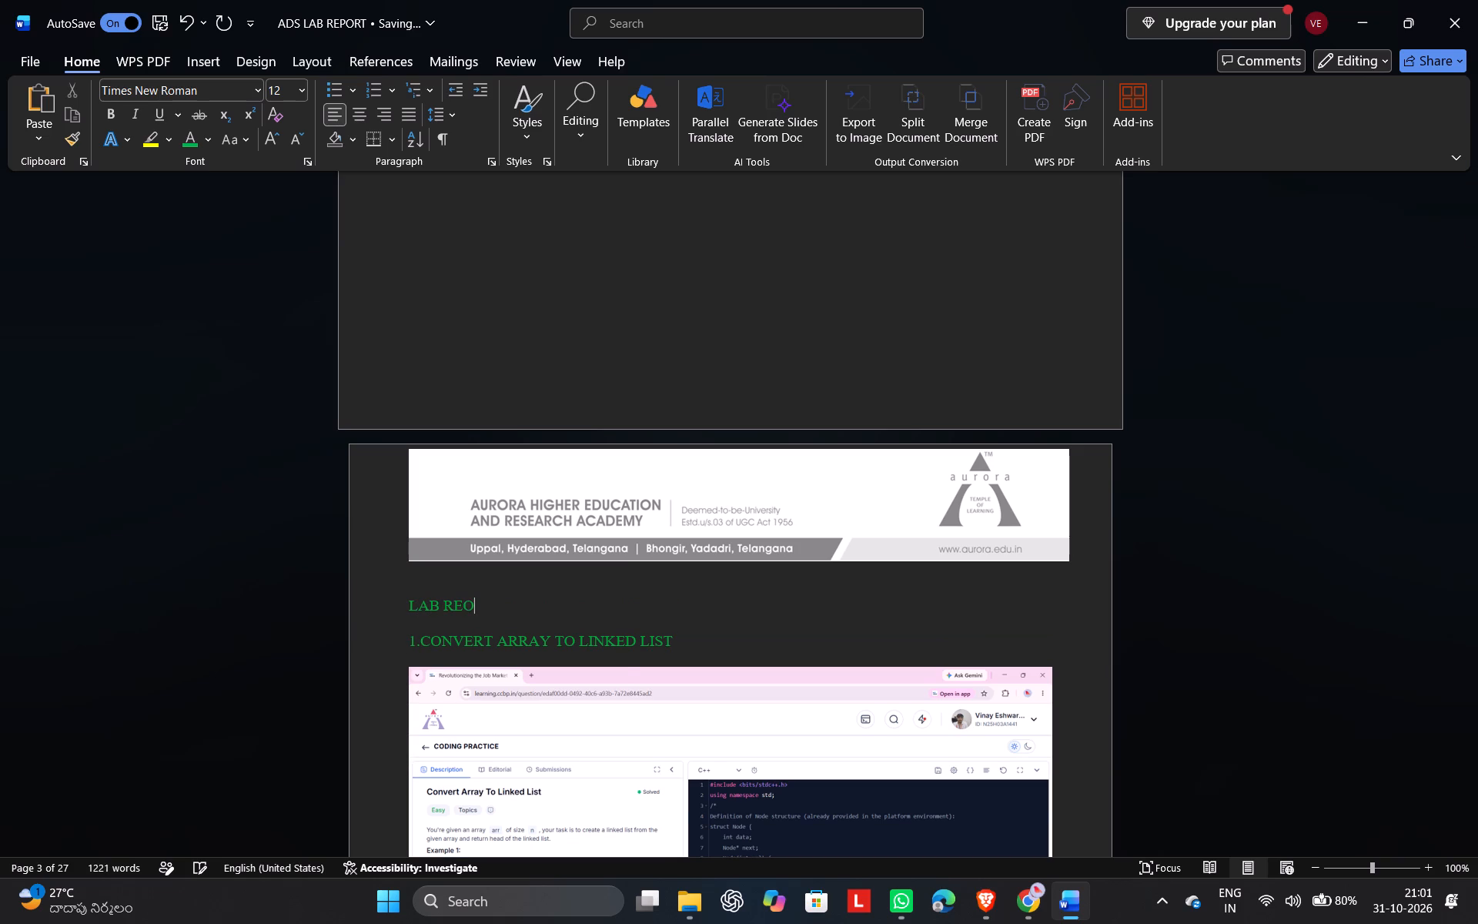
{"action": "key", "text": "BackSpace"}
{"action": "type", "text": "PORT 2"}
Shift the title "LAB REPORT 2" to about the middle of its line with leading spaces.
{"action": "key", "text": "Left"}
{"action": "key", "text": "Left"}
{"action": "key", "text": "Left"}
{"action": "key", "text": "Left"}
{"action": "key", "text": "Left"}
{"action": "key", "text": "Left"}
{"action": "key", "text": "Left"}
{"action": "key", "text": "Left"}
{"action": "key", "text": "Left"}
{"action": "key", "text": "Left"}
{"action": "key", "text": "Left"}
{"action": "key", "text": "Left"}
{"action": "key", "text": "space"}
{"action": "key", "text": "space"}
{"action": "key", "text": "space"}
{"action": "key", "text": "space"}
{"action": "key", "text": "space"}
{"action": "key", "text": "space"}
{"action": "key", "text": "space"}
{"action": "key", "text": "space"}
{"action": "key", "text": "space"}
{"action": "key", "text": "space"}
{"action": "key", "text": "space"}
{"action": "key", "text": "space"}
{"action": "key", "text": "space"}
{"action": "key", "text": "space"}
{"action": "key", "text": "space"}
{"action": "key", "text": "space"}
{"action": "key", "text": "space"}
{"action": "key", "text": "space"}
{"action": "key", "text": "space"}
{"action": "key", "text": "space"}
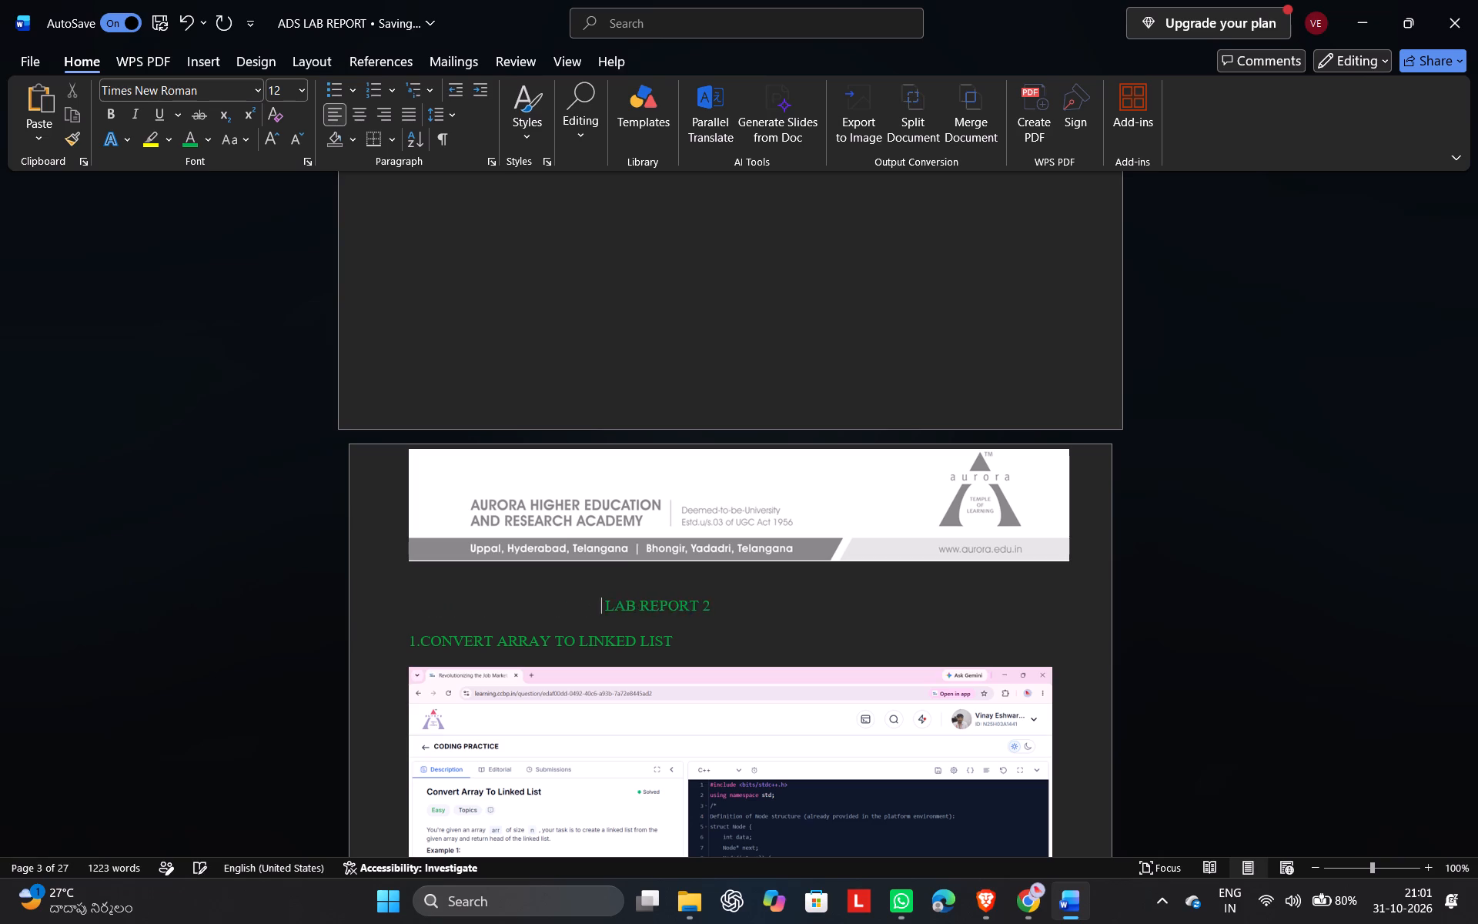
{"action": "key", "text": "Return"}
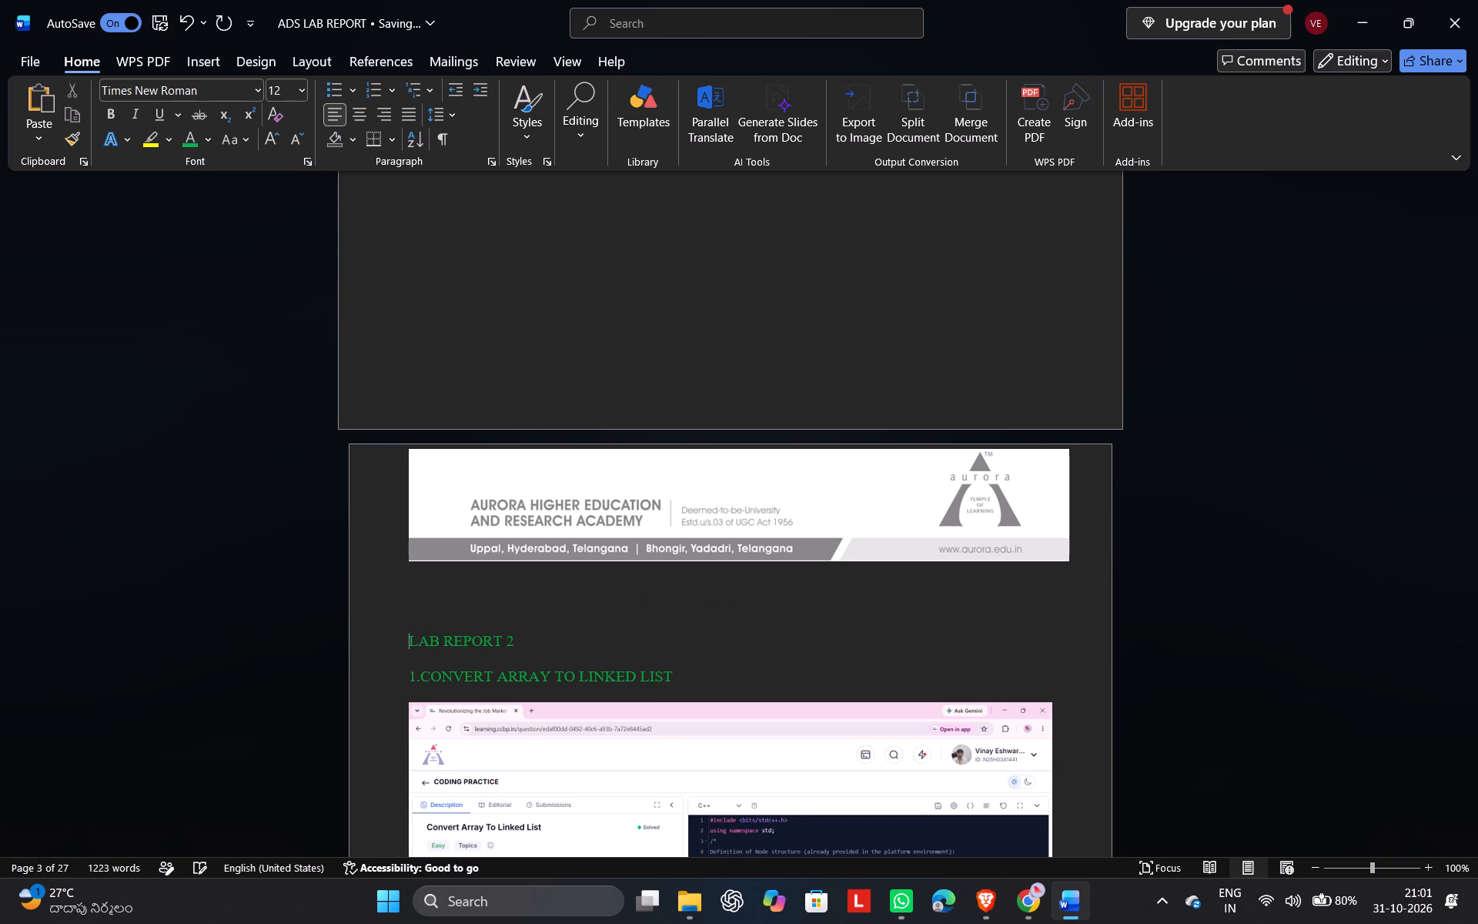
{"action": "key", "text": "BackSpace"}
Insert two blank lines between the title "LAB REPORT 2" and the heading "1.CONVERT ARRAY TO LINKED LIST".
{"action": "key", "text": "Right"}
{"action": "key", "text": "Right"}
{"action": "key", "text": "Right"}
{"action": "key", "text": "Right"}
{"action": "key", "text": "Right"}
{"action": "key", "text": "Right"}
{"action": "key", "text": "Right"}
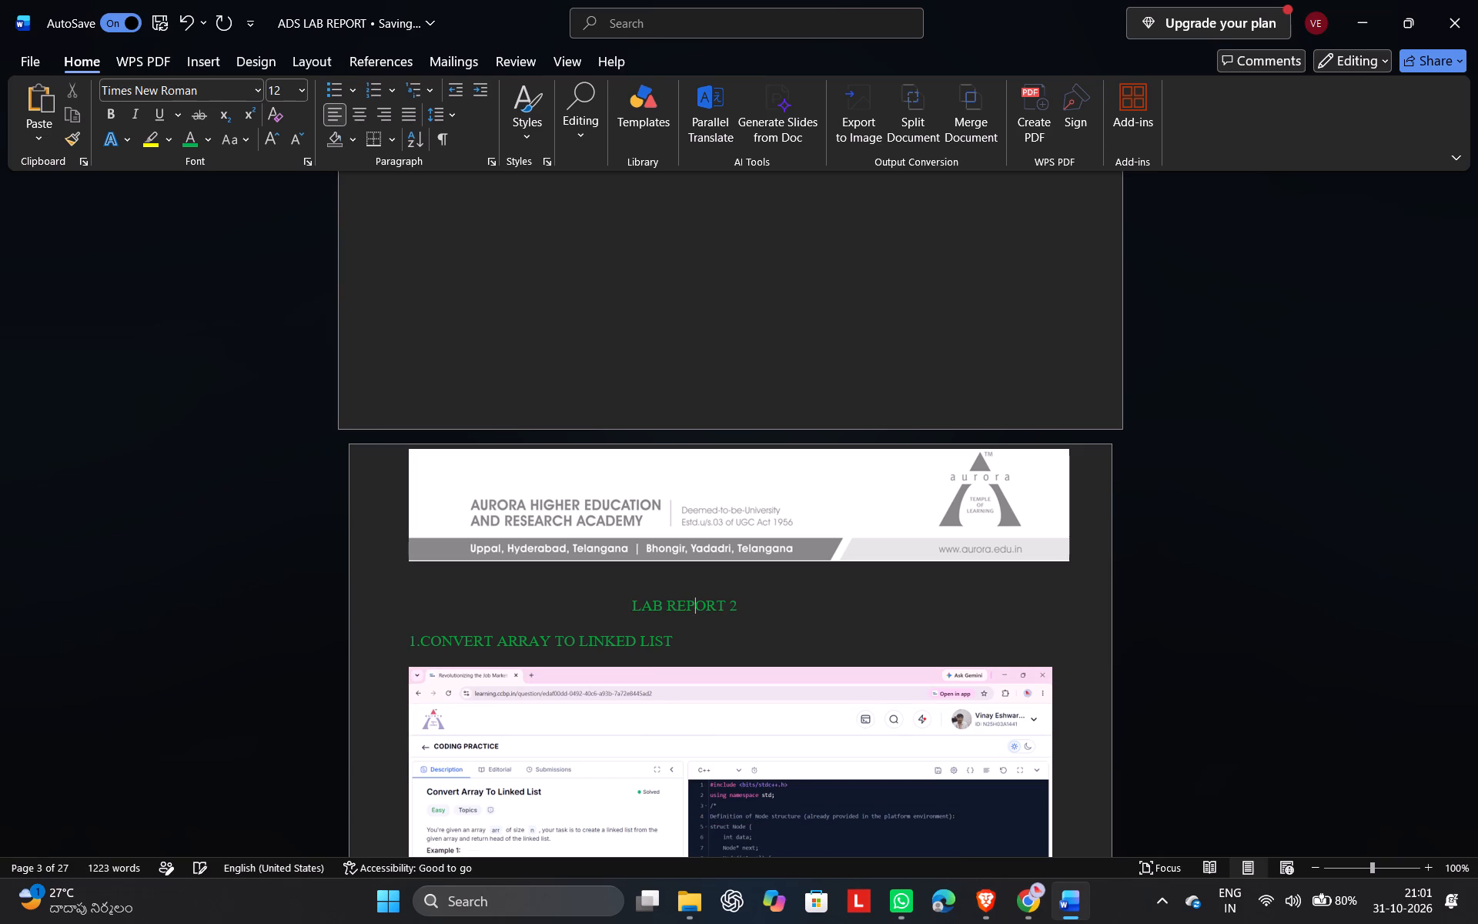
{"action": "key", "text": "Down"}
{"action": "key", "text": "Left"}
{"action": "key", "text": "Left"}
{"action": "key", "text": "Left"}
{"action": "key", "text": "Left"}
{"action": "key", "text": "Left"}
{"action": "key", "text": "Left"}
{"action": "key", "text": "Left"}
{"action": "key", "text": "Left"}
{"action": "key", "text": "Left"}
{"action": "key", "text": "Left"}
{"action": "key", "text": "Left"}
{"action": "key", "text": "Left"}
{"action": "key", "text": "Left"}
{"action": "key", "text": "Left"}
{"action": "key", "text": "Left"}
{"action": "key", "text": "Left"}
{"action": "key", "text": "Left"}
{"action": "key", "text": "Left"}
{"action": "key", "text": "Left"}
{"action": "key", "text": "Left"}
{"action": "key", "text": "Left"}
{"action": "key", "text": "Return"}
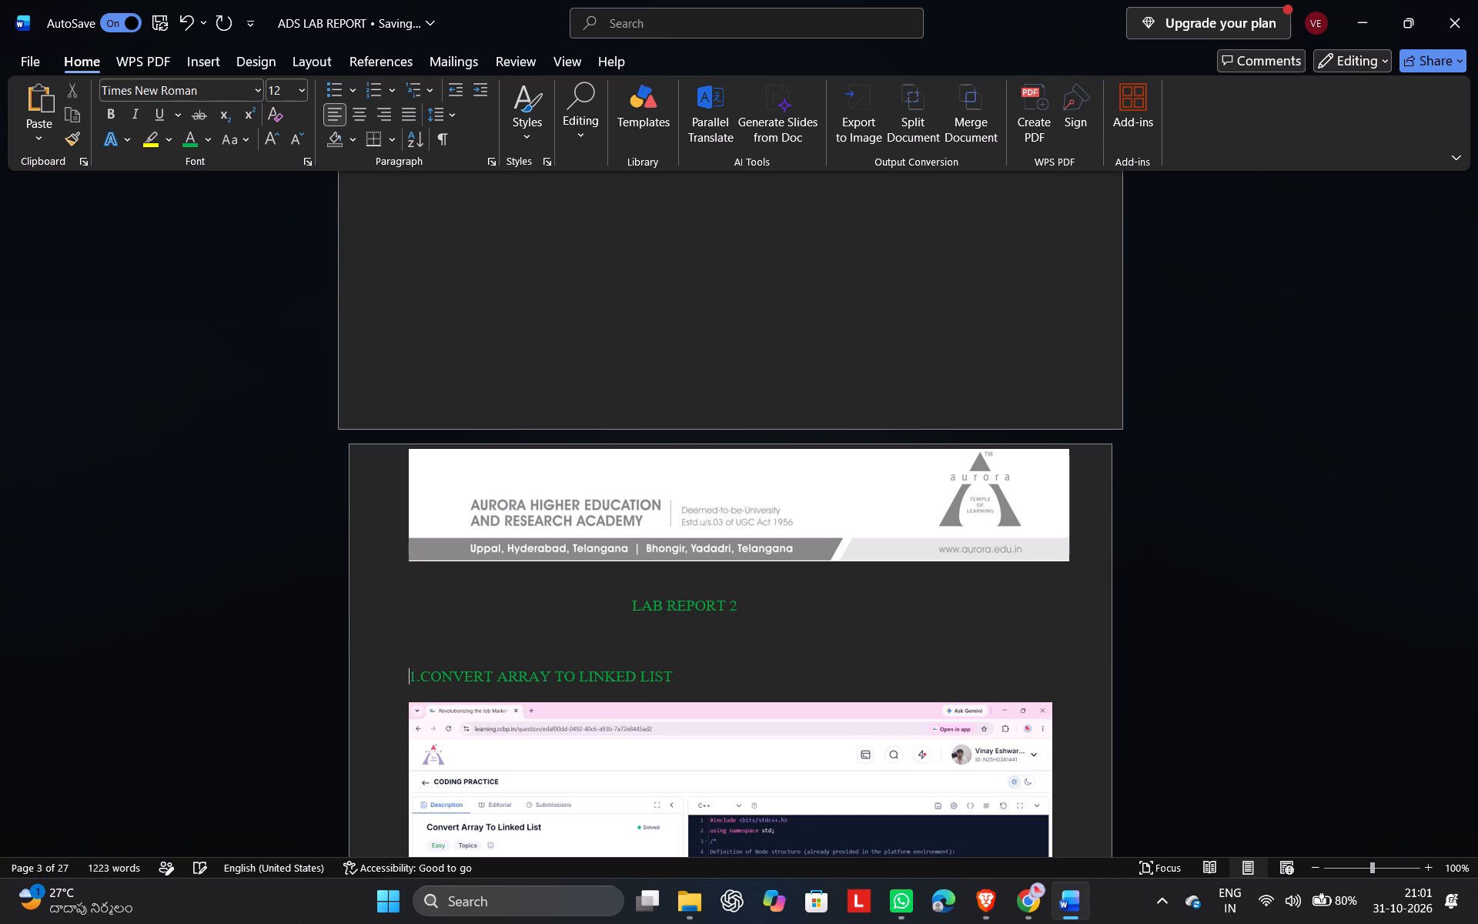
{"action": "key", "text": "Return"}
Format the title "LAB REPORT 2" with font size 18 and the standard purple font colour.
{"action": "left_click_drag", "start_coordinate": [831, 617], "coordinate": [835, 620]}
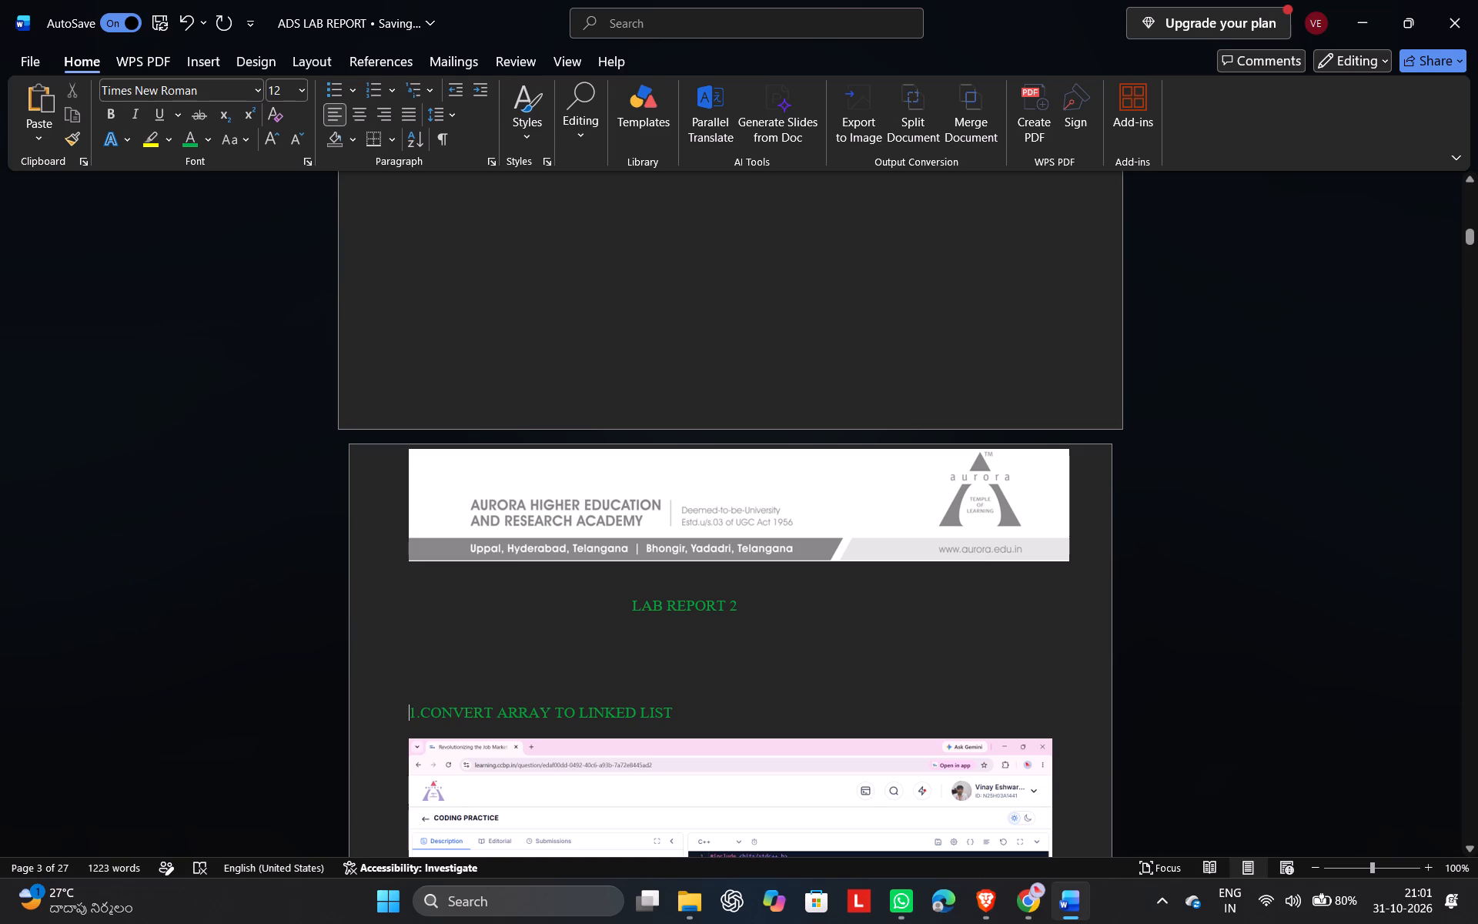
{"action": "left_click_drag", "start_coordinate": [835, 620], "coordinate": [635, 588]}
{"action": "left_click", "coordinate": [781, 531]}
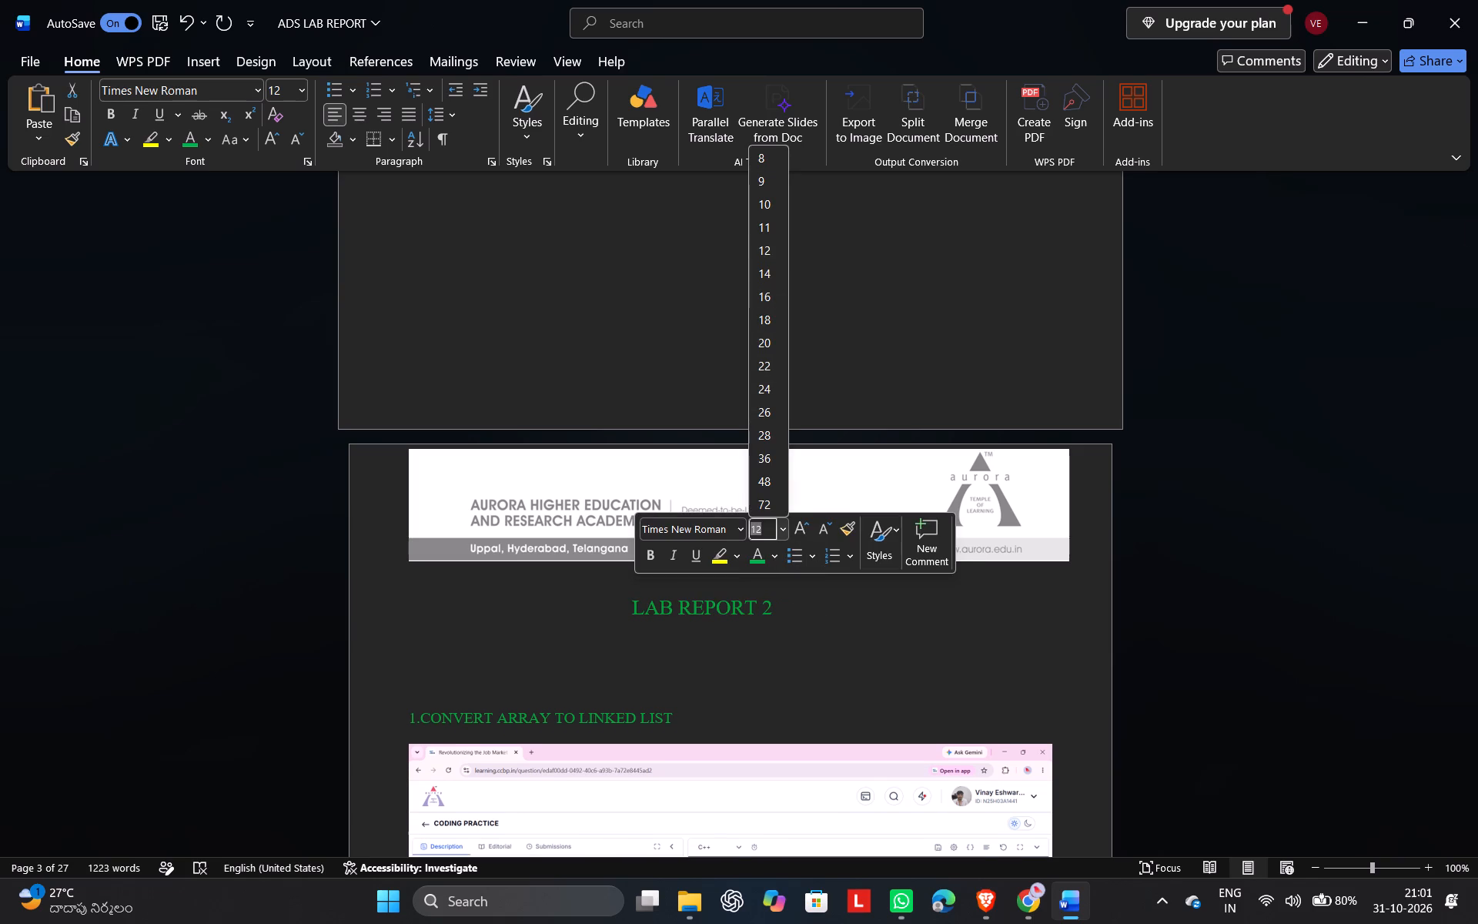
{"action": "left_click", "coordinate": [767, 310]}
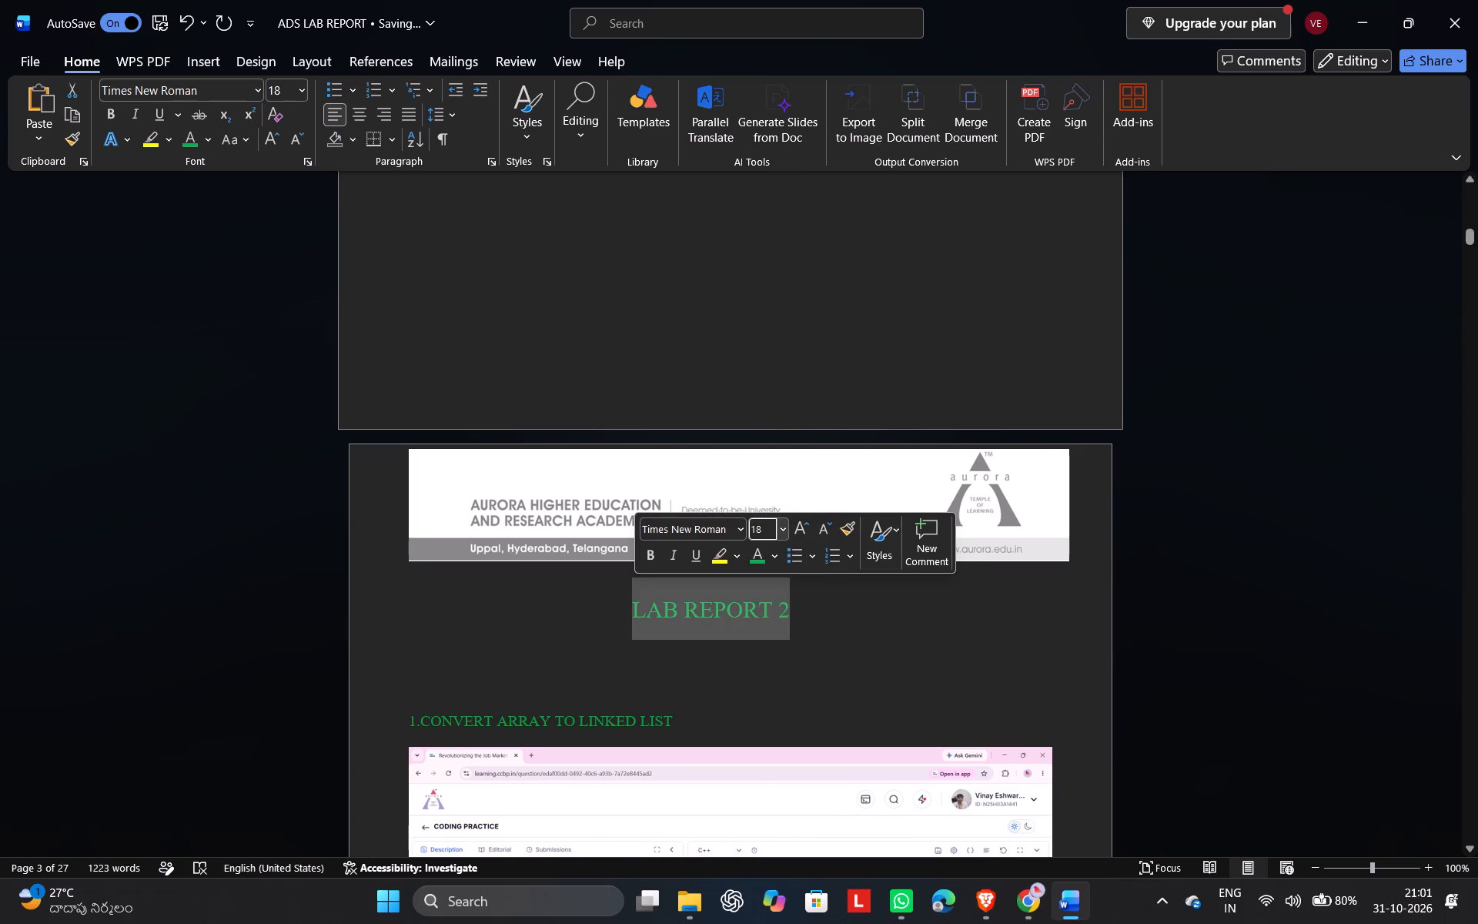
{"action": "left_click", "coordinate": [775, 562]}
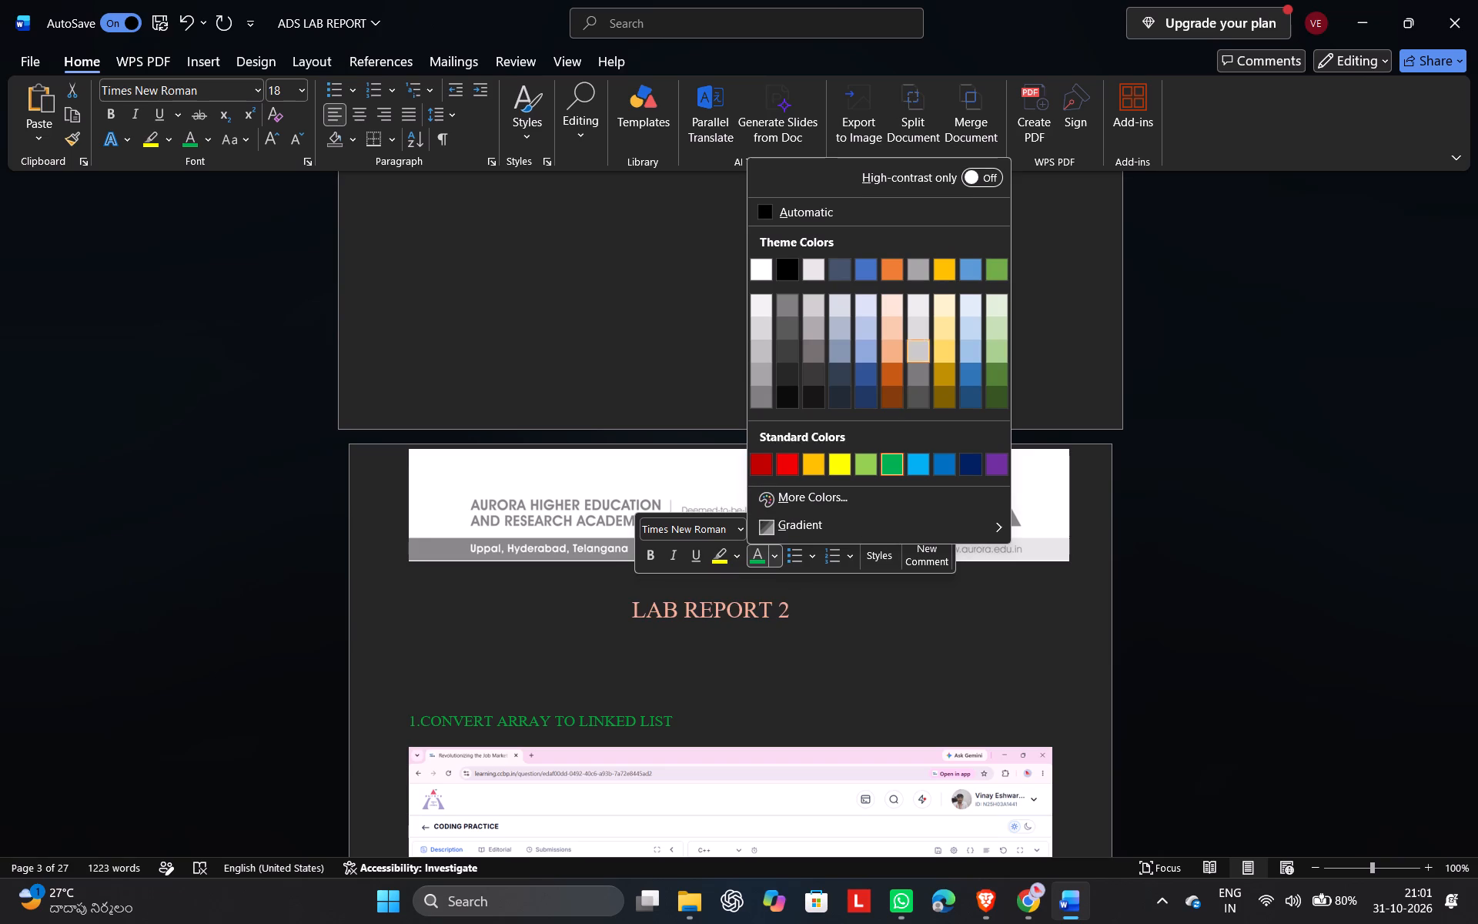
{"action": "left_click", "coordinate": [995, 464]}
Remove one blank line between the title "LAB REPORT 2" and the heading "1.CONVERT ARRAY TO LINKED LIST".
{"action": "left_click", "coordinate": [931, 681]}
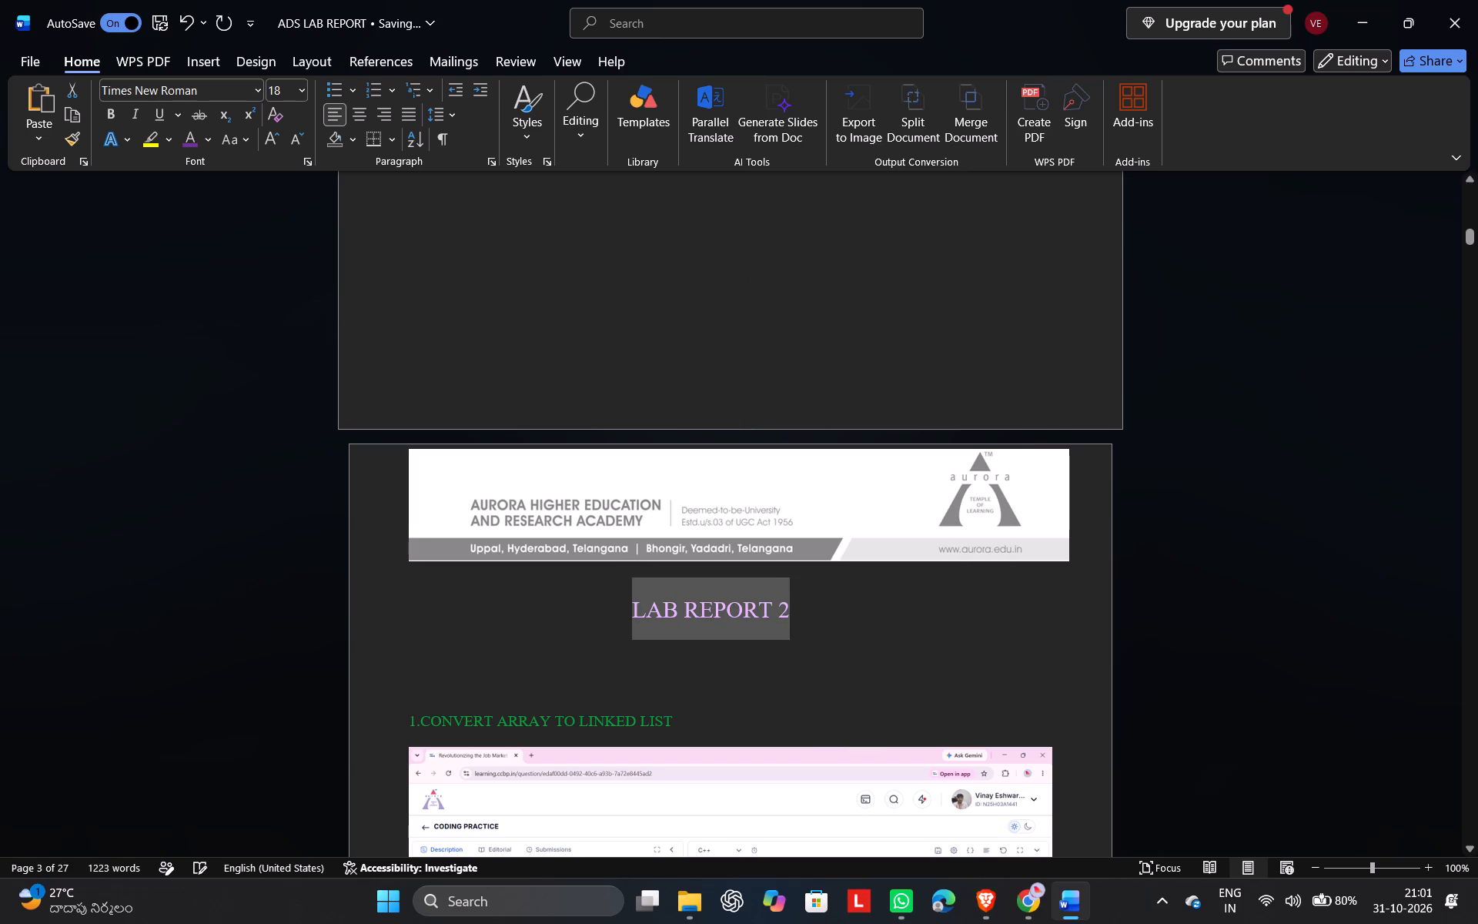
{"action": "scroll", "coordinate": [931, 681], "scroll_direction": "down", "scroll_amount": 1}
{"action": "key", "text": "BackSpace"}
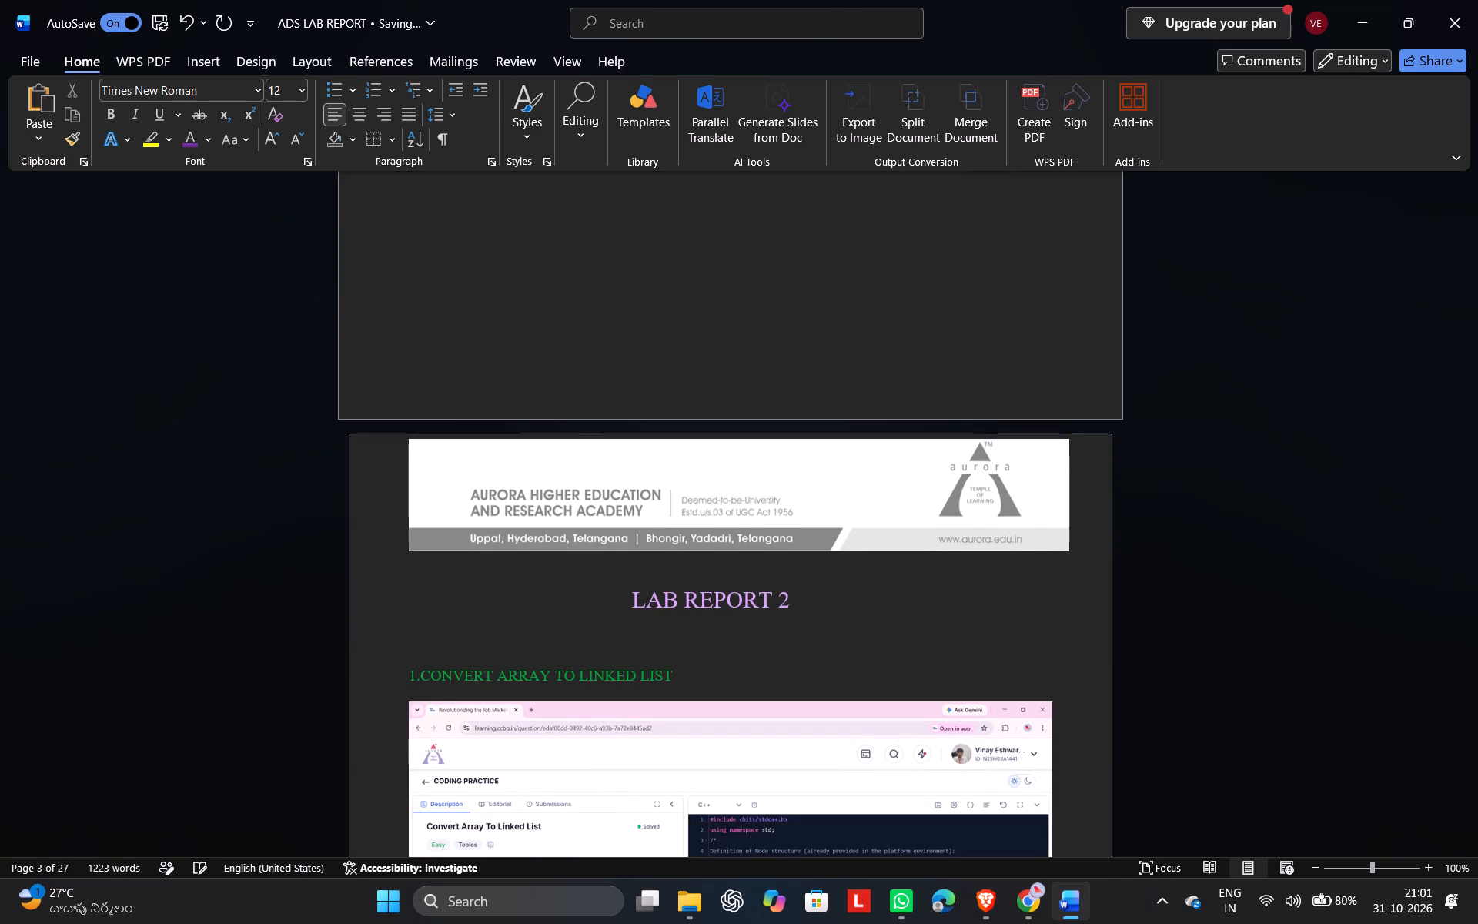
Remove the two blank lines above the heading "2.LINKED LIST TRAVERSAL".
{"action": "scroll", "coordinate": [954, 765], "scroll_direction": "down", "scroll_amount": 9}
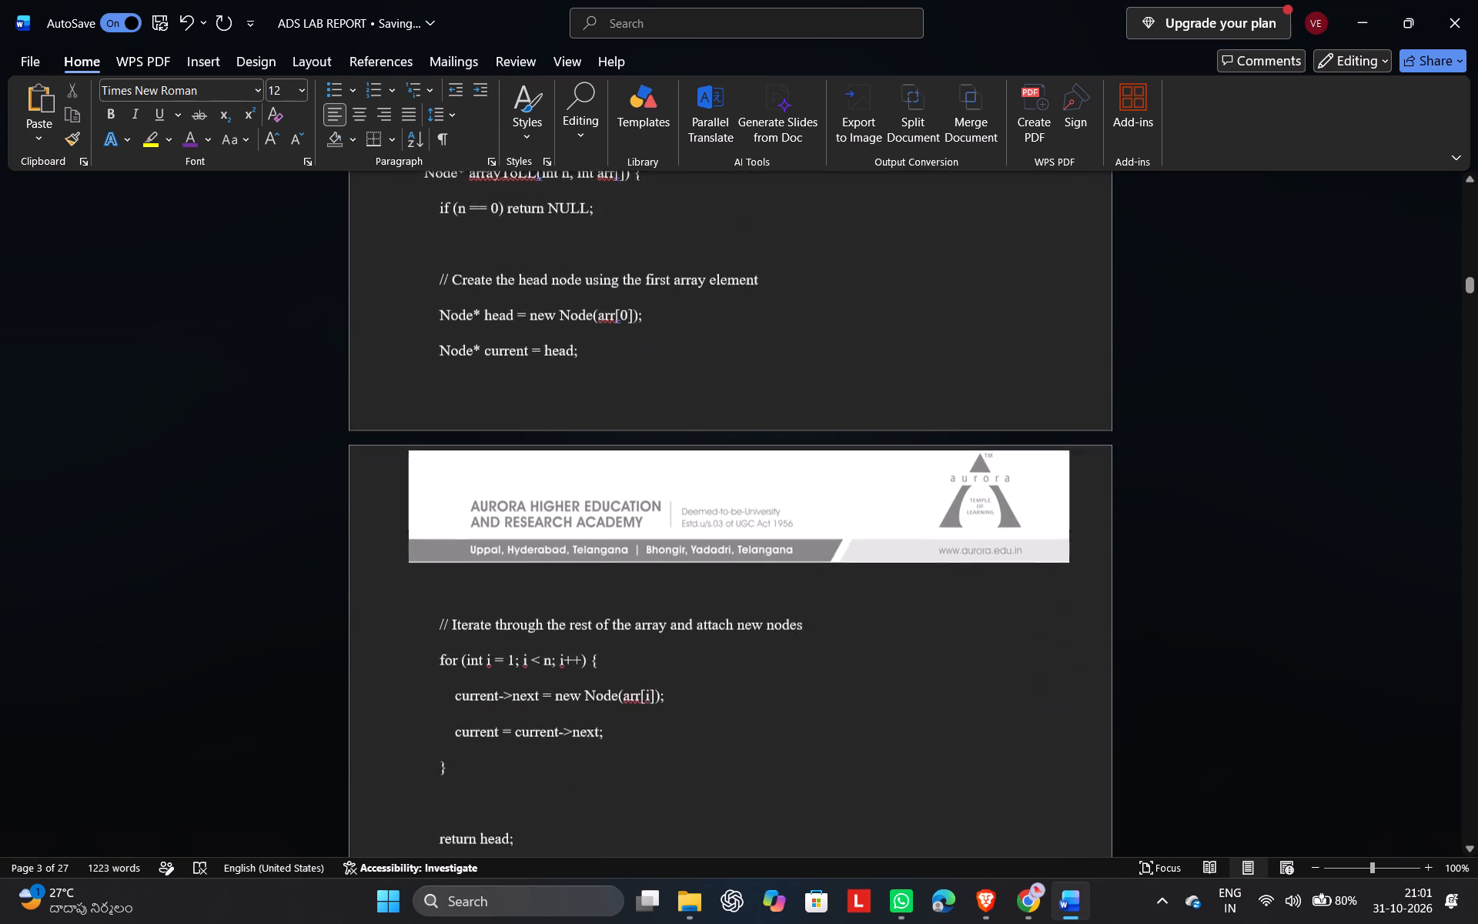
{"action": "scroll", "coordinate": [954, 765], "scroll_direction": "down", "scroll_amount": 5}
{"action": "scroll", "coordinate": [954, 765], "scroll_direction": "up", "scroll_amount": 1}
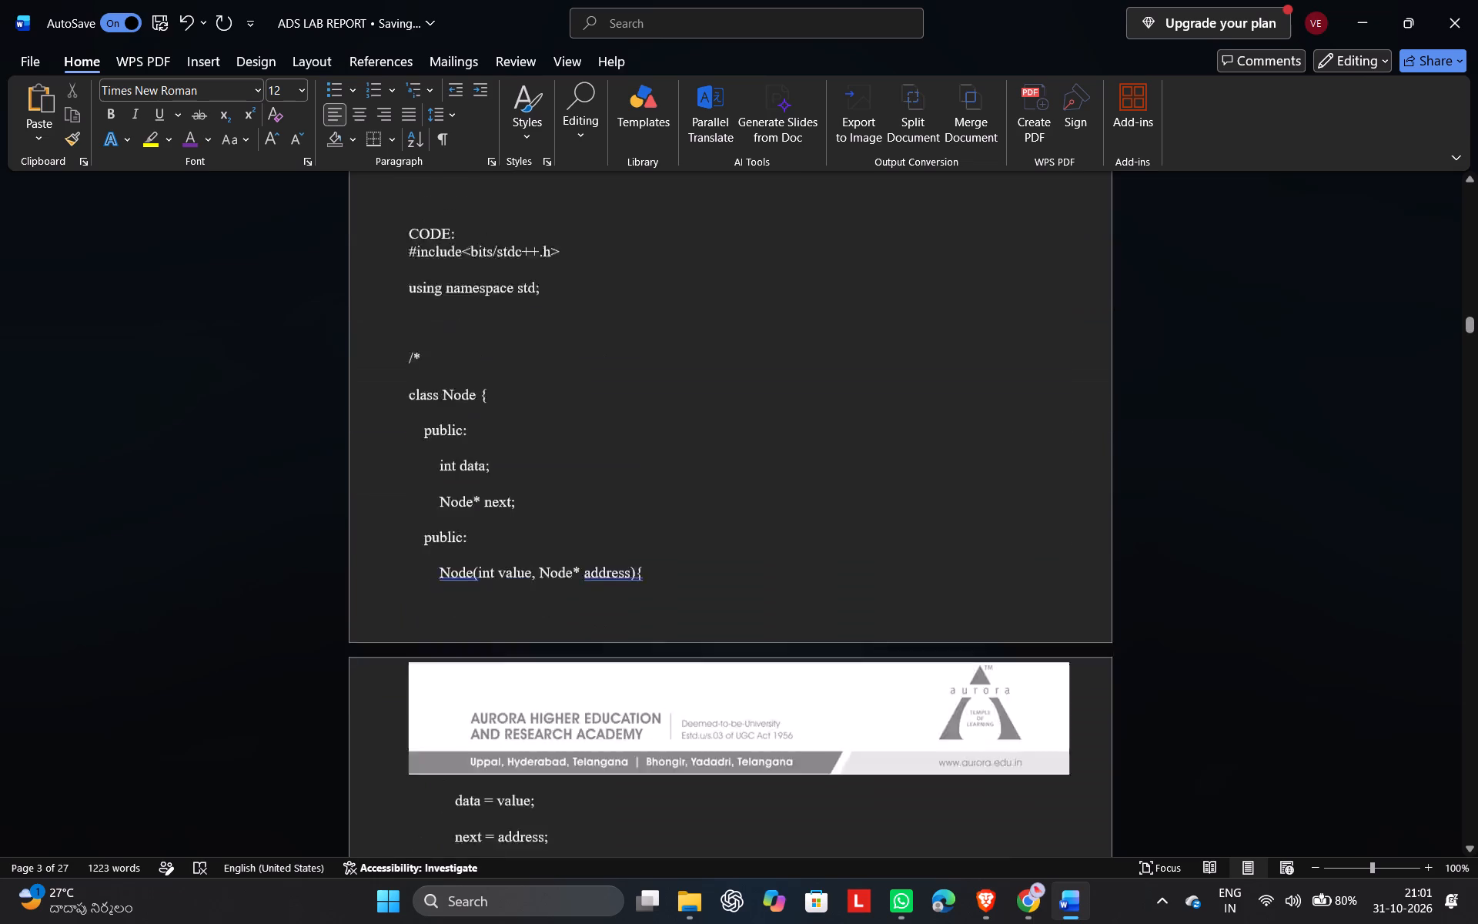
{"action": "scroll", "coordinate": [954, 765], "scroll_direction": "up", "scroll_amount": 2}
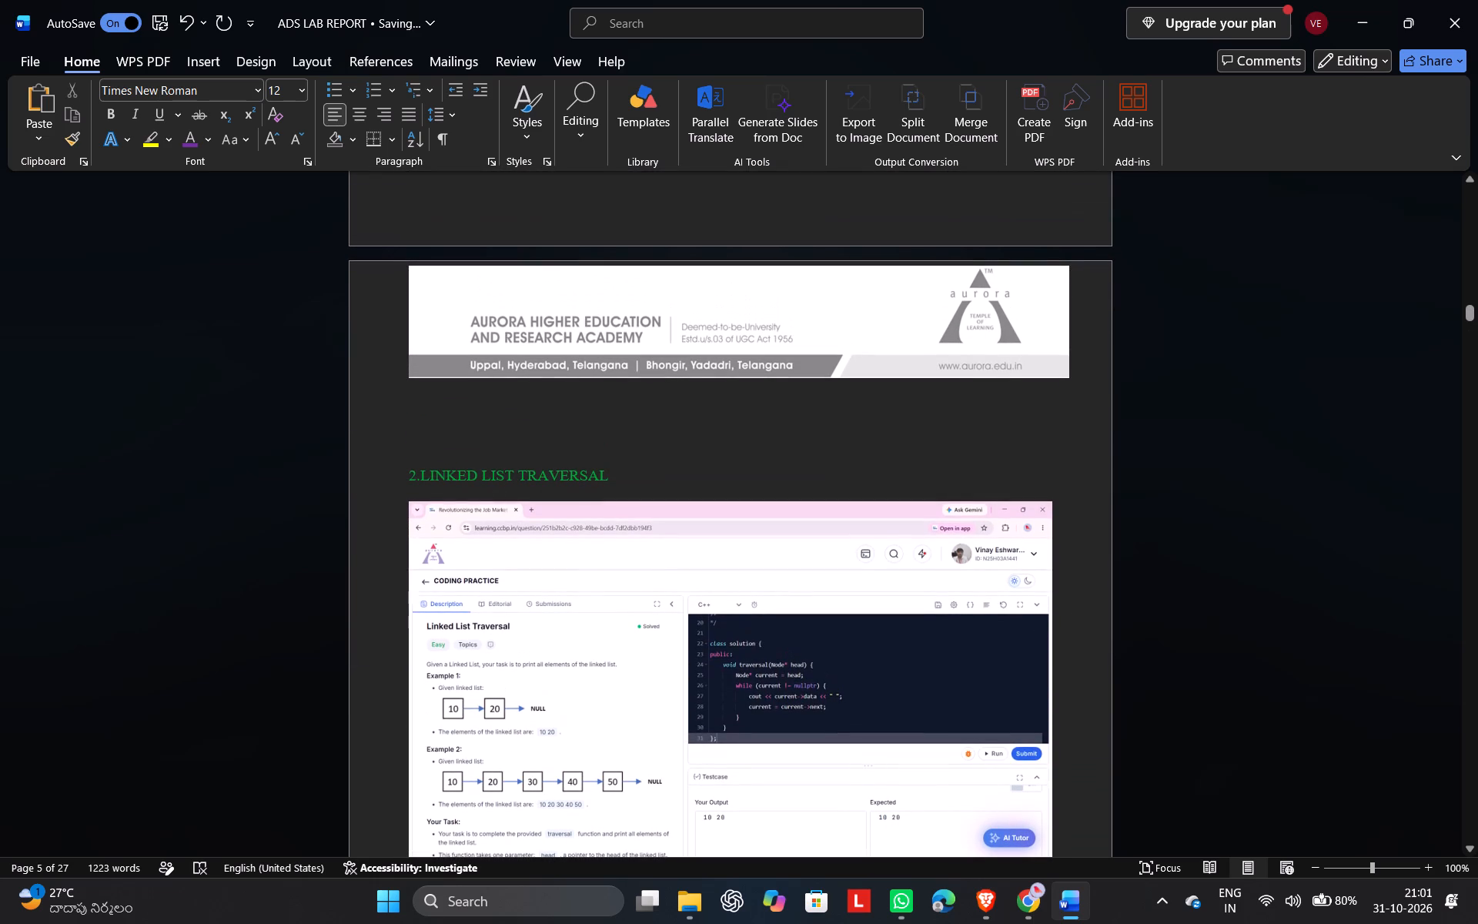
{"action": "left_click", "coordinate": [493, 427]}
{"action": "key", "text": "Down"}
{"action": "key", "text": "BackSpace"}
{"action": "key", "text": "BackSpace"}
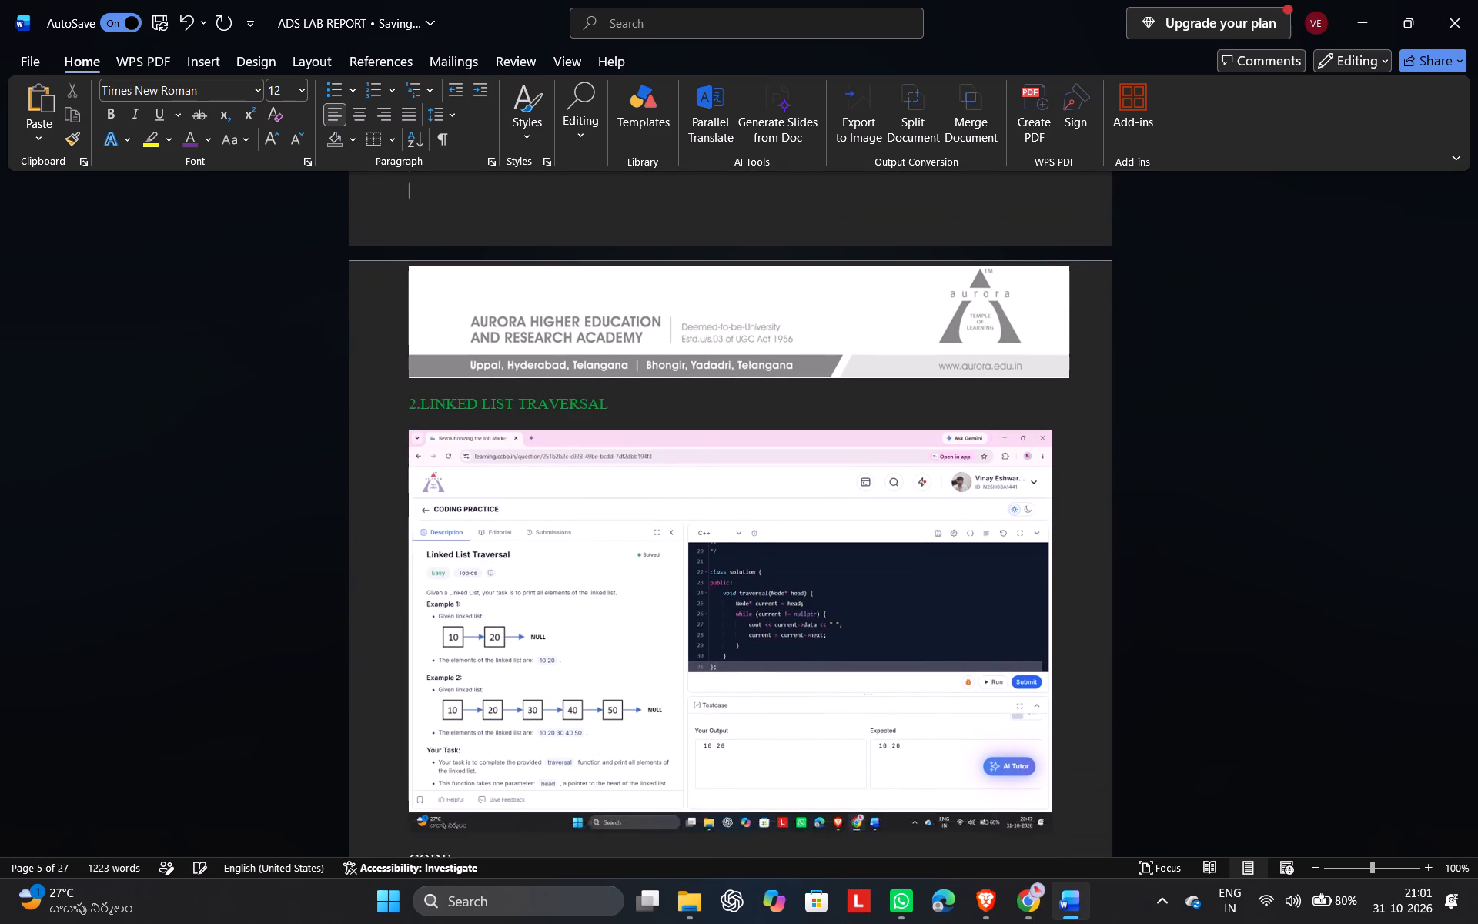
Review the layout of the report's first pages, from the linked list traversal code back through the certificate to the cover page.
{"action": "scroll", "coordinate": [648, 716], "scroll_direction": "down", "scroll_amount": 4}
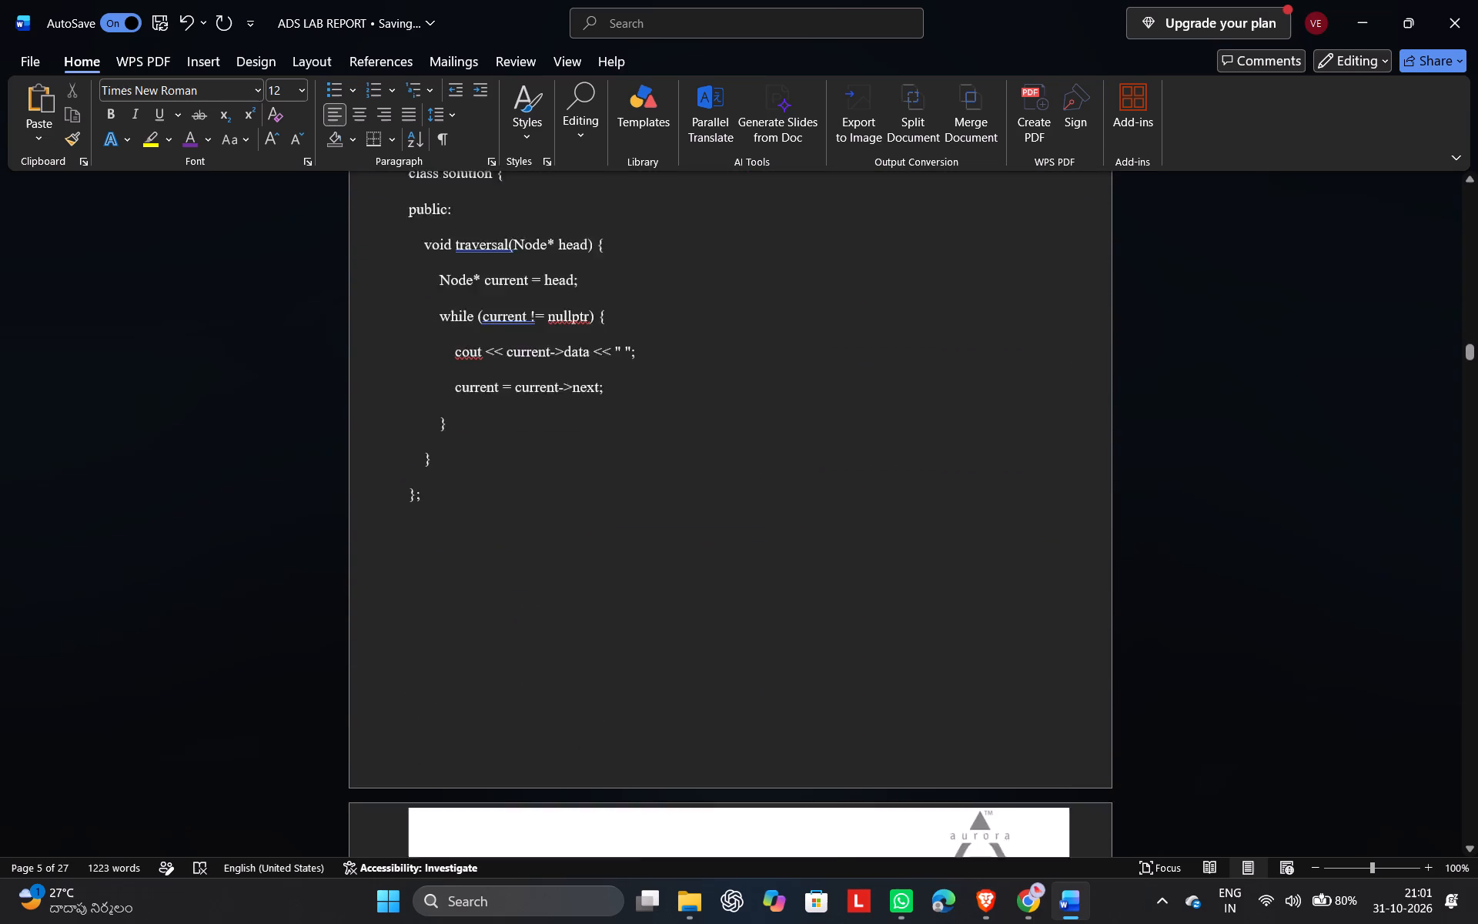
{"action": "scroll", "coordinate": [648, 716], "scroll_direction": "down", "scroll_amount": 1}
{"action": "scroll", "coordinate": [648, 716], "scroll_direction": "up", "scroll_amount": 9}
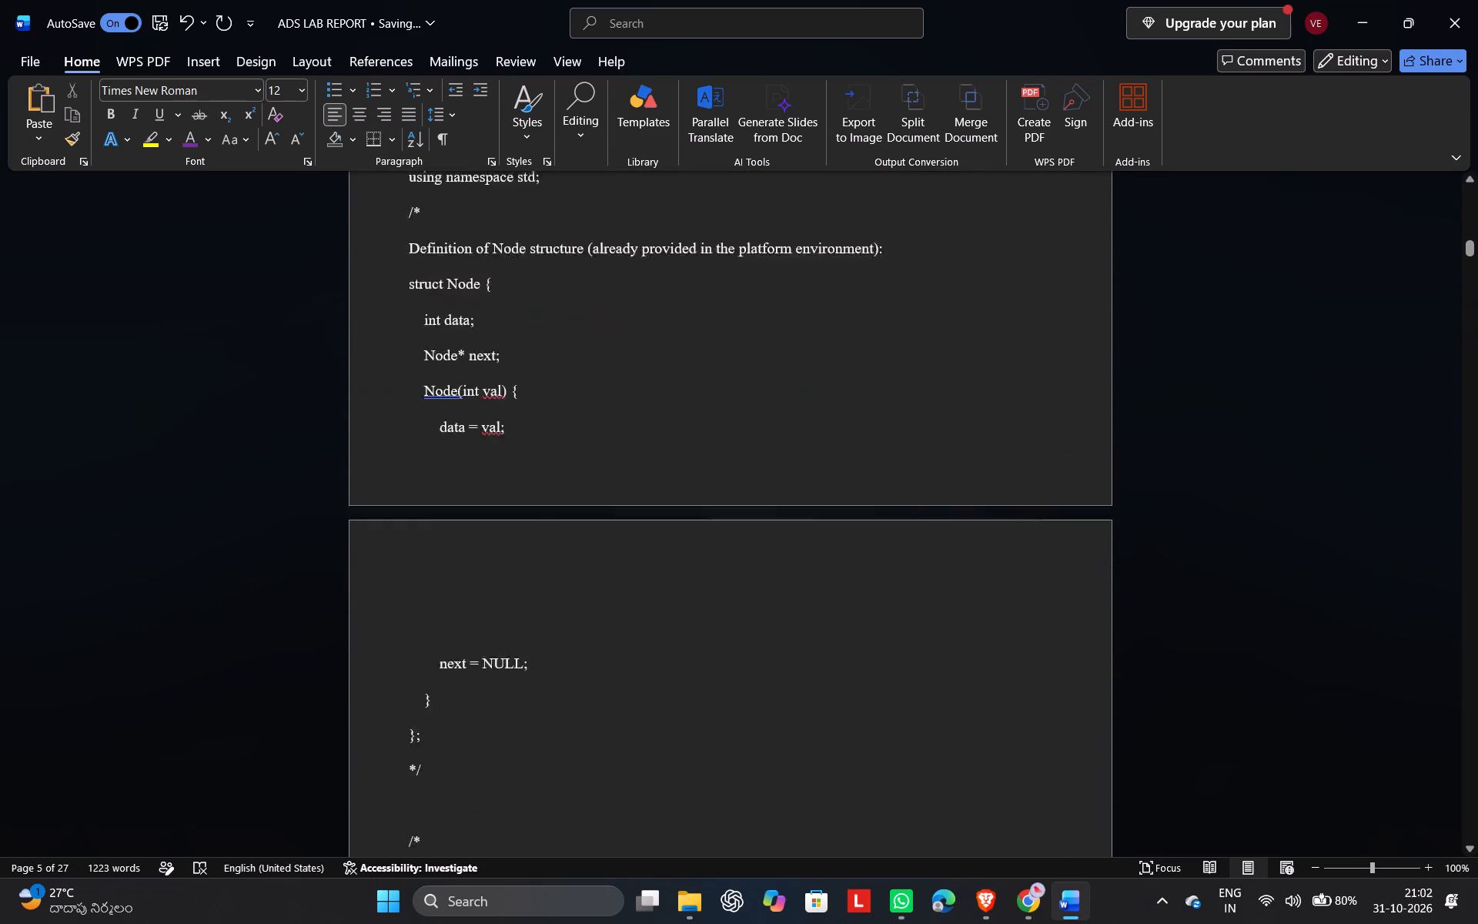
{"action": "scroll", "coordinate": [648, 716], "scroll_direction": "down", "scroll_amount": 1}
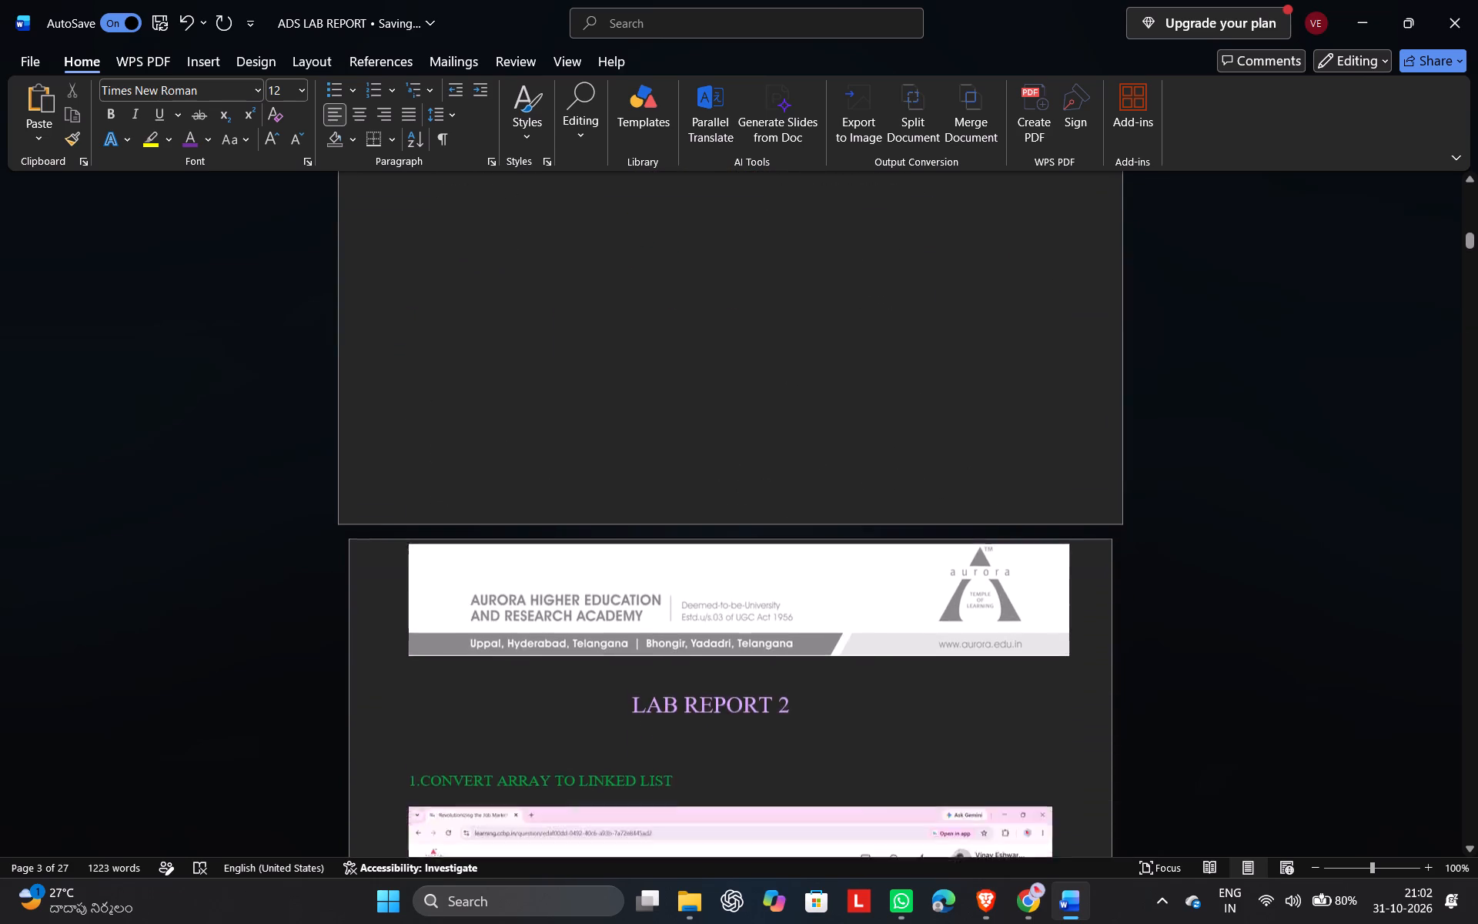
{"action": "scroll", "coordinate": [648, 716], "scroll_direction": "down", "scroll_amount": 4}
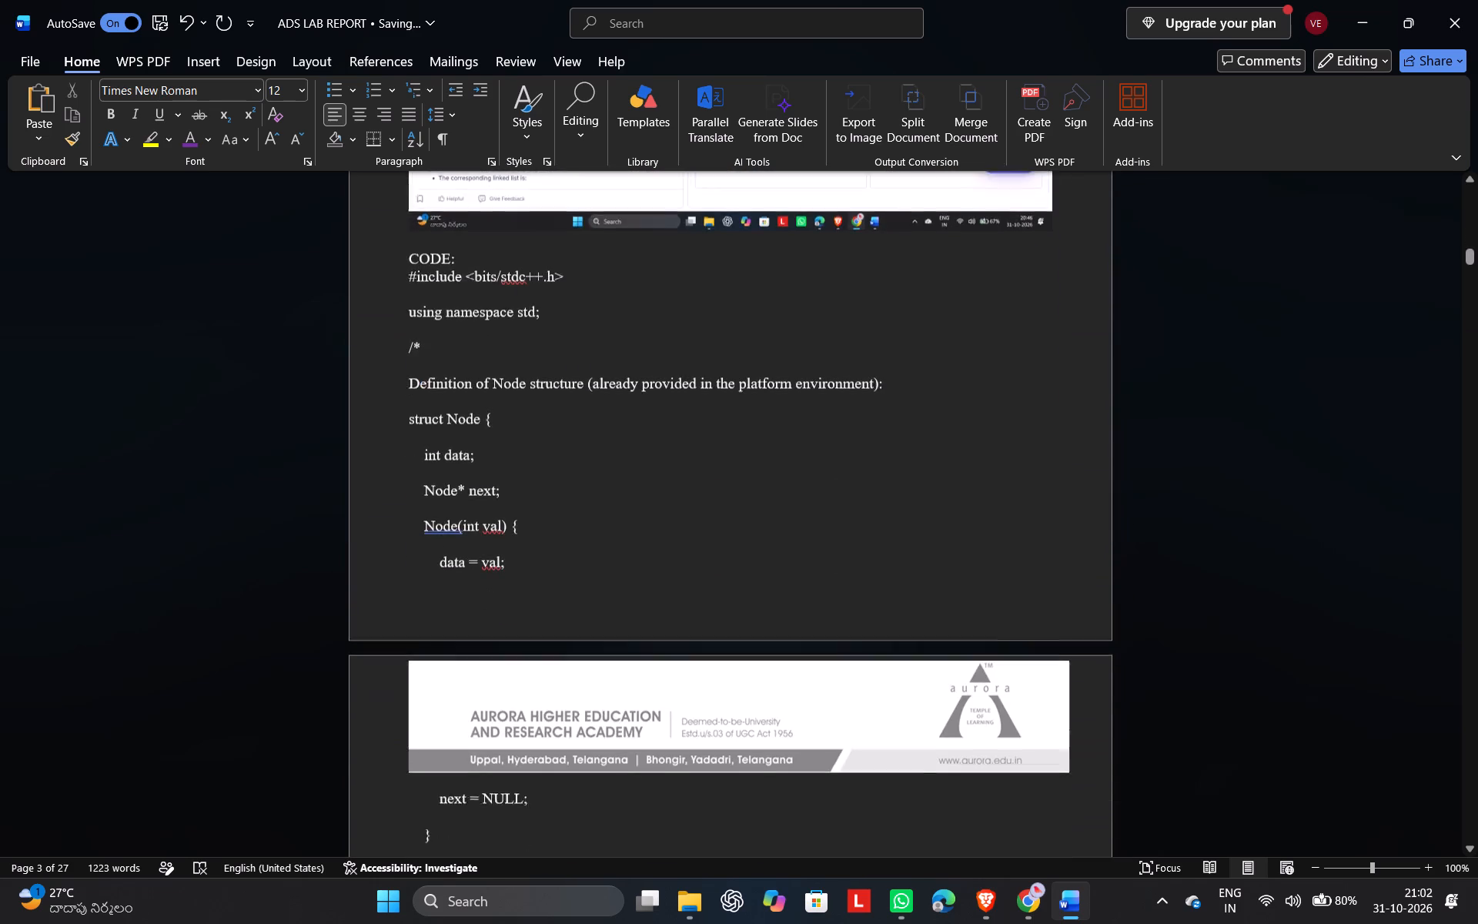
{"action": "scroll", "coordinate": [648, 716], "scroll_direction": "down", "scroll_amount": 6}
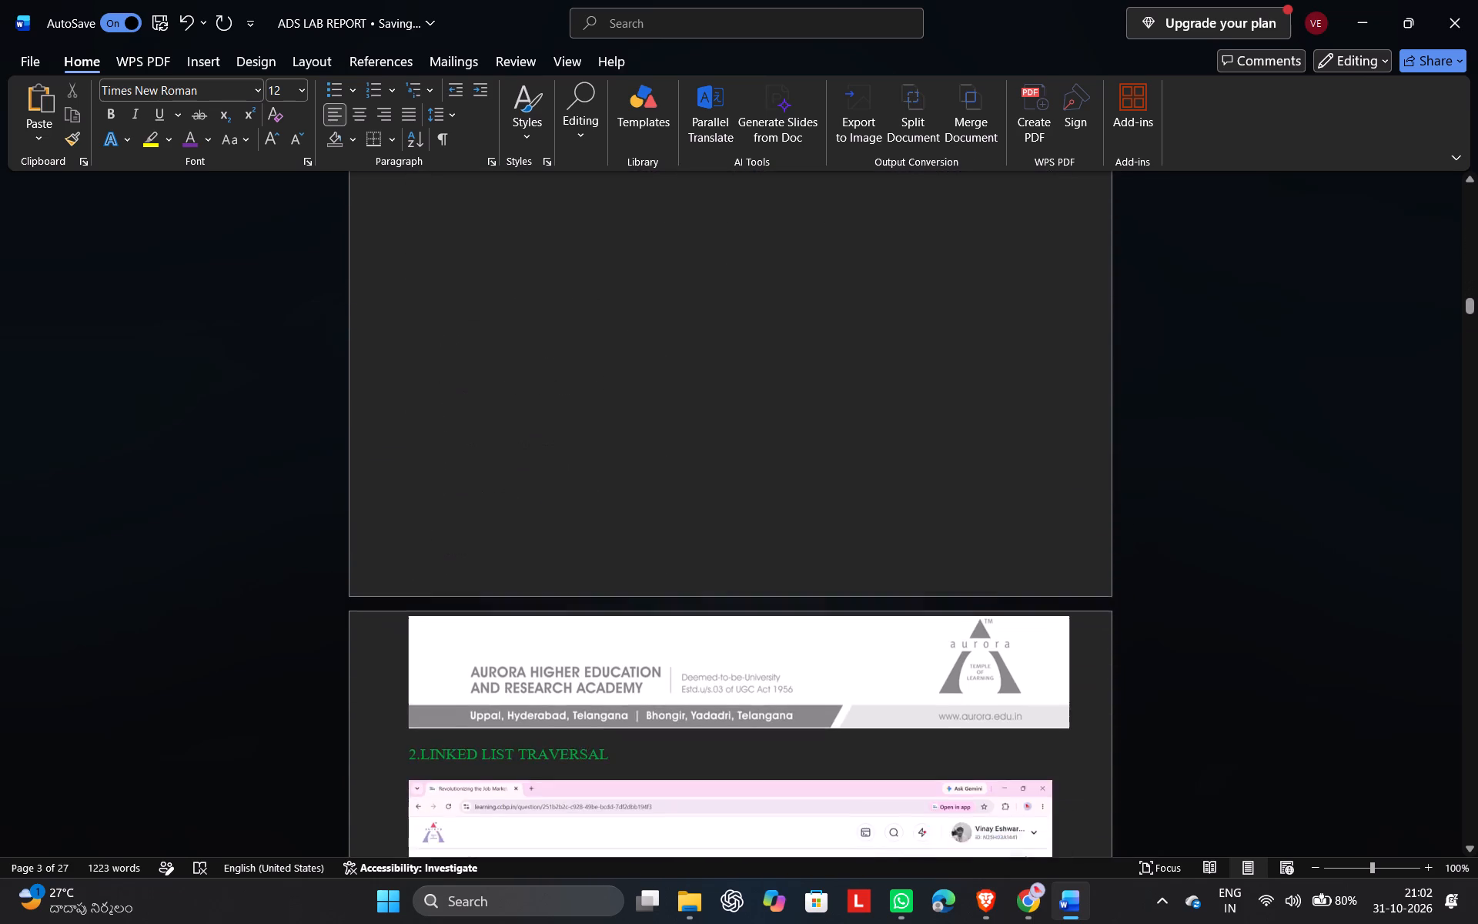
{"action": "scroll", "coordinate": [648, 716], "scroll_direction": "down", "scroll_amount": 1}
{"action": "scroll", "coordinate": [648, 716], "scroll_direction": "up", "scroll_amount": 4}
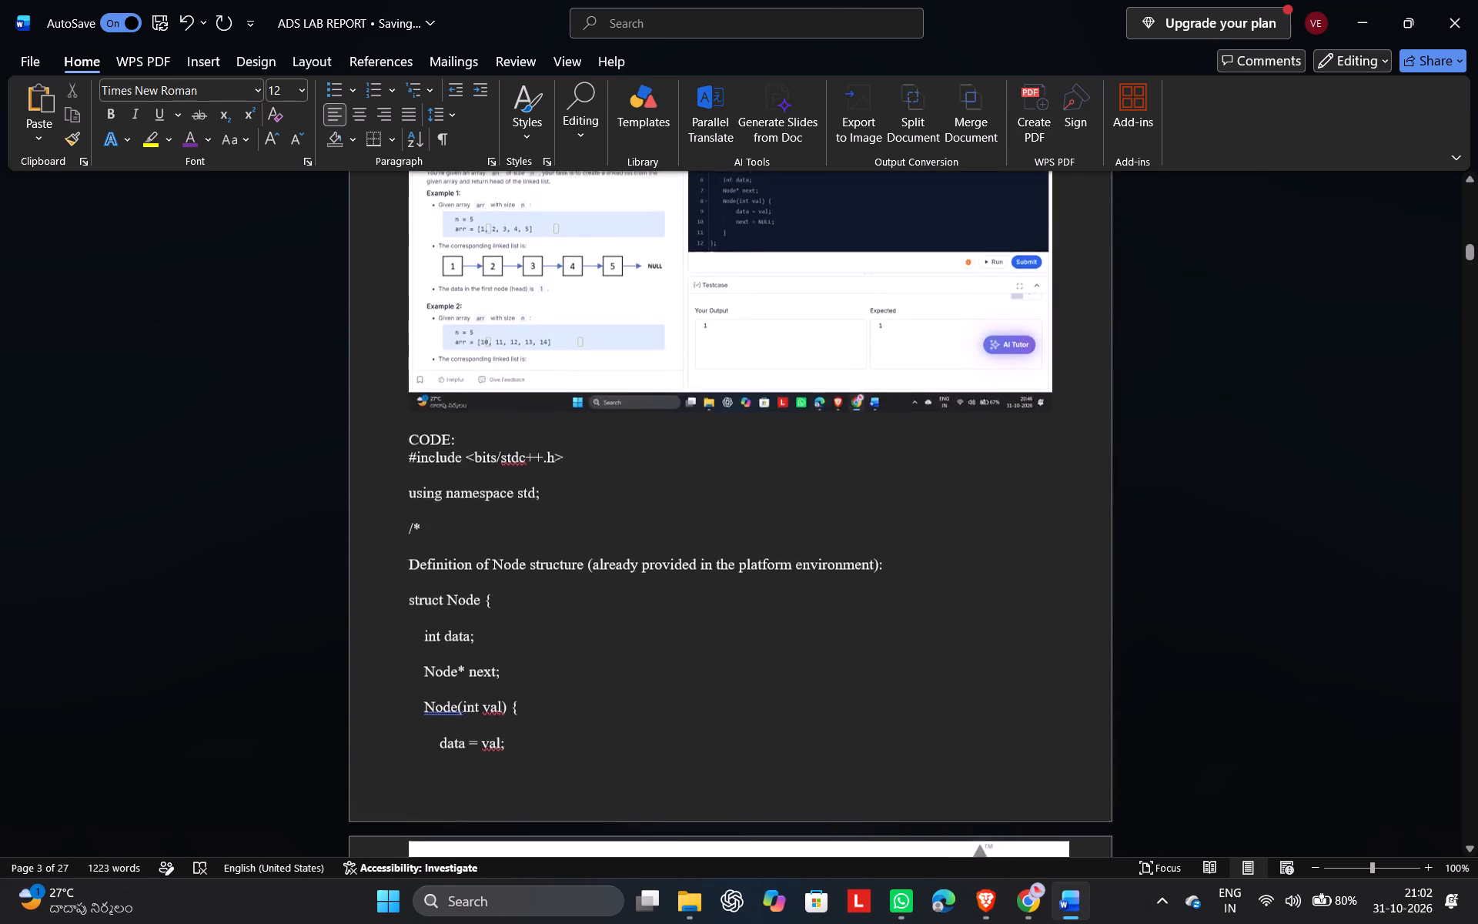
{"action": "scroll", "coordinate": [648, 716], "scroll_direction": "up", "scroll_amount": 4}
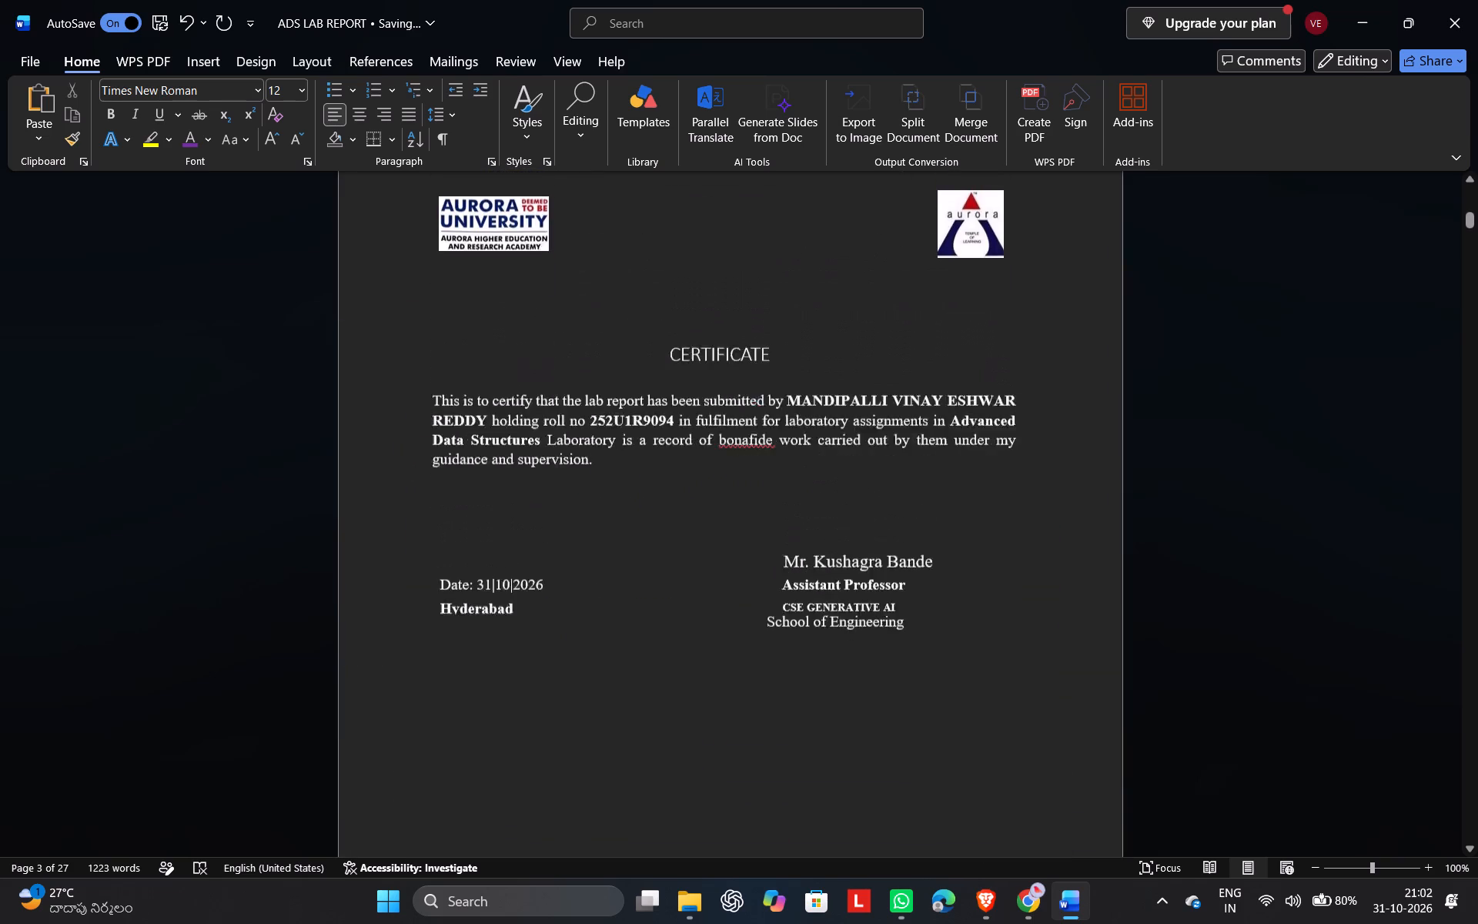
{"action": "scroll", "coordinate": [648, 716], "scroll_direction": "up", "scroll_amount": 1}
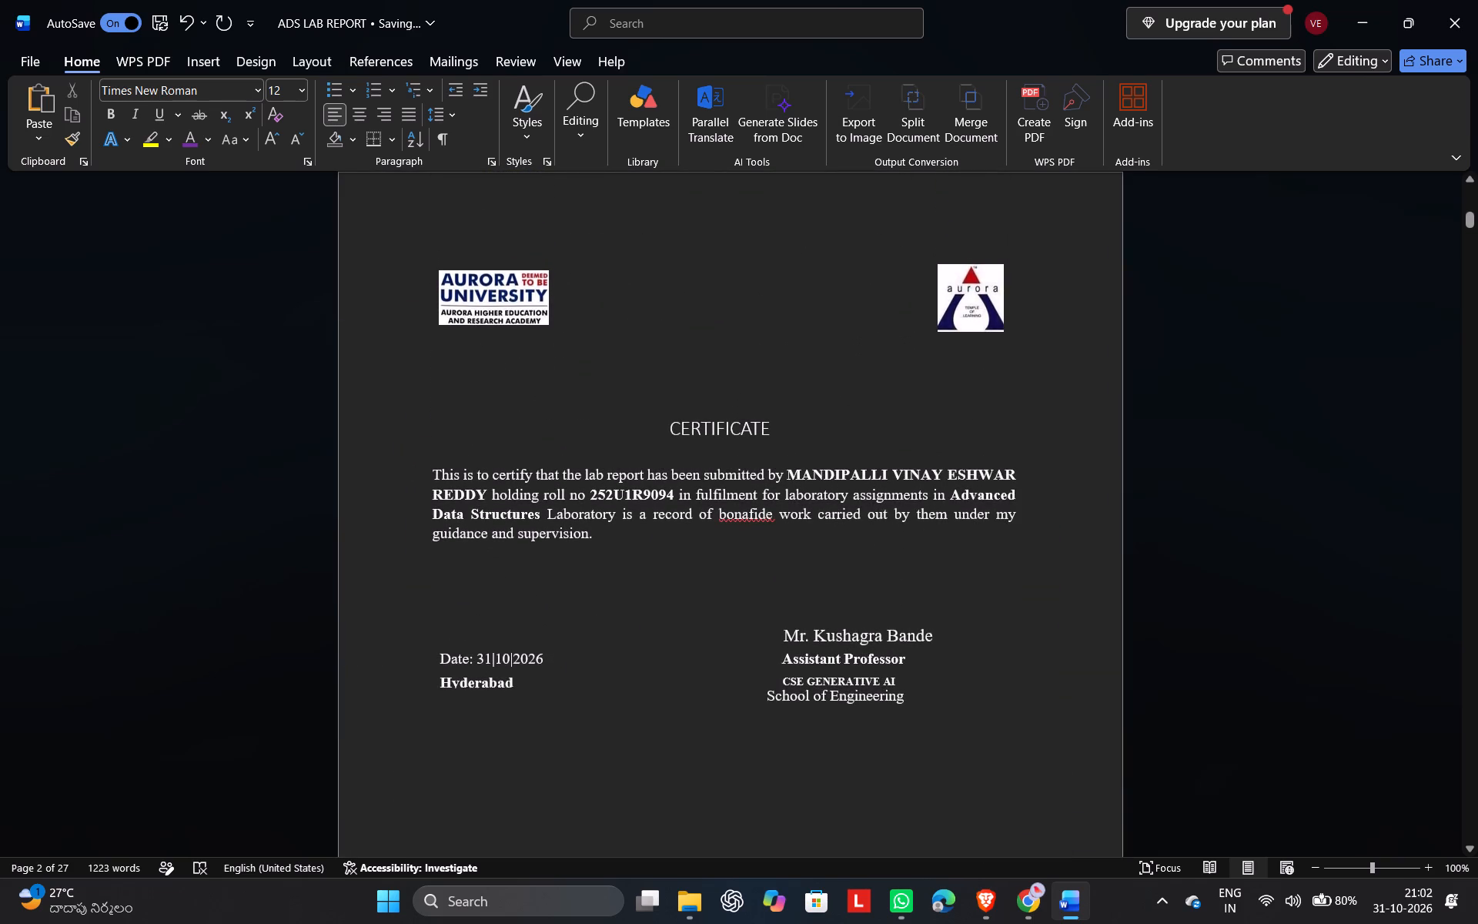
{"action": "scroll", "coordinate": [648, 716], "scroll_direction": "up", "scroll_amount": 2}
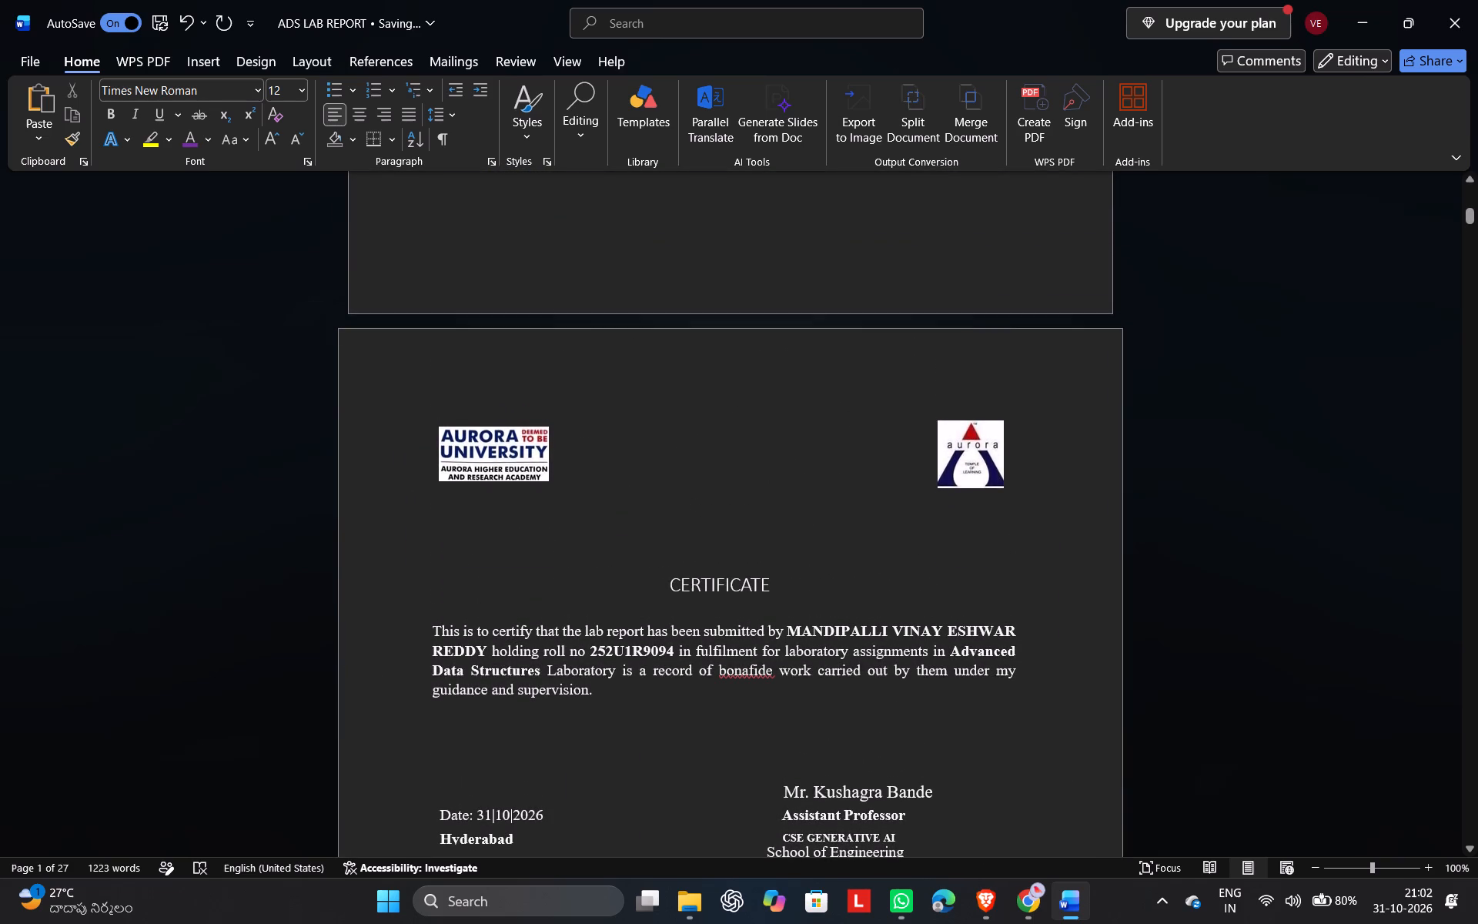
{"action": "scroll", "coordinate": [648, 716], "scroll_direction": "up", "scroll_amount": 5}
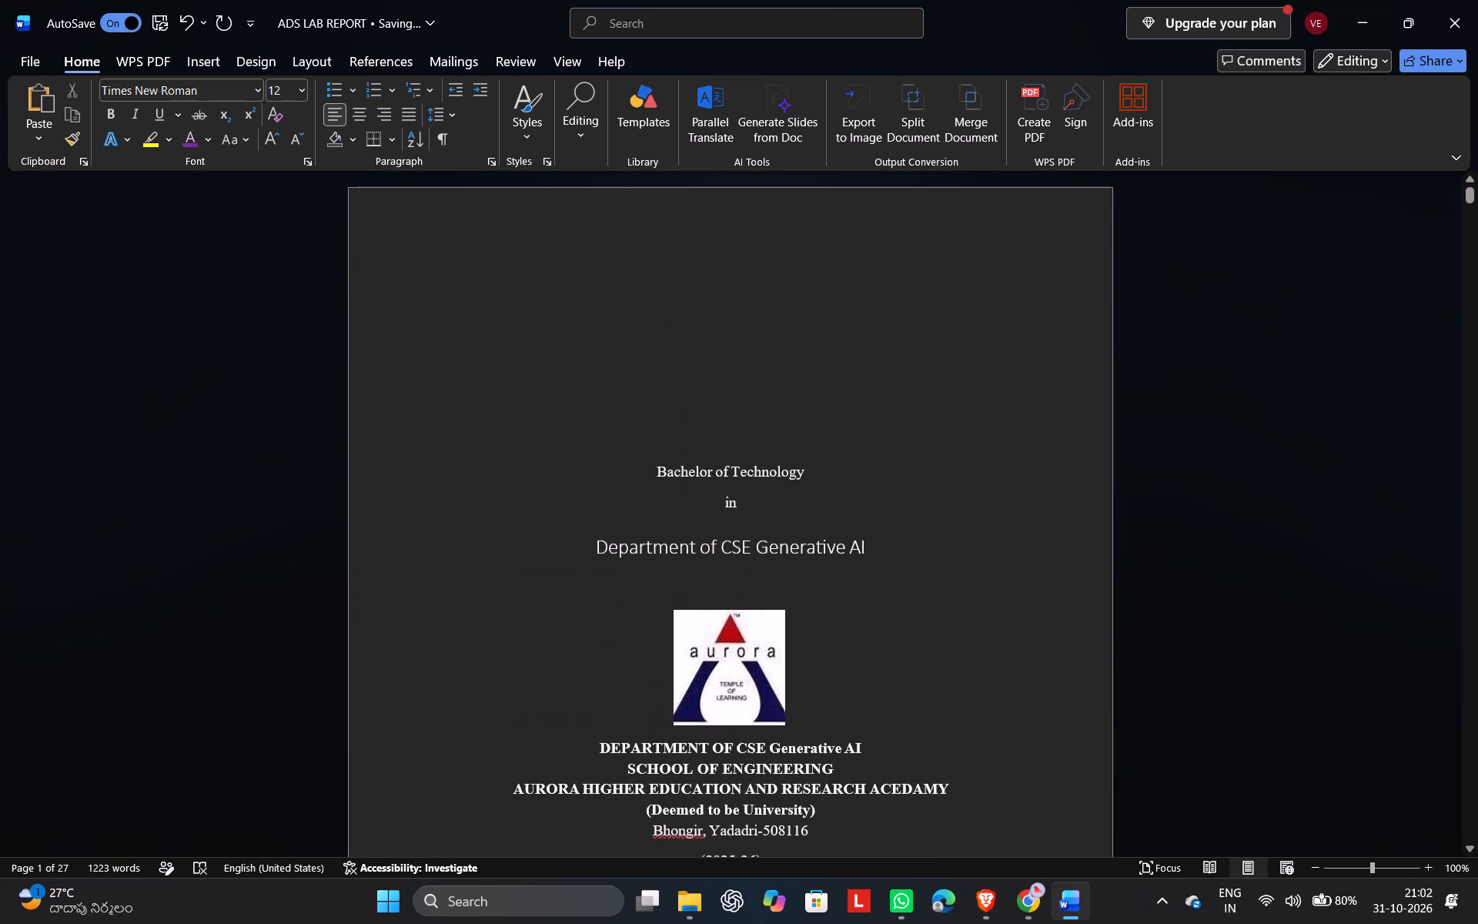
Export the report as a PDF named "ADS LAB REPORT 2" in the ADS folder.
{"action": "left_click", "coordinate": [38, 56]}
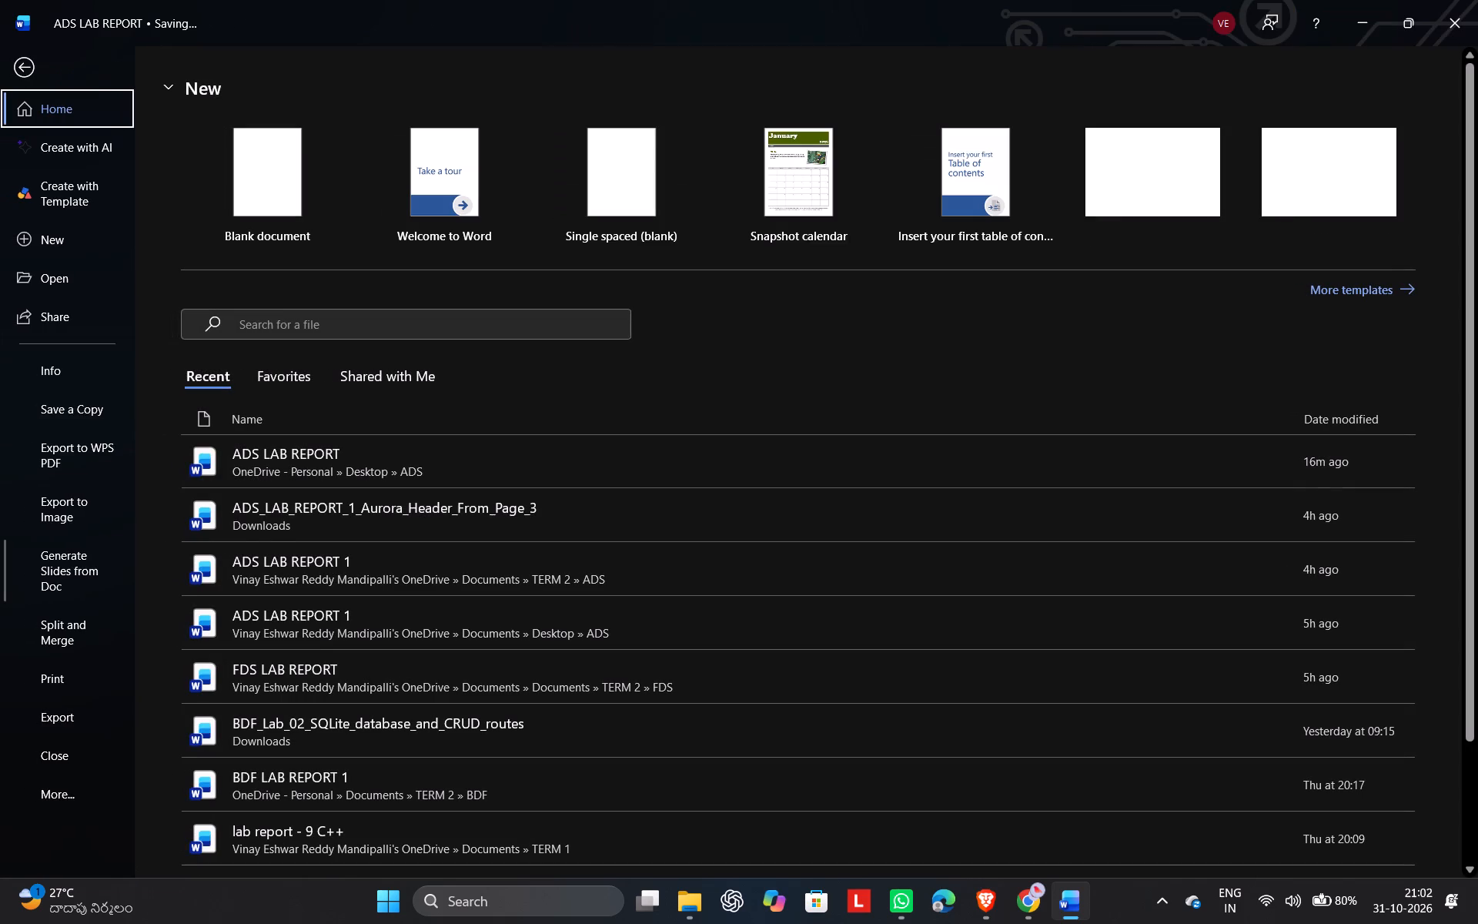
{"action": "left_click", "coordinate": [72, 704]}
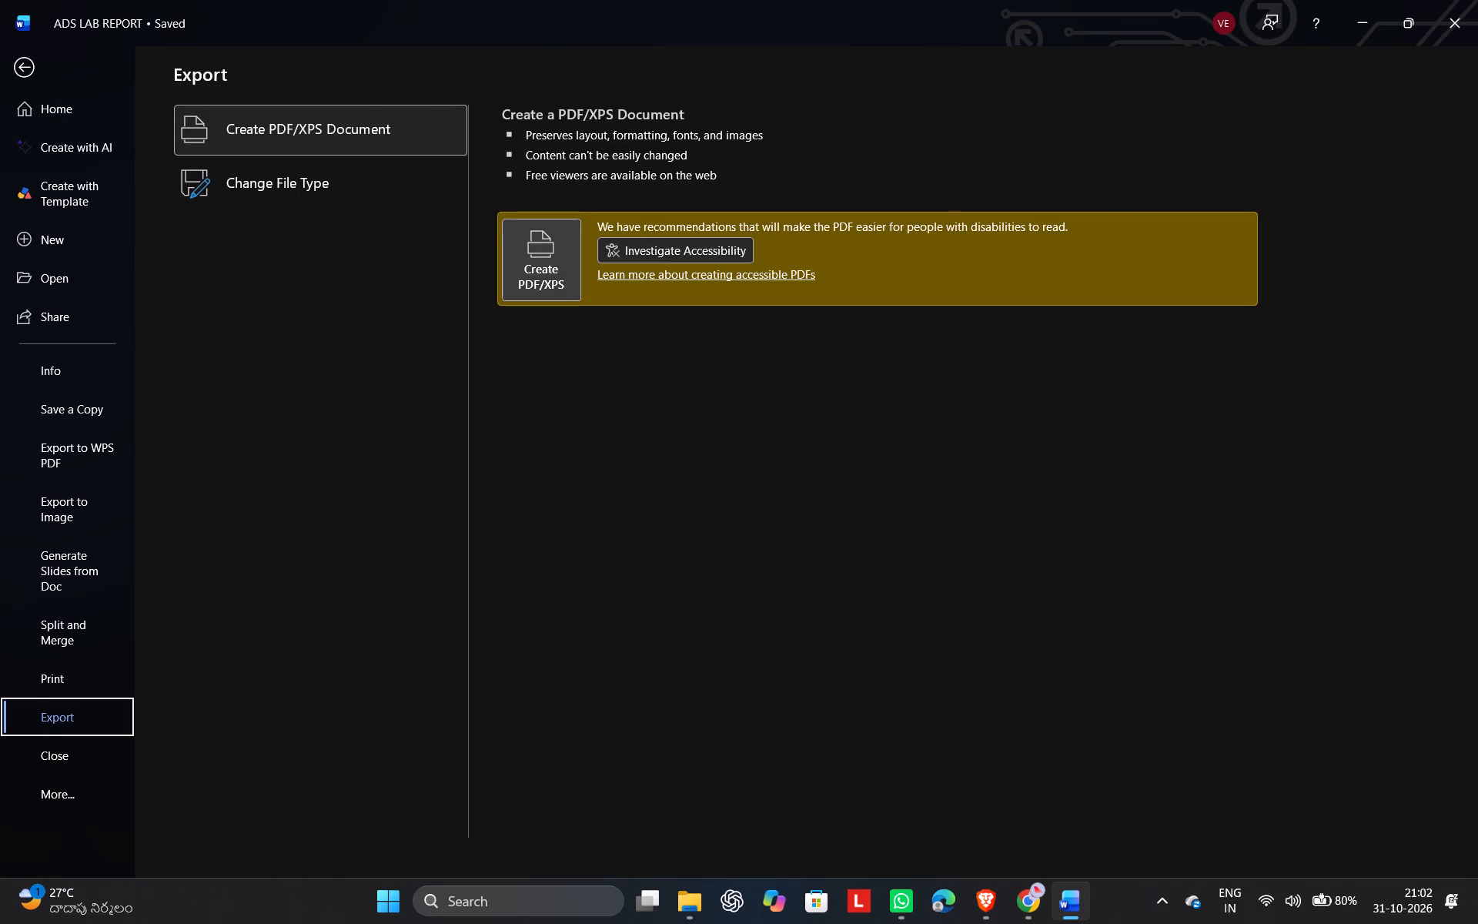
{"action": "left_click", "coordinate": [509, 265]}
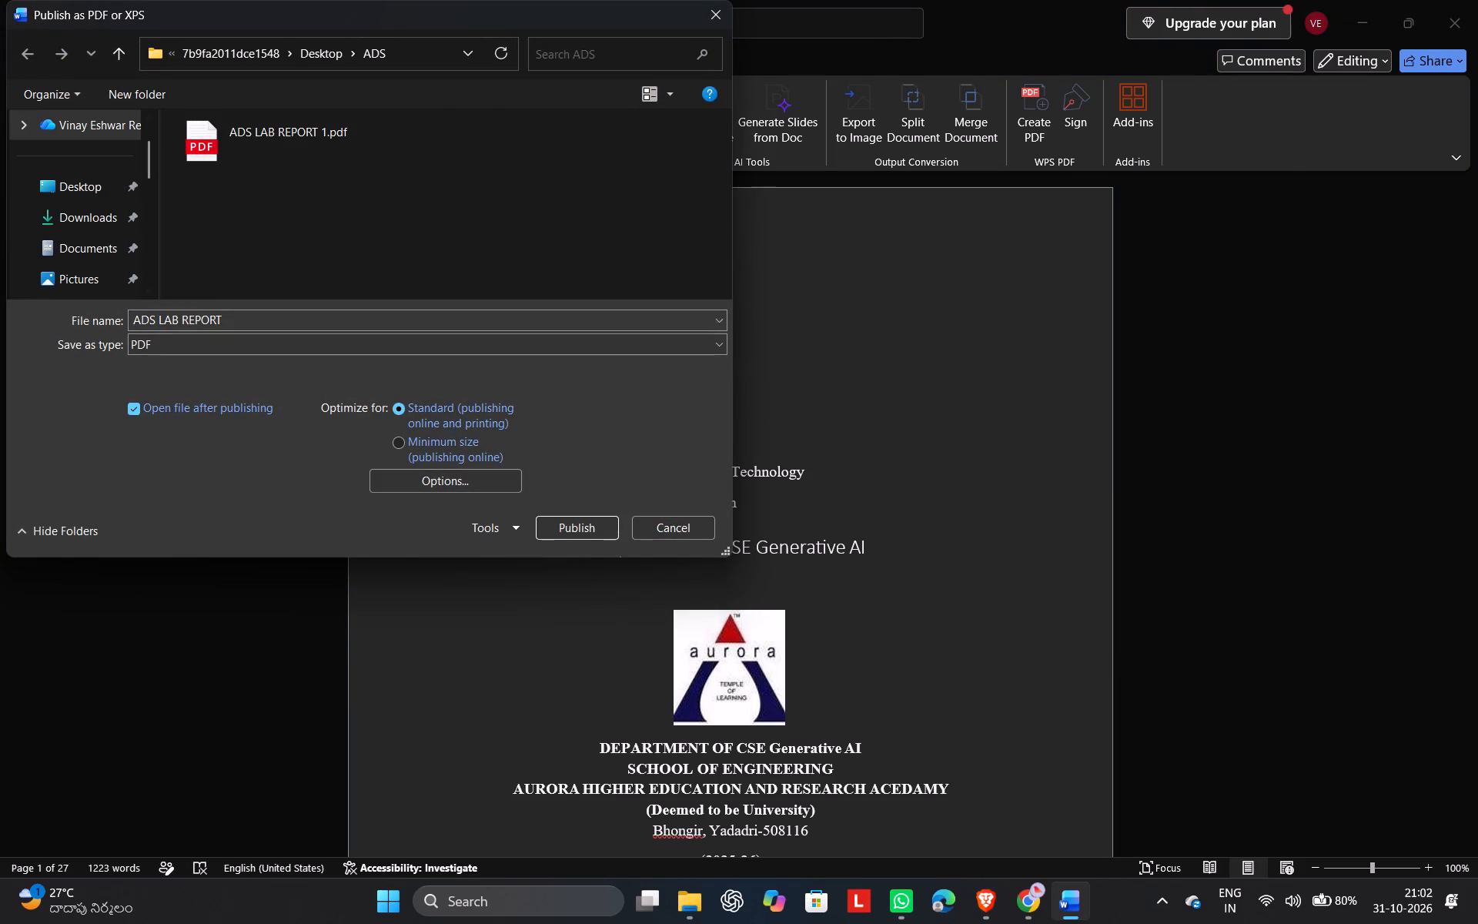
{"action": "left_click", "coordinate": [248, 322]}
{"action": "left_click", "coordinate": [248, 322]}
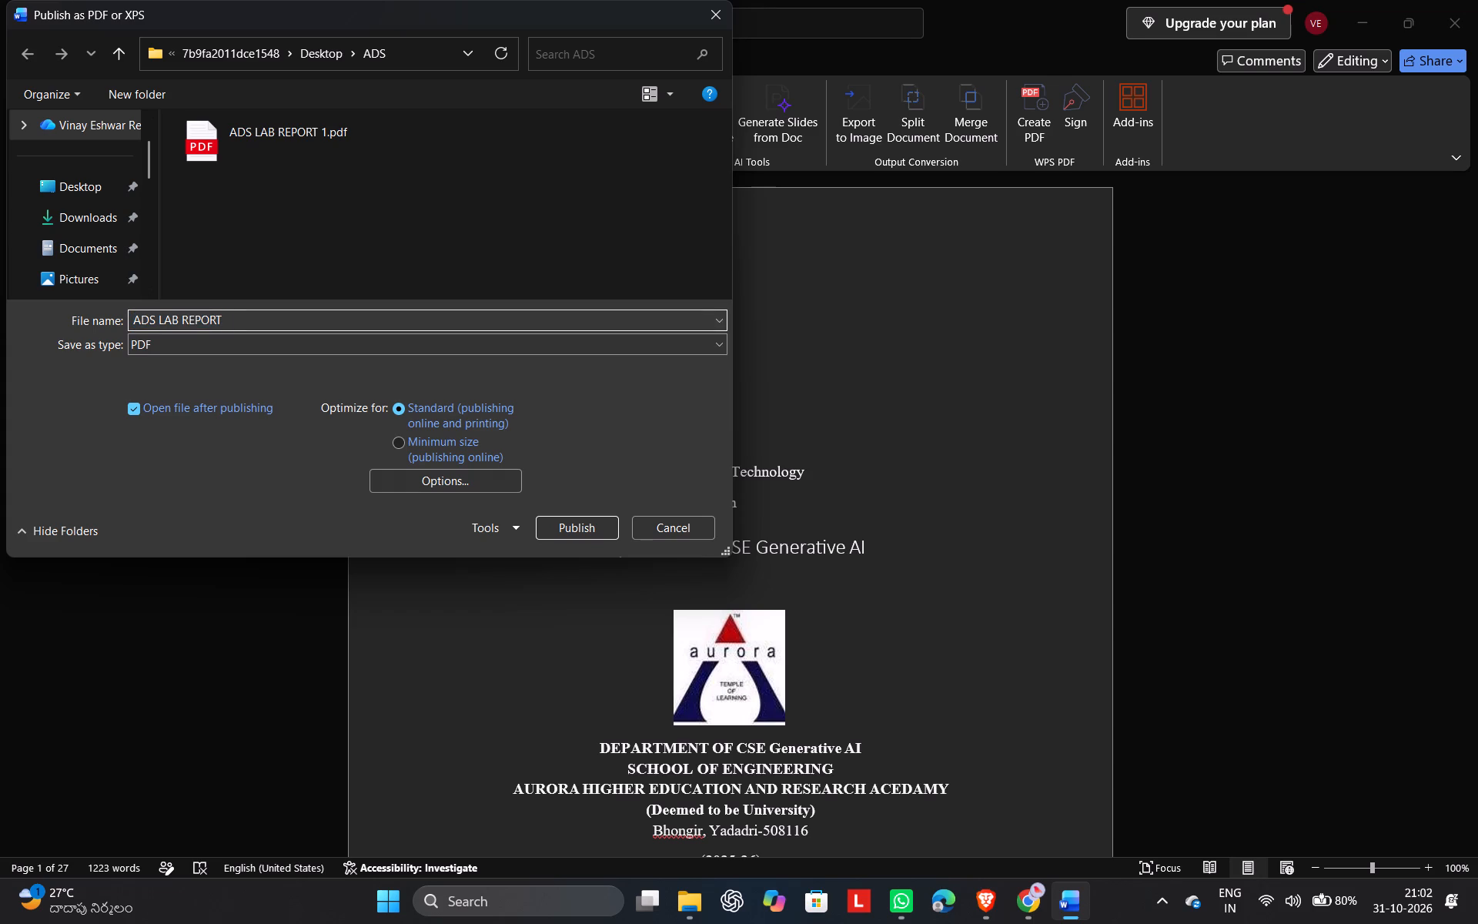
{"action": "key", "text": "space"}
{"action": "key", "text": "2"}
{"action": "key", "text": "Return"}
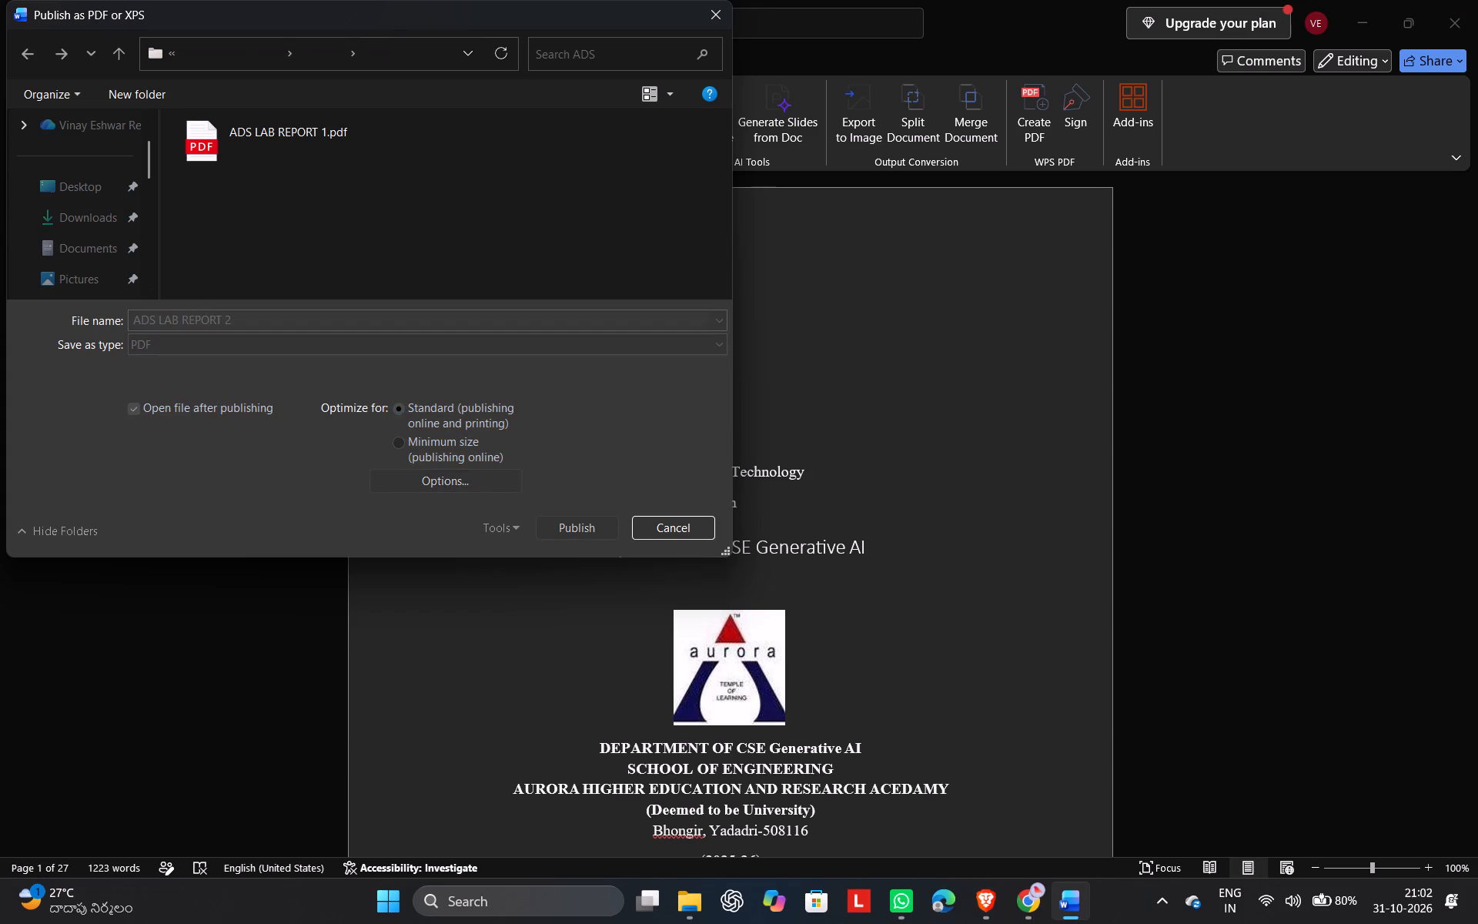
Switch to Brave and play "Afghan Jalebi (Film Version)" from the YouTube mix.
{"action": "left_click", "coordinate": [979, 906]}
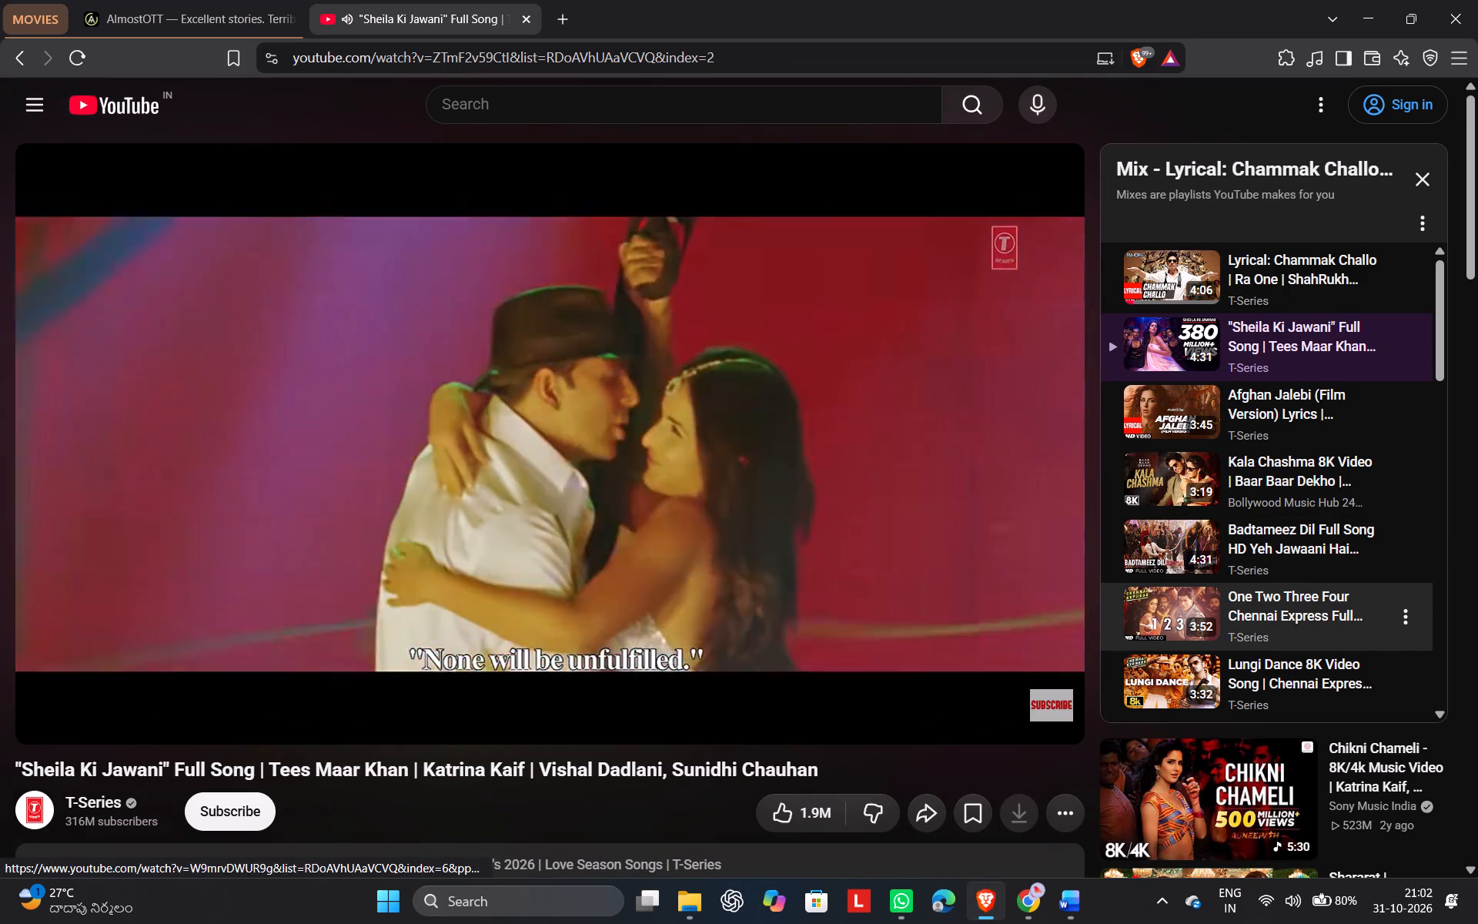
{"action": "left_click", "coordinate": [1256, 414]}
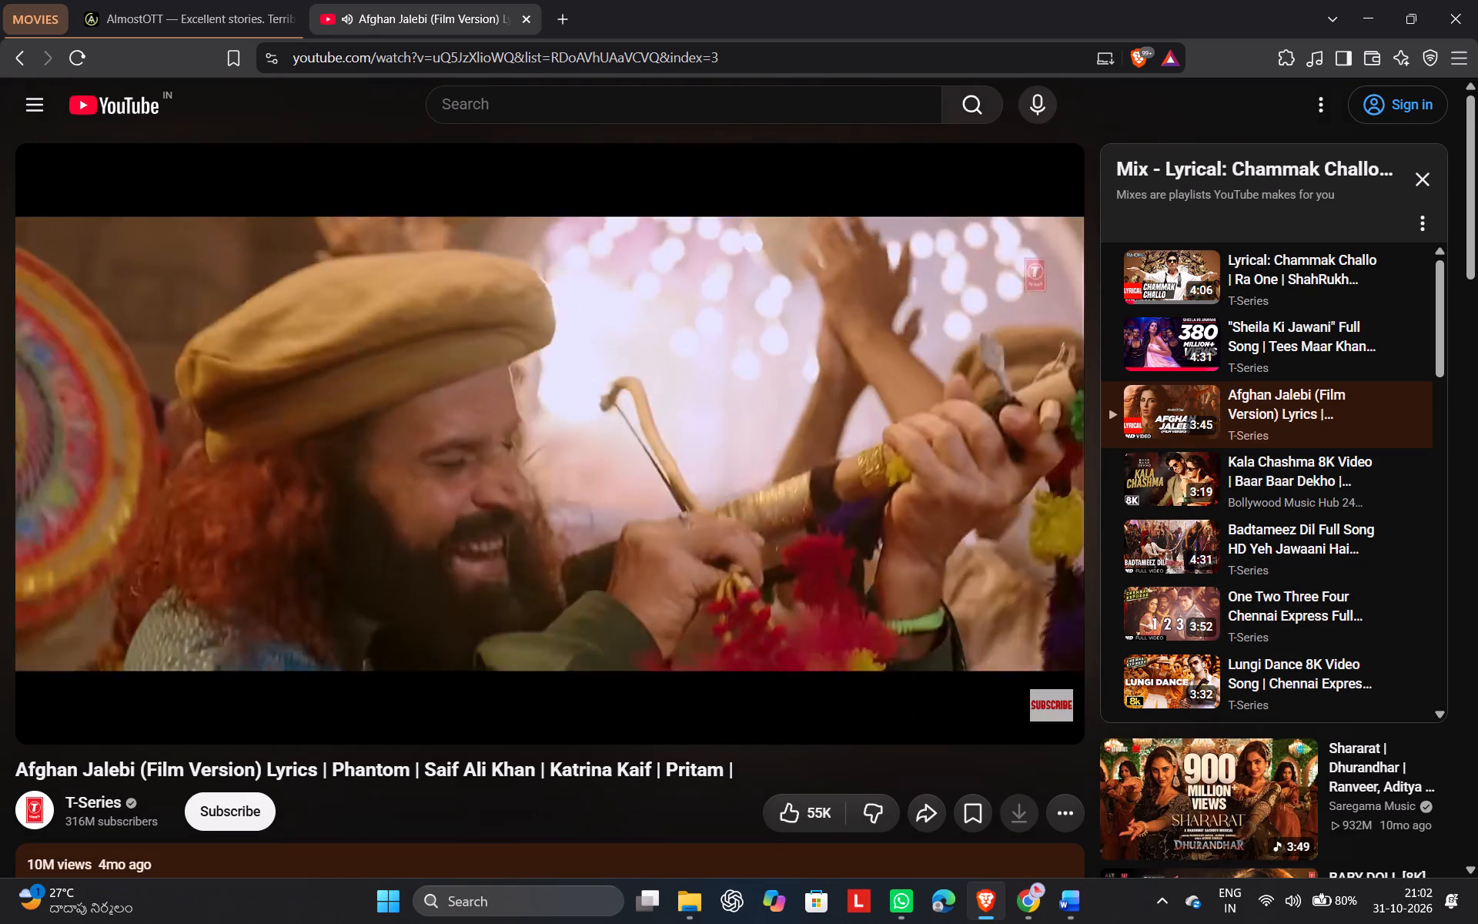
Close the Edge window that is loading the OneDrive page and return to the Word report.
{"action": "left_click", "coordinate": [1058, 899]}
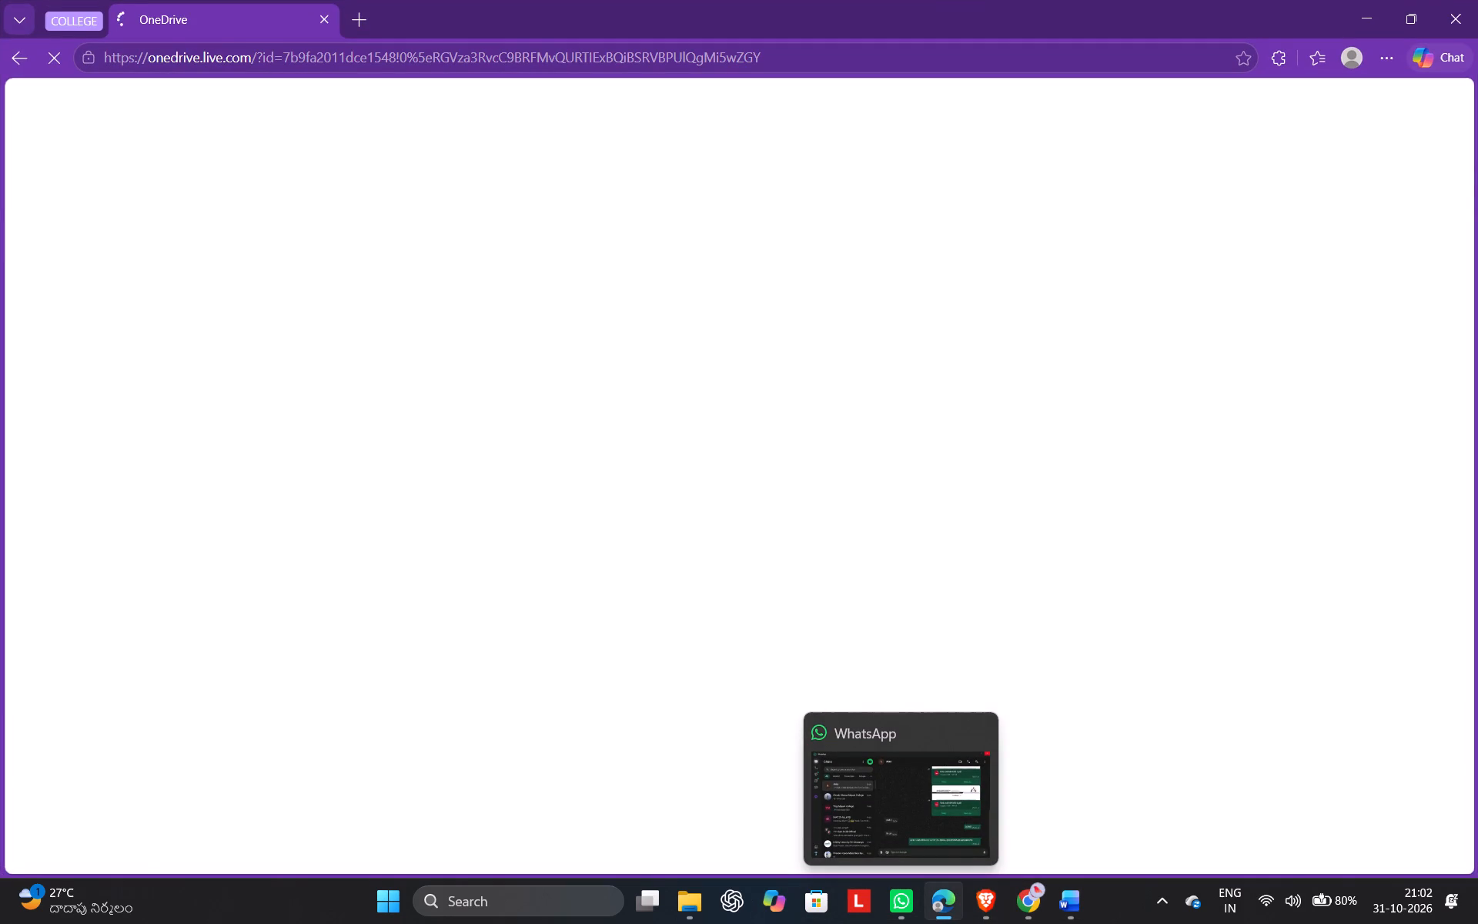
{"action": "left_click", "coordinate": [1477, 0]}
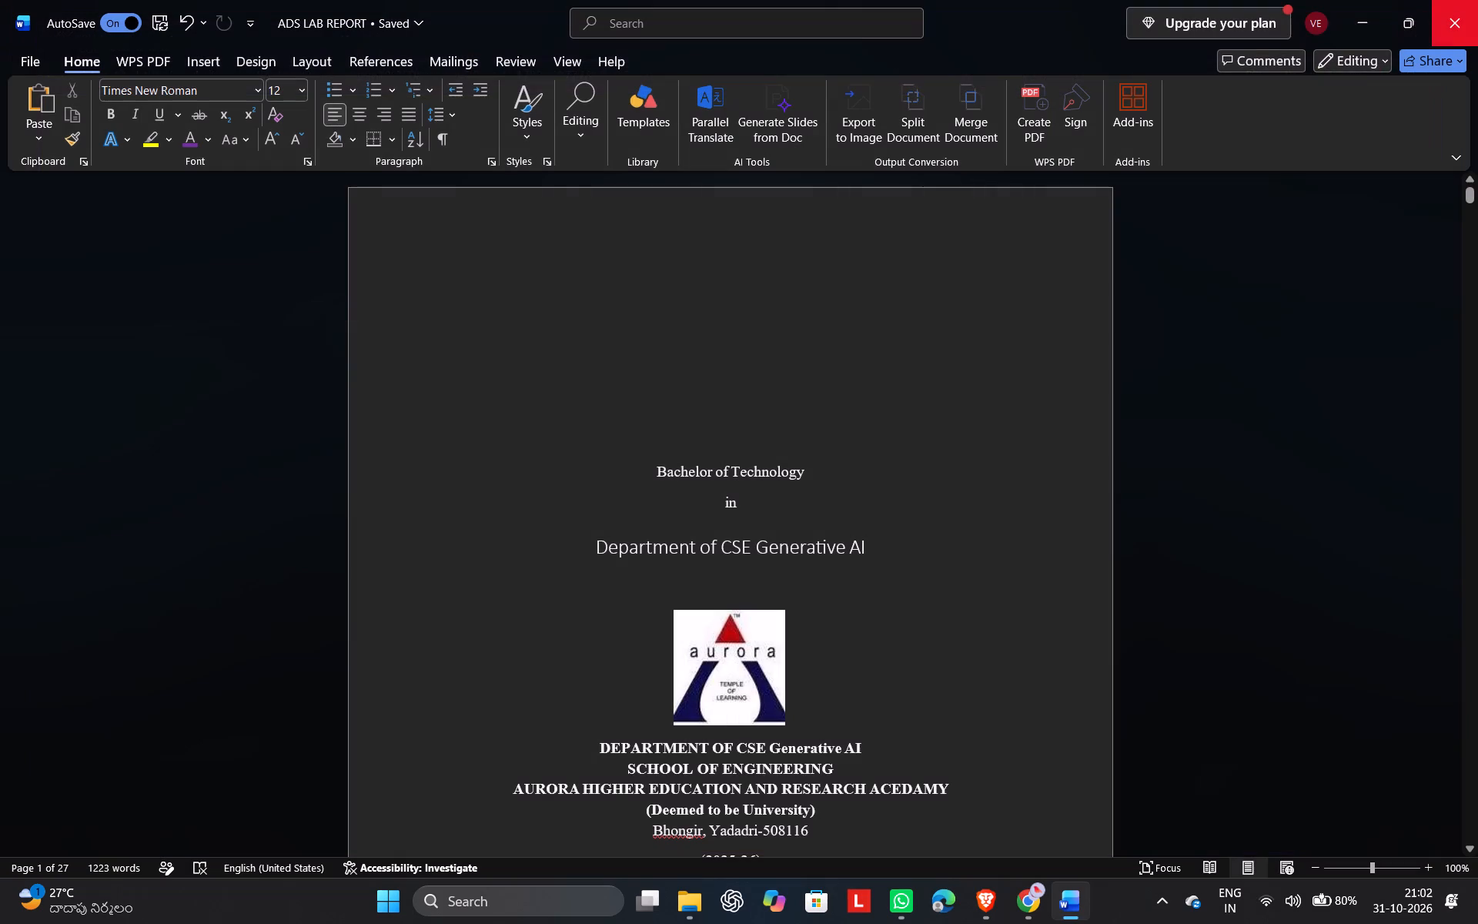
Open the exported "ADS LAB REPORT 2" PDF from the ADS folder and review its pages from the cover to the end.
{"action": "left_click", "coordinate": [697, 923]}
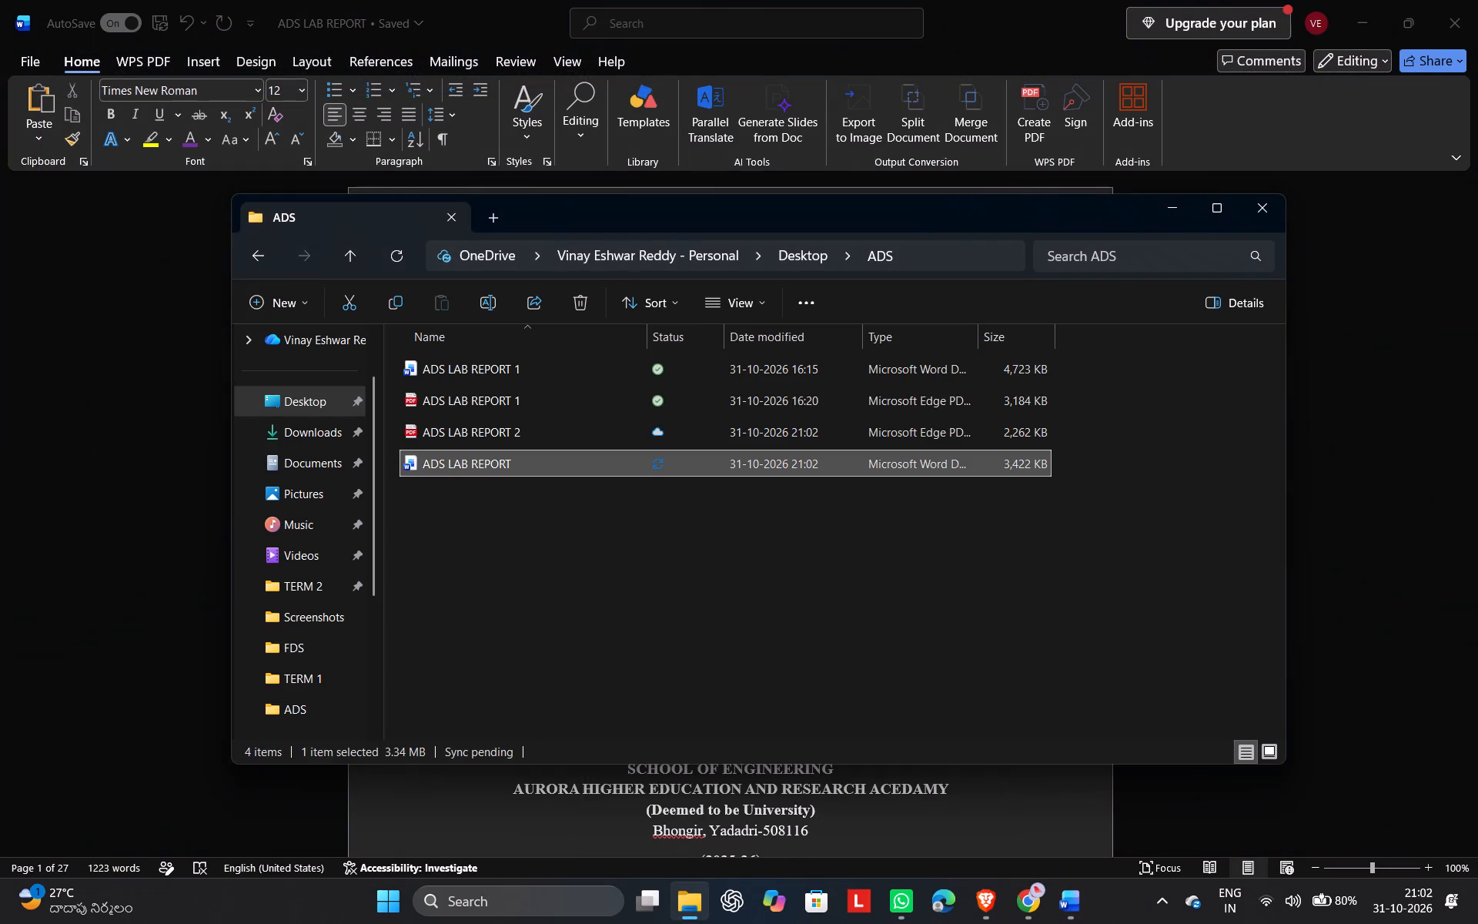
{"action": "double_click", "coordinate": [469, 436]}
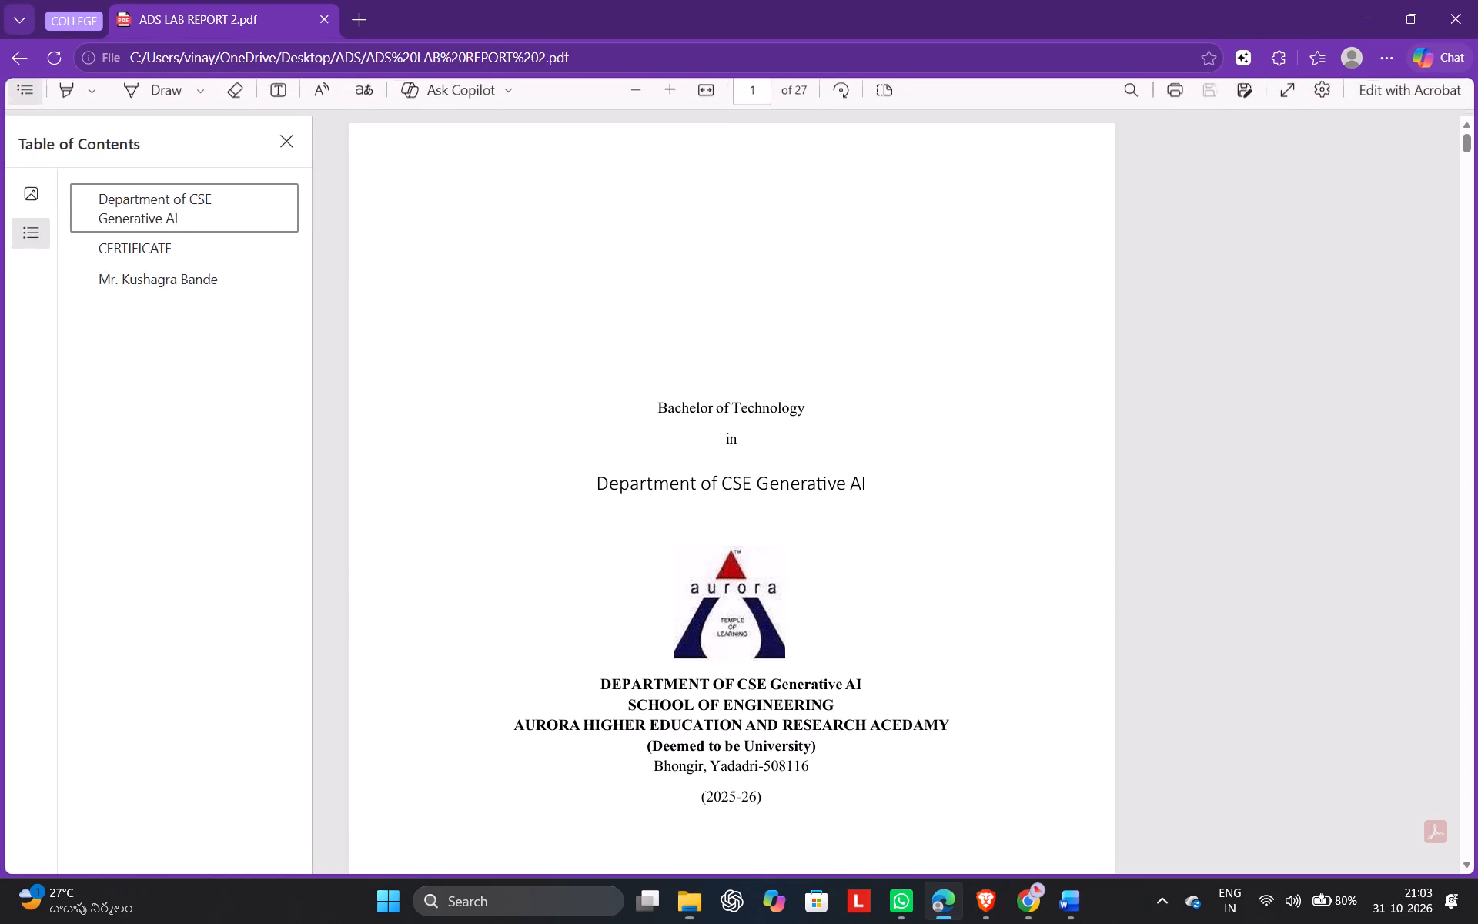
{"action": "scroll", "coordinate": [469, 436], "scroll_direction": "down", "scroll_amount": 5}
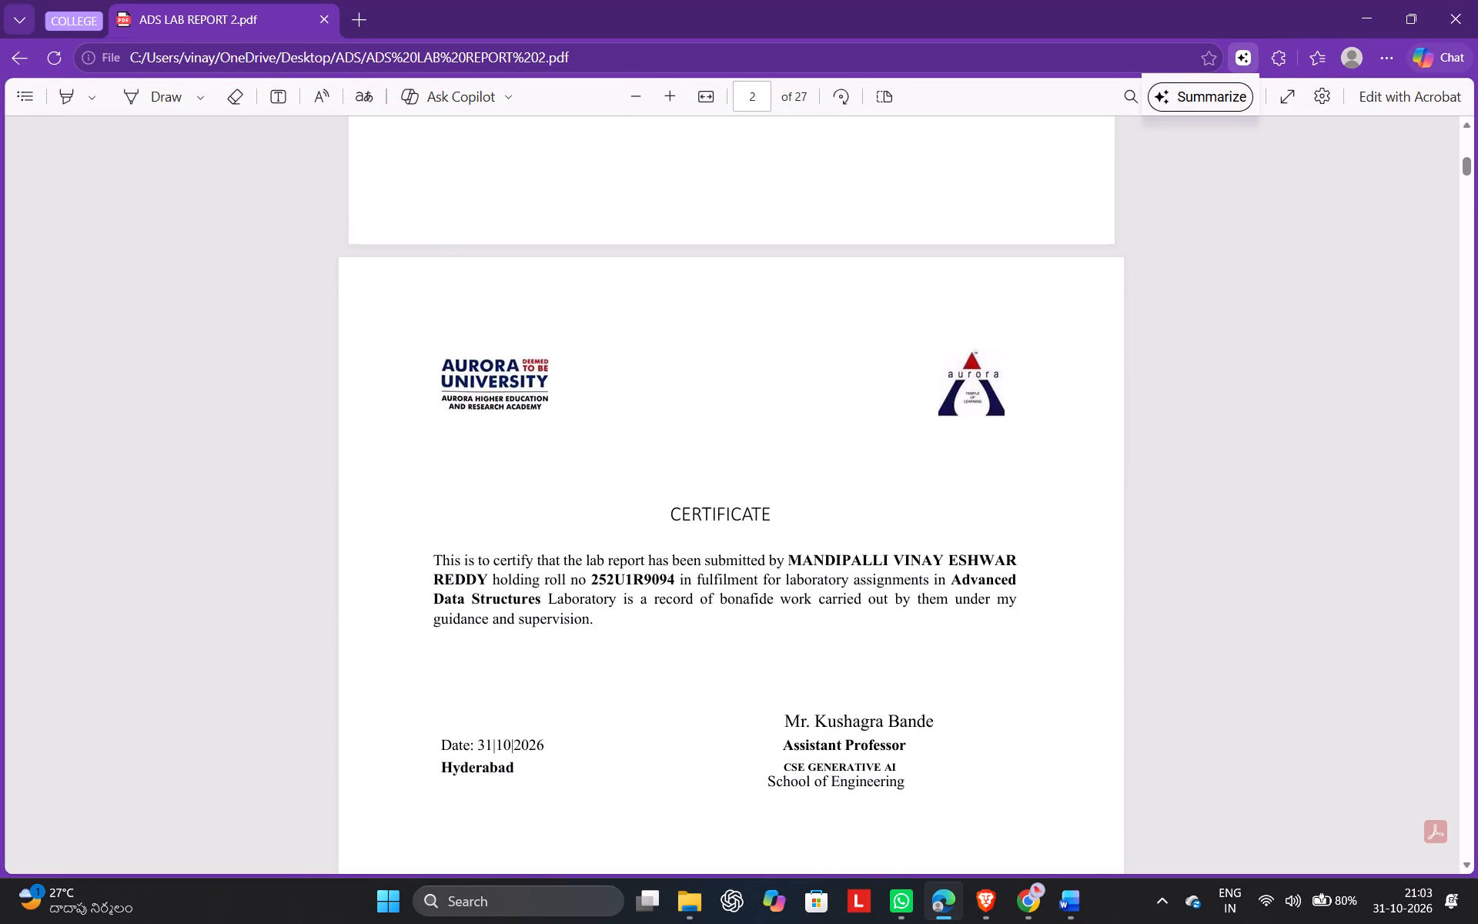
{"action": "scroll", "coordinate": [469, 436], "scroll_direction": "down", "scroll_amount": 5}
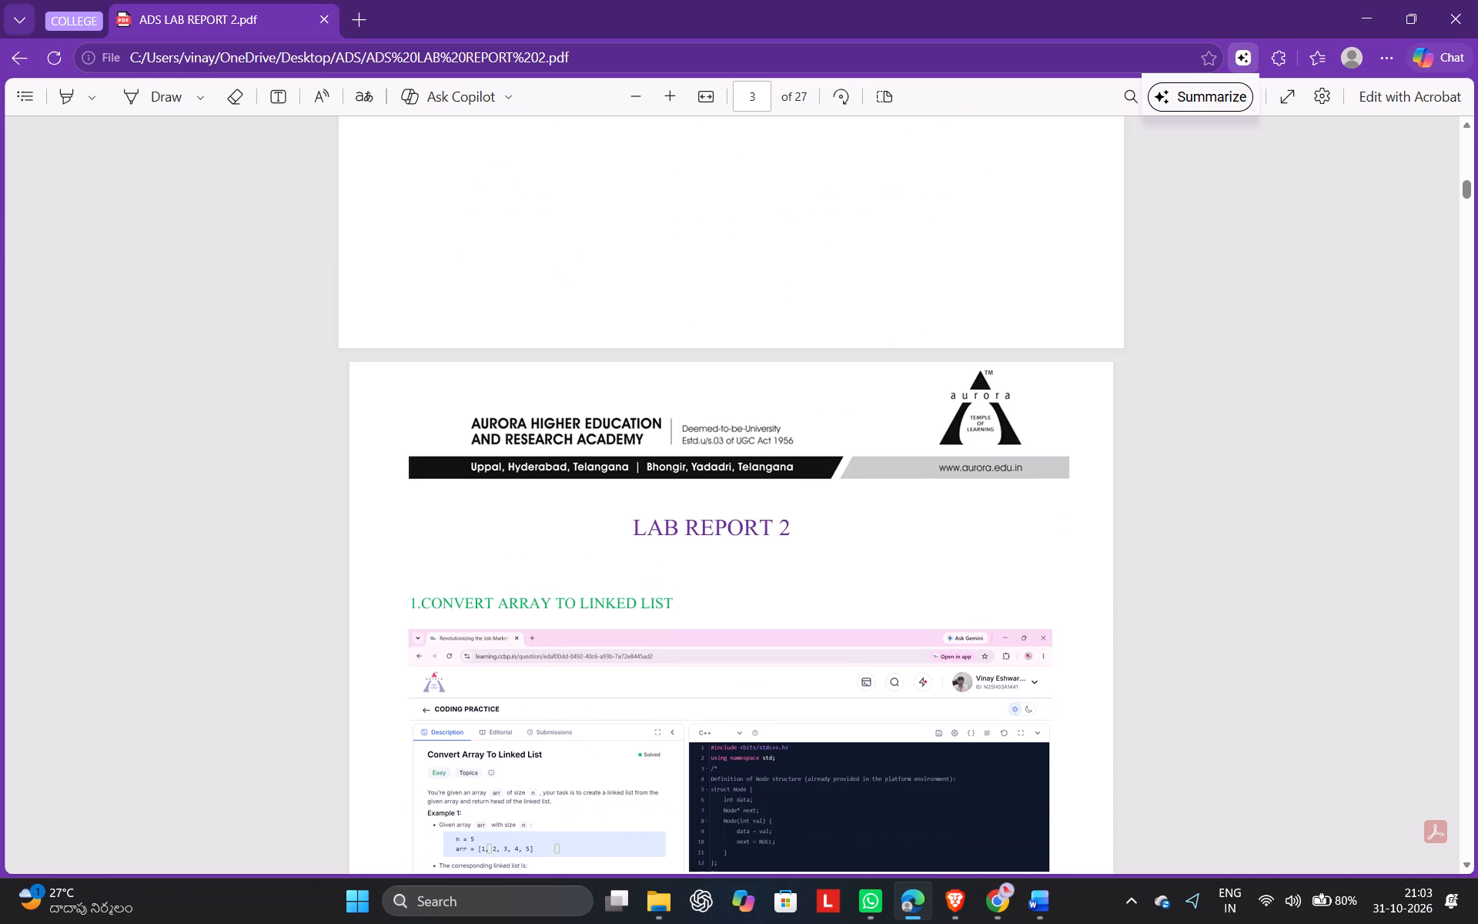
{"action": "scroll", "coordinate": [469, 436], "scroll_direction": "down", "scroll_amount": 8}
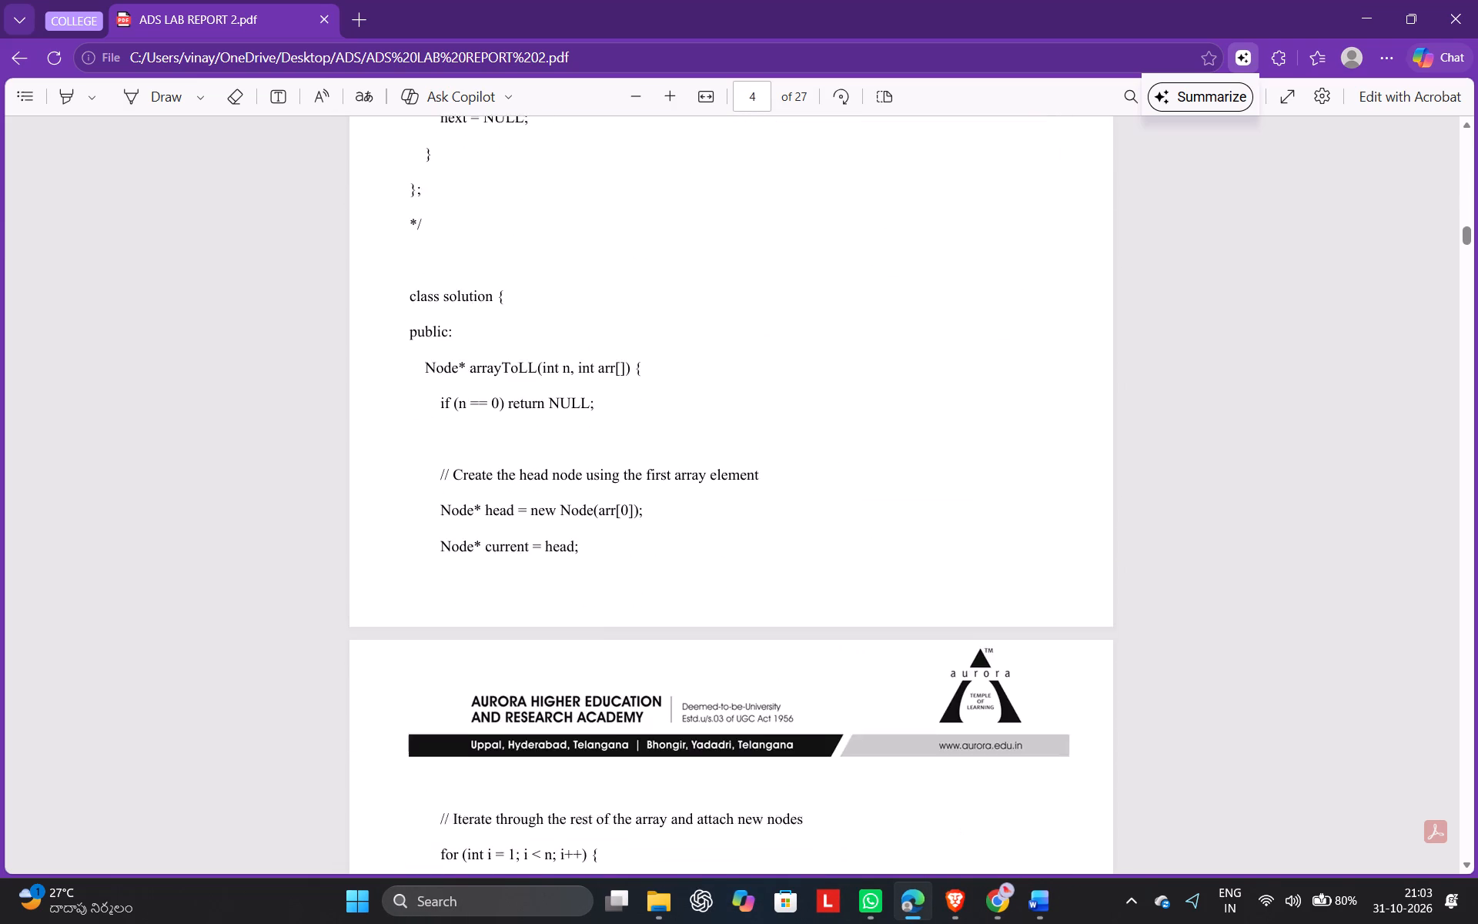
{"action": "scroll", "coordinate": [469, 436], "scroll_direction": "down", "scroll_amount": 13}
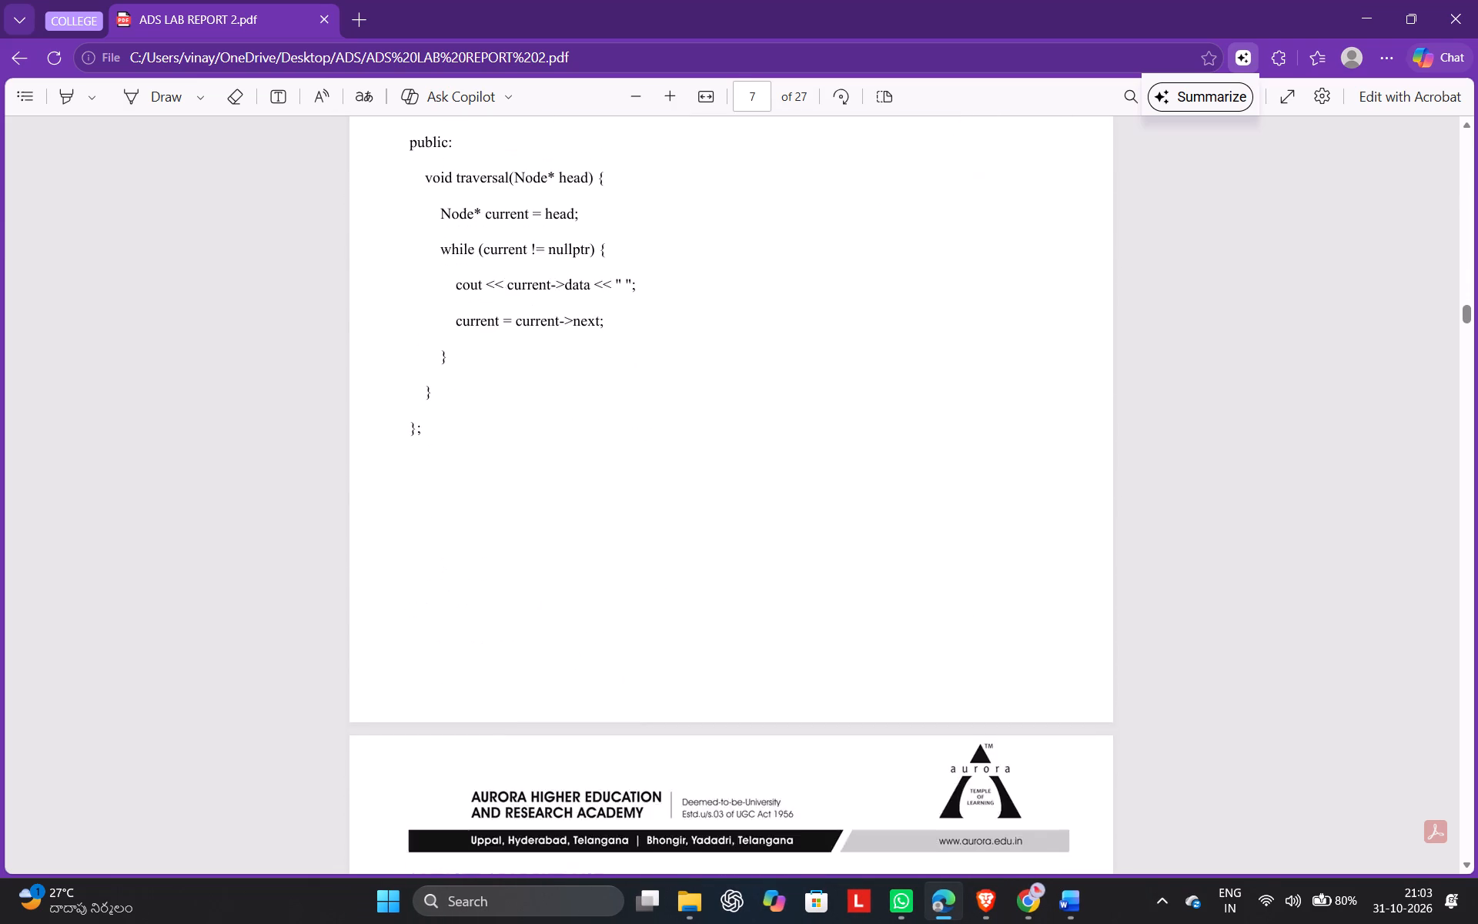
{"action": "scroll", "coordinate": [469, 436], "scroll_direction": "down", "scroll_amount": 3}
{"action": "scroll", "coordinate": [469, 436], "scroll_direction": "up", "scroll_amount": 2}
{"action": "scroll", "coordinate": [469, 436], "scroll_direction": "down", "scroll_amount": 3}
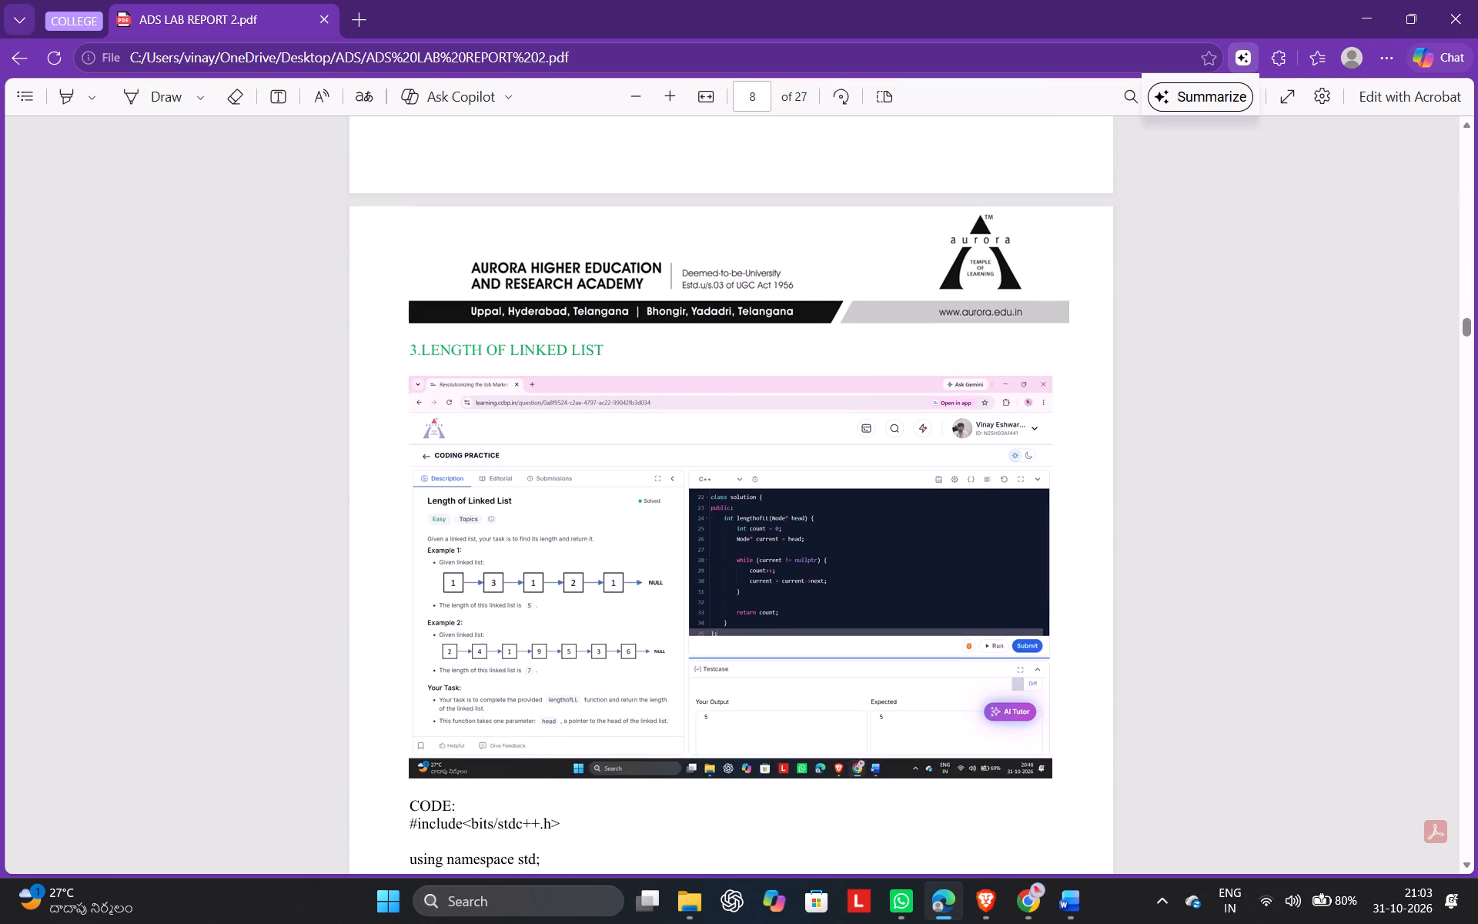
{"action": "scroll", "coordinate": [469, 436], "scroll_direction": "down", "scroll_amount": 8}
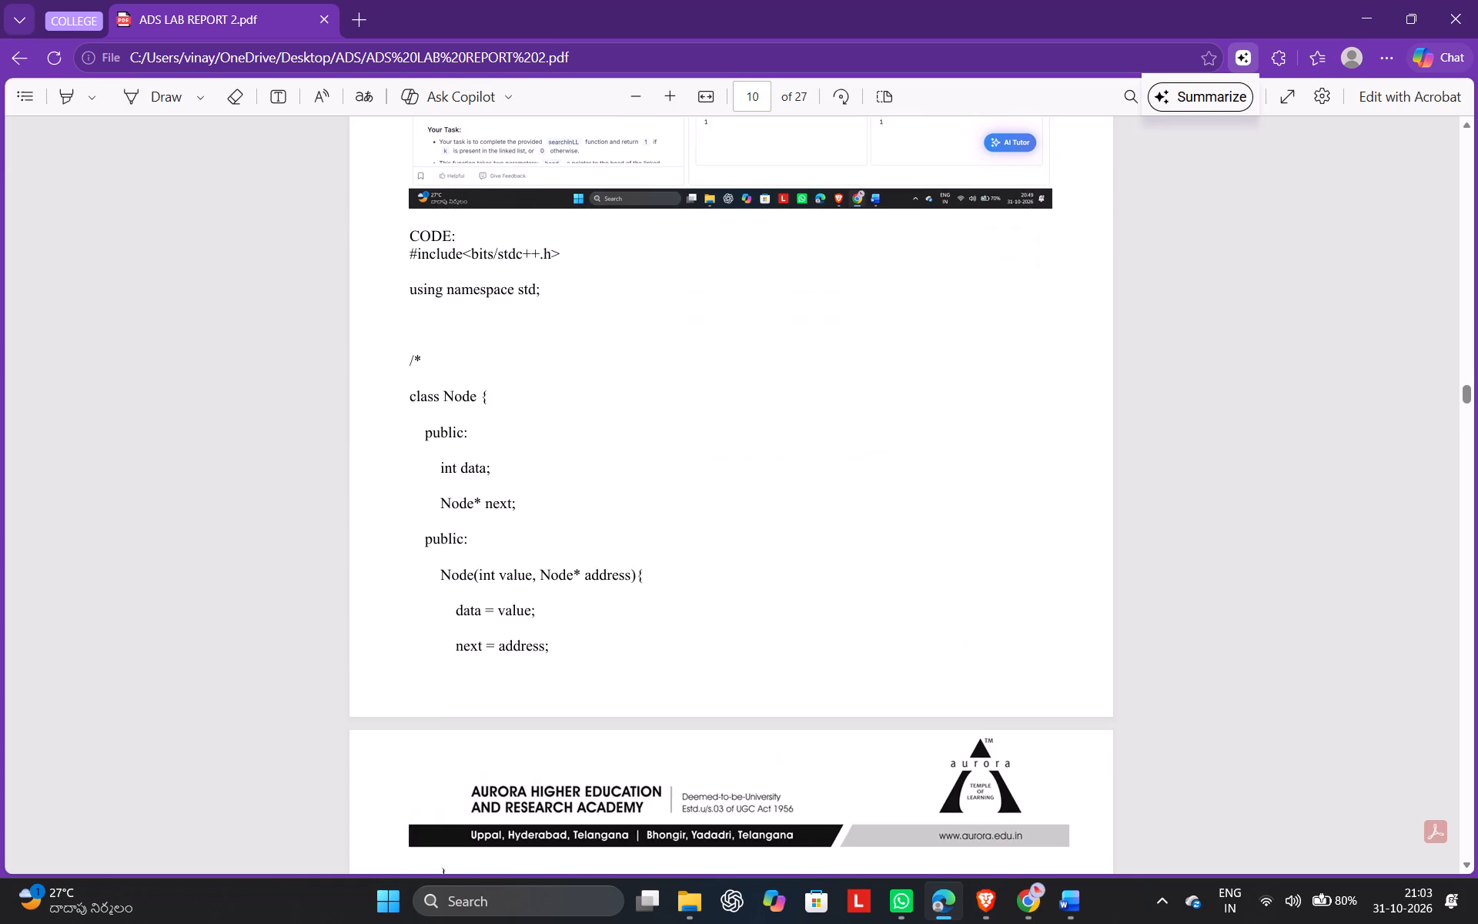
{"action": "scroll", "coordinate": [469, 436], "scroll_direction": "up", "scroll_amount": 1}
{"action": "scroll", "coordinate": [469, 436], "scroll_direction": "down", "scroll_amount": 4}
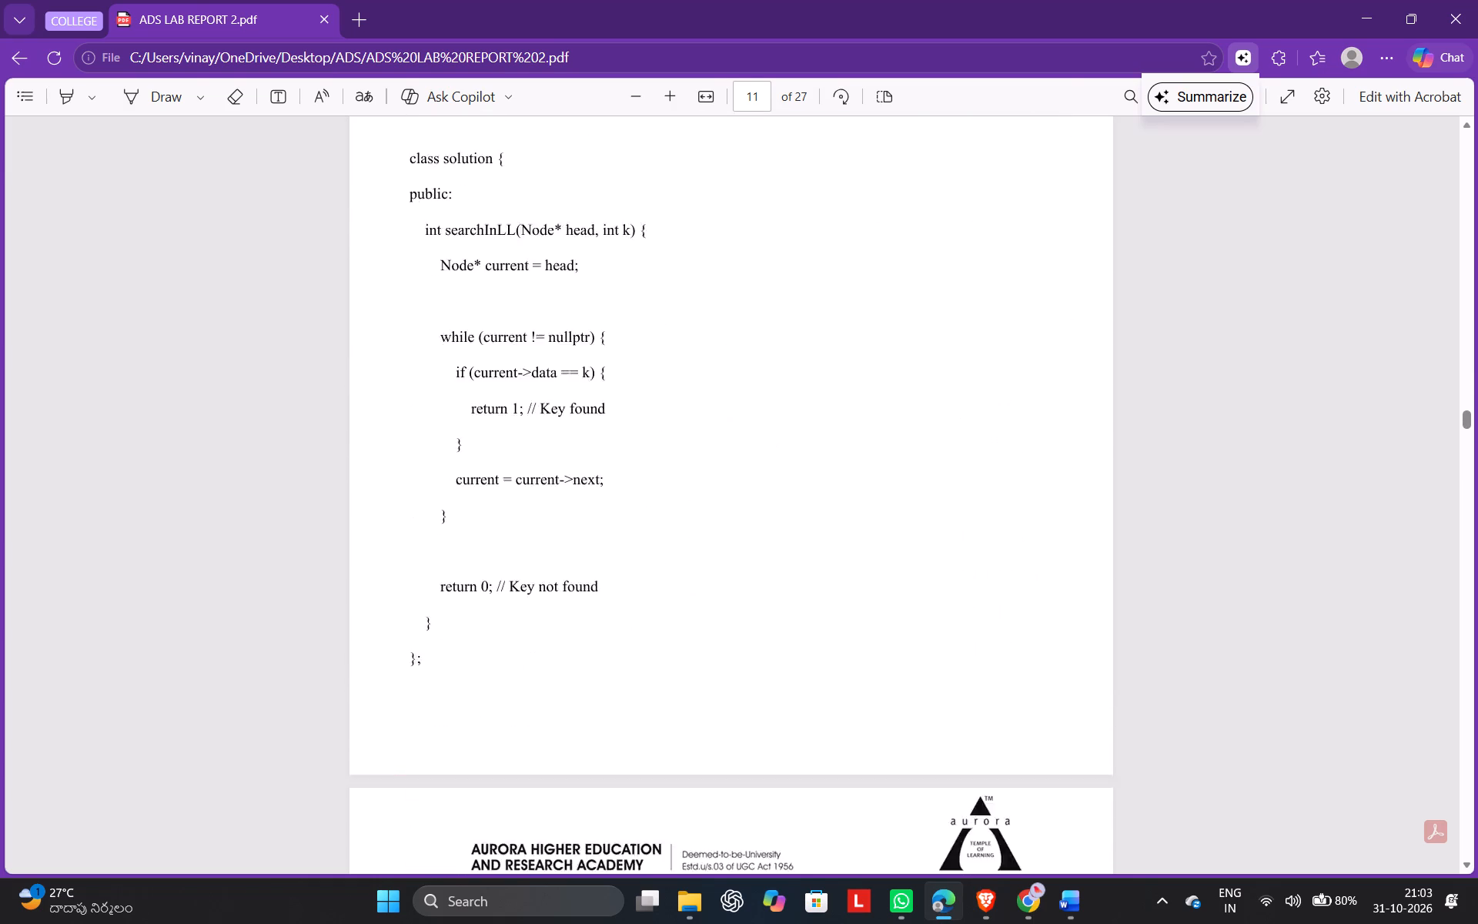
{"action": "scroll", "coordinate": [469, 436], "scroll_direction": "down", "scroll_amount": 10}
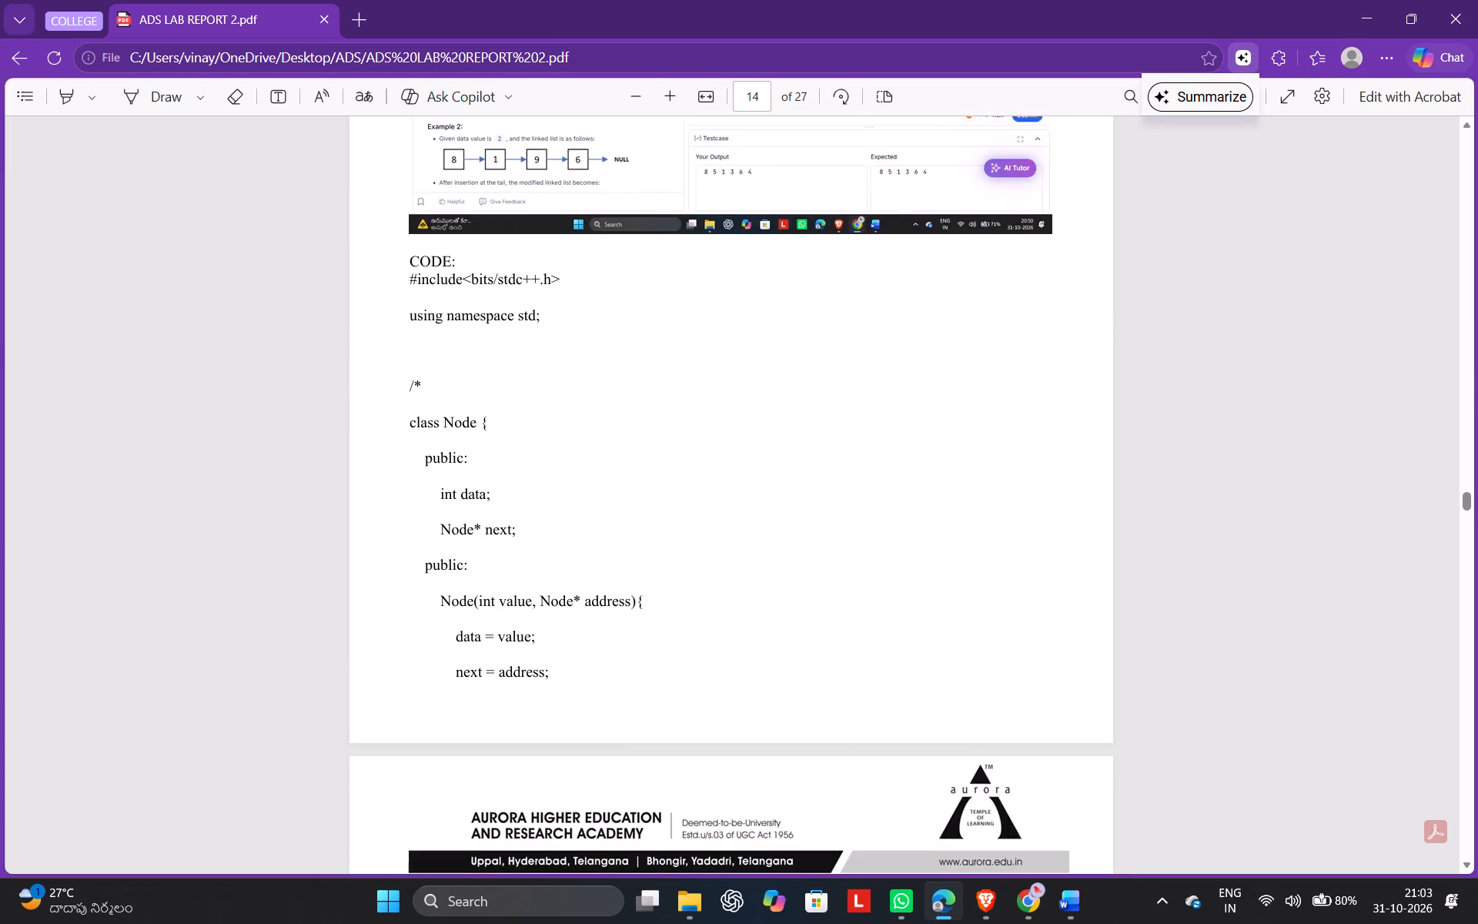
{"action": "scroll", "coordinate": [469, 436], "scroll_direction": "down", "scroll_amount": 10}
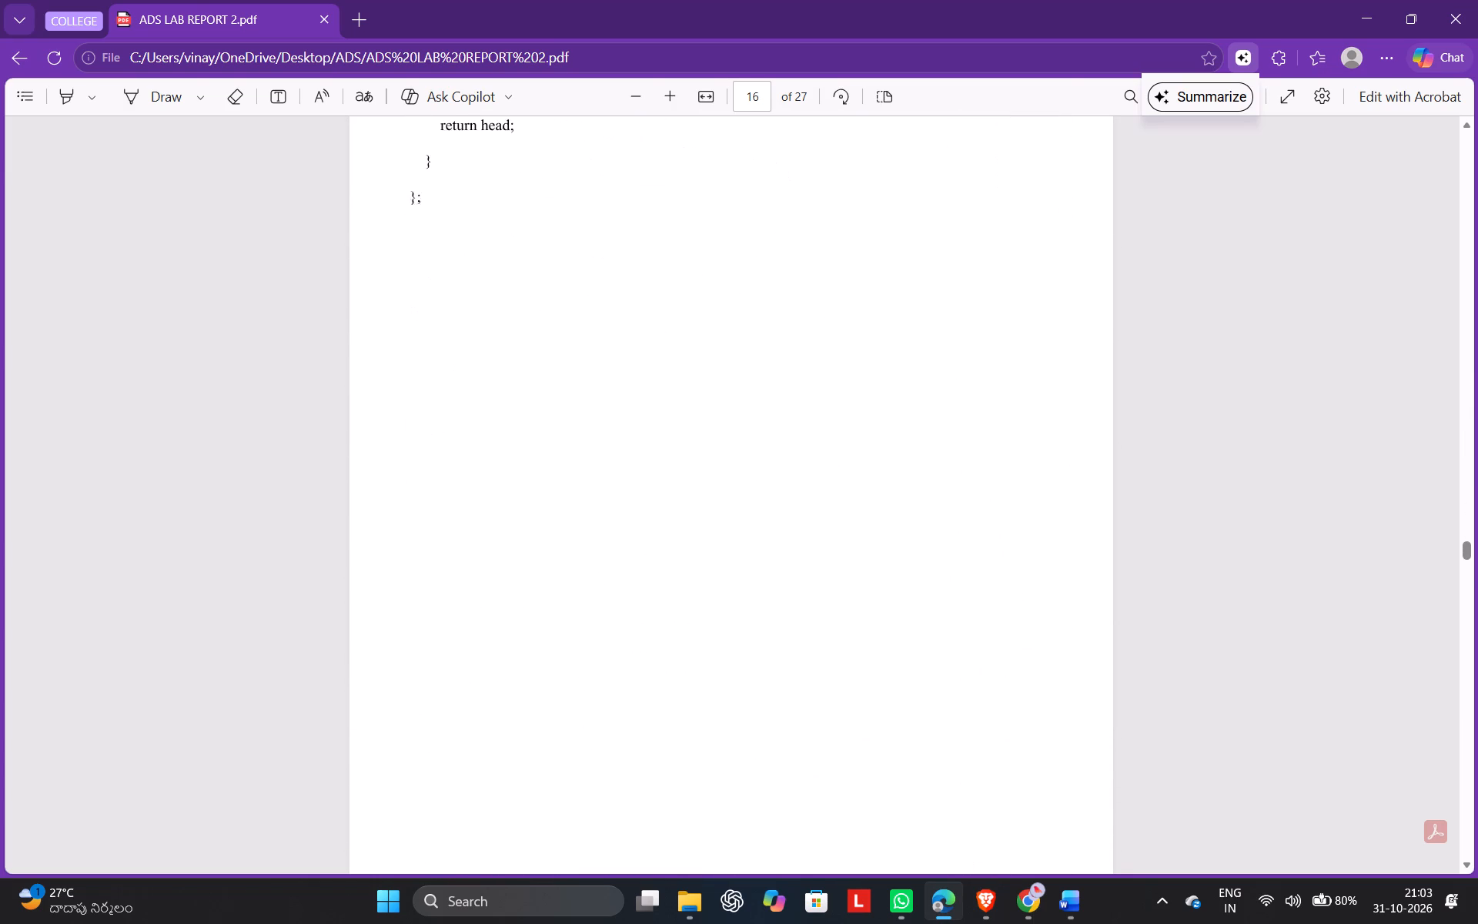
{"action": "scroll", "coordinate": [469, 436], "scroll_direction": "down", "scroll_amount": 10}
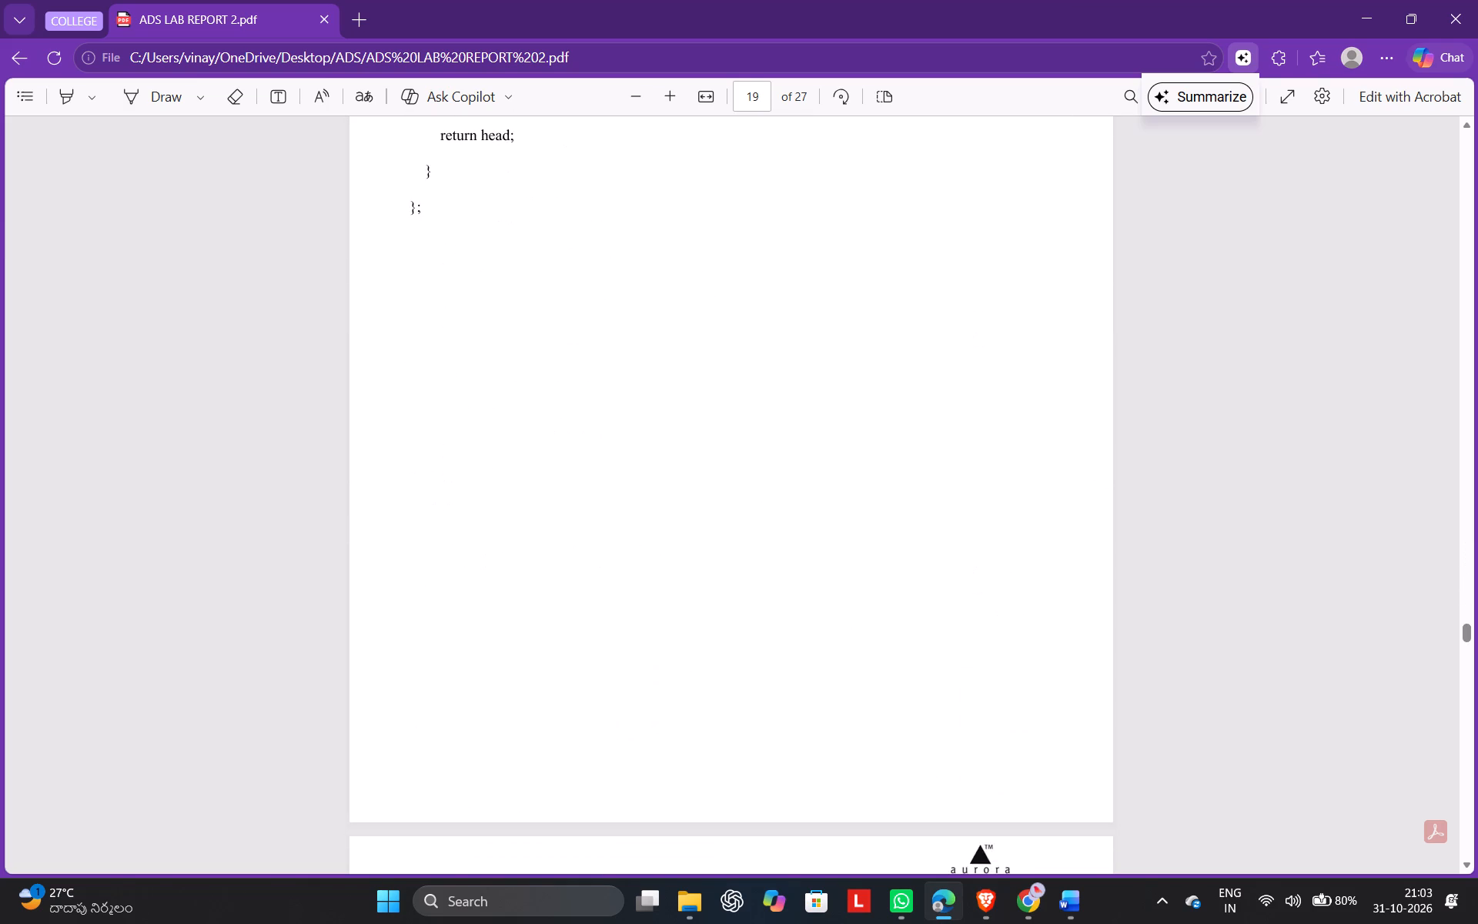
{"action": "scroll", "coordinate": [469, 436], "scroll_direction": "down", "scroll_amount": 10}
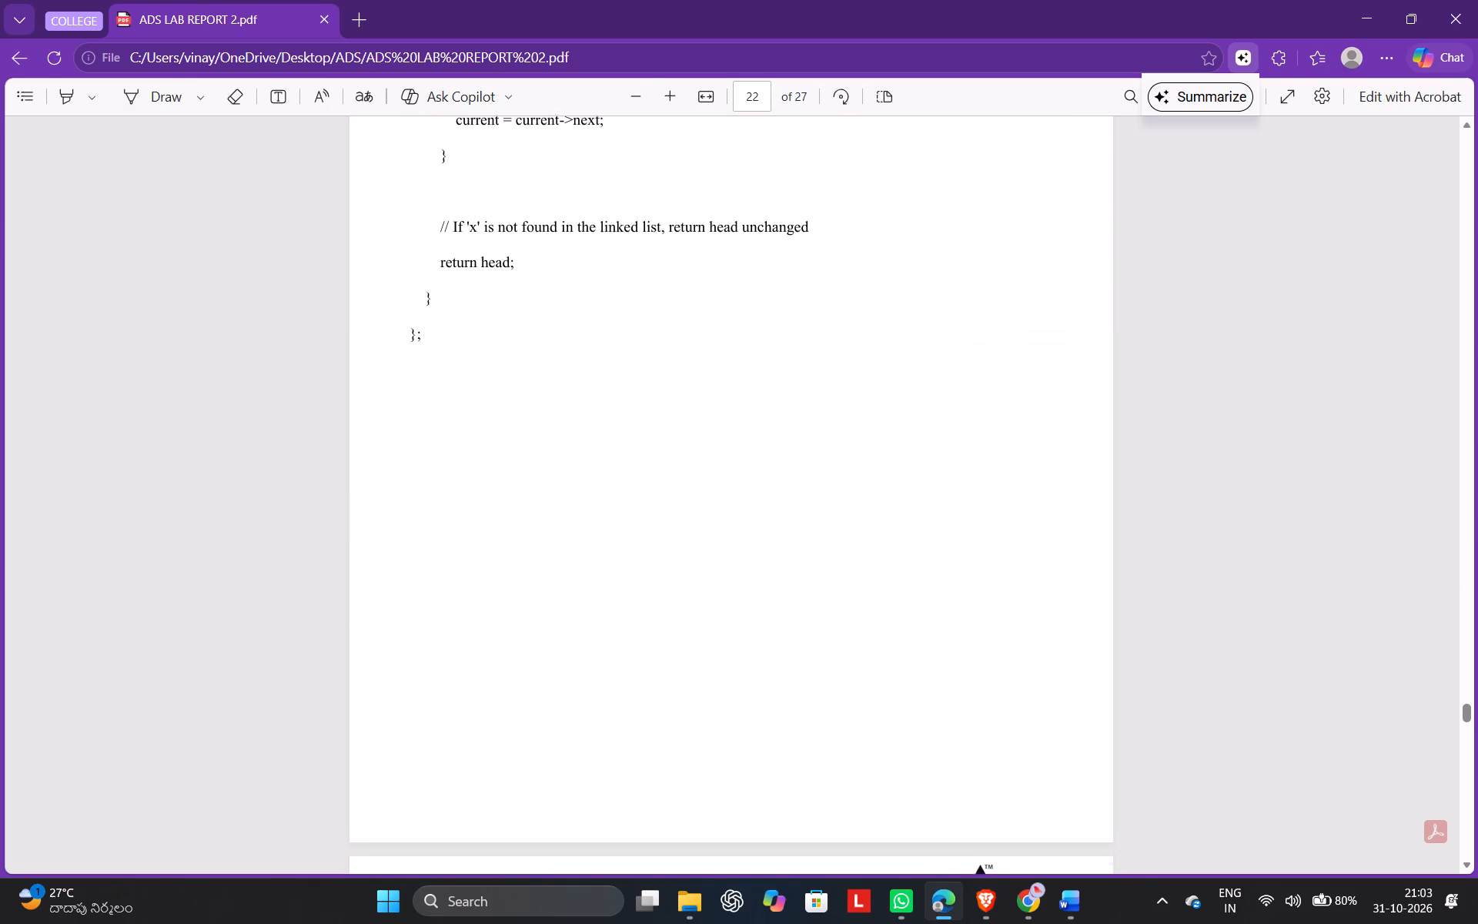
{"action": "scroll", "coordinate": [469, 436], "scroll_direction": "down", "scroll_amount": 8}
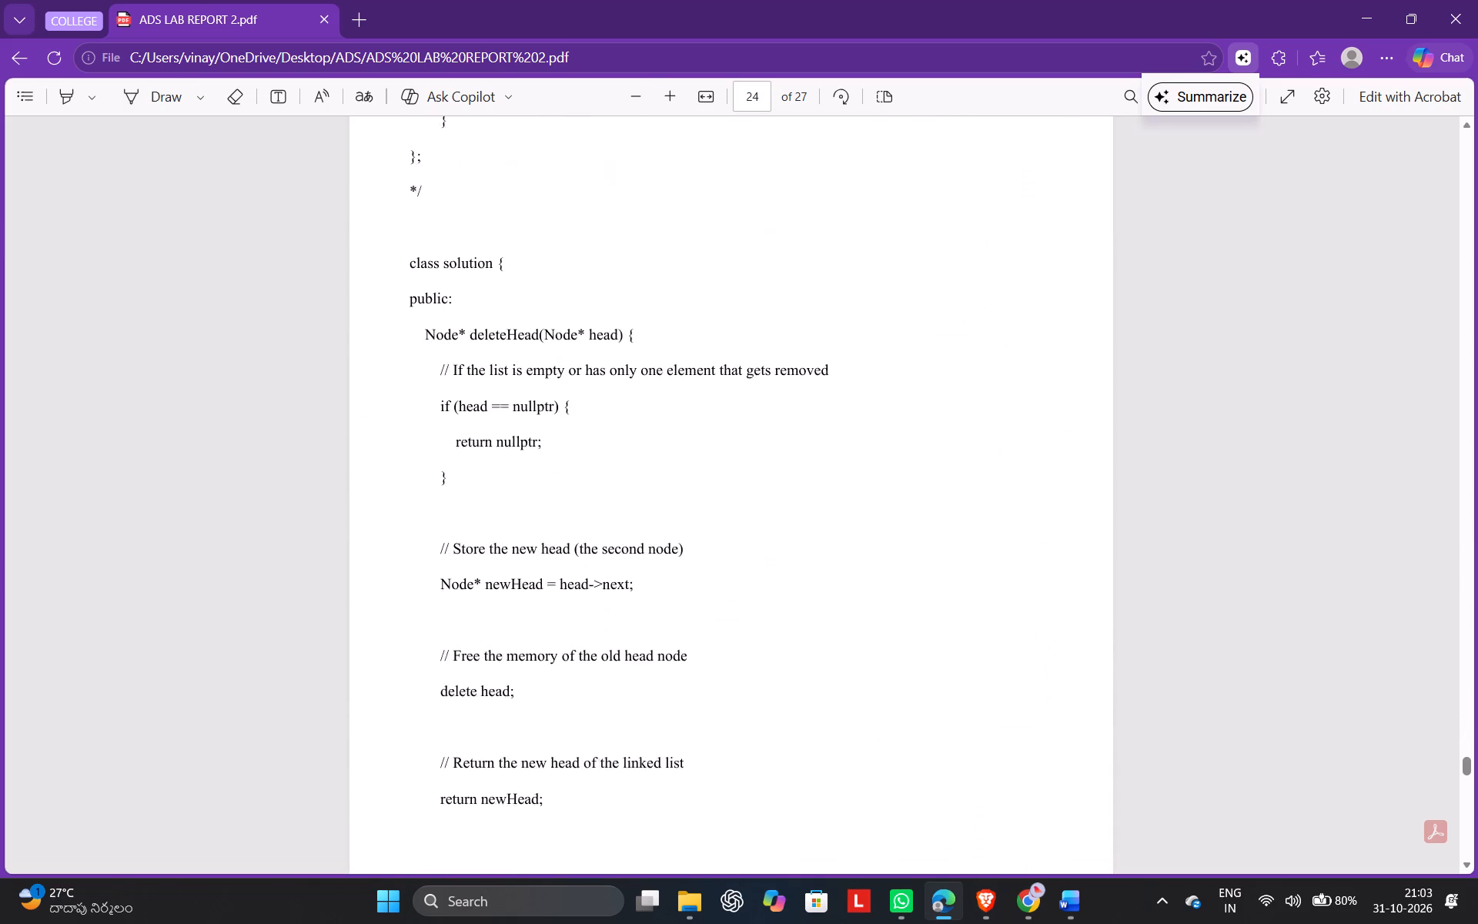
{"action": "scroll", "coordinate": [469, 436], "scroll_direction": "down", "scroll_amount": 7}
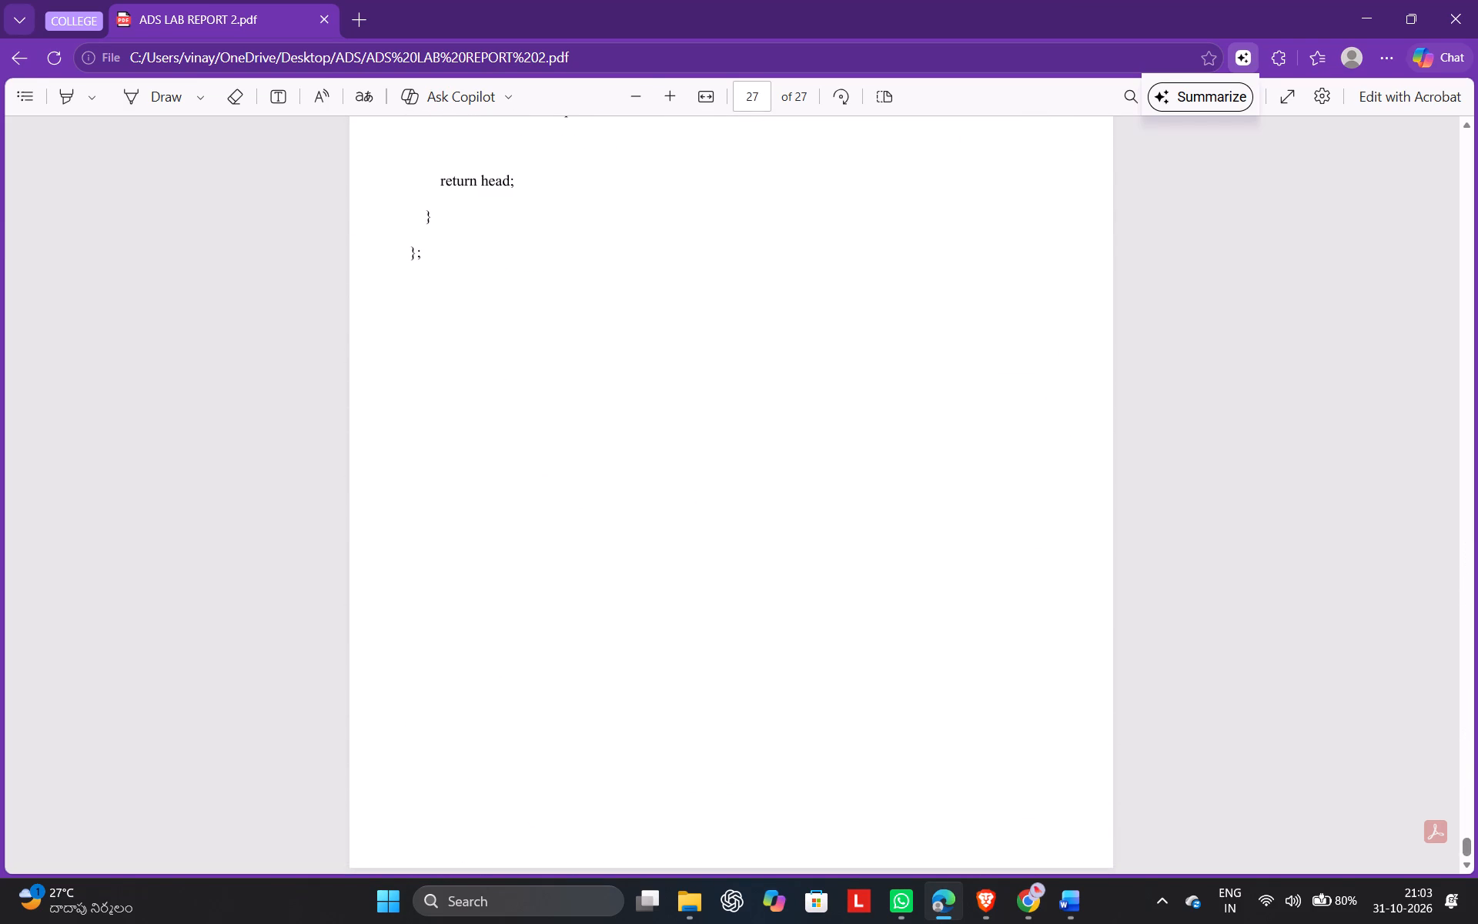
Submit the "ADS LAB REPORT 2" PDF for the Lab Report 2 assessment of Advanced Data Structures on the Aurora University site.
{"action": "left_click", "coordinate": [75, 0]}
{"action": "left_click", "coordinate": [223, 0]}
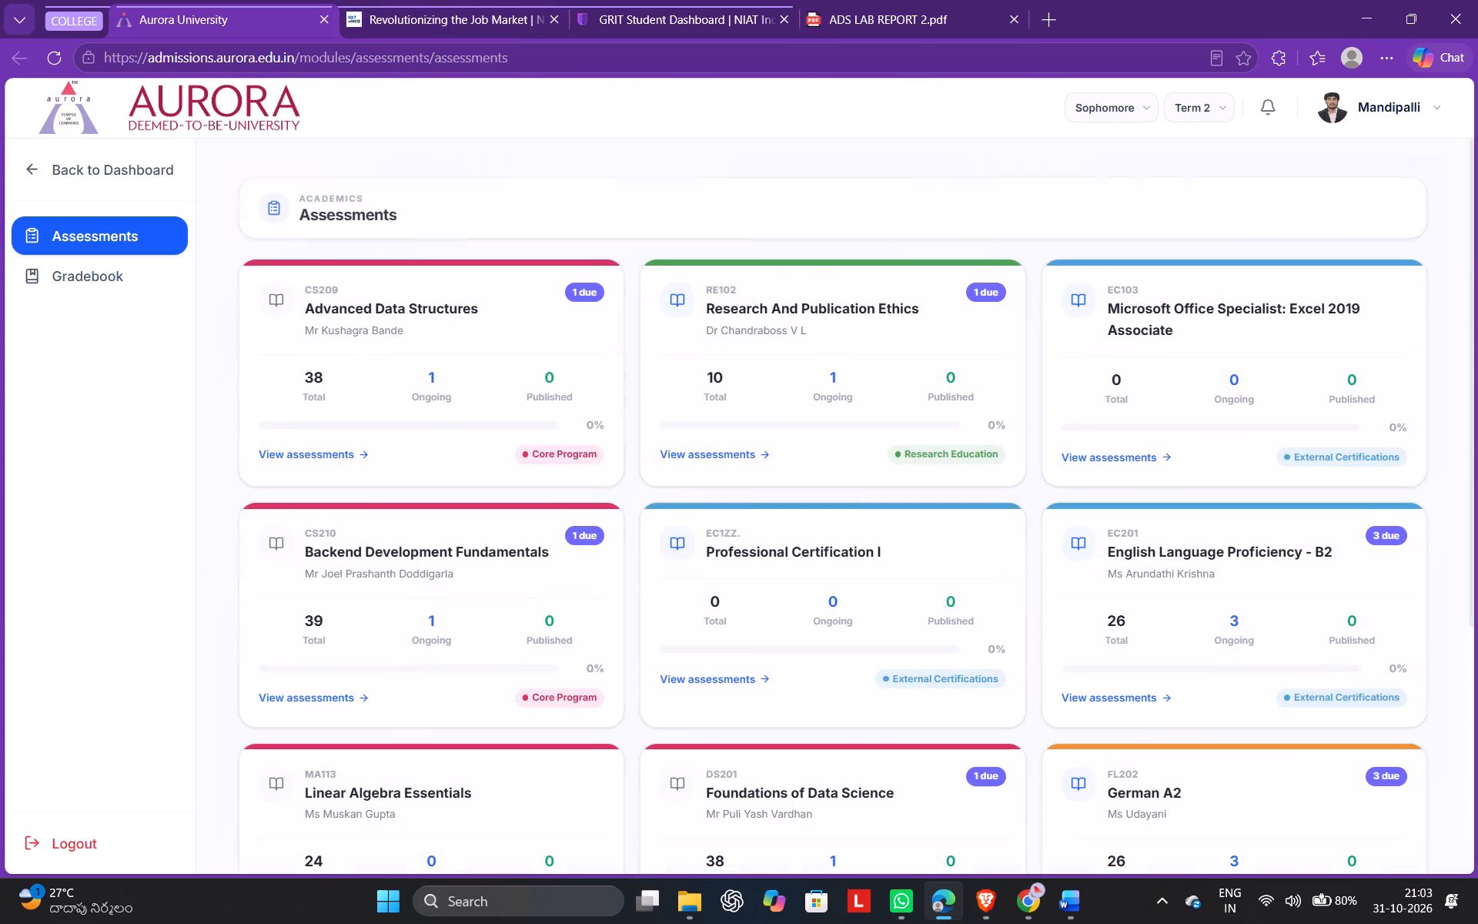
{"action": "left_click", "coordinate": [334, 450]}
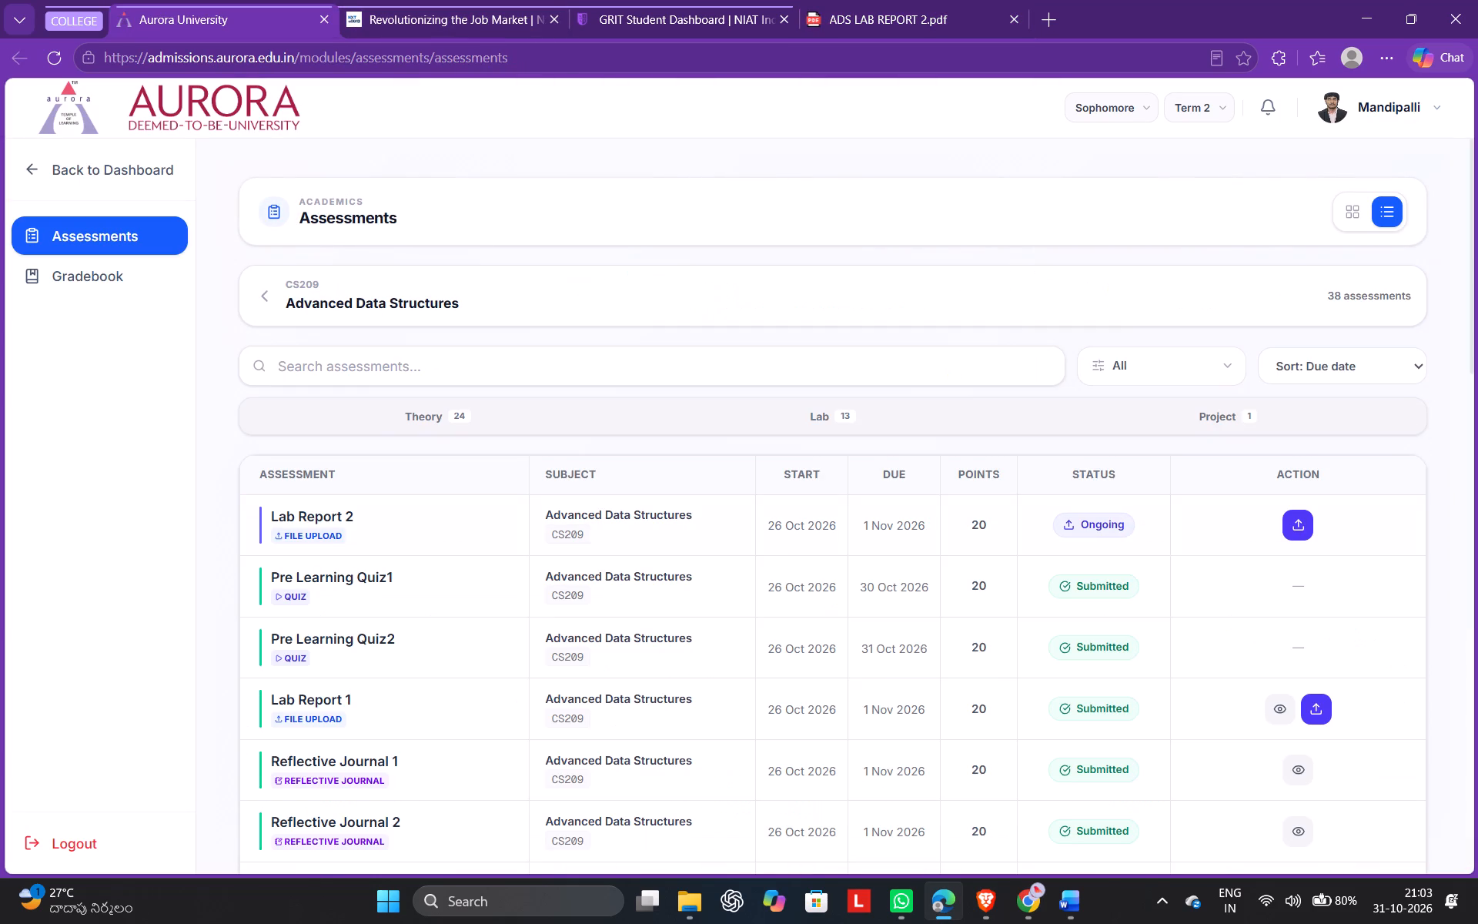
{"action": "left_click", "coordinate": [1293, 527]}
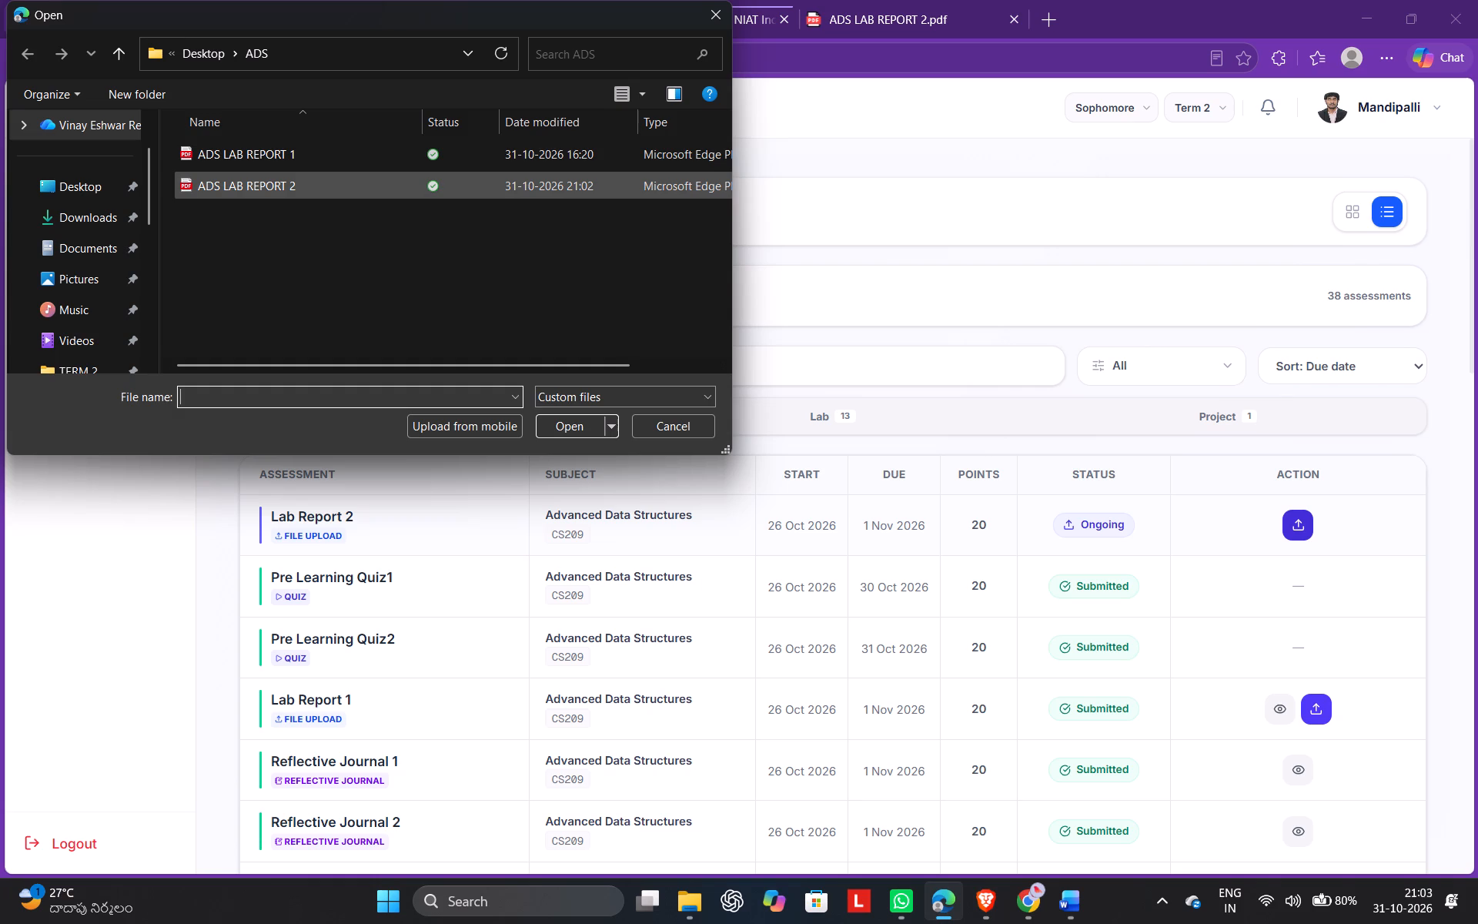
{"action": "double_click", "coordinate": [290, 182]}
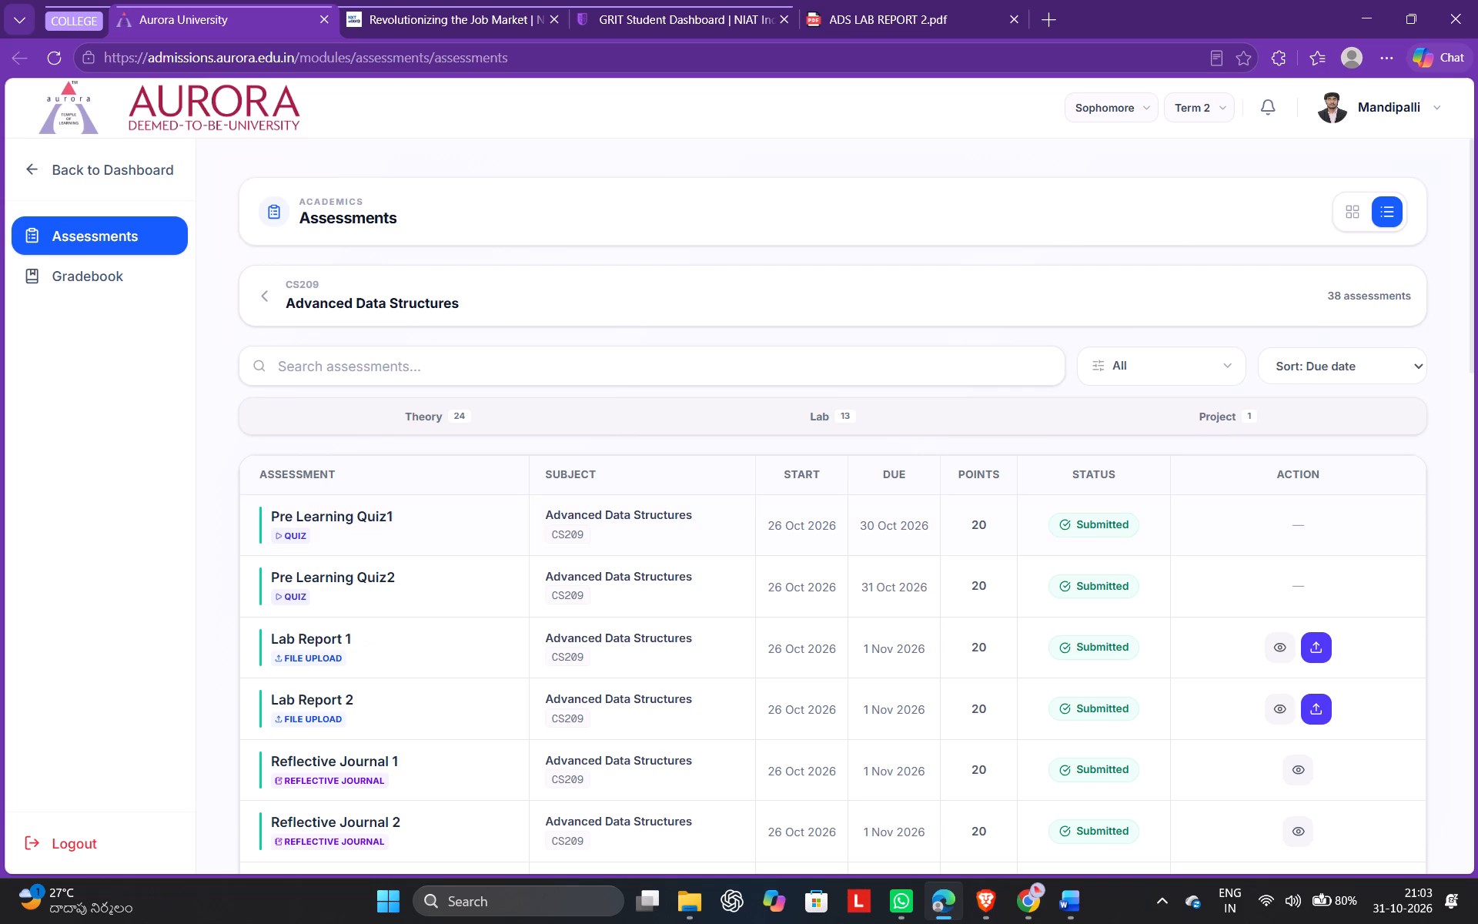
Check the first pages of the submitted Lab Report 2 file, and close it along with the local PDF.
{"action": "left_click", "coordinate": [1286, 711]}
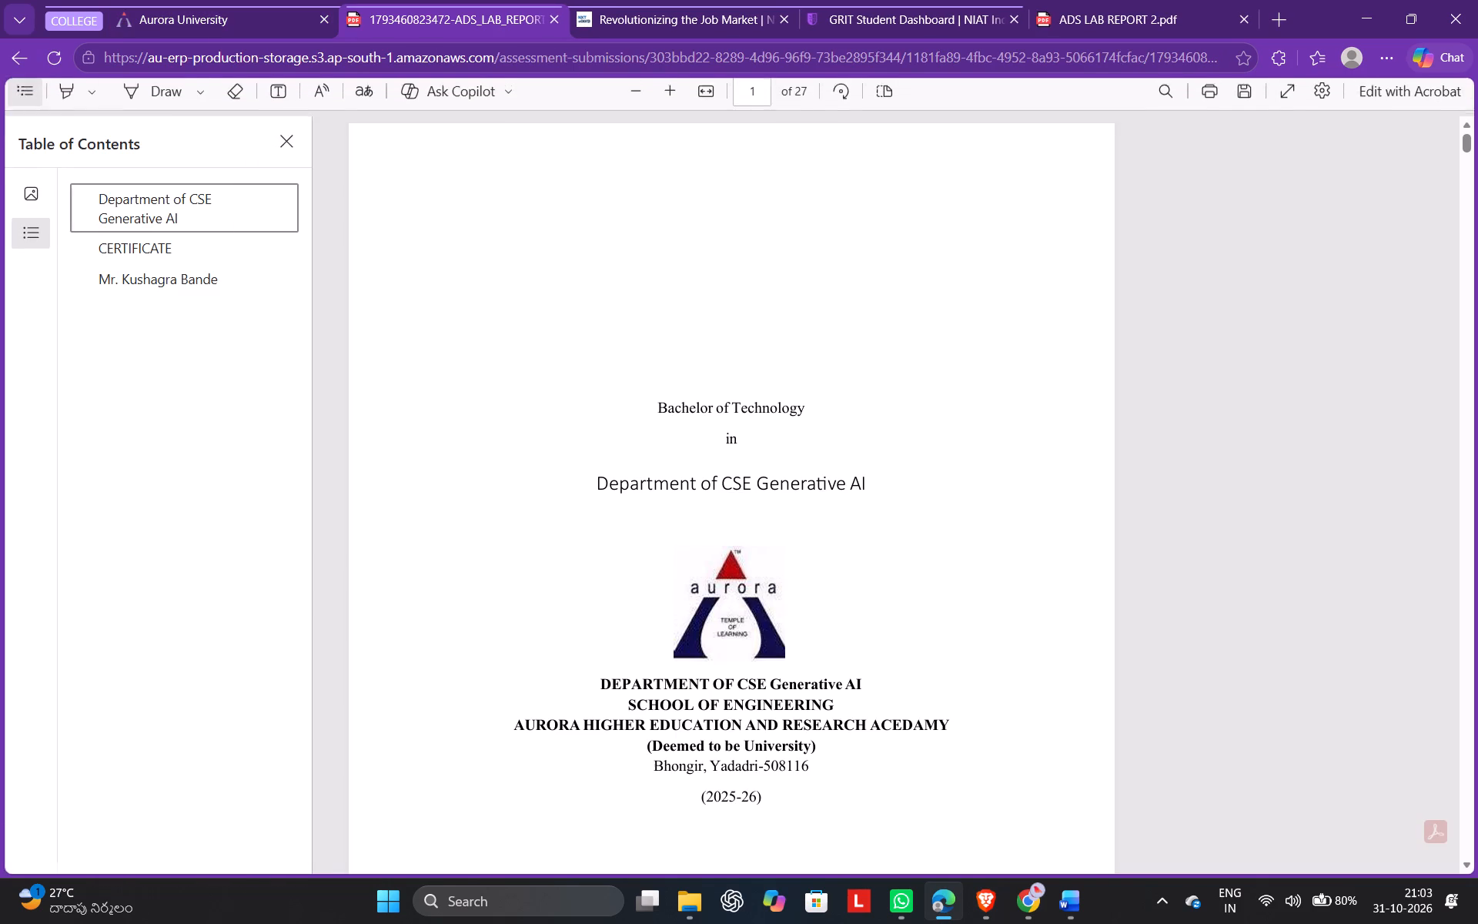
{"action": "scroll", "coordinate": [765, 424], "scroll_direction": "down", "scroll_amount": 7}
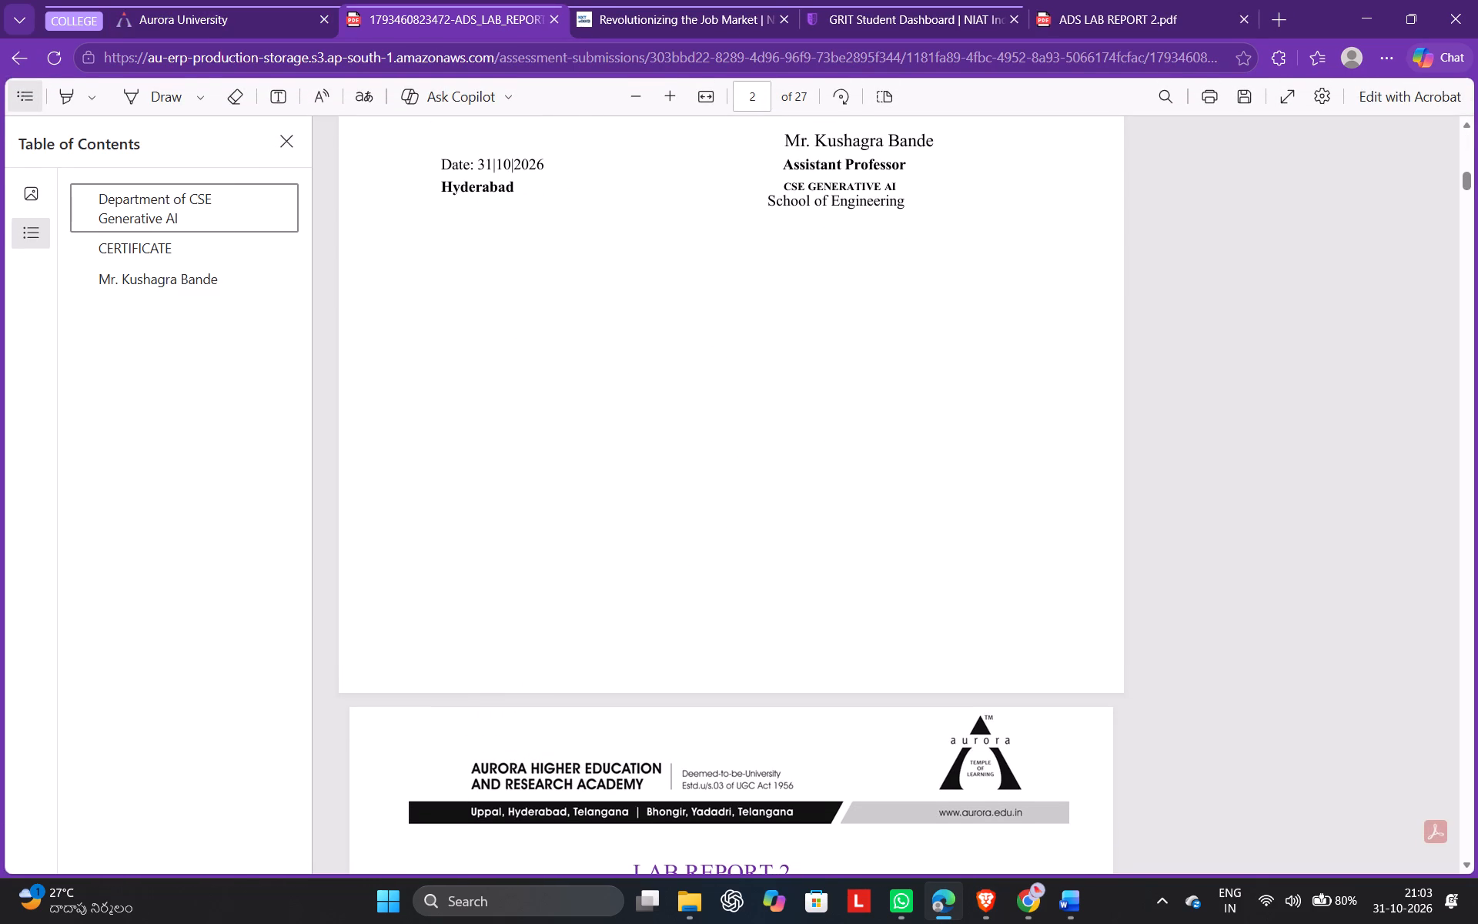
{"action": "left_click", "coordinate": [552, 21]}
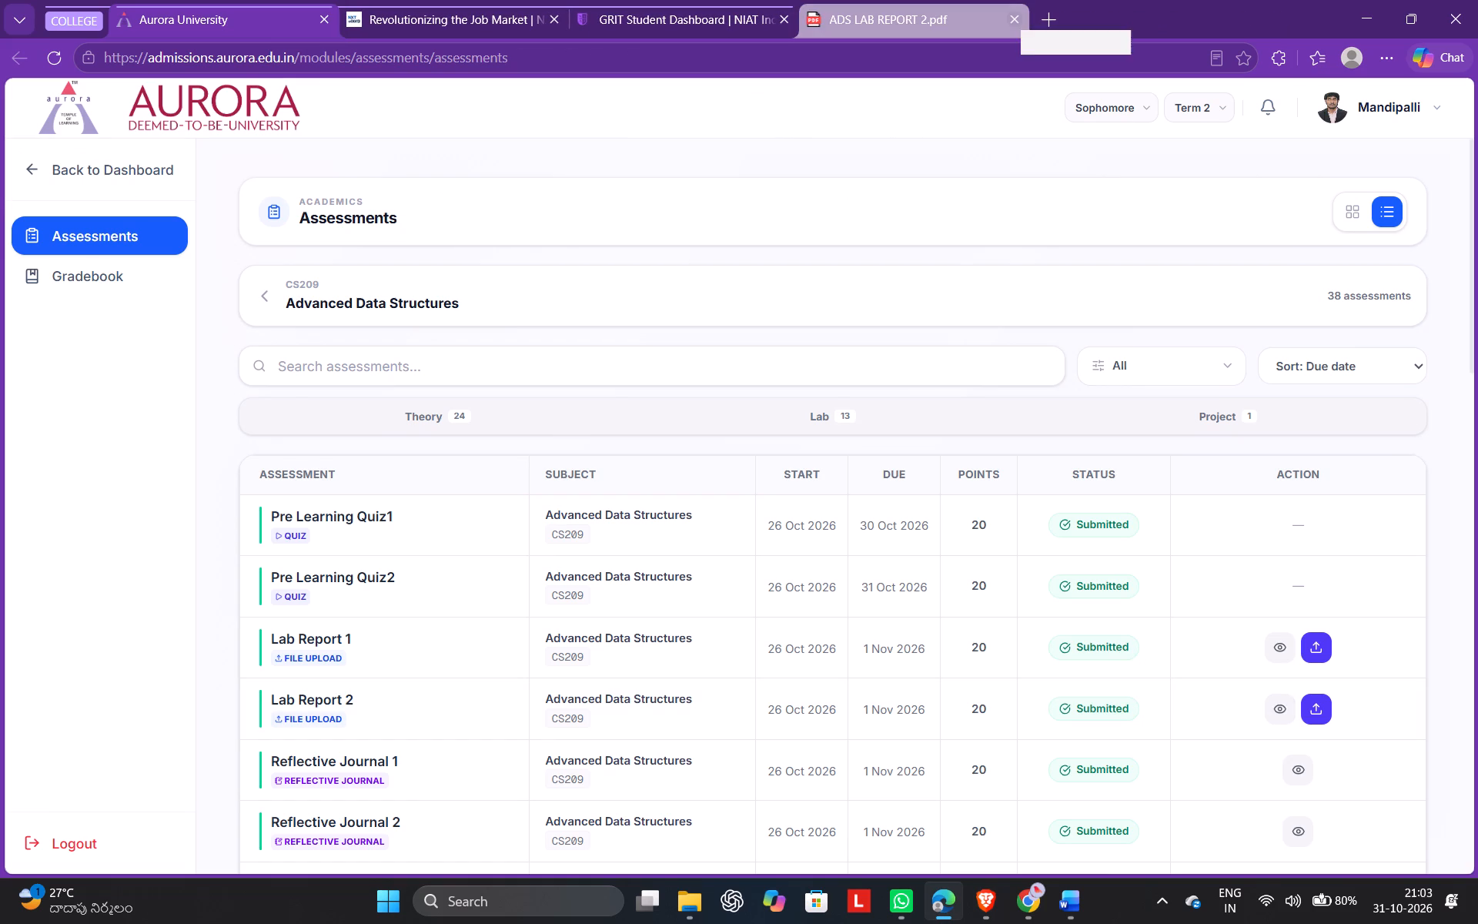
{"action": "left_click", "coordinate": [1011, 16]}
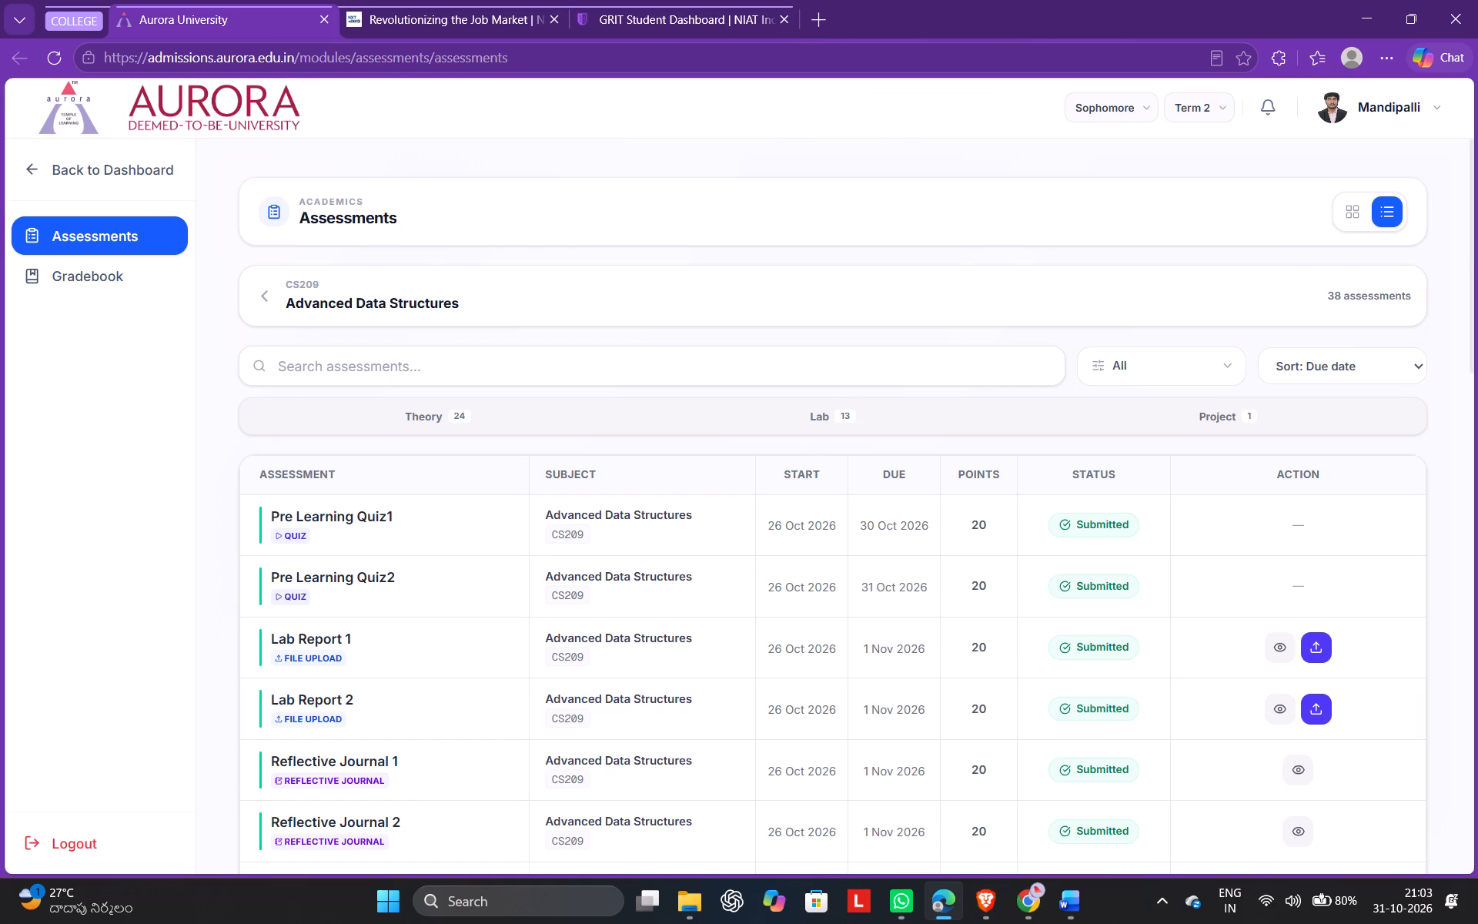
Switch to the GRIT Student Dashboard page.
{"action": "left_click", "coordinate": [590, 0]}
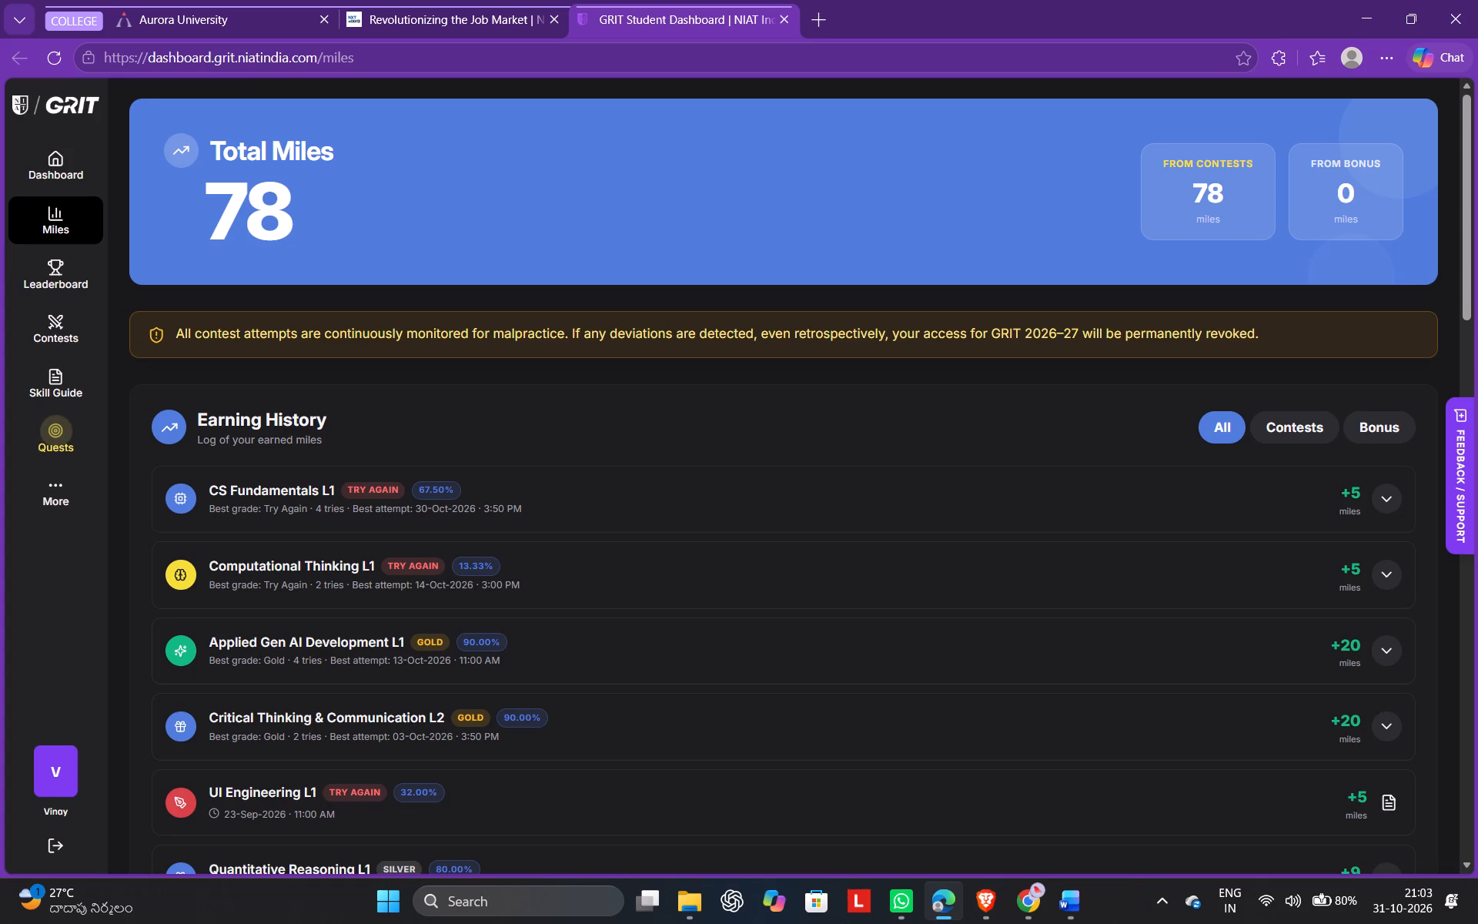